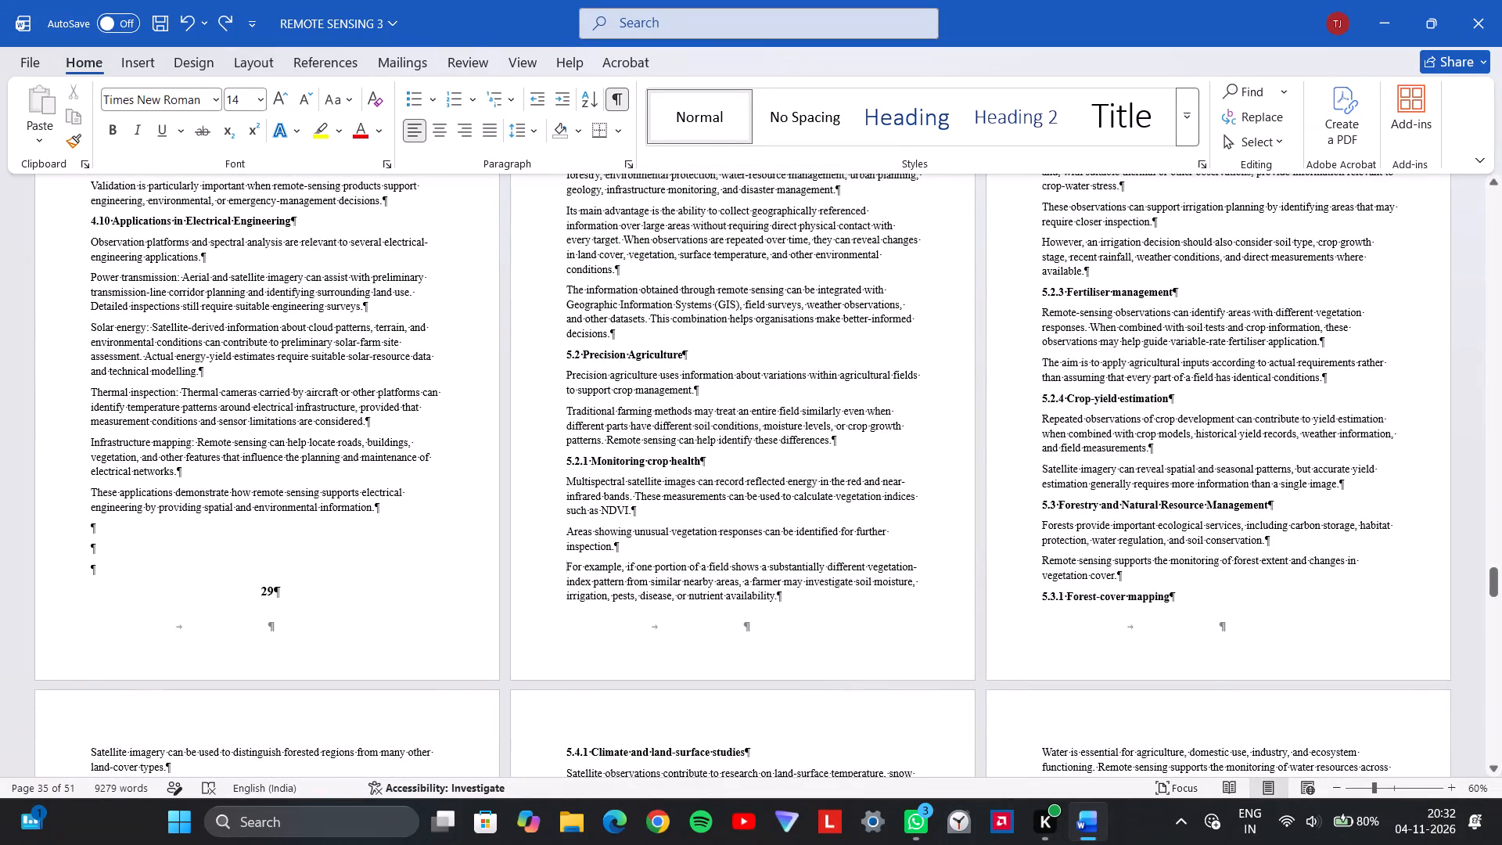
# Insert blank lines after the paragraph "Areas showing unusual vegetation responses", pushing the following "For example" paragraph onto the next page.
pyautogui.press('Return')
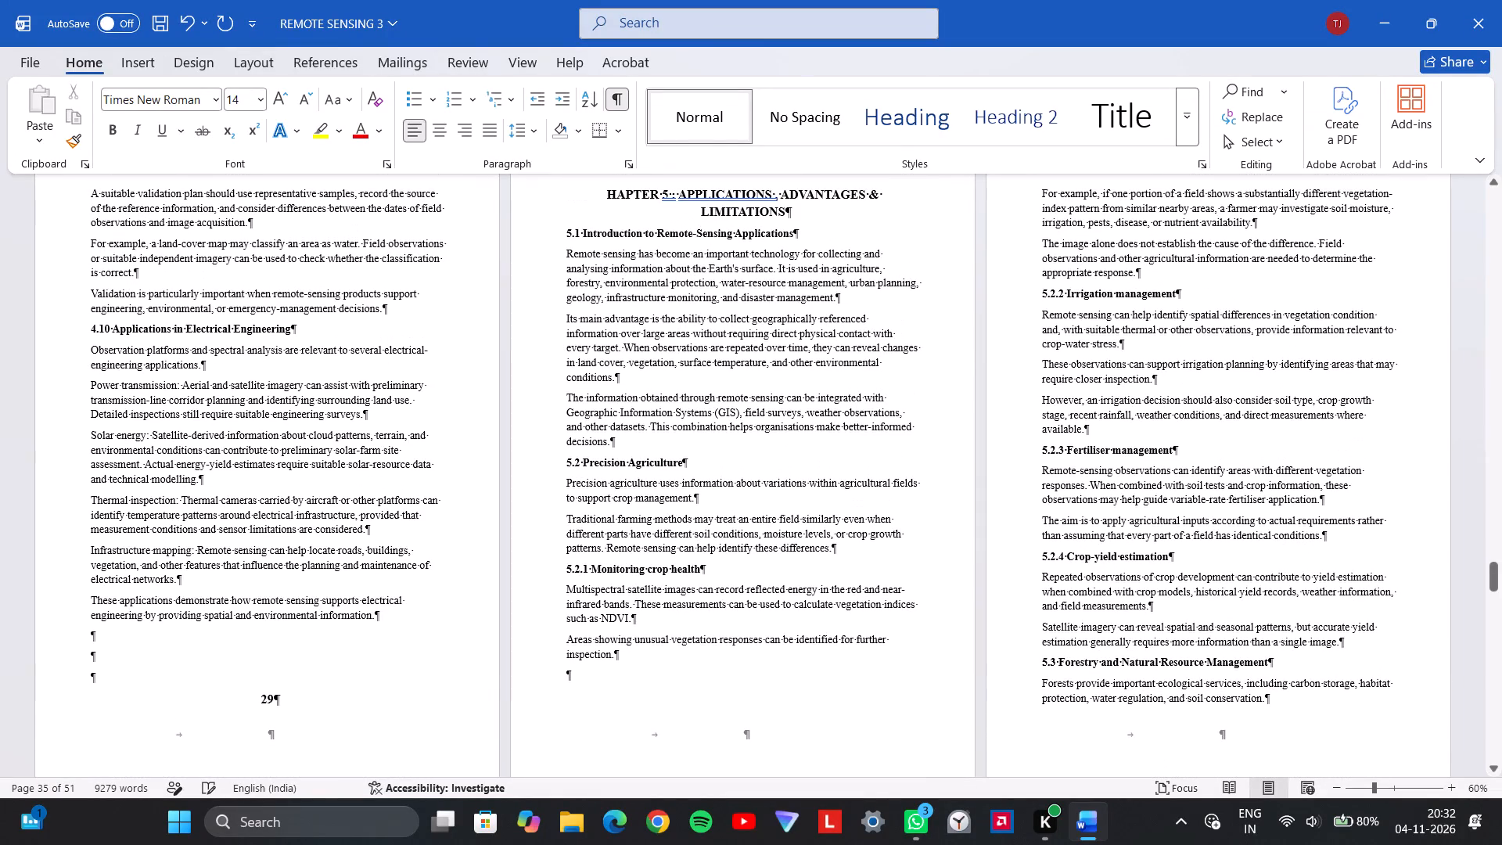
pyautogui.click(566, 671)
pyautogui.scroll(-1, 566, 671)
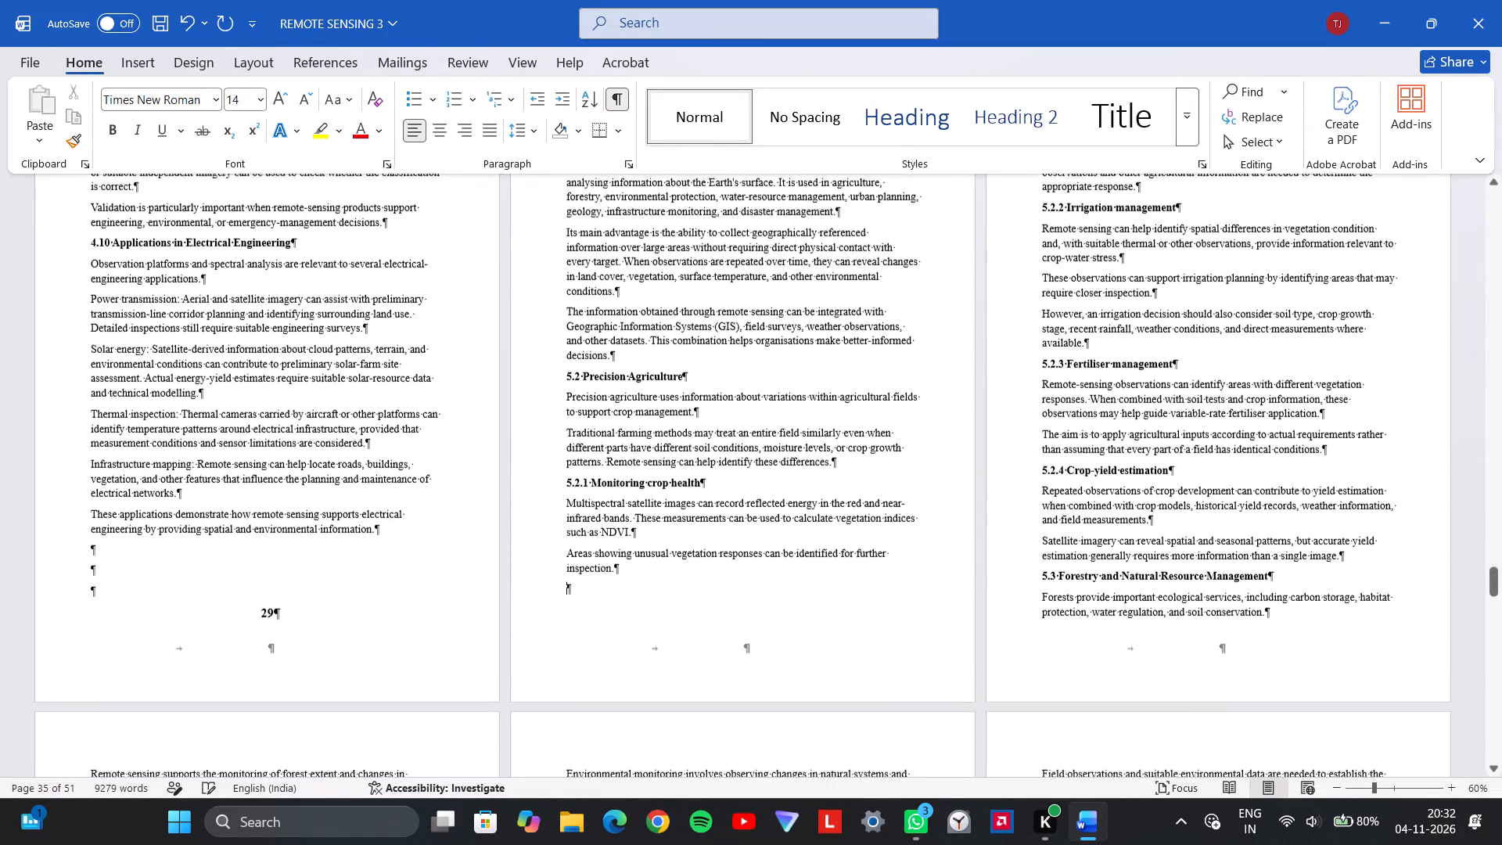
pyautogui.scroll(-1, 566, 671)
pyautogui.press('Return')
pyautogui.press('Return')
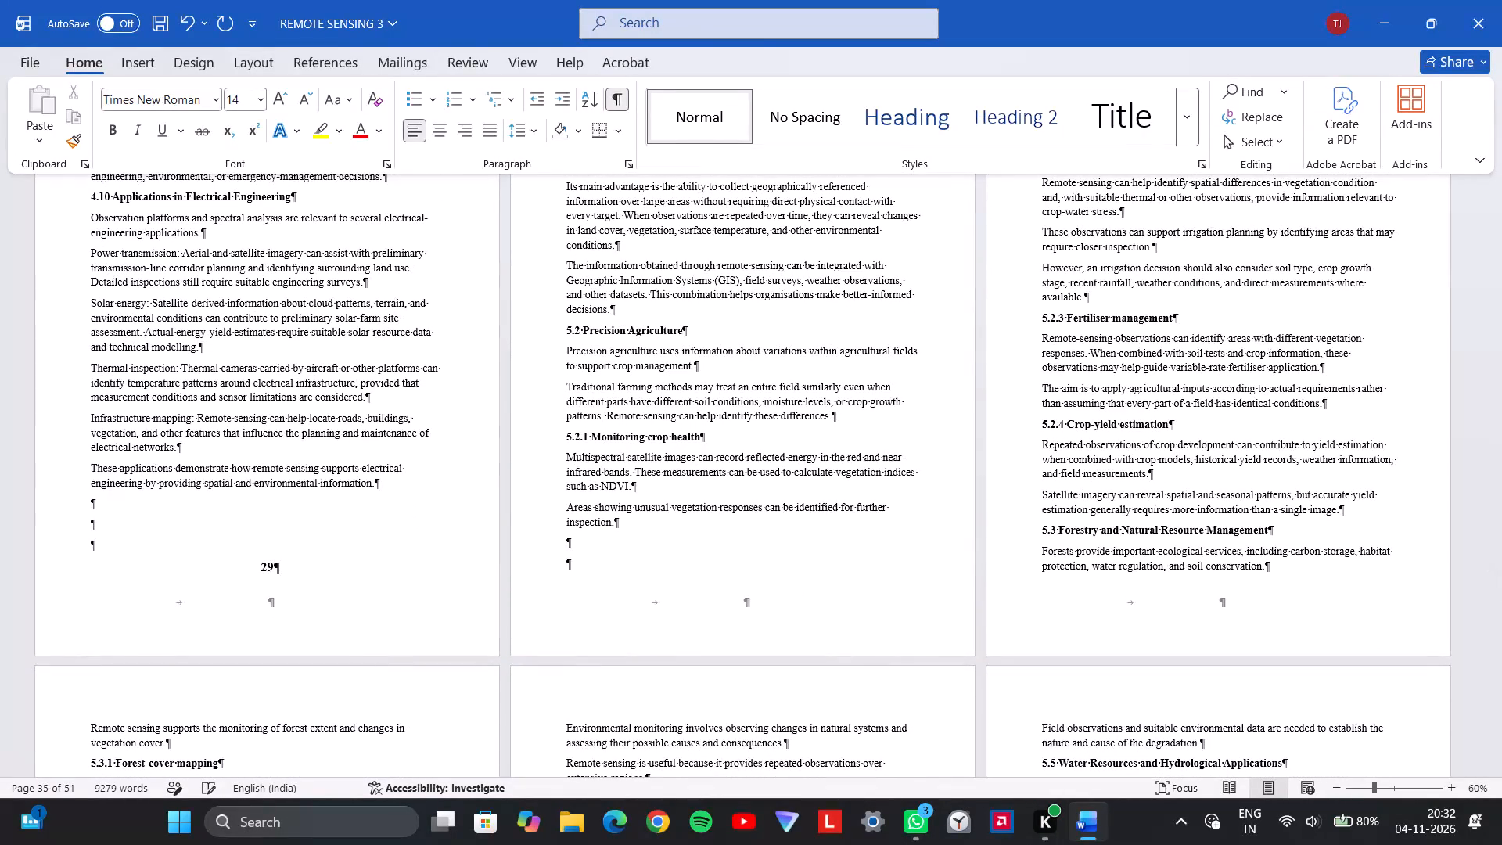
# Add the page number 30, spaced to the middle of the last blank line on the Chapter 5 opening page.
pyautogui.press('space')
pyautogui.press('space')
pyautogui.press('space')
pyautogui.press('space')
pyautogui.press('space')
pyautogui.press('space')
pyautogui.press('space')
pyautogui.press('space')
pyautogui.press('space')
pyautogui.press('space')
pyautogui.press('space')
pyautogui.press('space')
pyautogui.press('space')
pyautogui.press('space')
pyautogui.press('space')
pyautogui.press('space')
pyautogui.press('space')
pyautogui.press('space')
pyautogui.press('space')
pyautogui.press('space')
pyautogui.press('space')
pyautogui.press('space')
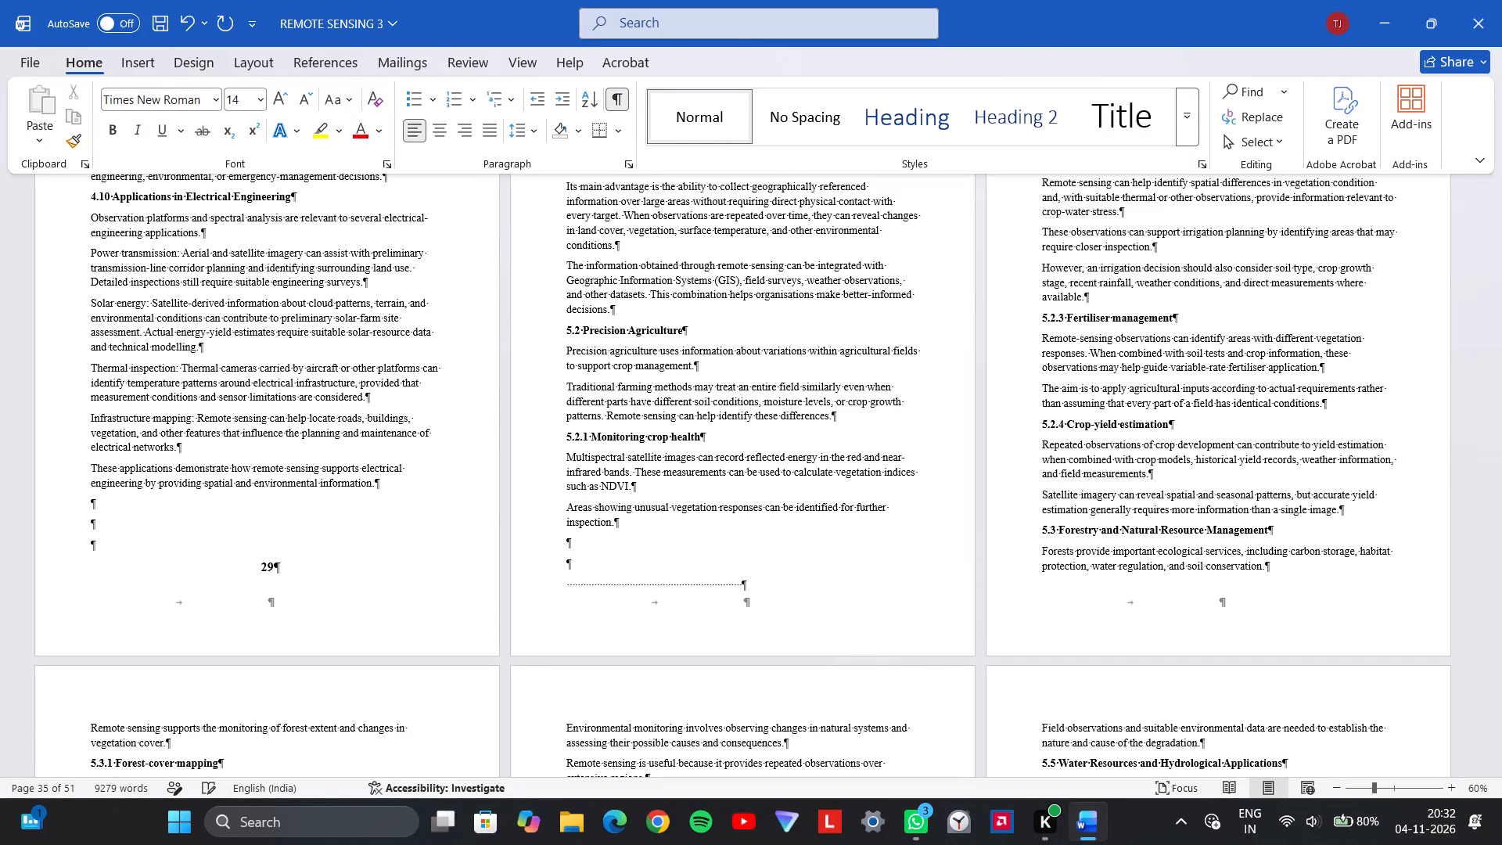
pyautogui.write('30')
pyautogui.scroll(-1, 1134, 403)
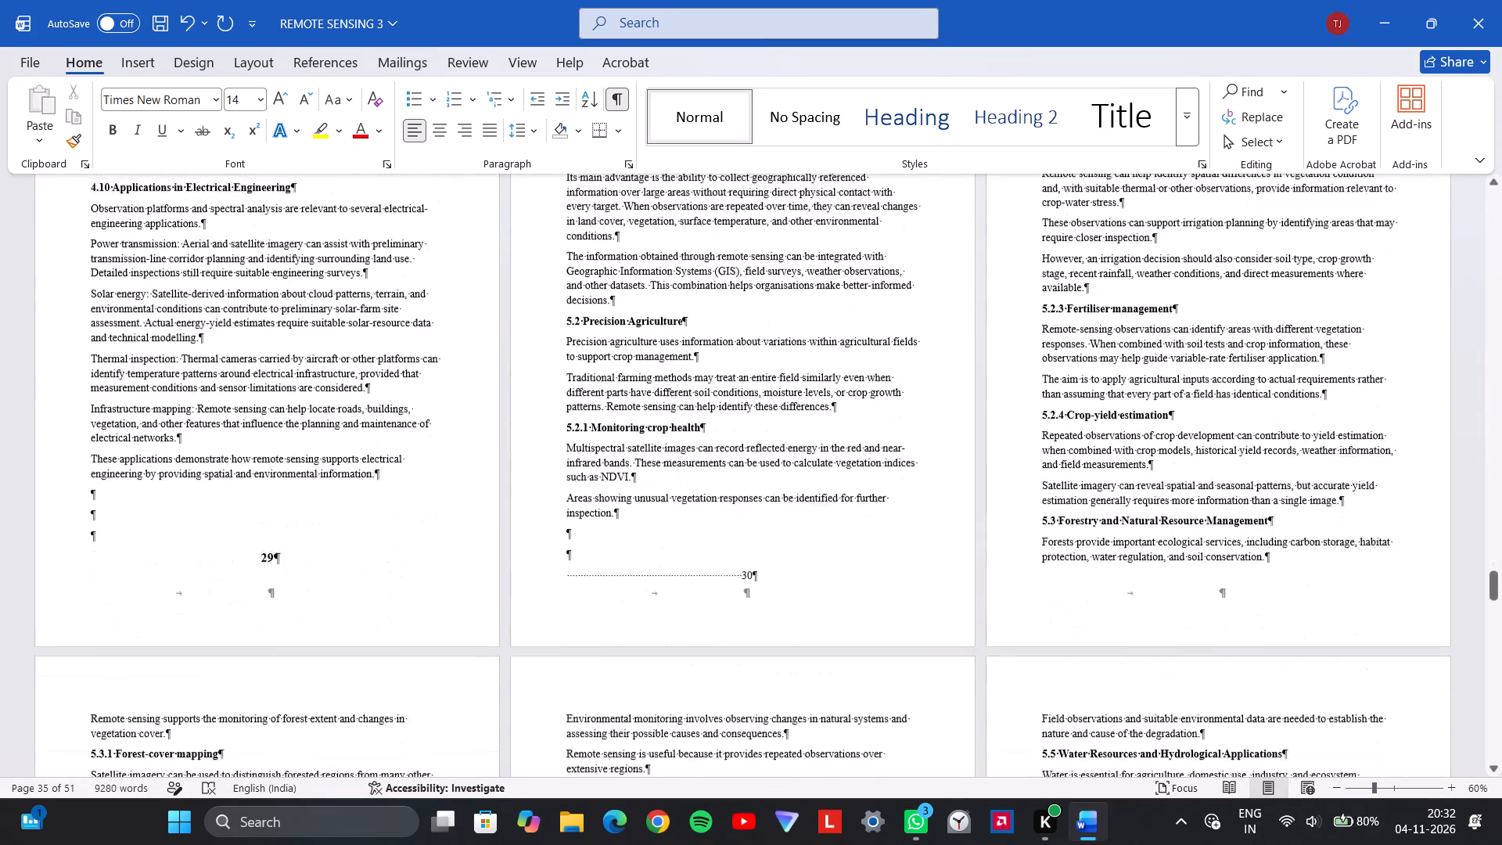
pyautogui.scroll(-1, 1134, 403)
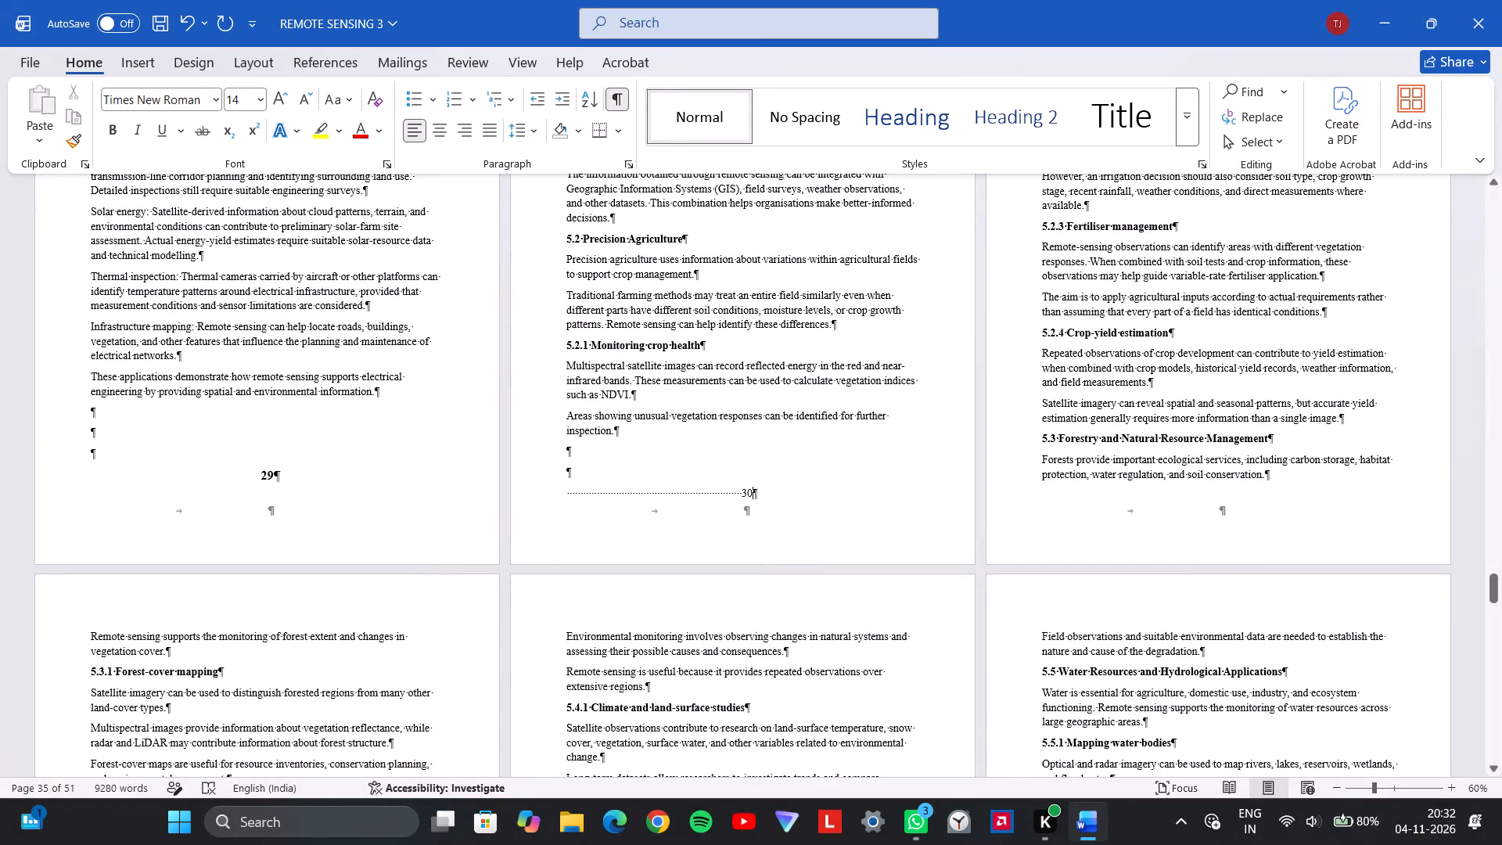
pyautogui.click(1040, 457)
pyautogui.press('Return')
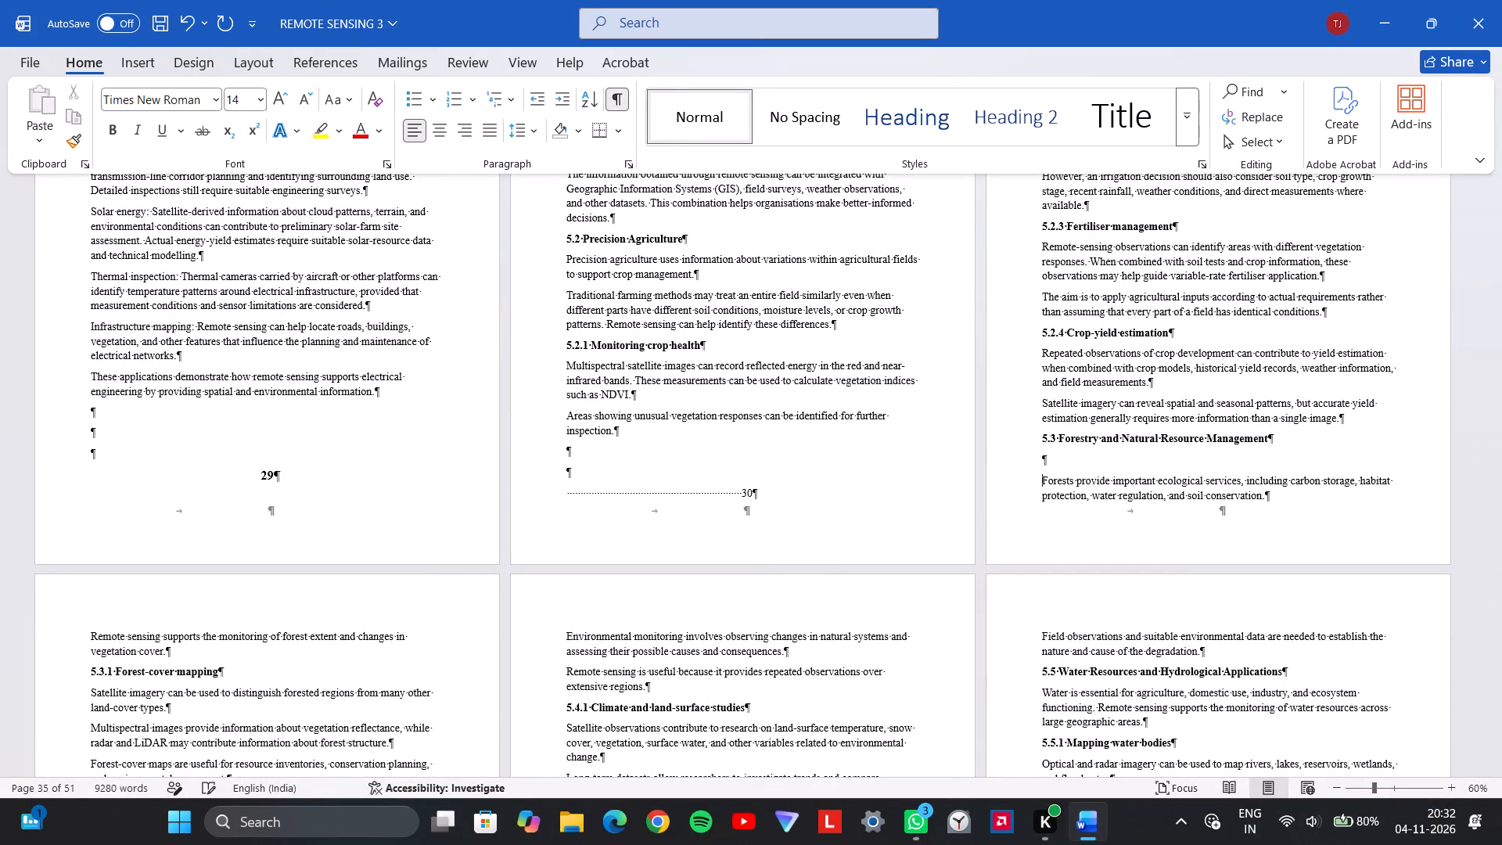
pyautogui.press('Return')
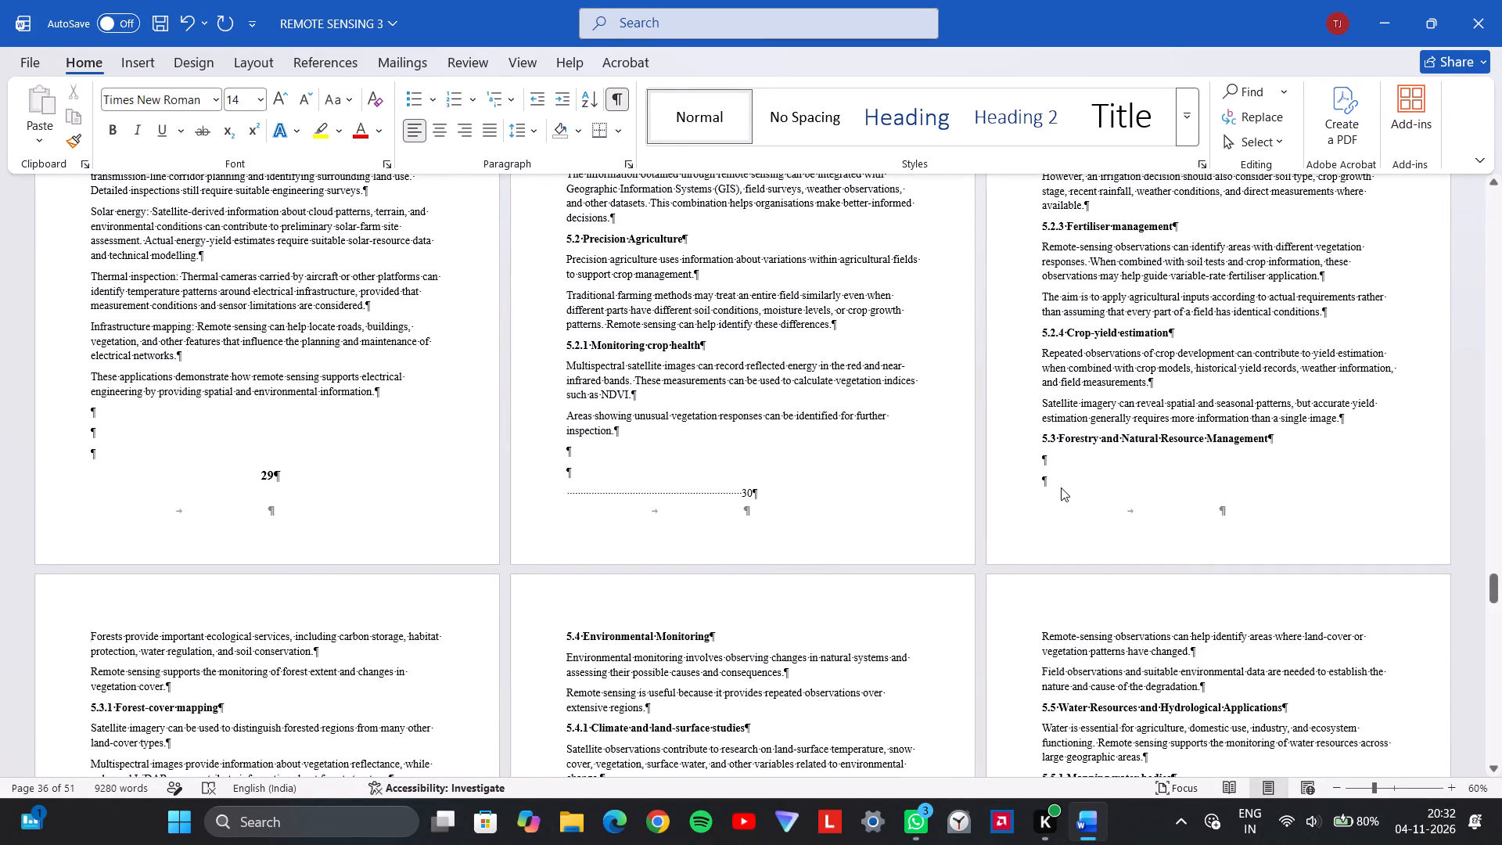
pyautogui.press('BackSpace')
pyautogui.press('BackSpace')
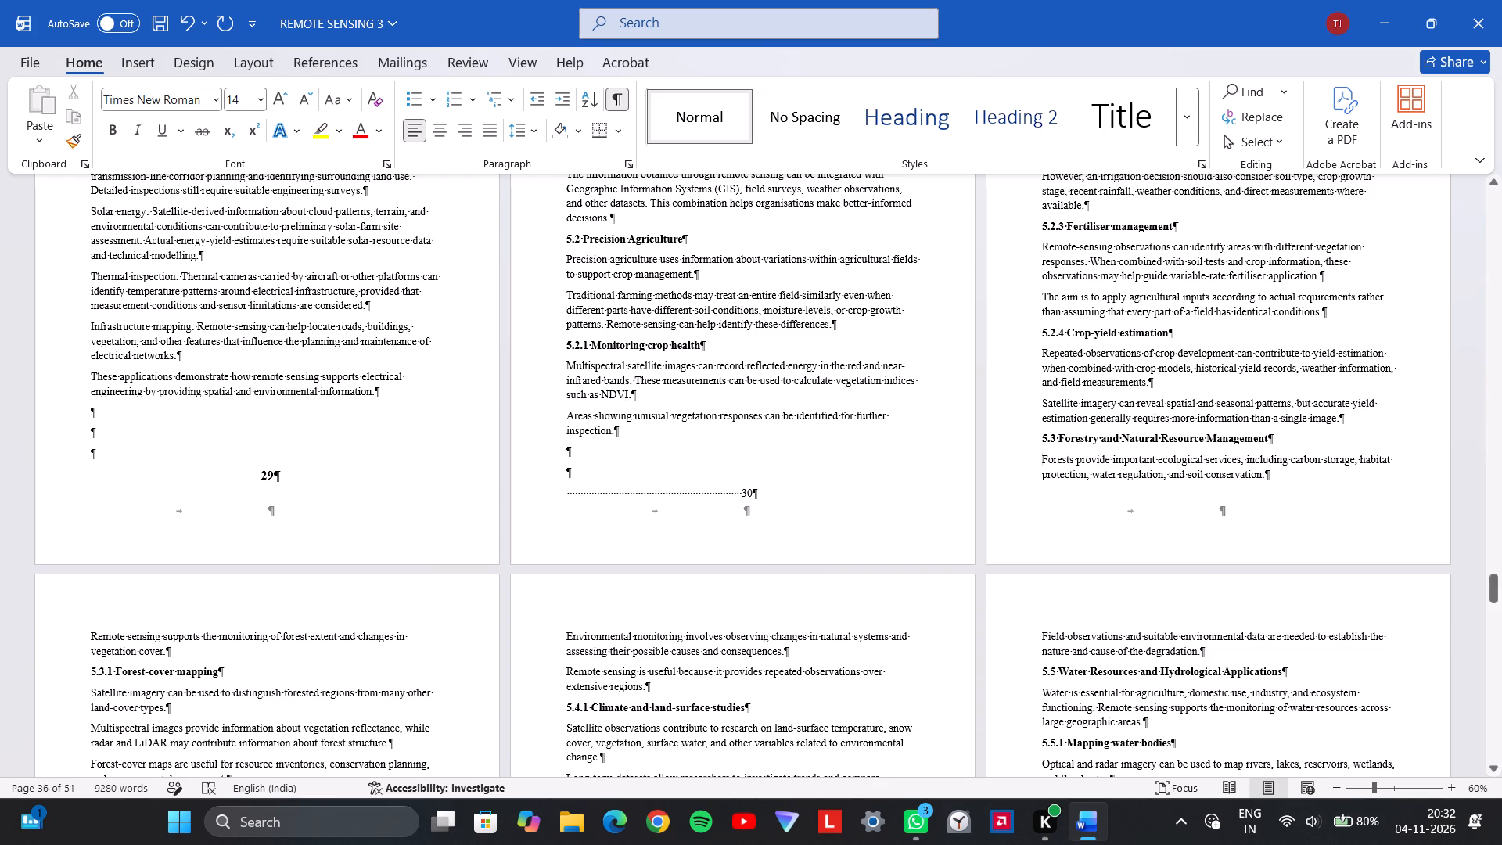
# Add a line after the "Forests provide important ecological services" paragraph with the page number 31 spaced to the middle.
pyautogui.click(1270, 476)
pyautogui.press('Return')
pyautogui.press('Tab')
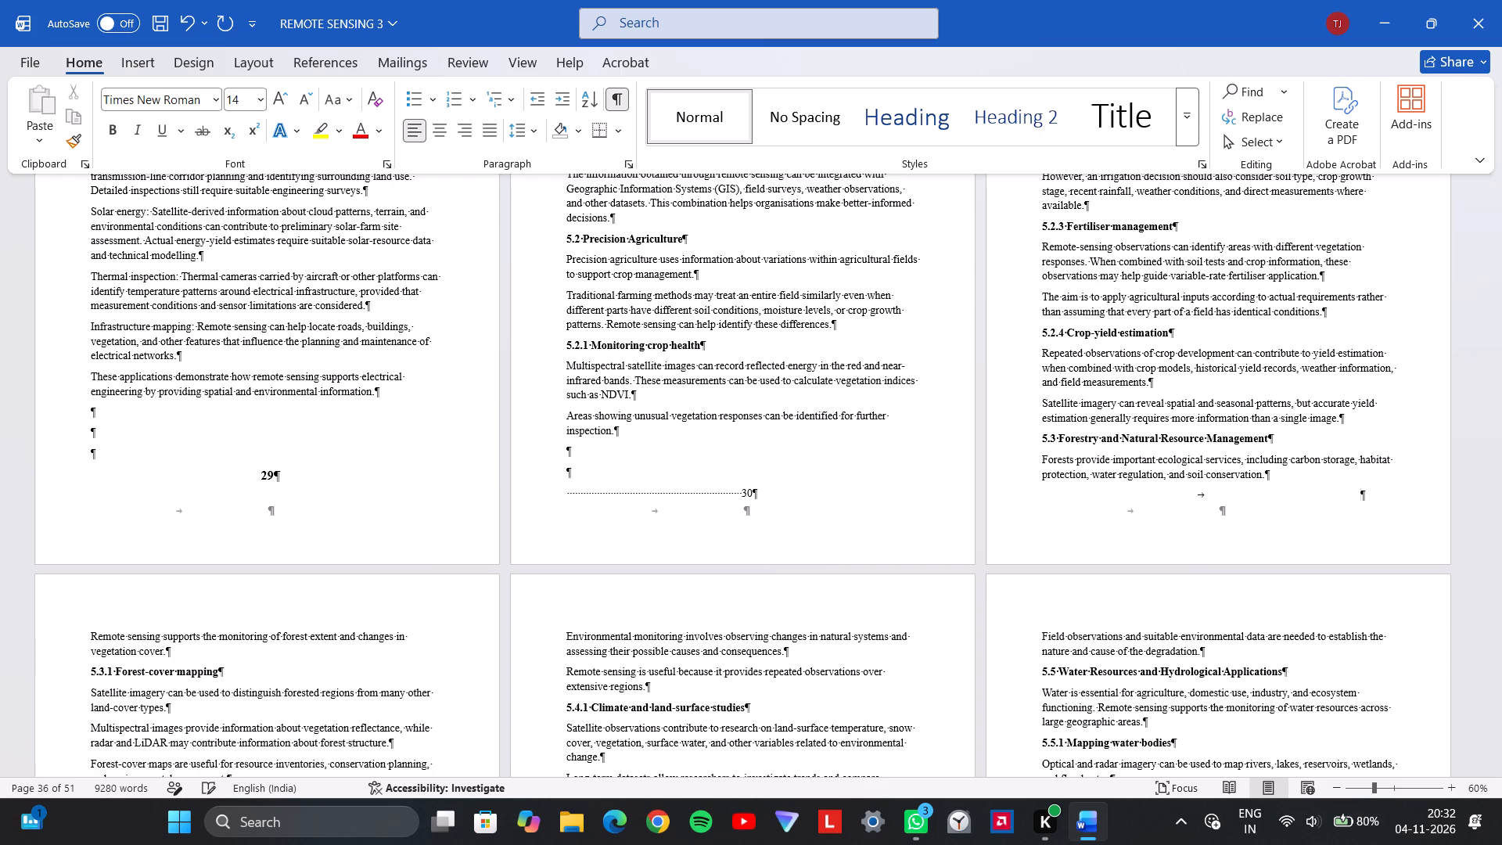
pyautogui.press('BackSpace')
pyautogui.press('space')
pyautogui.press('space')
pyautogui.press('space')
pyautogui.press('space')
pyautogui.press('space')
pyautogui.press('space')
pyautogui.press('space')
pyautogui.press('space')
pyautogui.press('space')
pyautogui.press('space')
pyautogui.press('space')
pyautogui.press('space')
pyautogui.press('space')
pyautogui.press('space')
pyautogui.press('space')
pyautogui.press('space')
pyautogui.press('space')
pyautogui.press('space')
pyautogui.press('space')
pyautogui.press('space')
pyautogui.press('3')
pyautogui.press('End')
pyautogui.press('End')
pyautogui.press('1')
# Push the 5.4 Environmental Monitoring heading to the next page and put the page number 32 mid-line in its place.
pyautogui.scroll(-2, 1270, 476)
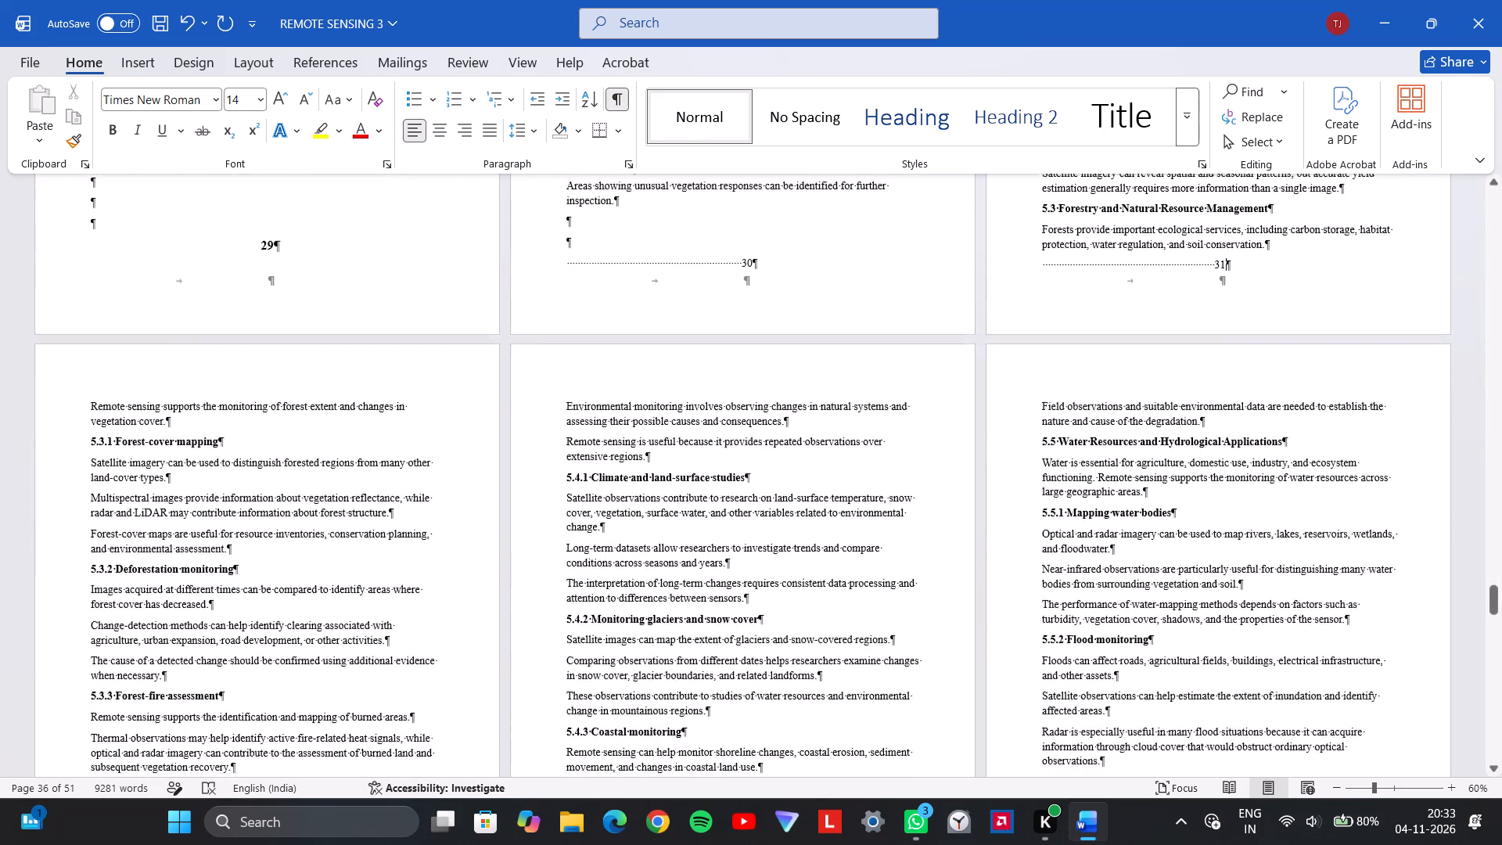
pyautogui.scroll(-3, 1270, 476)
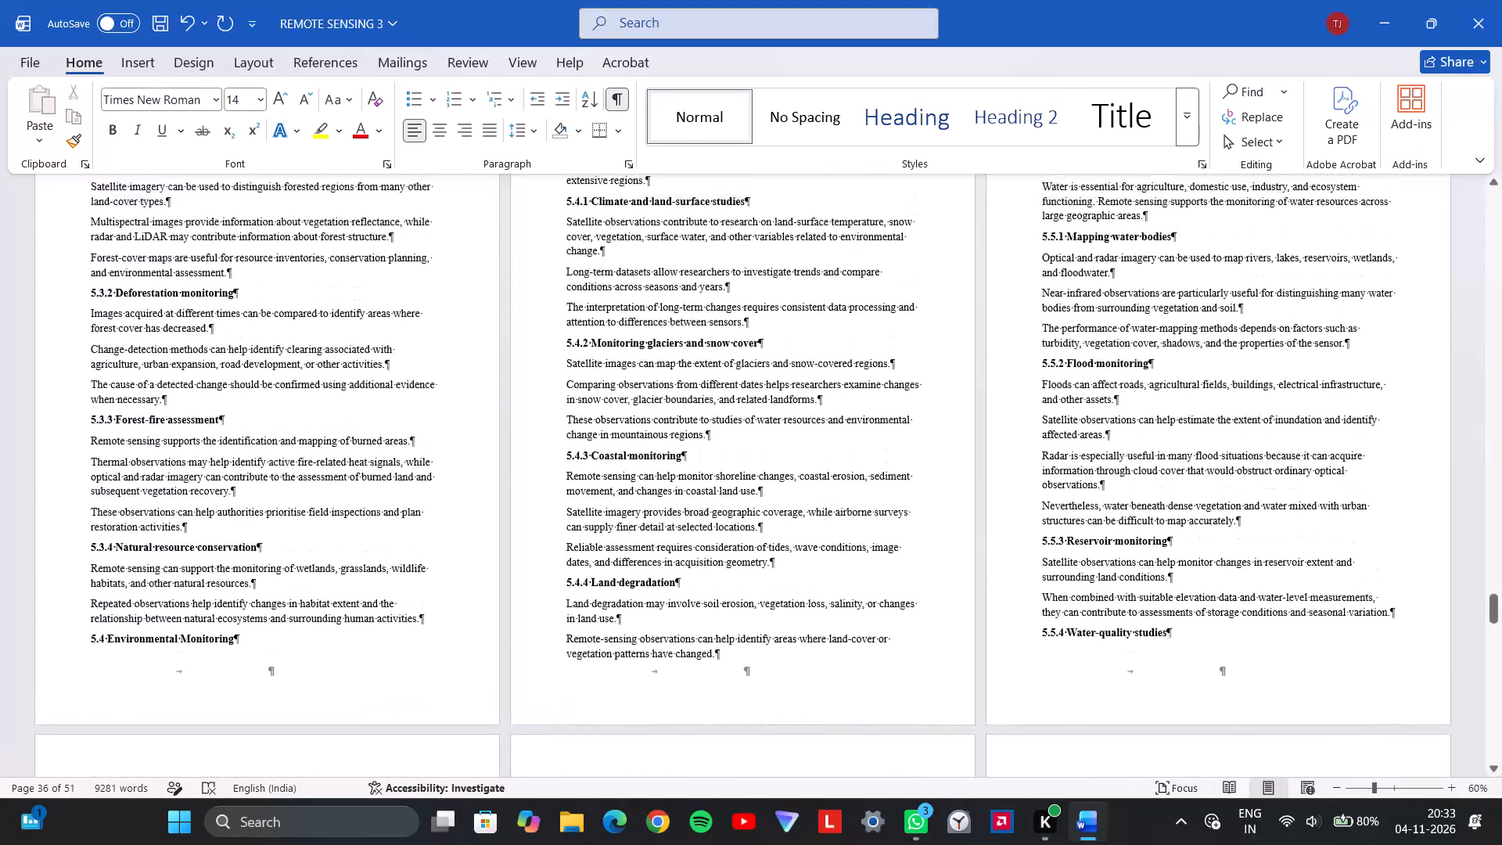
pyautogui.scroll(-2, 1270, 476)
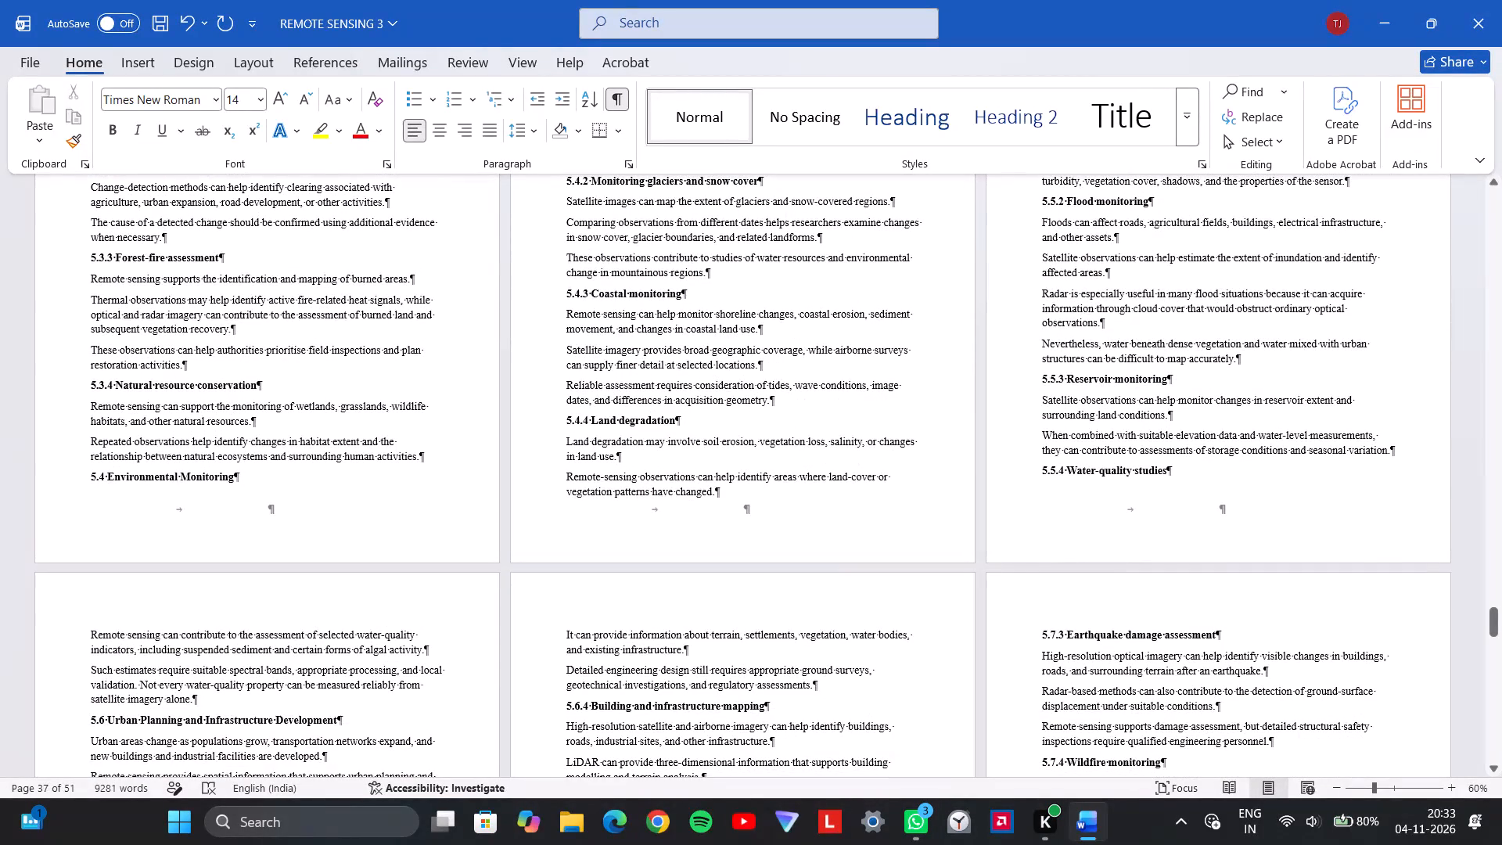
pyautogui.click(86, 474)
pyautogui.press('Return')
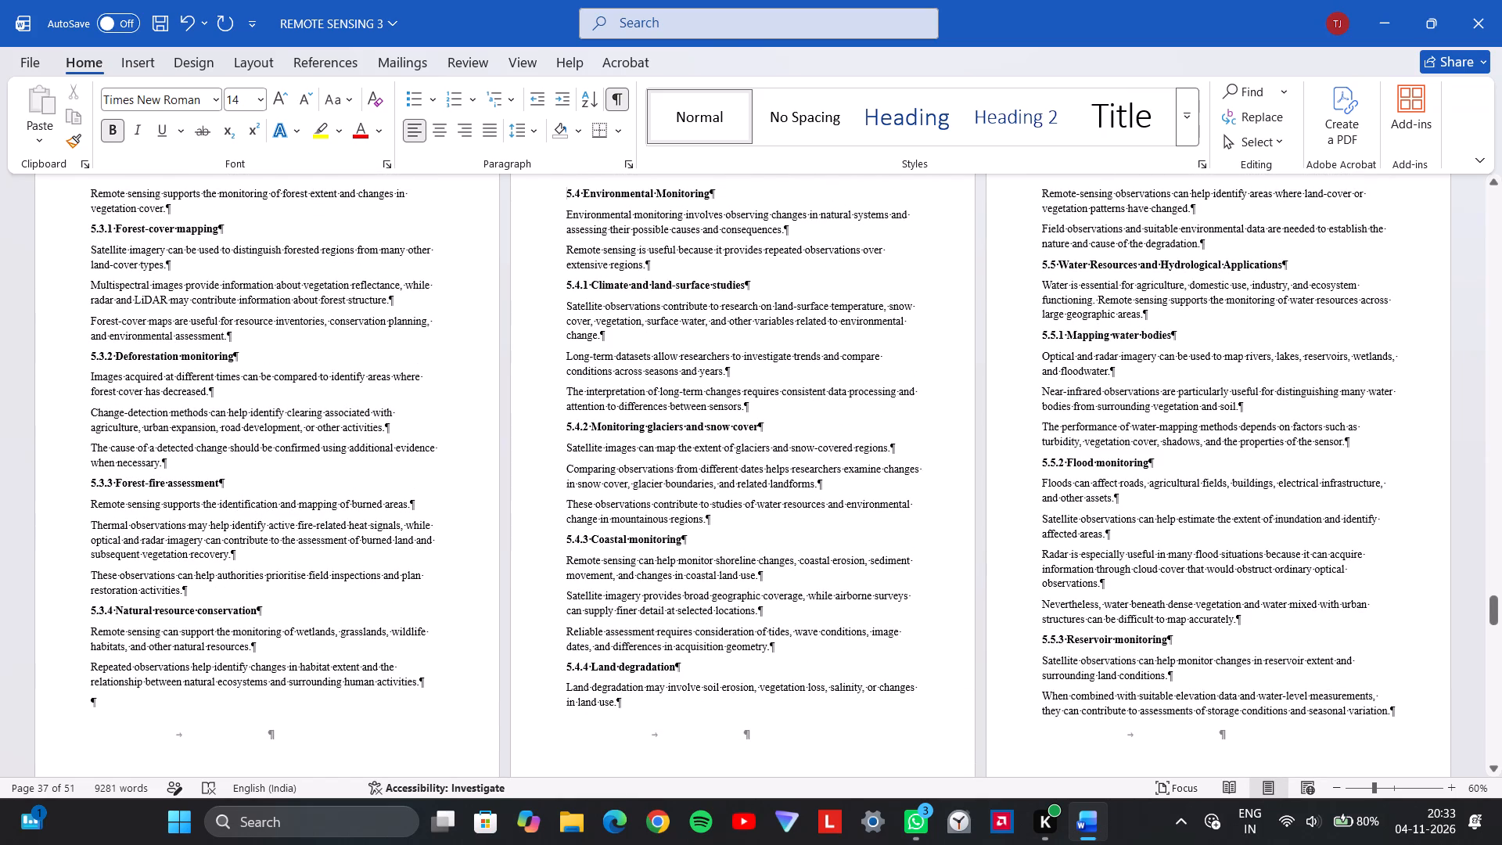
pyautogui.press('Left')
pyautogui.press('space')
pyautogui.press('space')
pyautogui.press('space')
pyautogui.press('space')
pyautogui.press('space')
pyautogui.press('space')
pyautogui.press('space')
pyautogui.press('space')
pyautogui.press('space')
pyautogui.press('space')
pyautogui.press('space')
pyautogui.press('space')
pyautogui.press('space')
pyautogui.press('space')
pyautogui.press('space')
pyautogui.press('space')
pyautogui.press('space')
pyautogui.press('space')
pyautogui.press('space')
pyautogui.press('space')
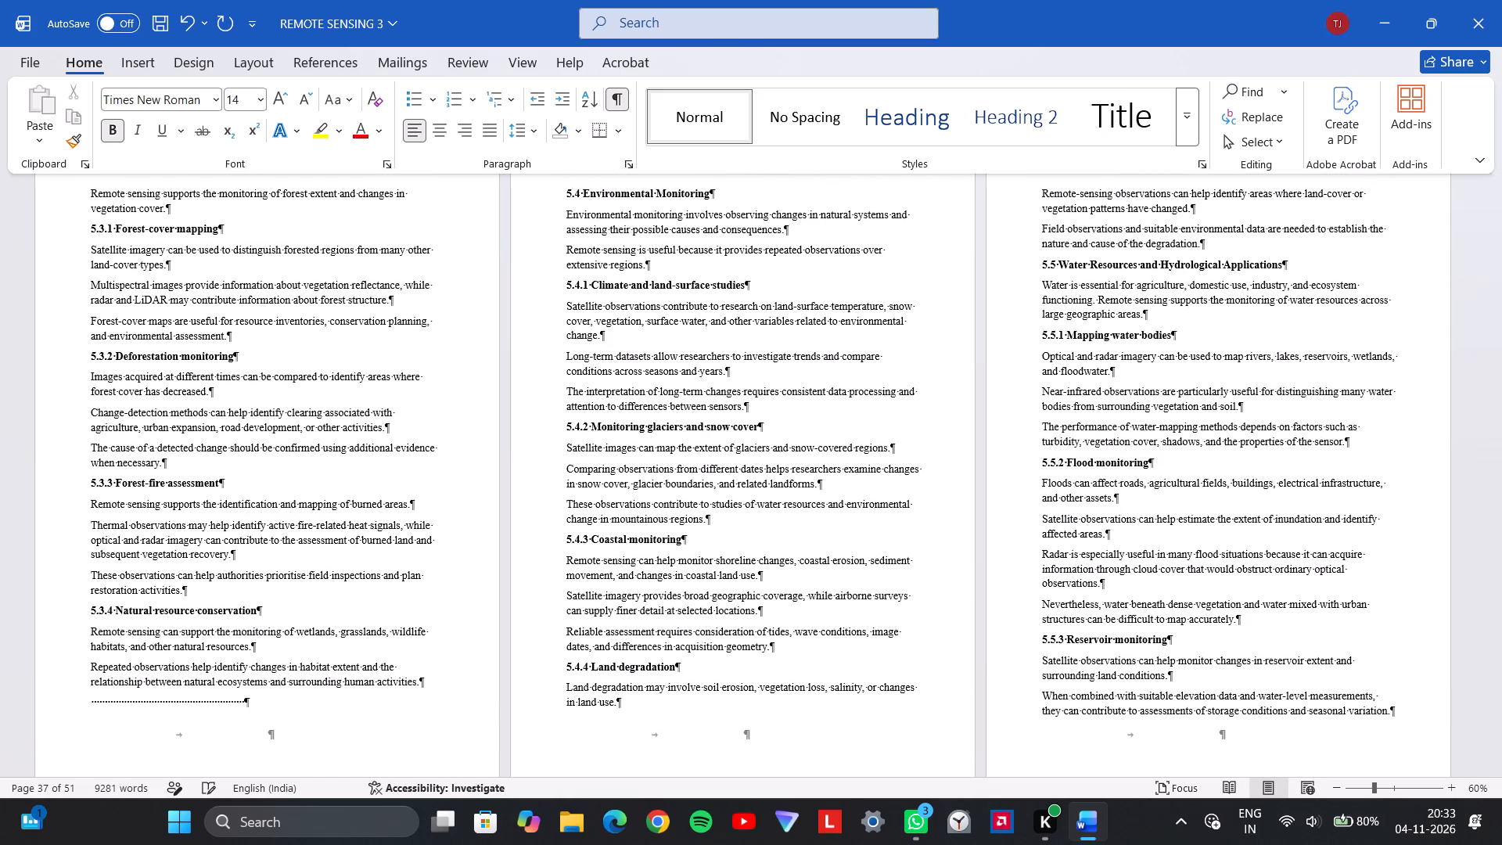
pyautogui.hscroll(1, 86, 474)
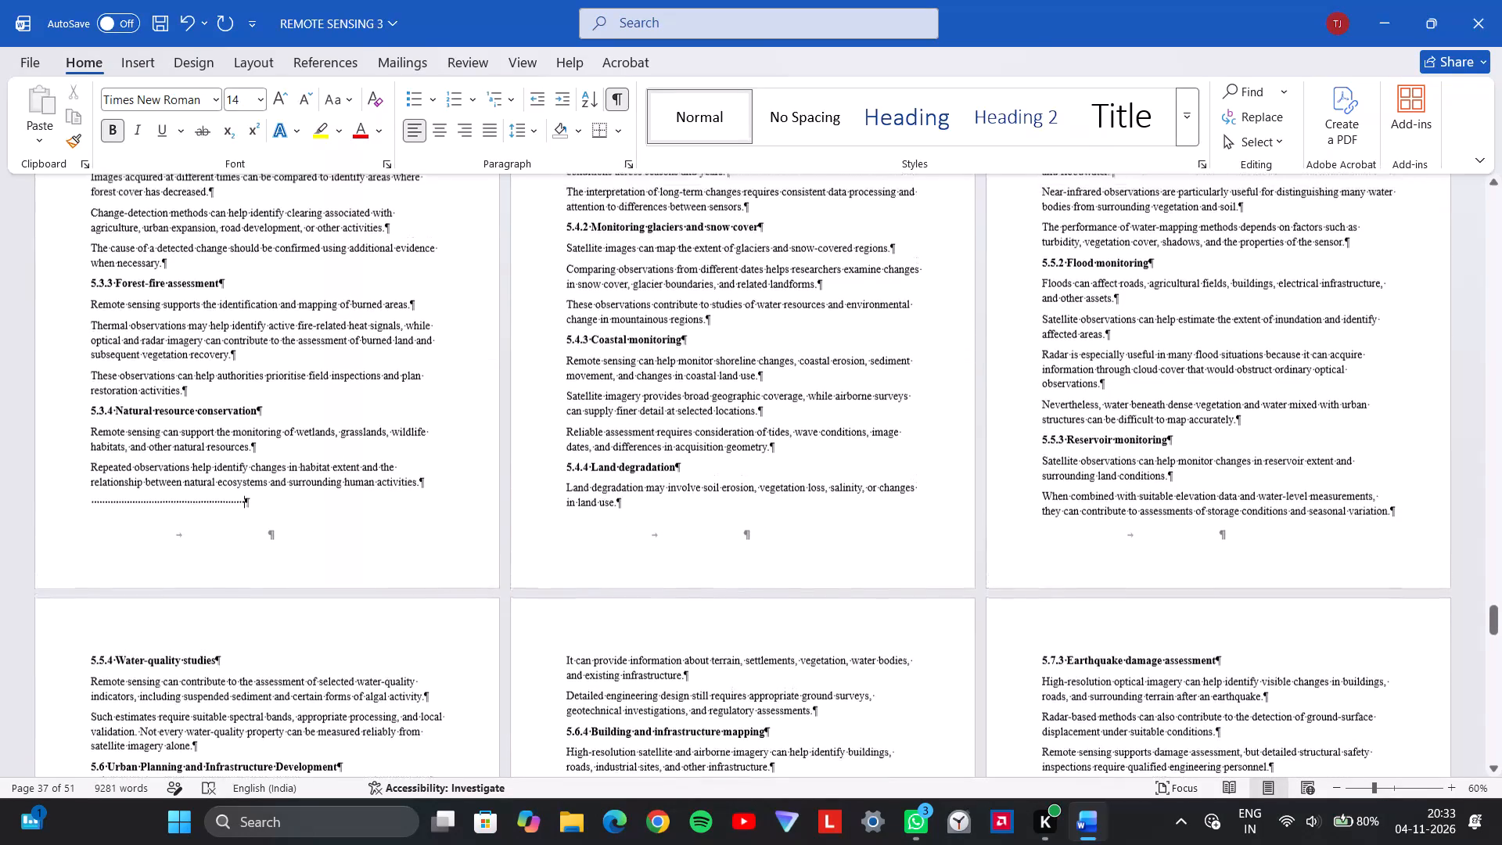
pyautogui.hscroll(1, 86, 474)
pyautogui.write('32')
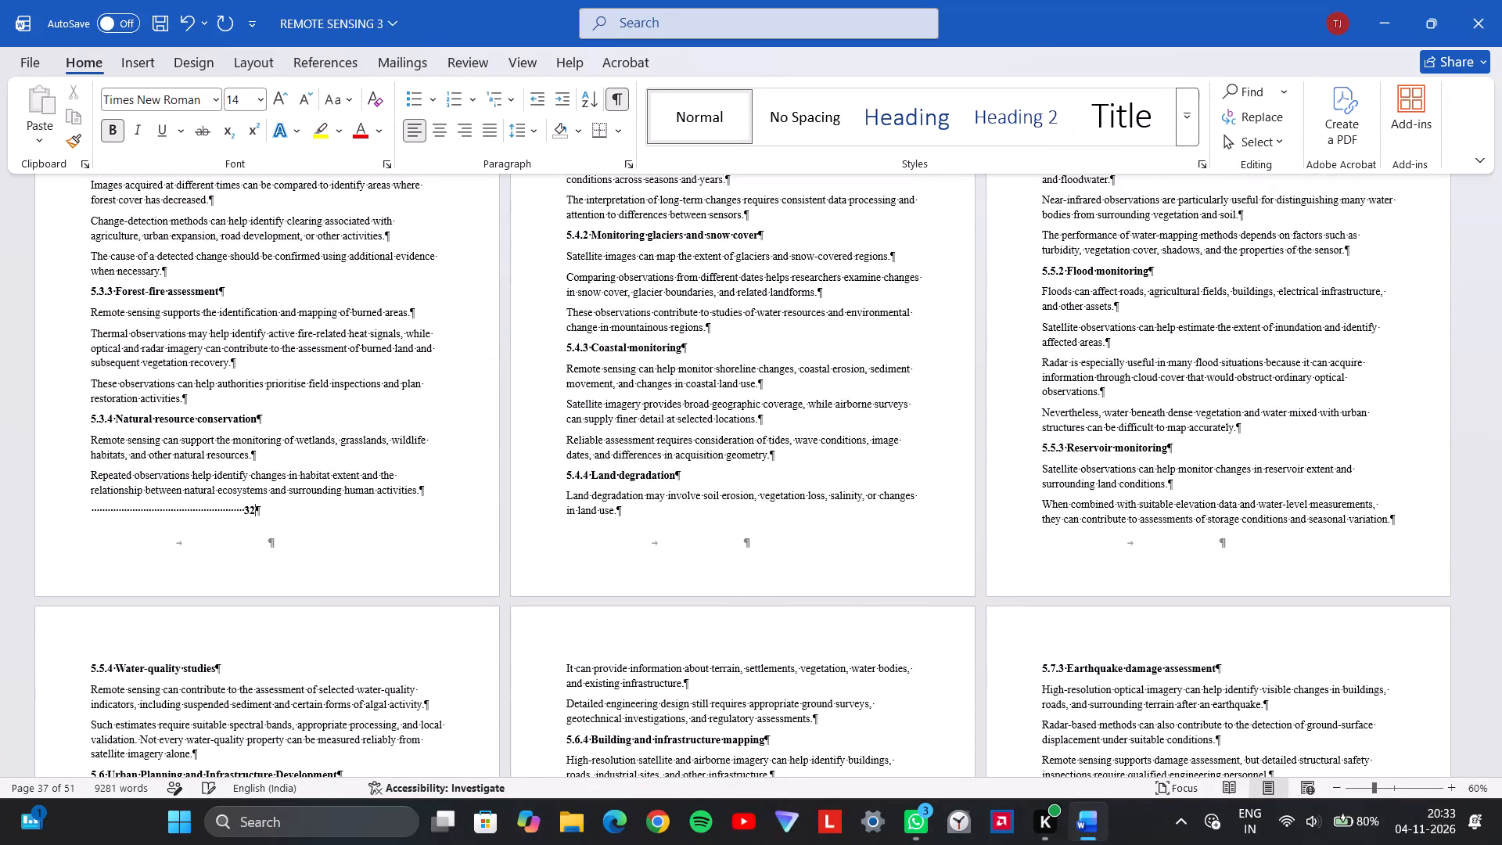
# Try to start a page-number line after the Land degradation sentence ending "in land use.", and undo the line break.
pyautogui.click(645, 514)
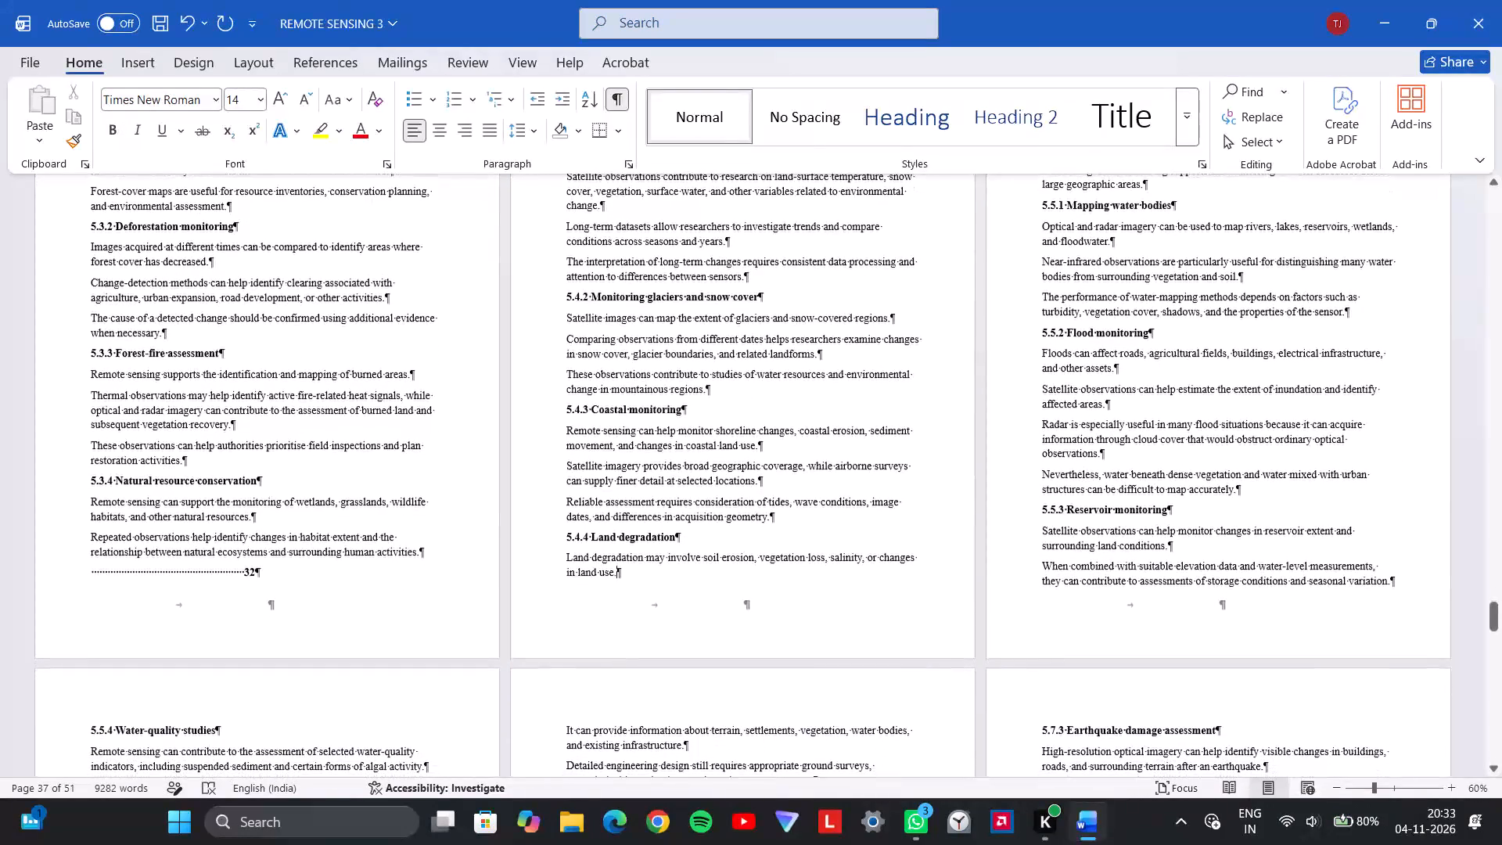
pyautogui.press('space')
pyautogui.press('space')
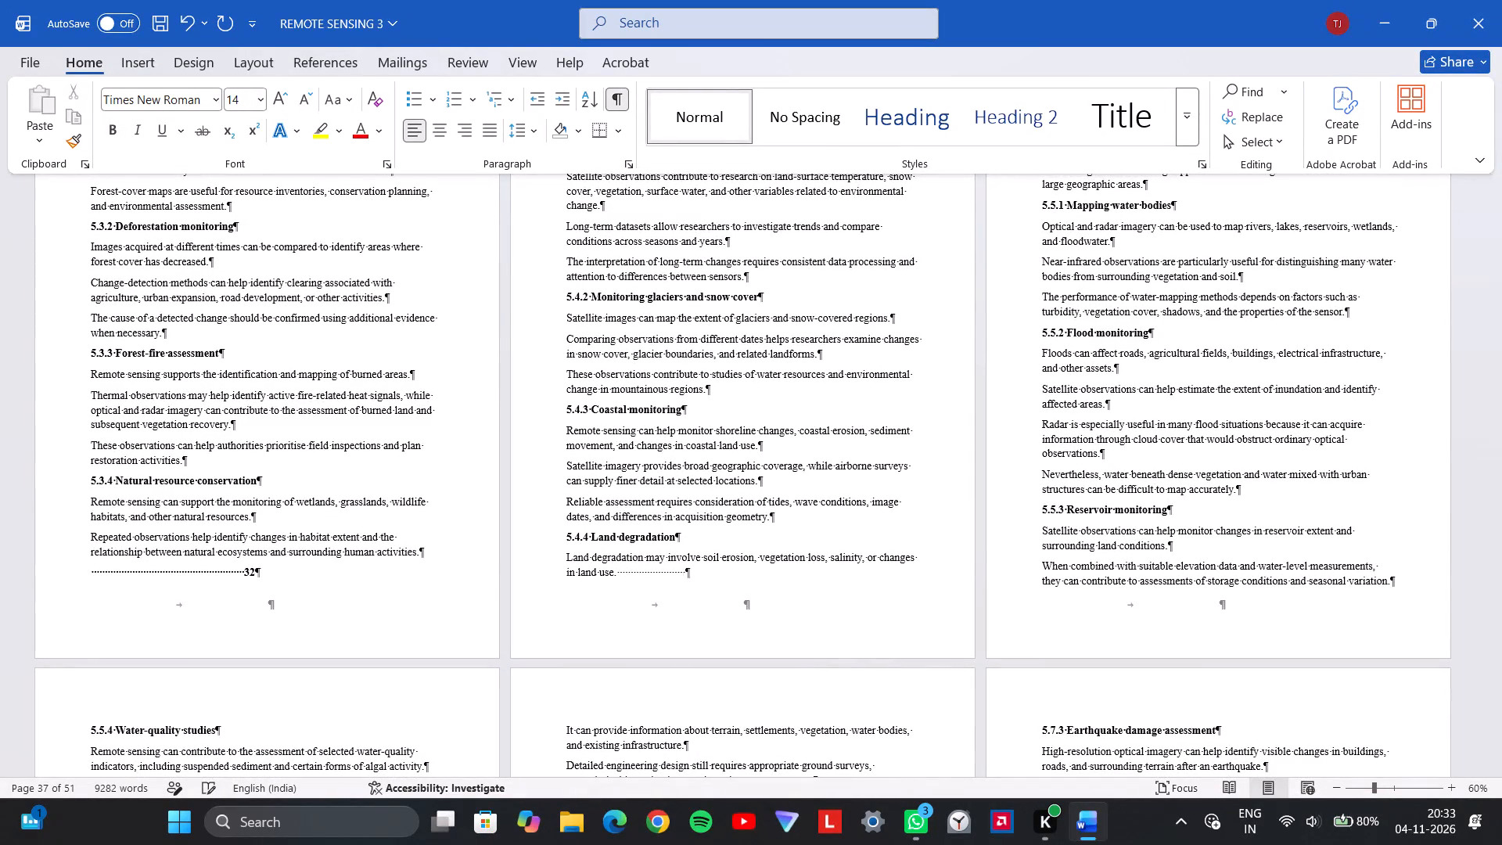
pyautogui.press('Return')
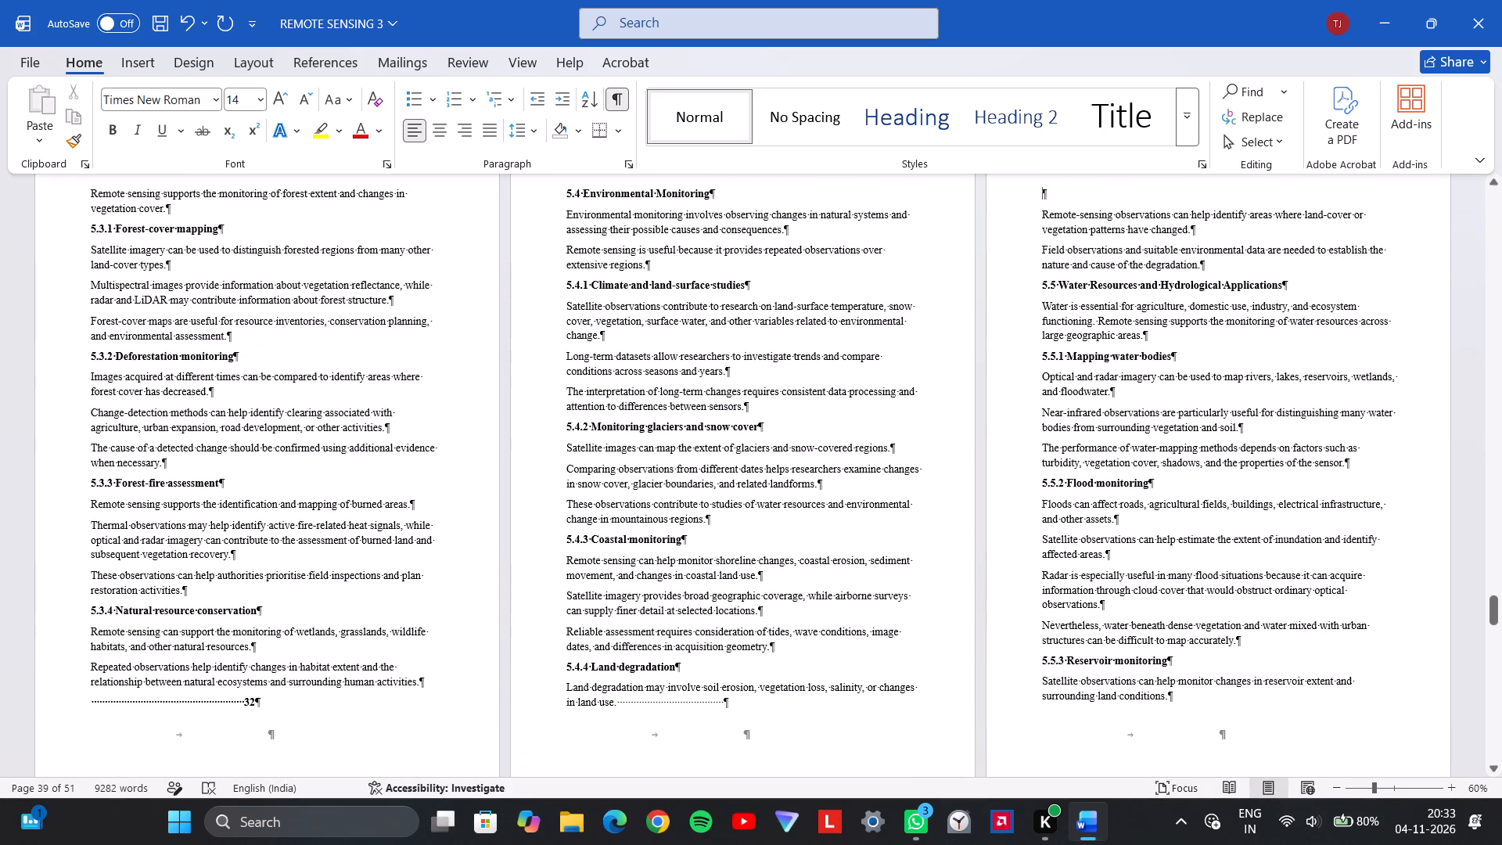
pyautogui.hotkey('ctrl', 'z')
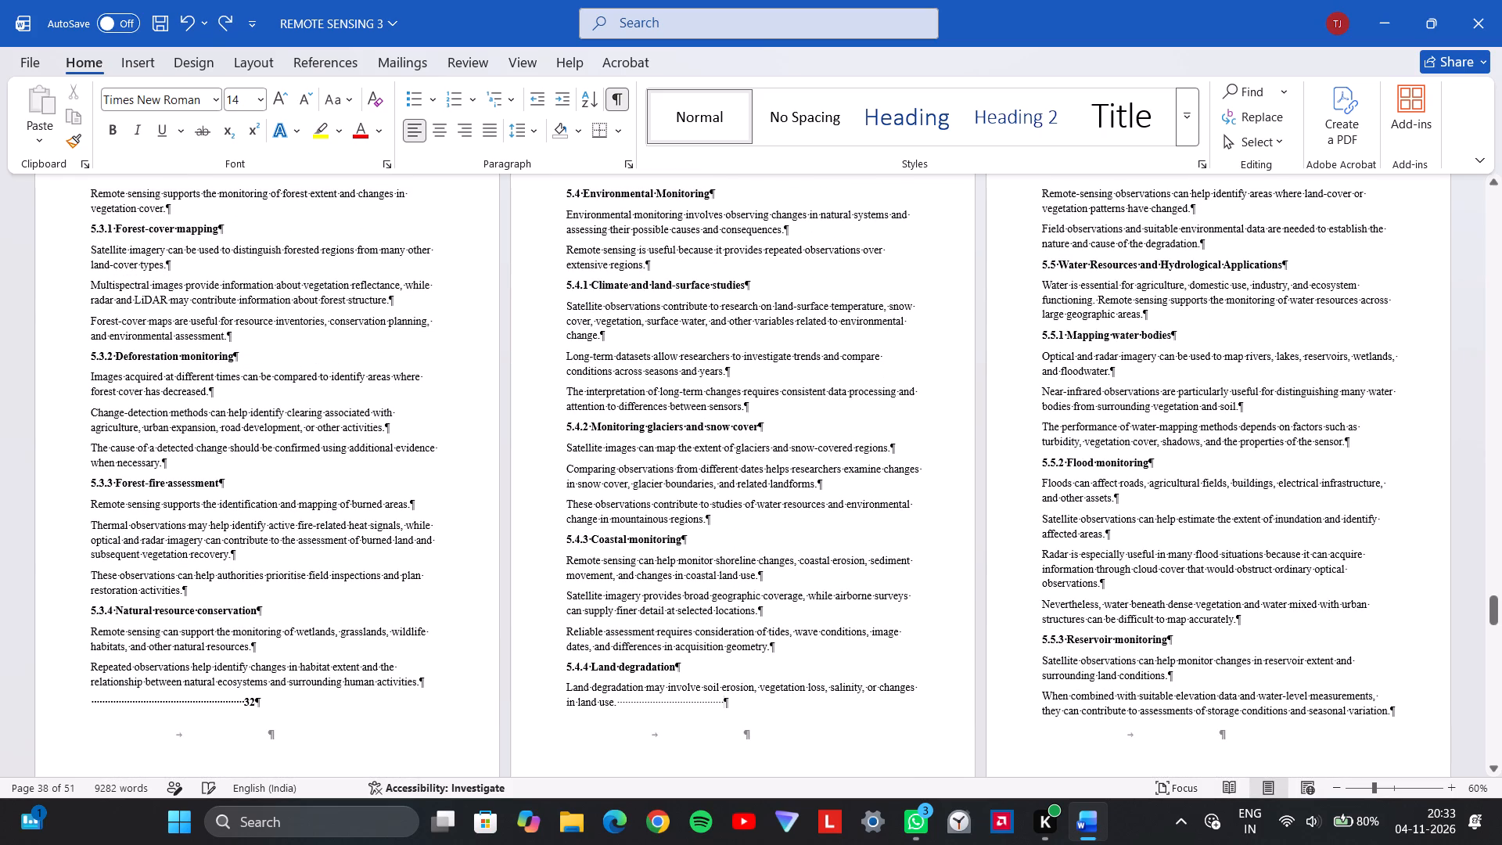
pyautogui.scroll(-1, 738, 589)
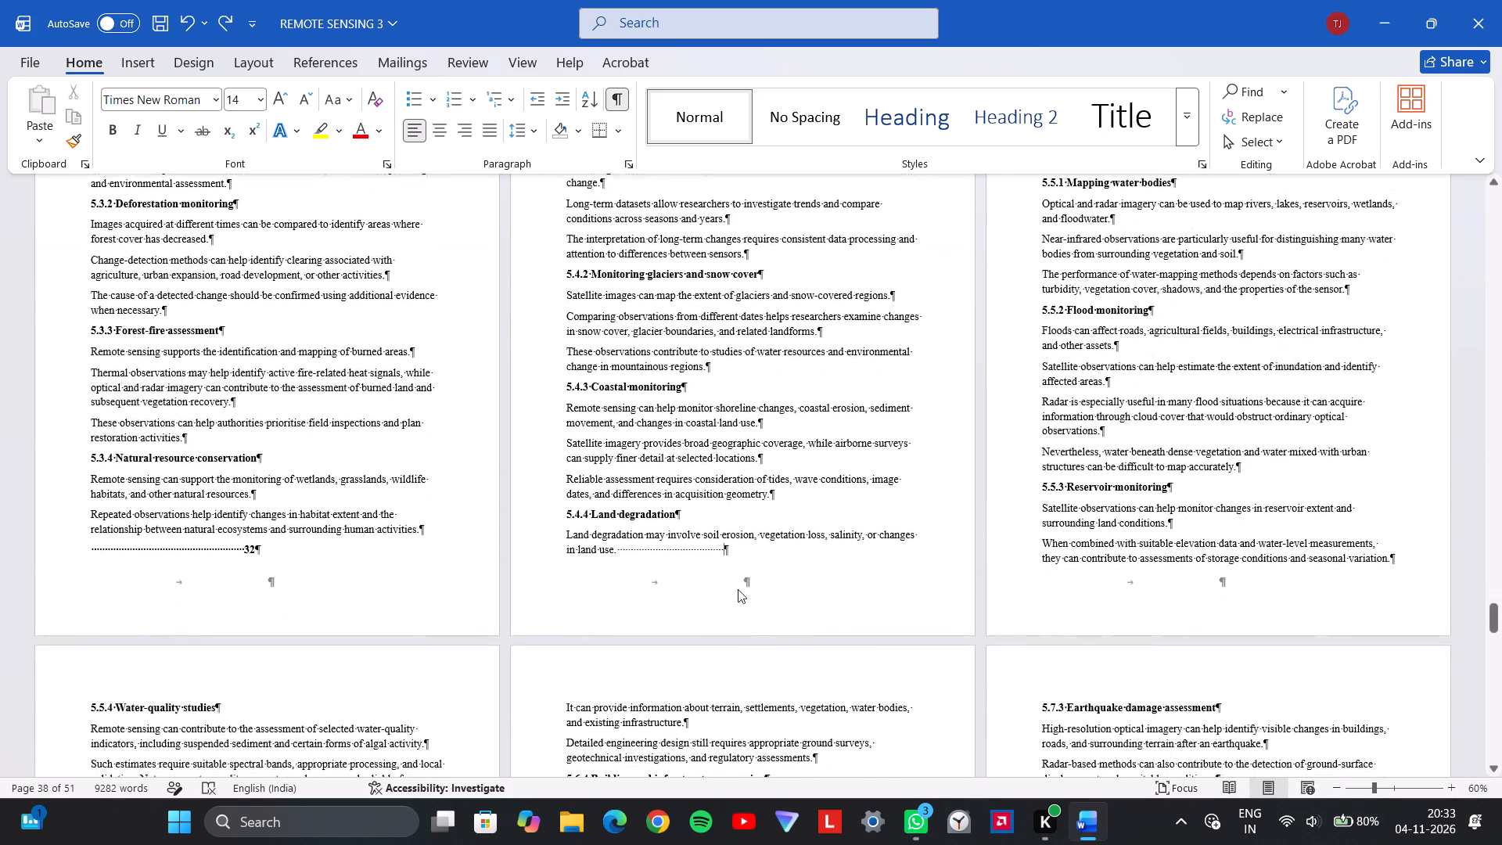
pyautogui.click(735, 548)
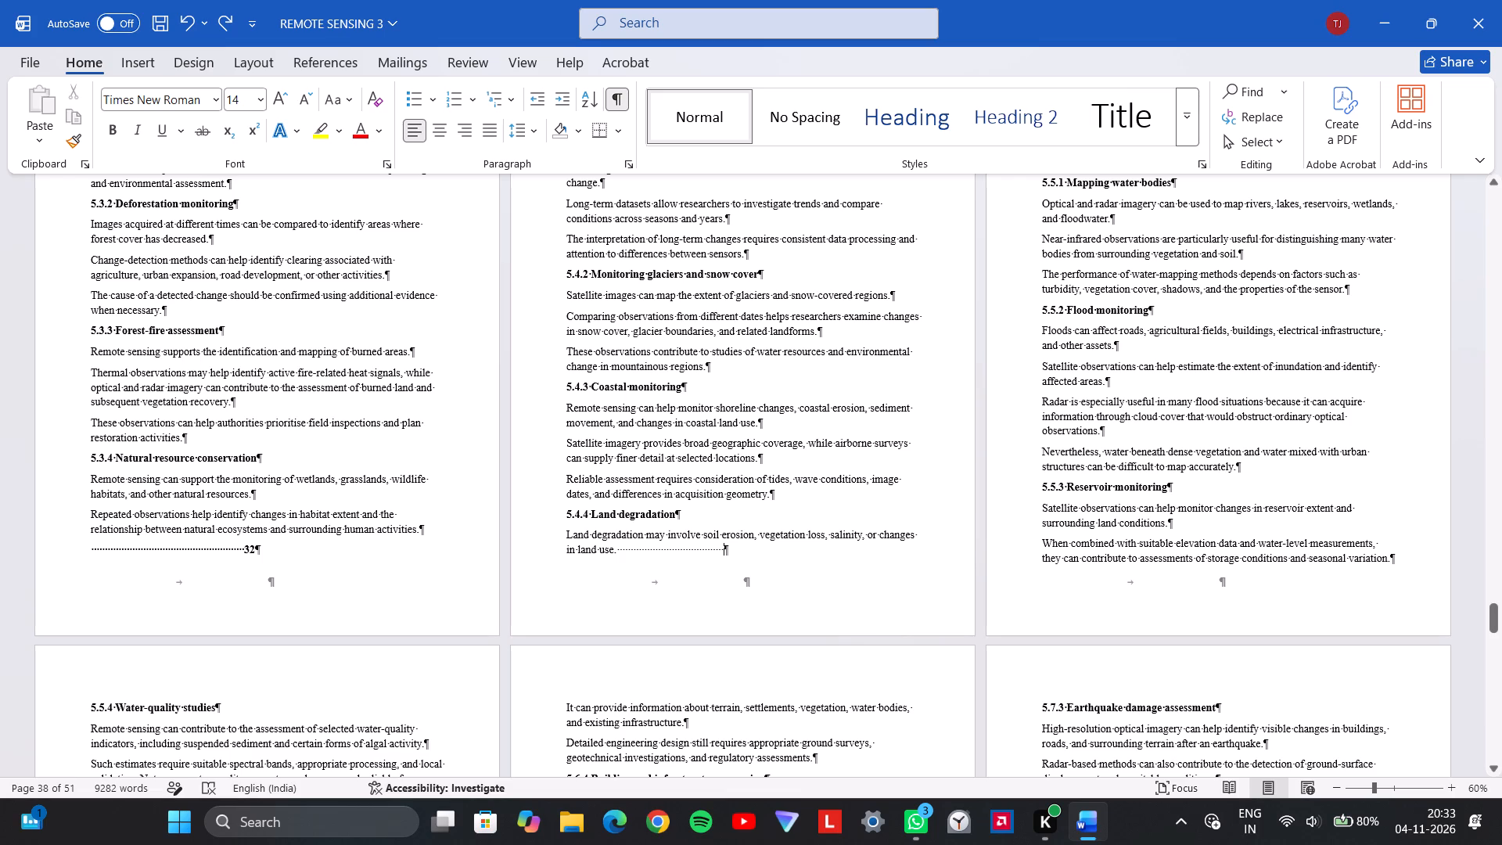
# Insert three blank lines before the 5.4.4 Land degradation heading, pushing the heading onto the next page.
pyautogui.click(564, 510)
pyautogui.press('Return')
pyautogui.press('Return')
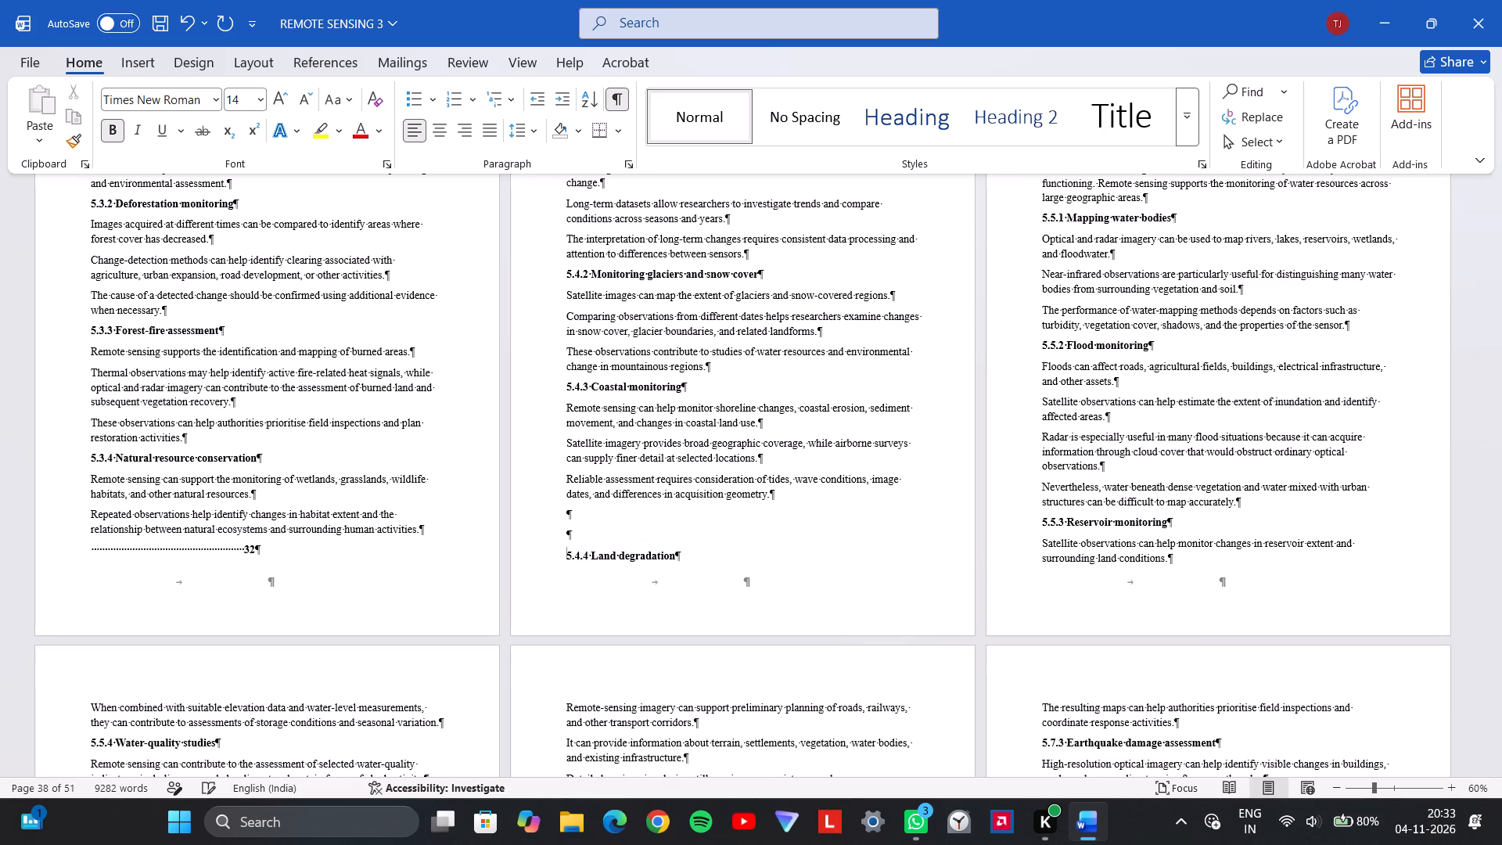
pyautogui.press('Return')
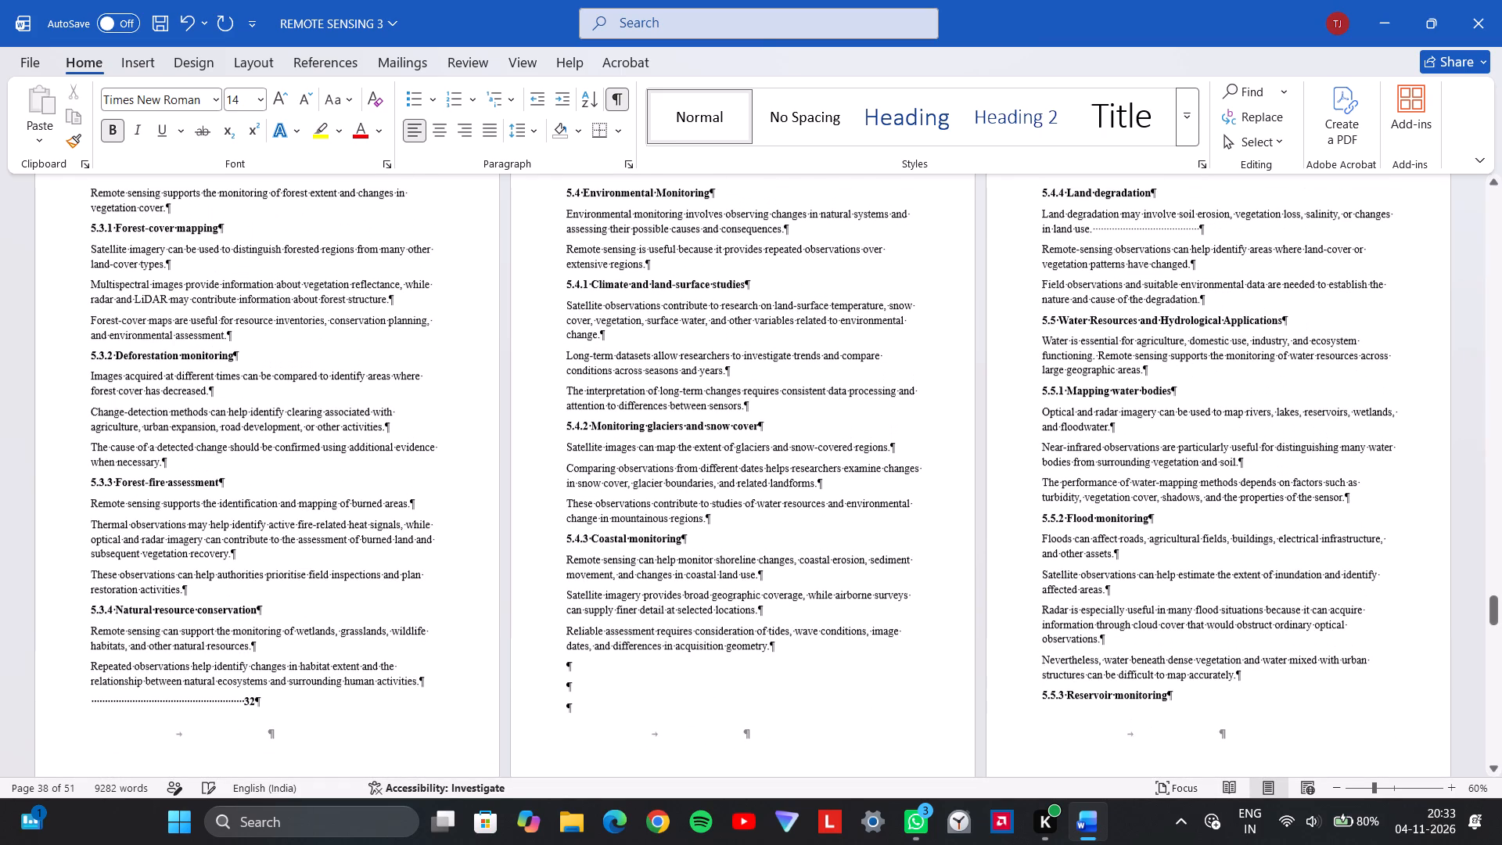
pyautogui.scroll(-1, 533, 635)
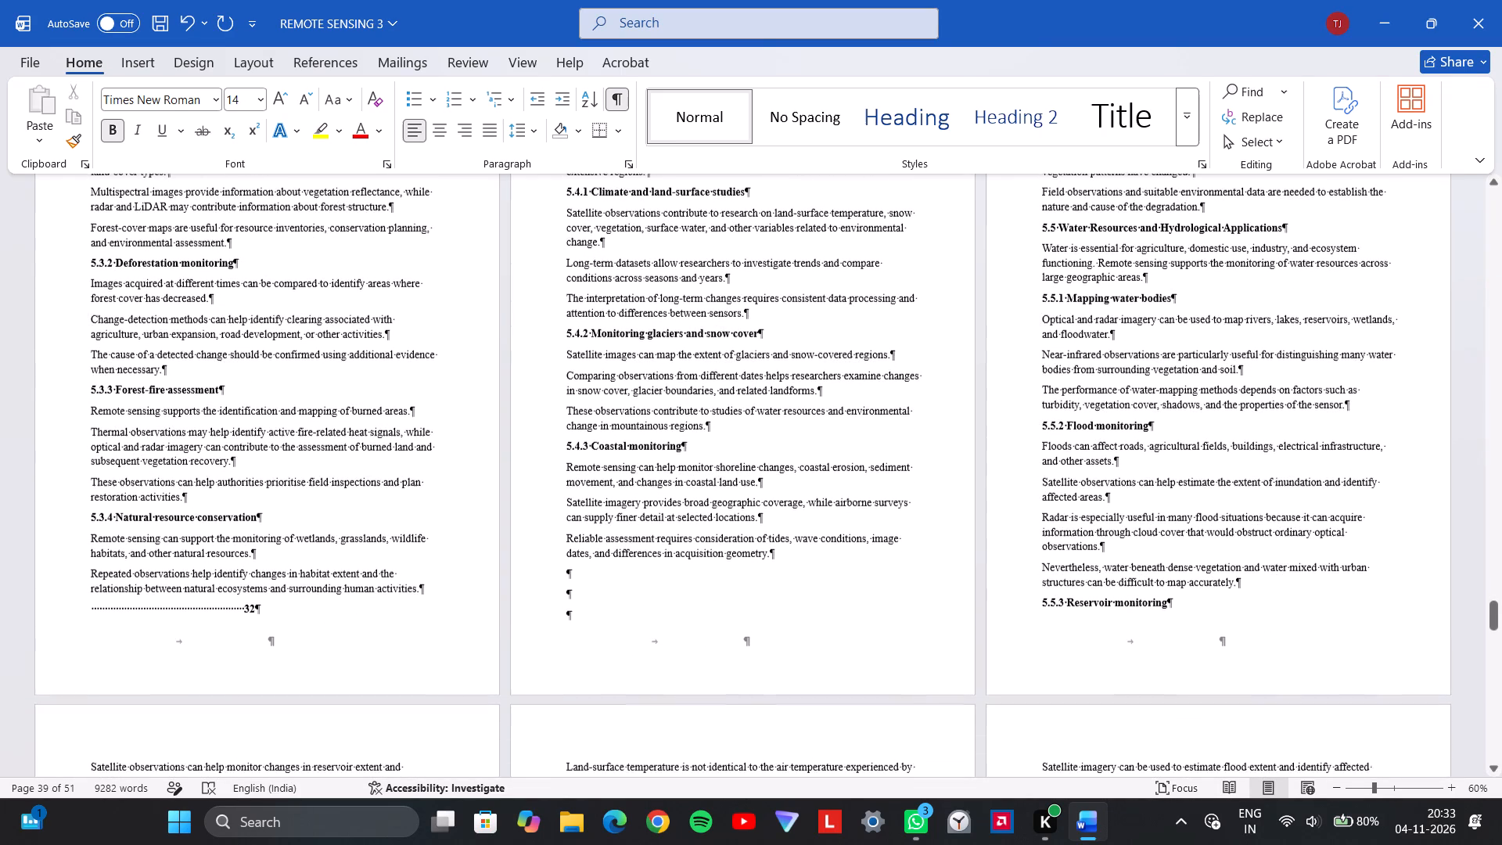
# Add the page number 33, spaced to the middle of the last blank line below the Coastal monitoring section.
pyautogui.click(566, 606)
pyautogui.press('space')
pyautogui.press('space')
pyautogui.press('space')
pyautogui.press('space')
pyautogui.press('space')
pyautogui.press('space')
pyautogui.press('space')
pyautogui.press('space')
pyautogui.press('space')
pyautogui.press('space')
pyautogui.press('space')
pyautogui.press('space')
pyautogui.press('space')
pyautogui.press('space')
pyautogui.press('space')
pyautogui.press('space')
pyautogui.press('space')
pyautogui.press('space')
pyautogui.press('space')
pyautogui.press('space')
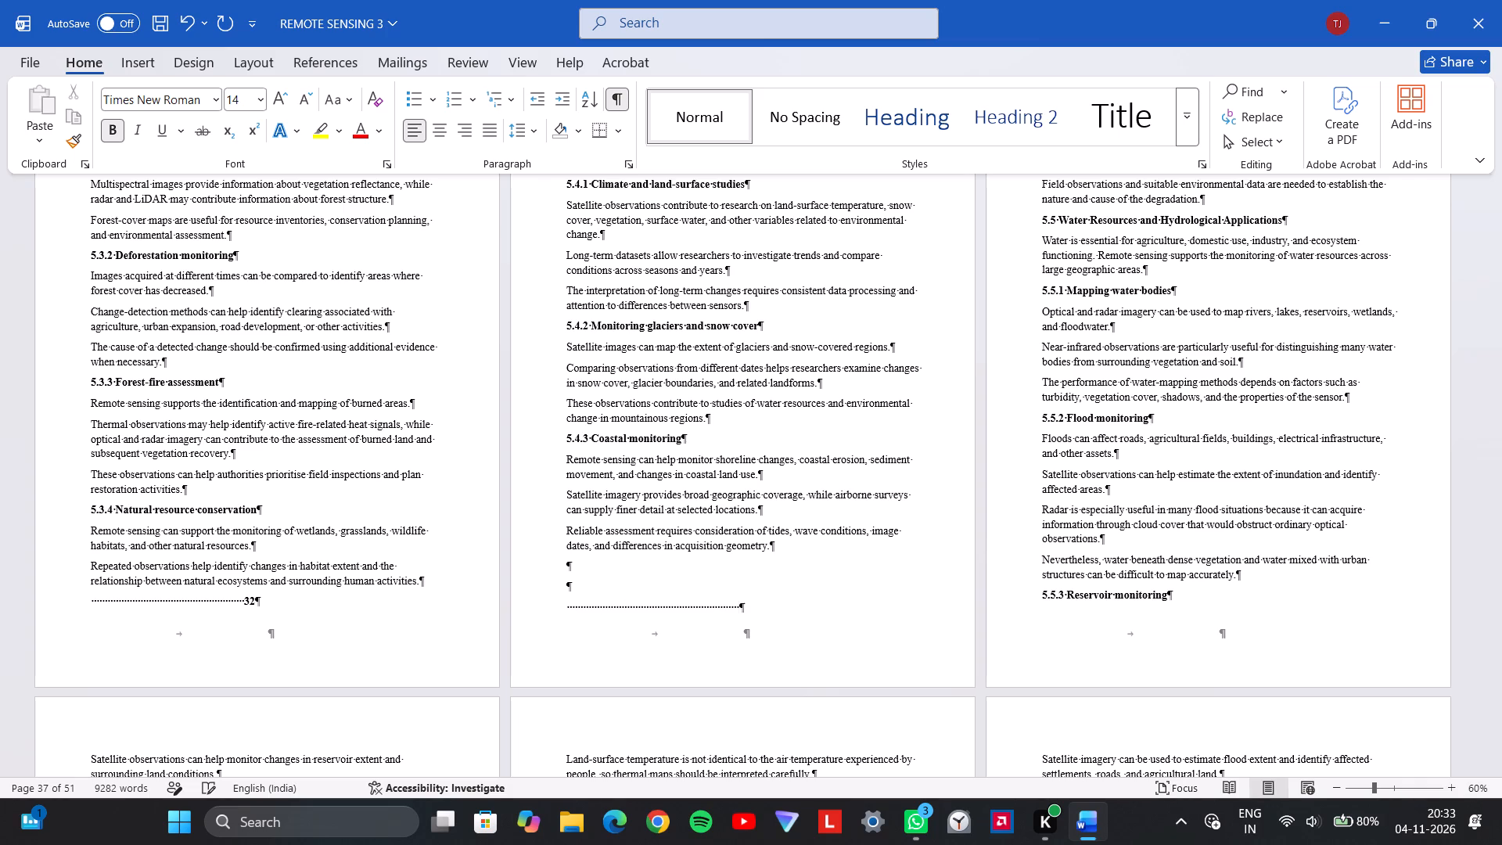
pyautogui.press('space')
pyautogui.write('33')
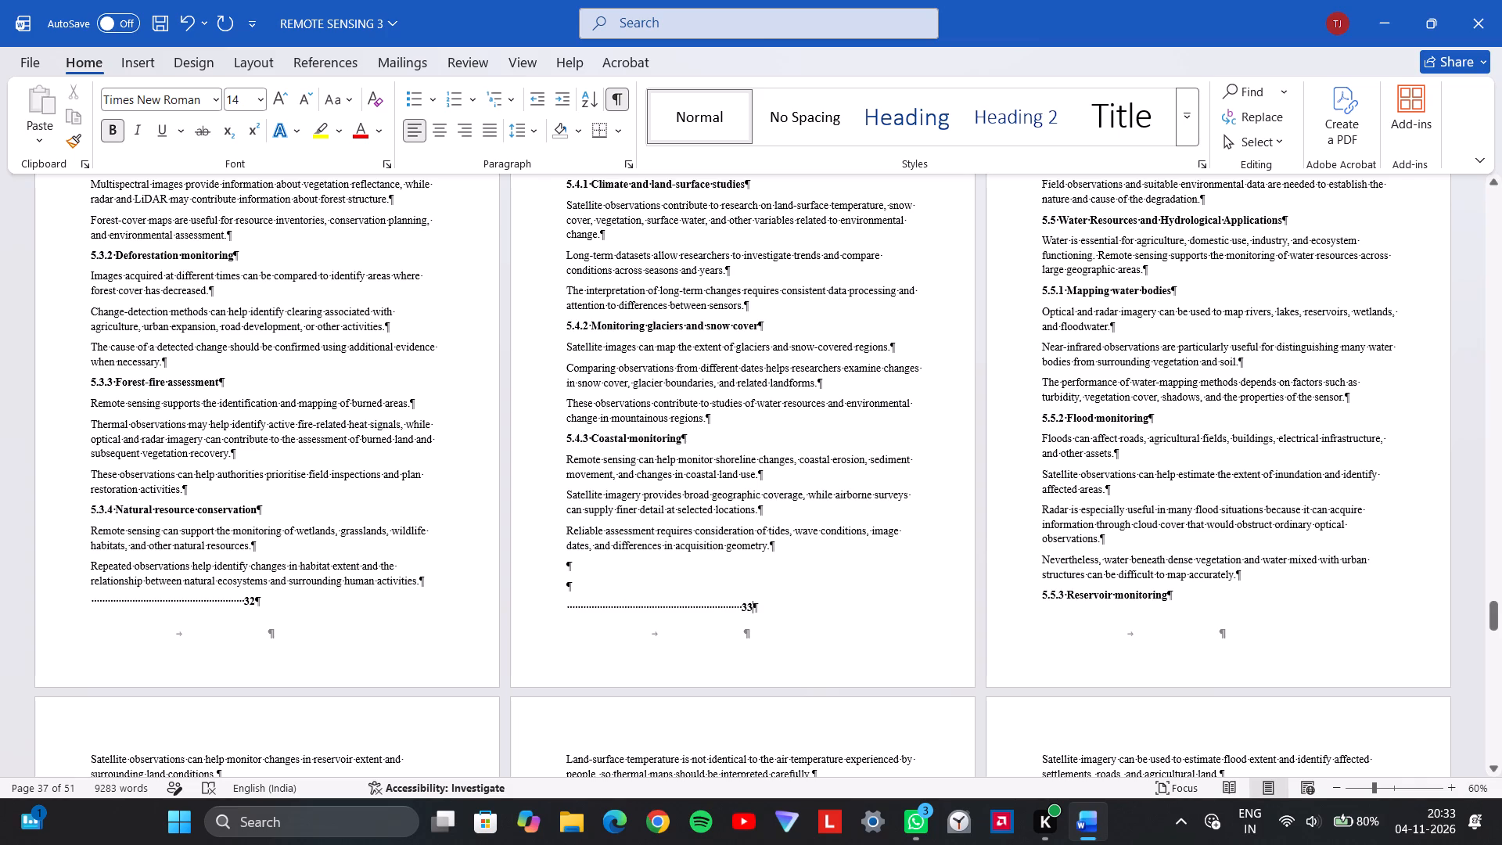
# Insert two blank lines before the 5.5.3 Reservoir monitoring heading, pushing the heading onto the next page.
pyautogui.click(1039, 594)
pyautogui.press('Return')
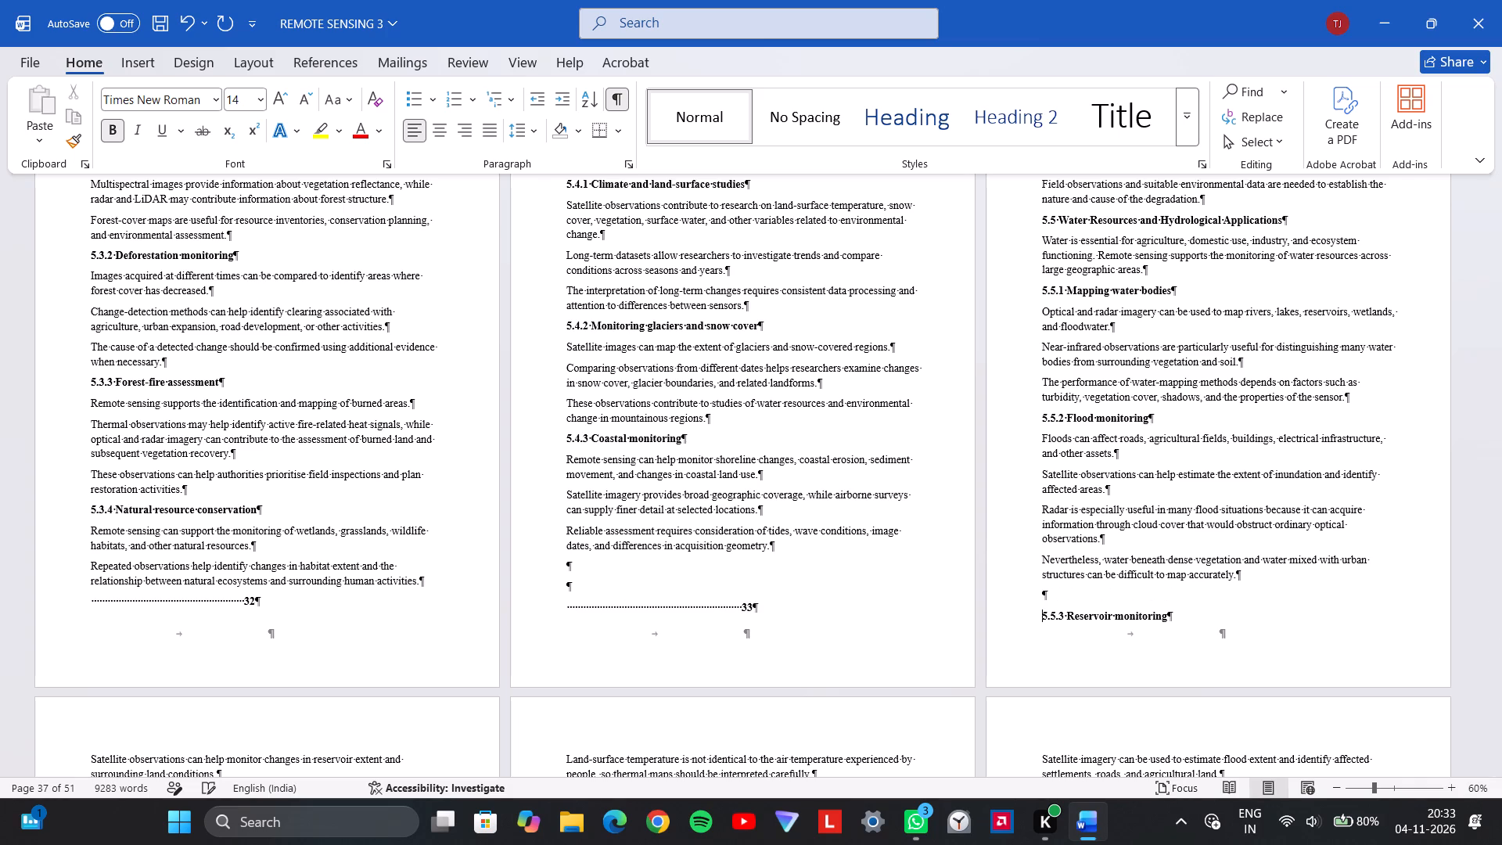
pyautogui.press('Return')
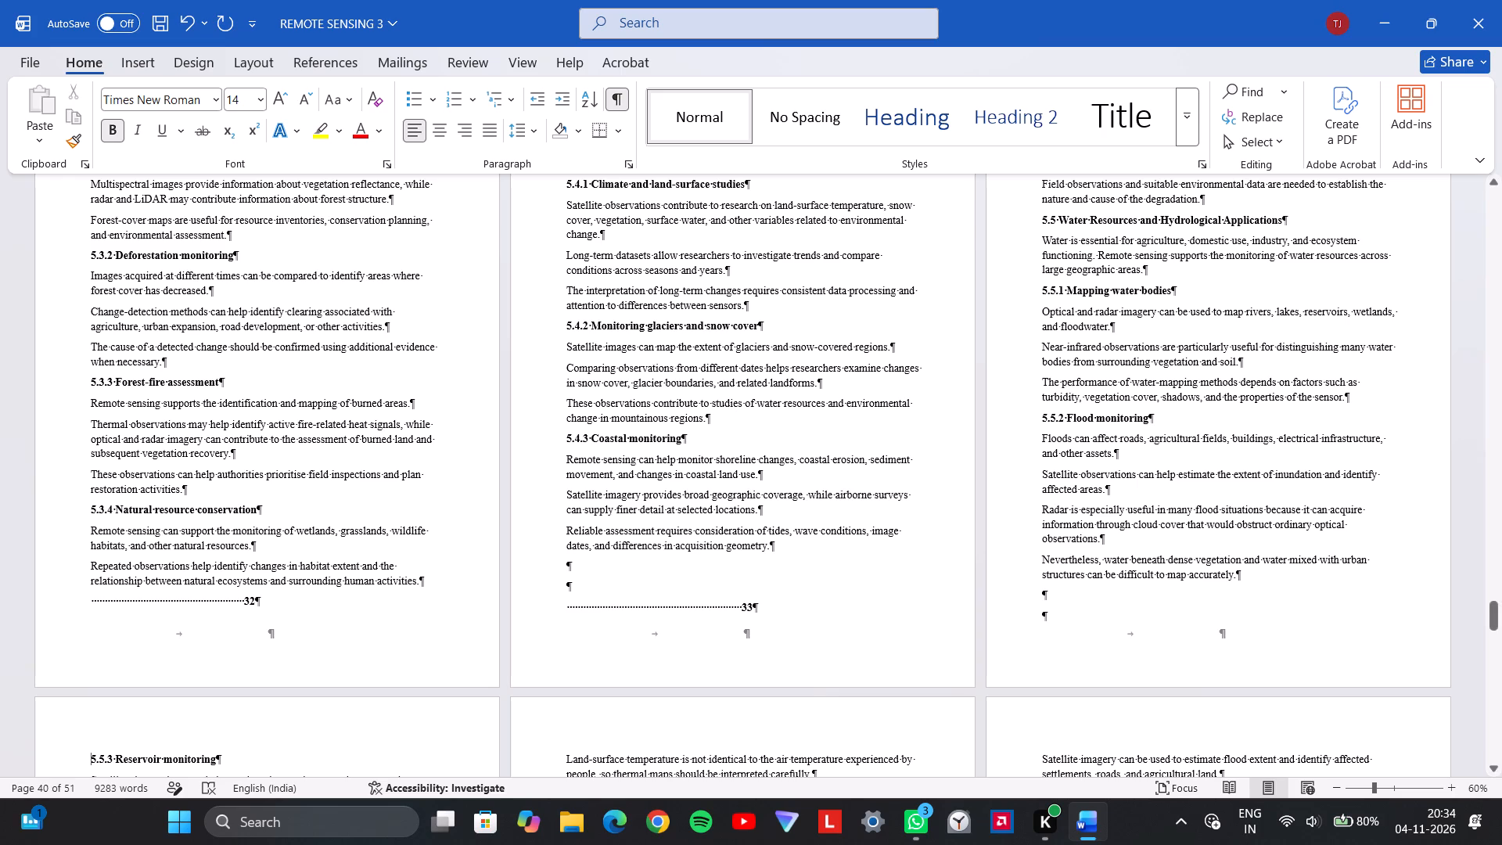
# Add the page number 34, spaced to the middle of the last blank line below the Flood monitoring section.
pyautogui.click(1041, 620)
pyautogui.press('space')
pyautogui.press('space')
pyautogui.press('space')
pyautogui.press('space')
pyautogui.press('space')
pyautogui.press('space')
pyautogui.press('space')
pyautogui.press('space')
pyautogui.press('space')
pyautogui.press('space')
pyautogui.press('space')
pyautogui.press('space')
pyautogui.press('space')
pyautogui.press('space')
pyautogui.press('space')
pyautogui.press('space')
pyautogui.press('space')
pyautogui.press('space')
pyautogui.press('space')
pyautogui.press('space')
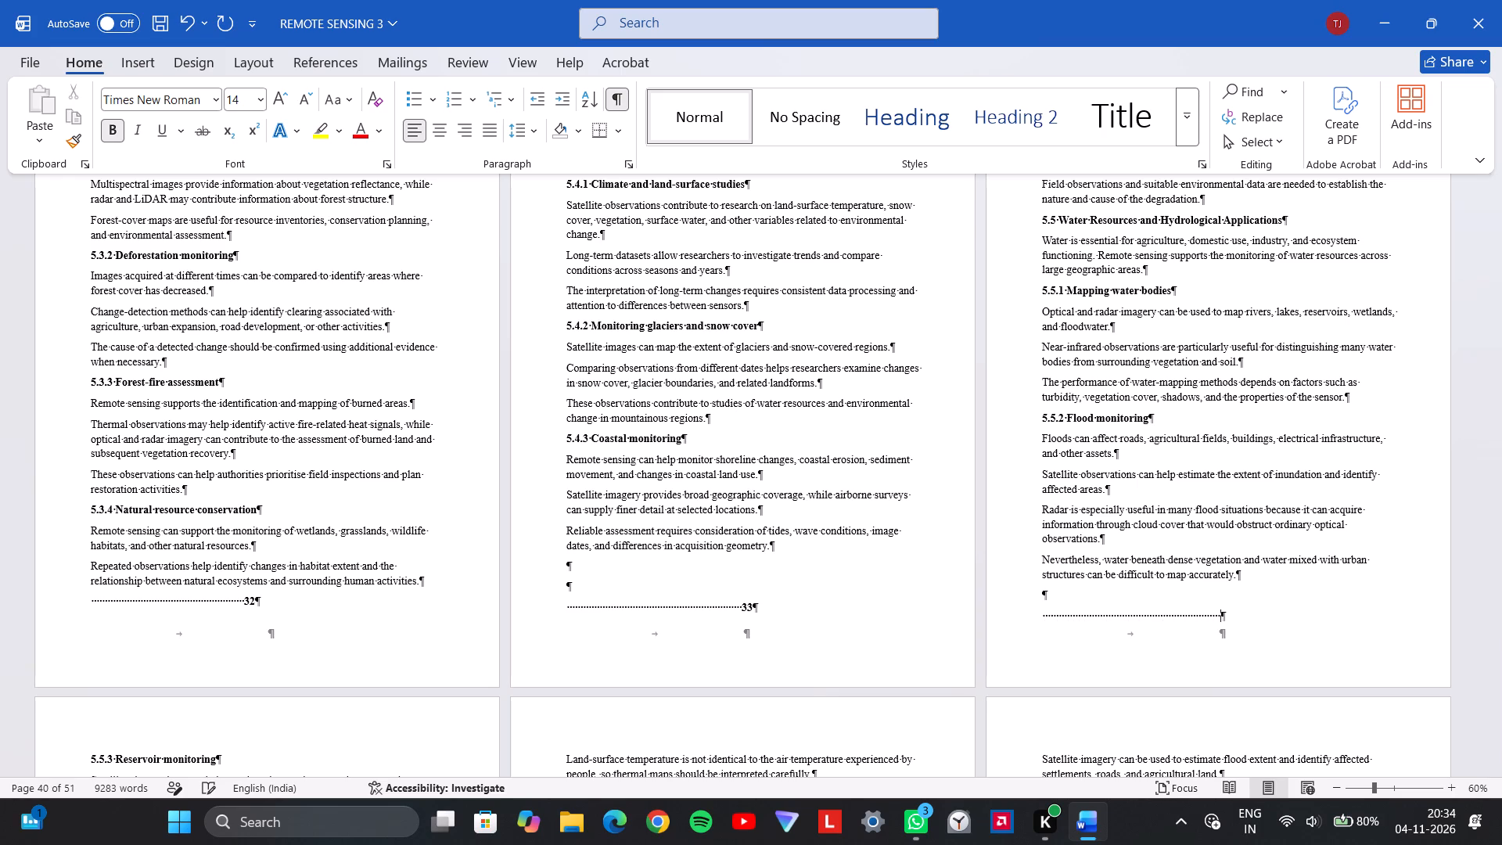
pyautogui.write('34')
# Push the Urban heat islands paragraph starting "Thermal infrared" to the next page and put the page number 35 mid-line in its place.
pyautogui.scroll(-5, 867, 601)
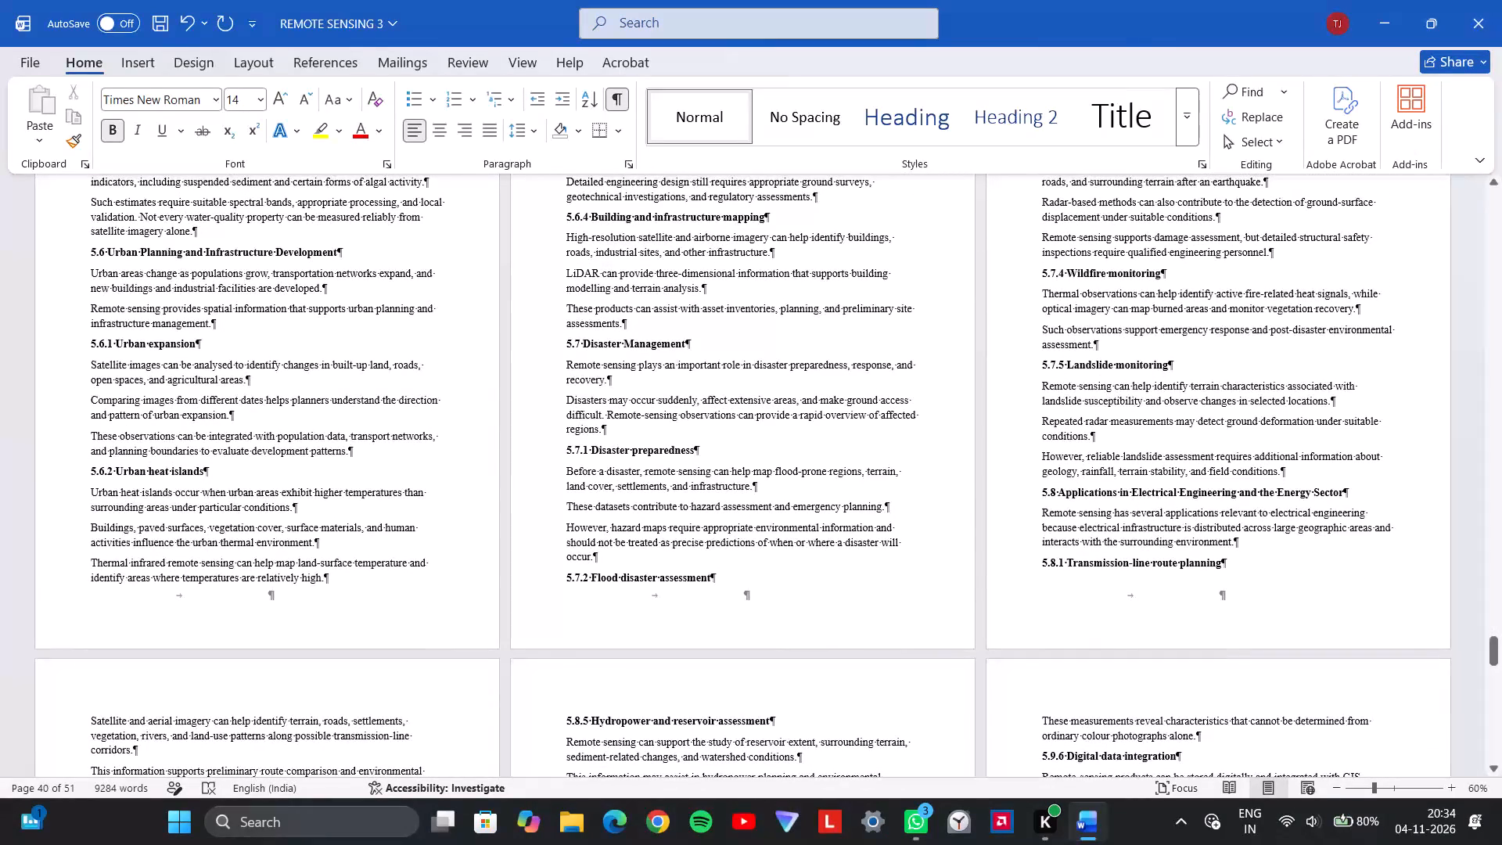
pyautogui.click(91, 569)
pyautogui.click(91, 569)
pyautogui.press('Return')
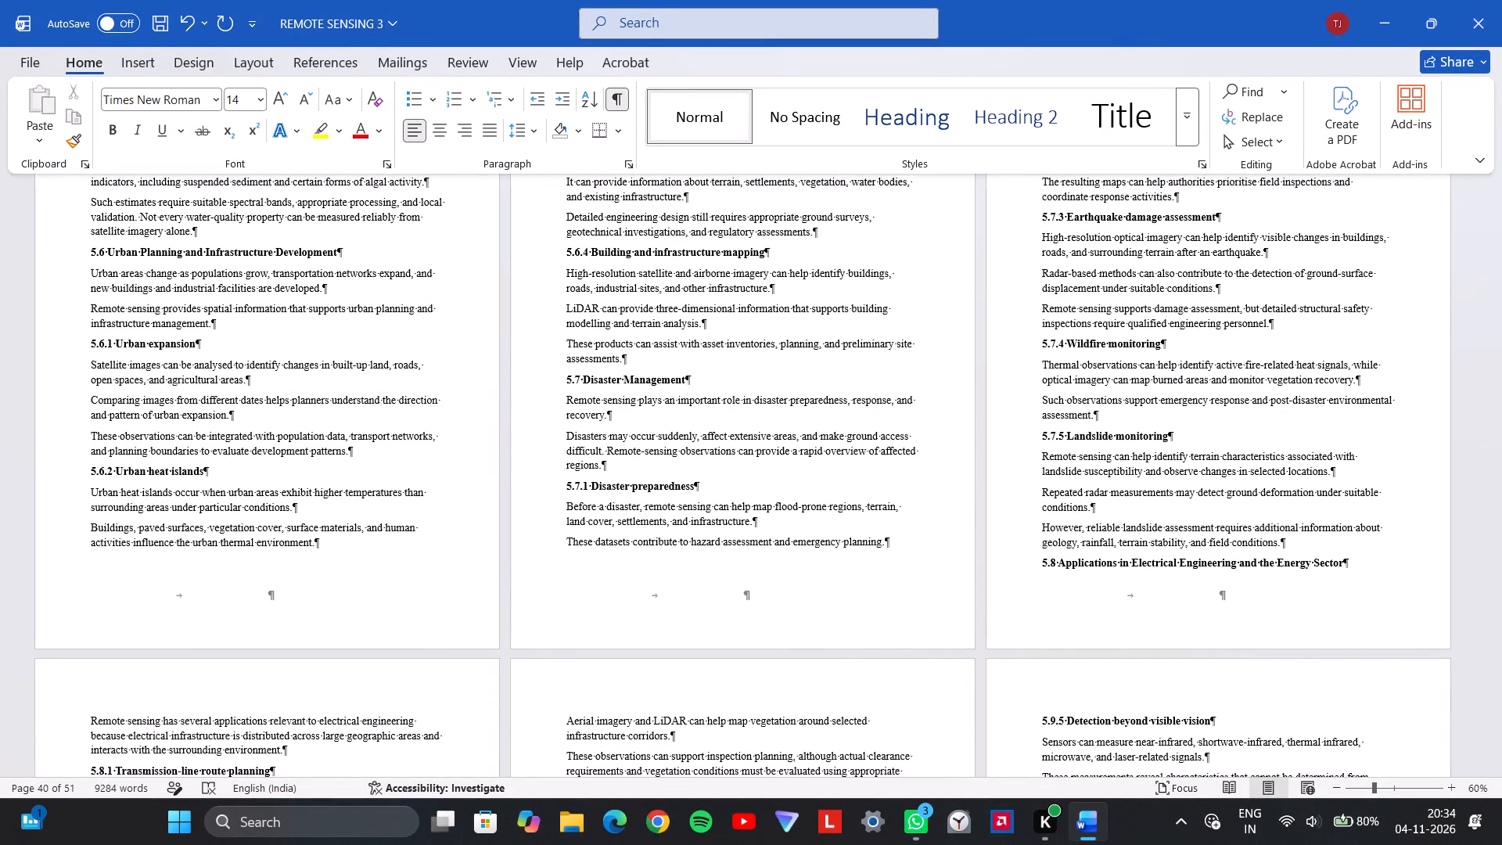
pyautogui.scroll(-1, 101, 722)
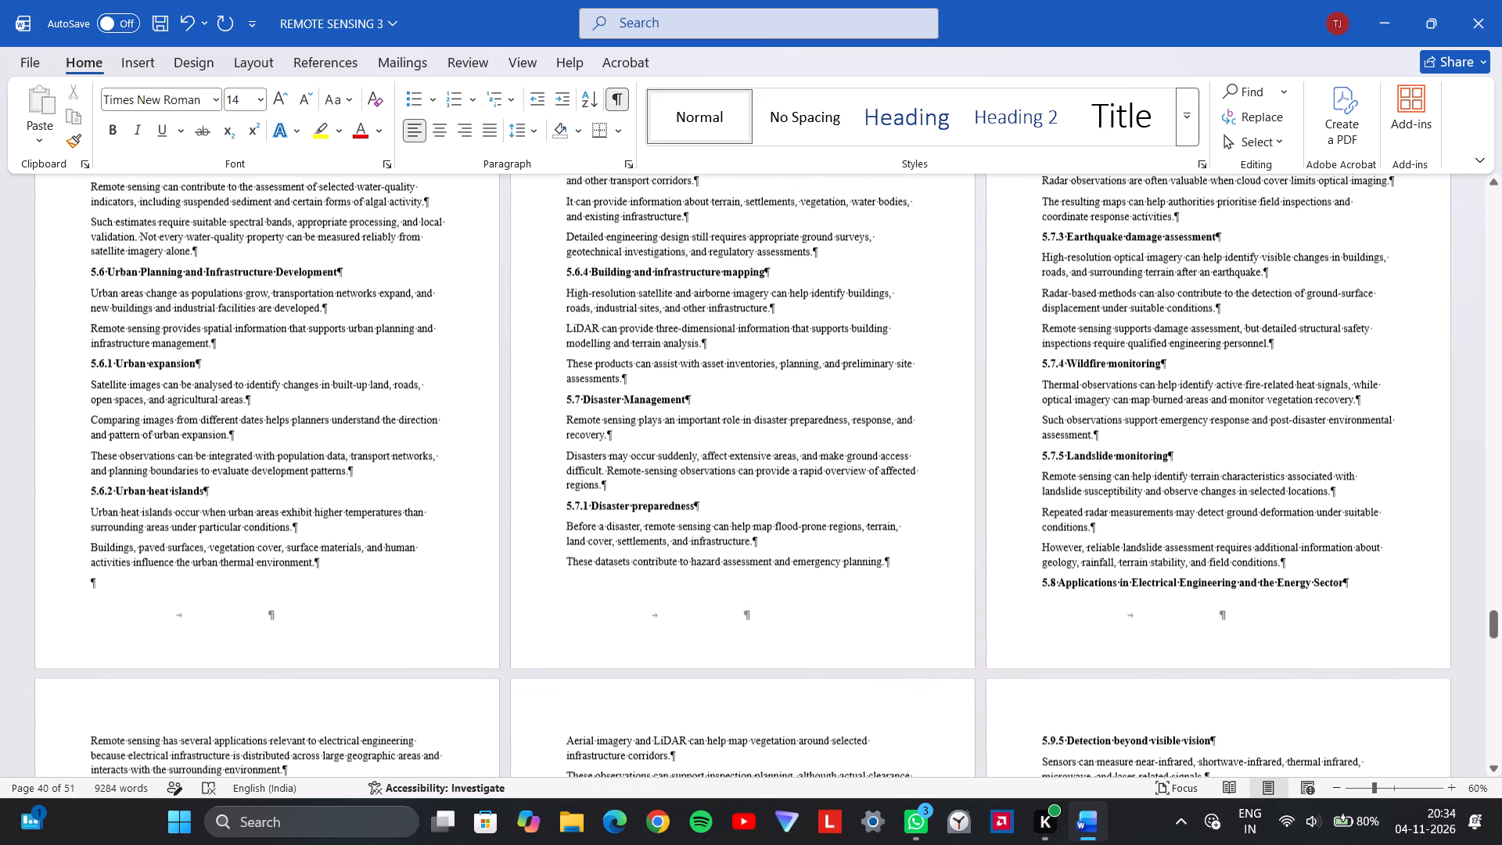
pyautogui.click(88, 586)
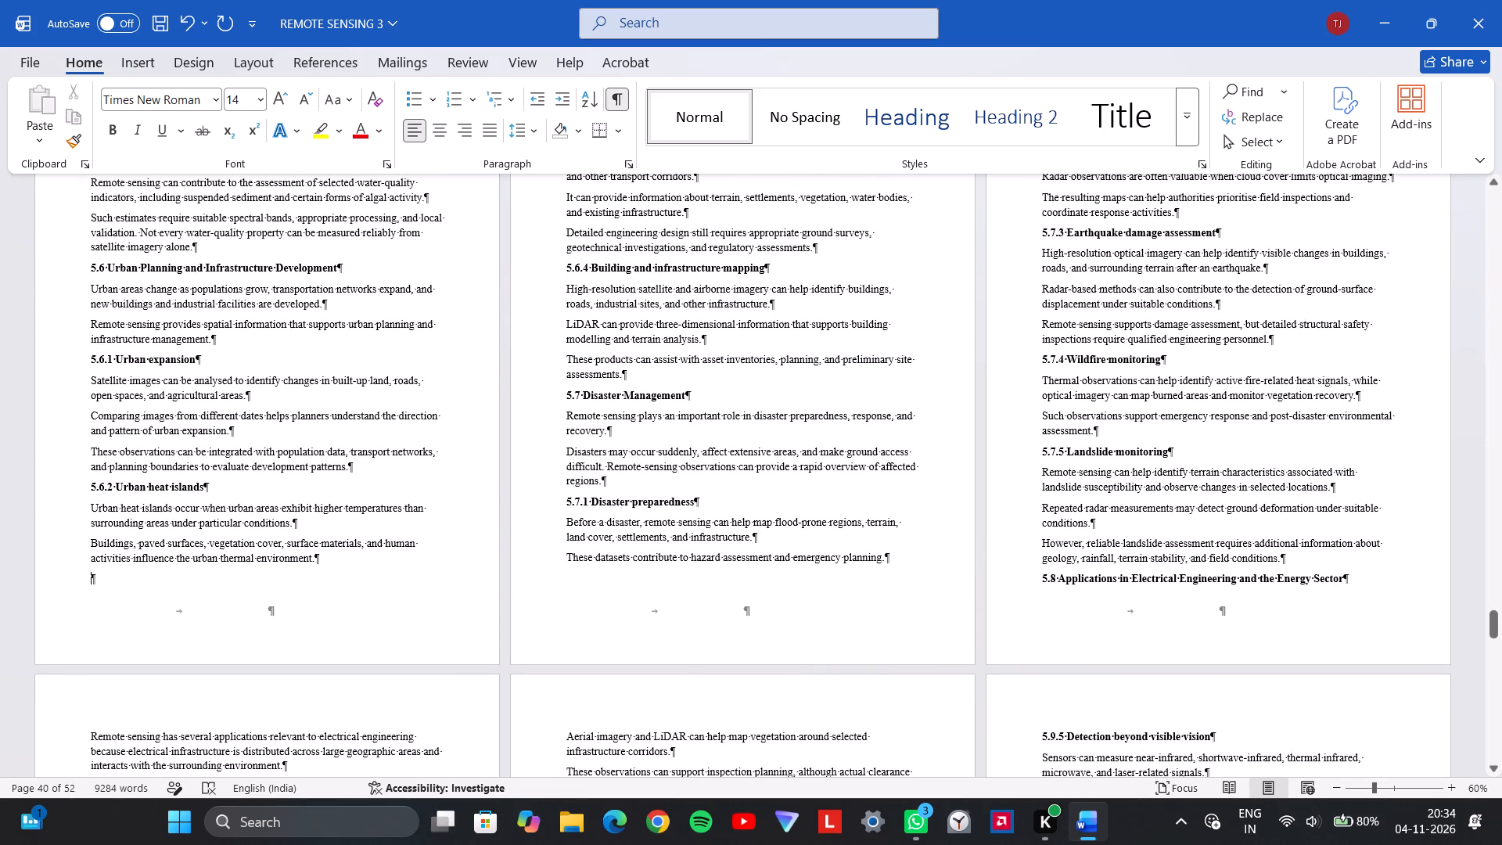
pyautogui.press('Tab')
pyautogui.press('BackSpace')
pyautogui.press('space')
pyautogui.press('space')
pyautogui.press('space')
pyautogui.press('space')
pyautogui.press('space')
pyautogui.press('space')
pyautogui.press('space')
pyautogui.press('space')
pyautogui.press('space')
pyautogui.press('space')
pyautogui.press('space')
pyautogui.press('space')
pyautogui.press('space')
pyautogui.press('space')
pyautogui.press('space')
pyautogui.press('space')
pyautogui.press('space')
pyautogui.press('space')
pyautogui.press('space')
pyautogui.press('space')
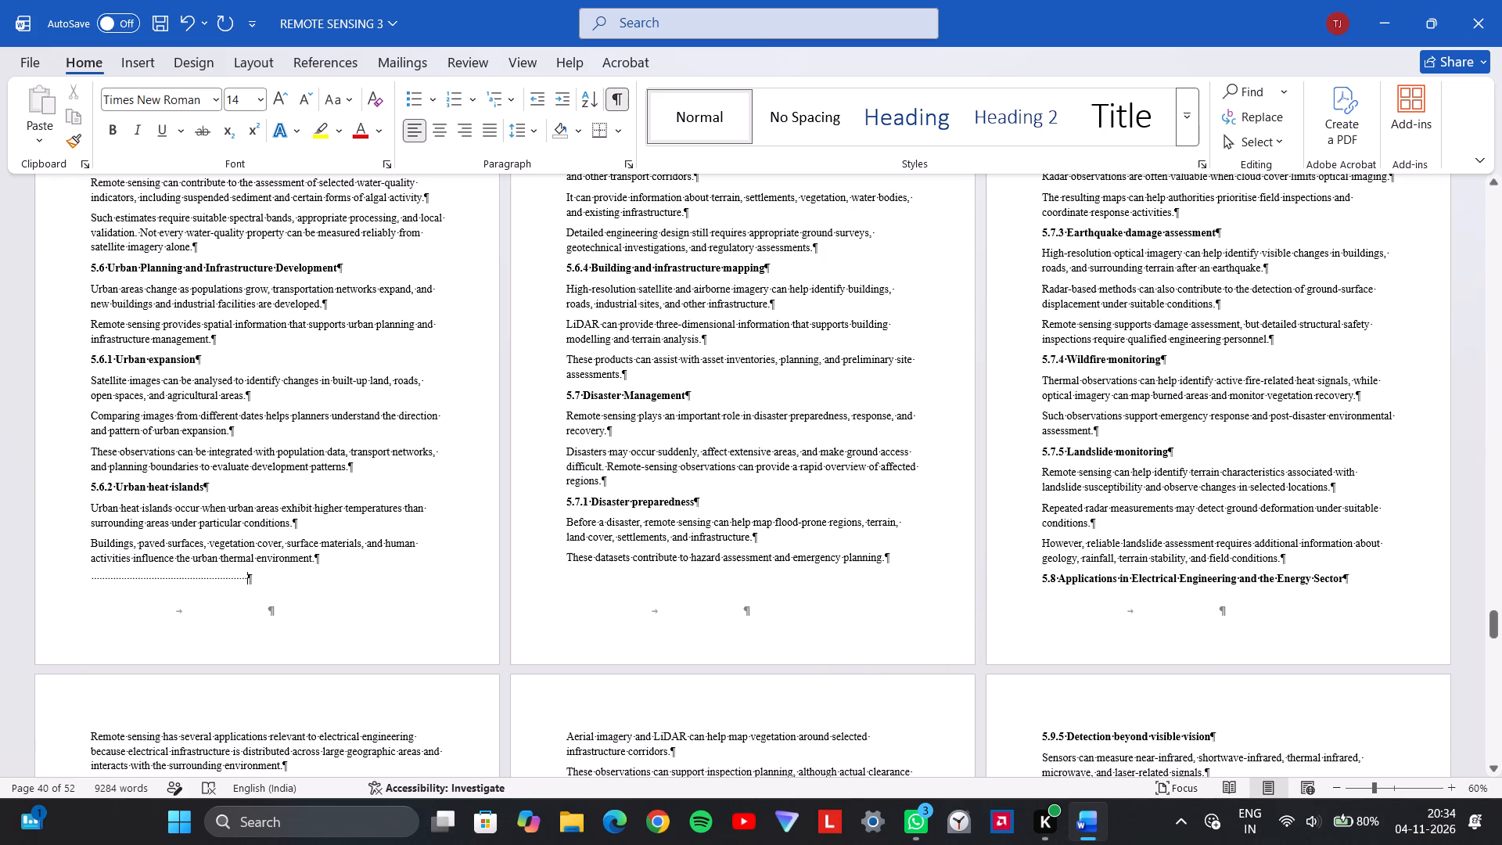
pyautogui.hscroll(1, 554, 462)
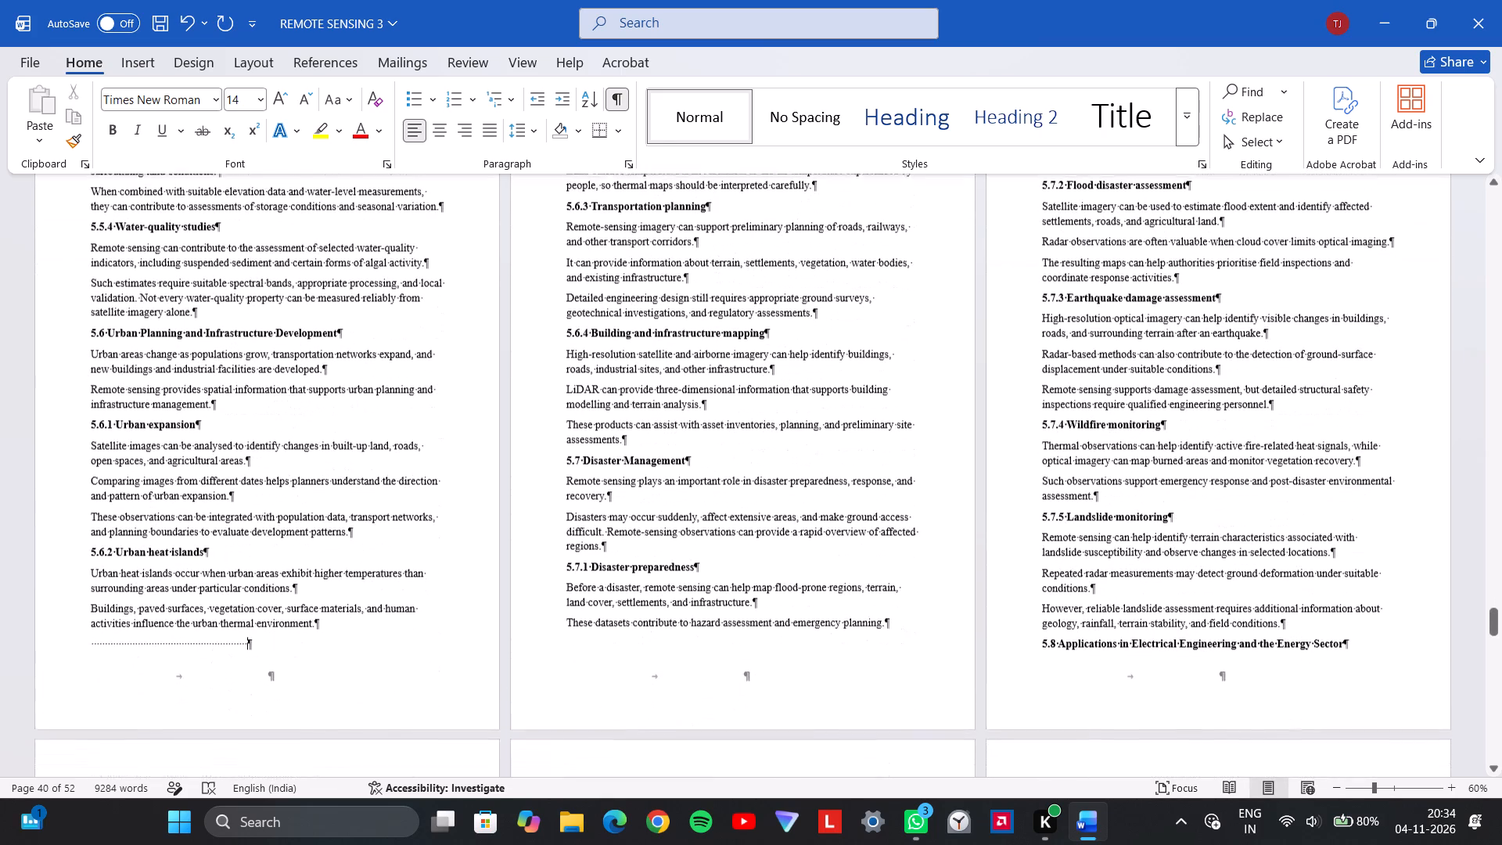
pyautogui.hscroll(1, 554, 462)
pyautogui.write('35')
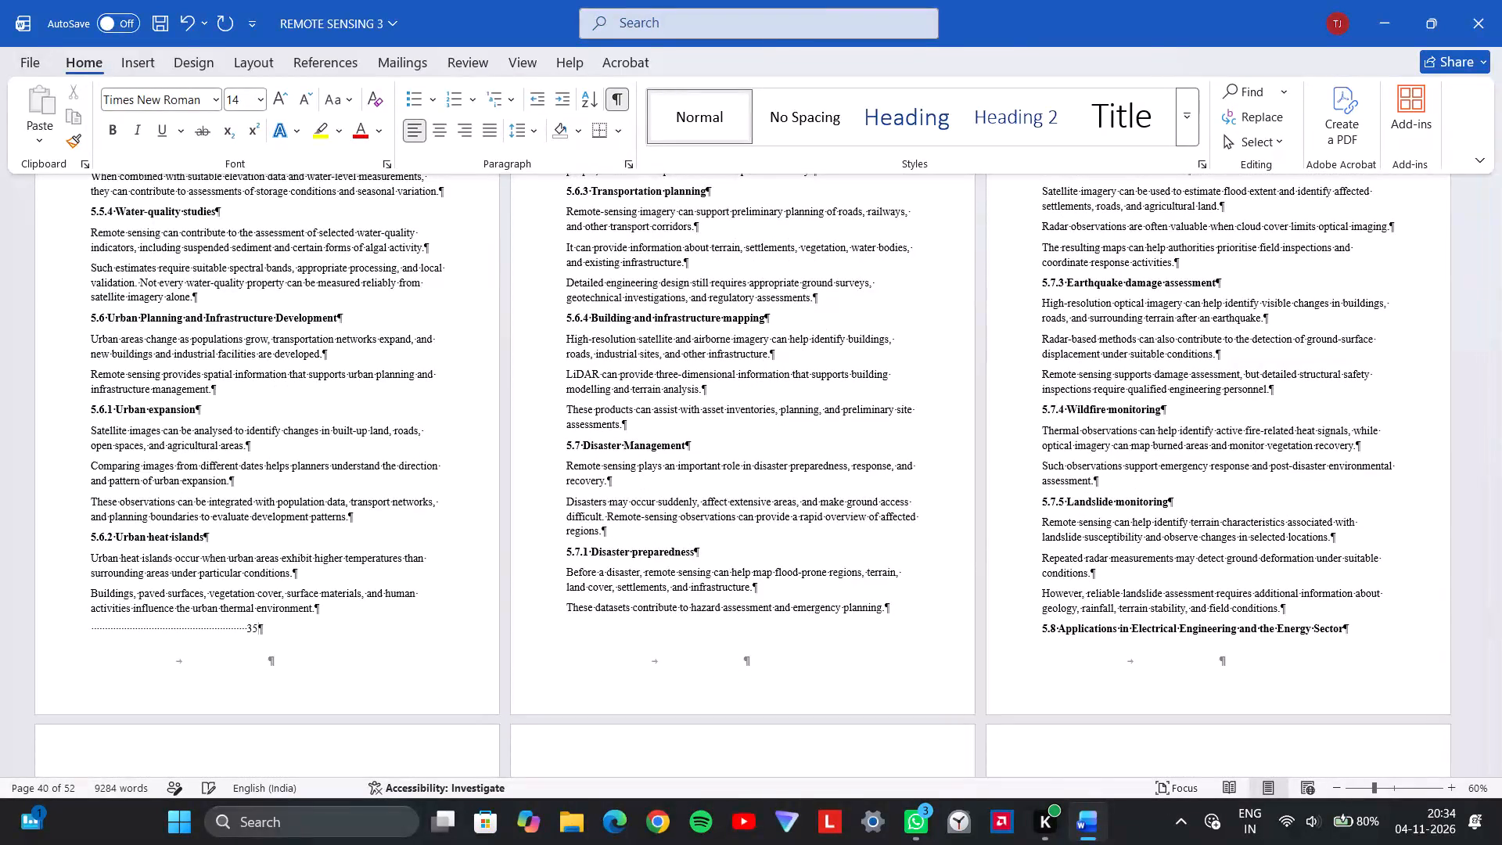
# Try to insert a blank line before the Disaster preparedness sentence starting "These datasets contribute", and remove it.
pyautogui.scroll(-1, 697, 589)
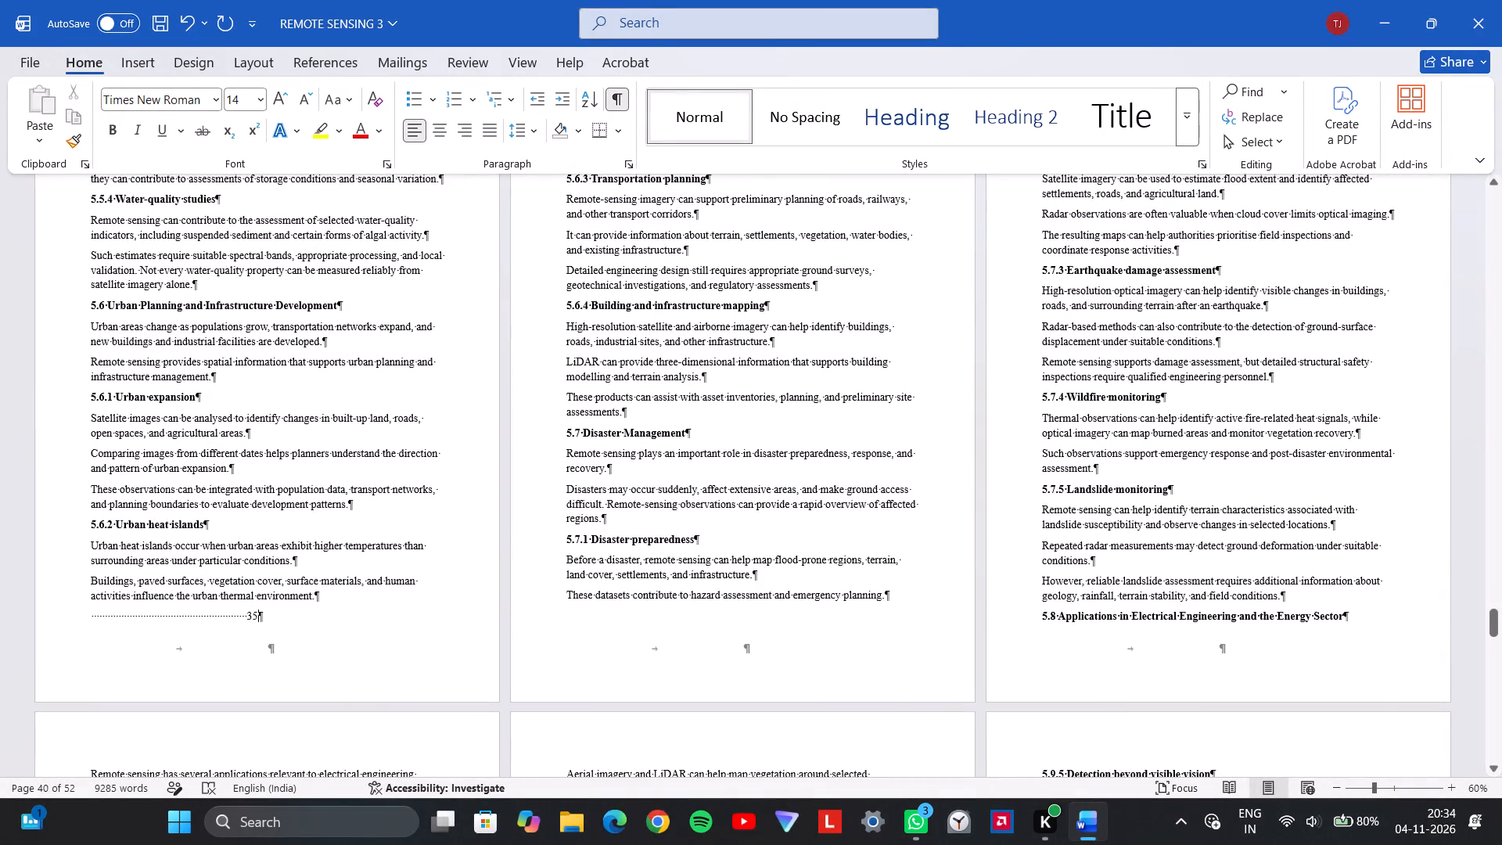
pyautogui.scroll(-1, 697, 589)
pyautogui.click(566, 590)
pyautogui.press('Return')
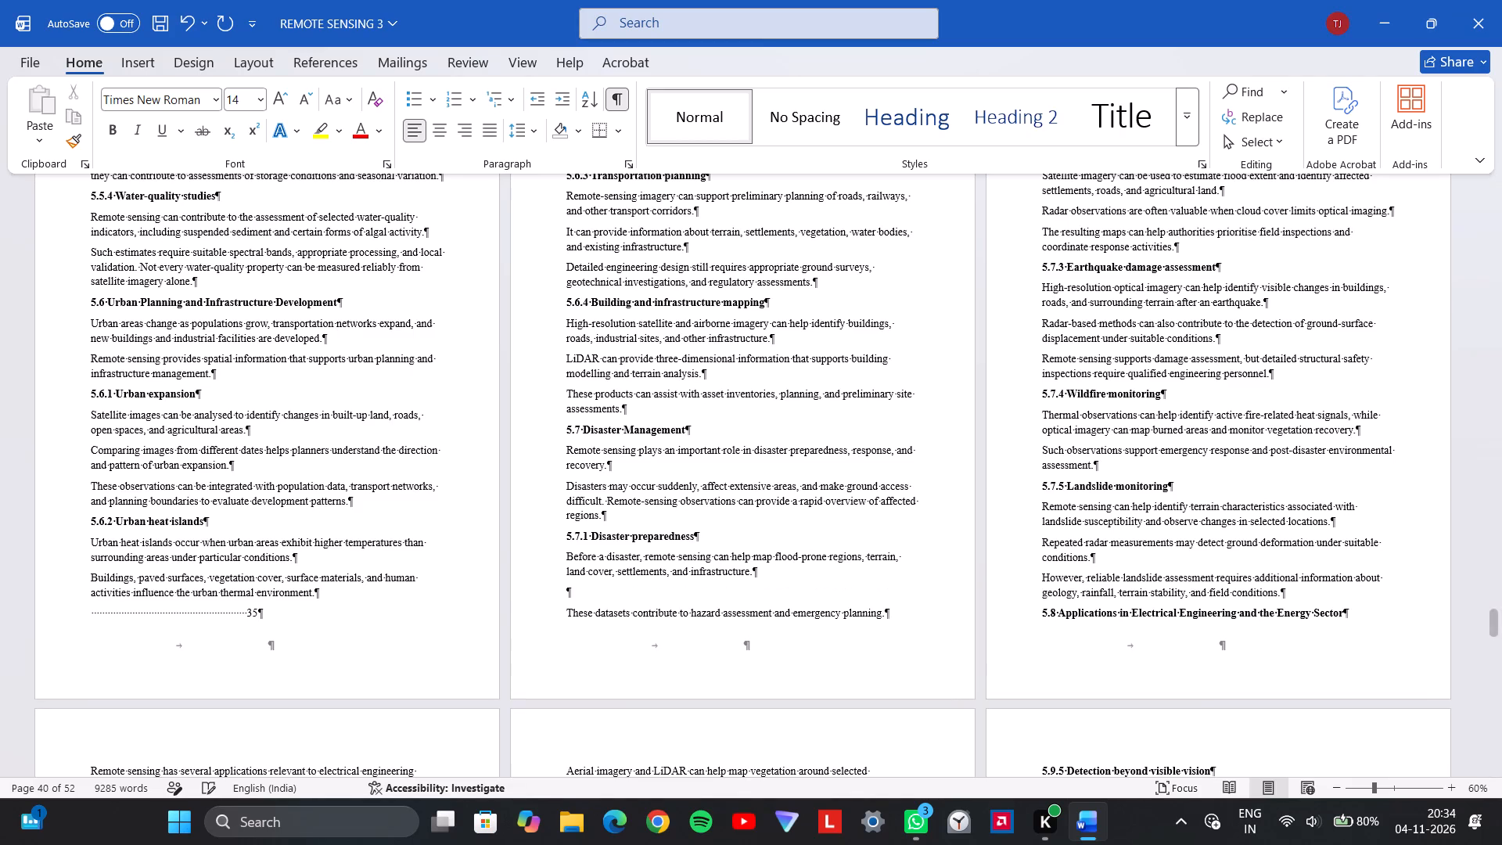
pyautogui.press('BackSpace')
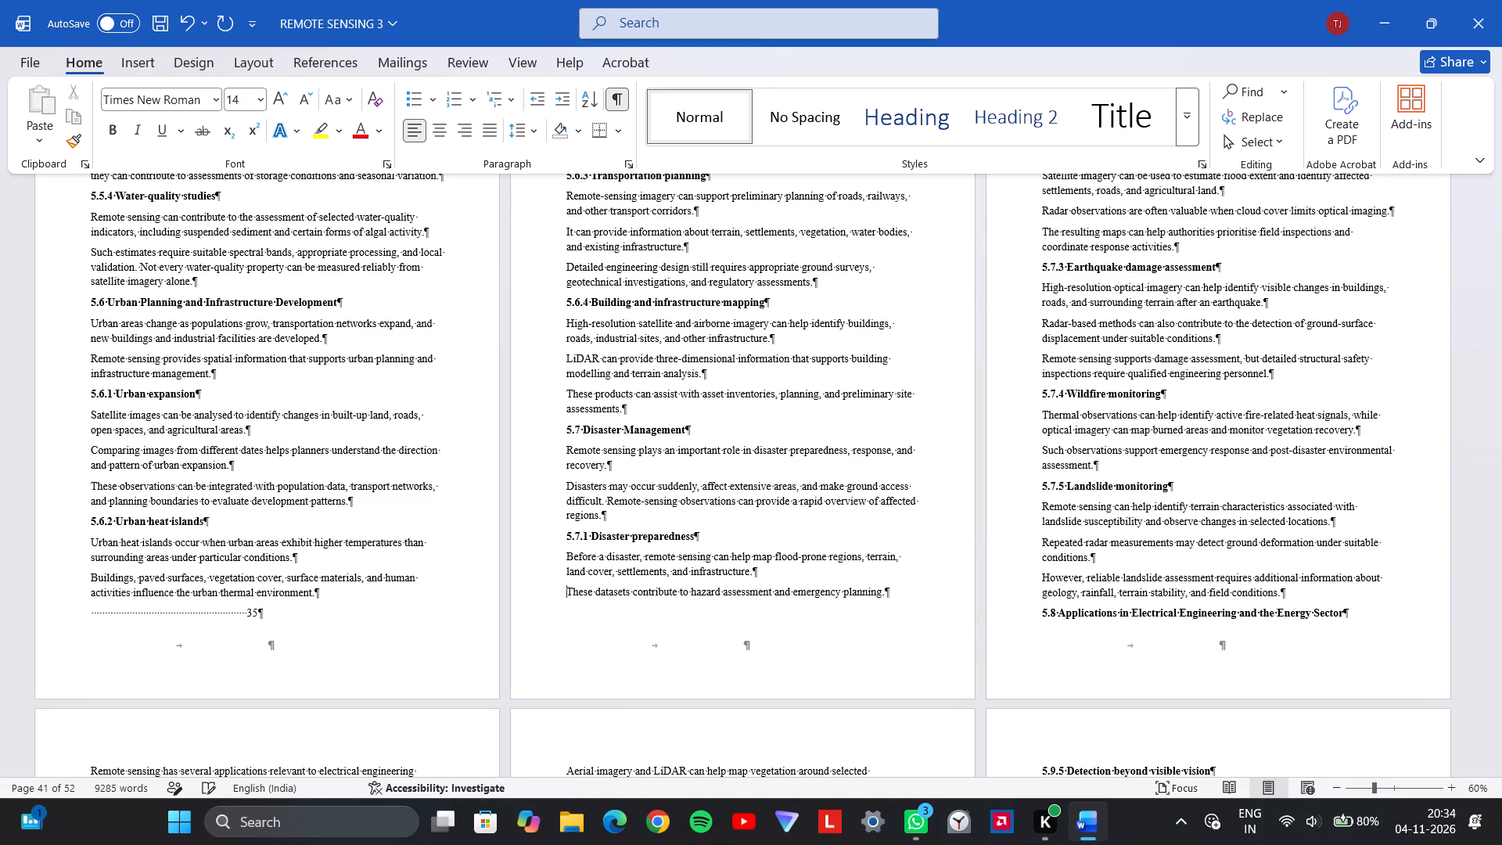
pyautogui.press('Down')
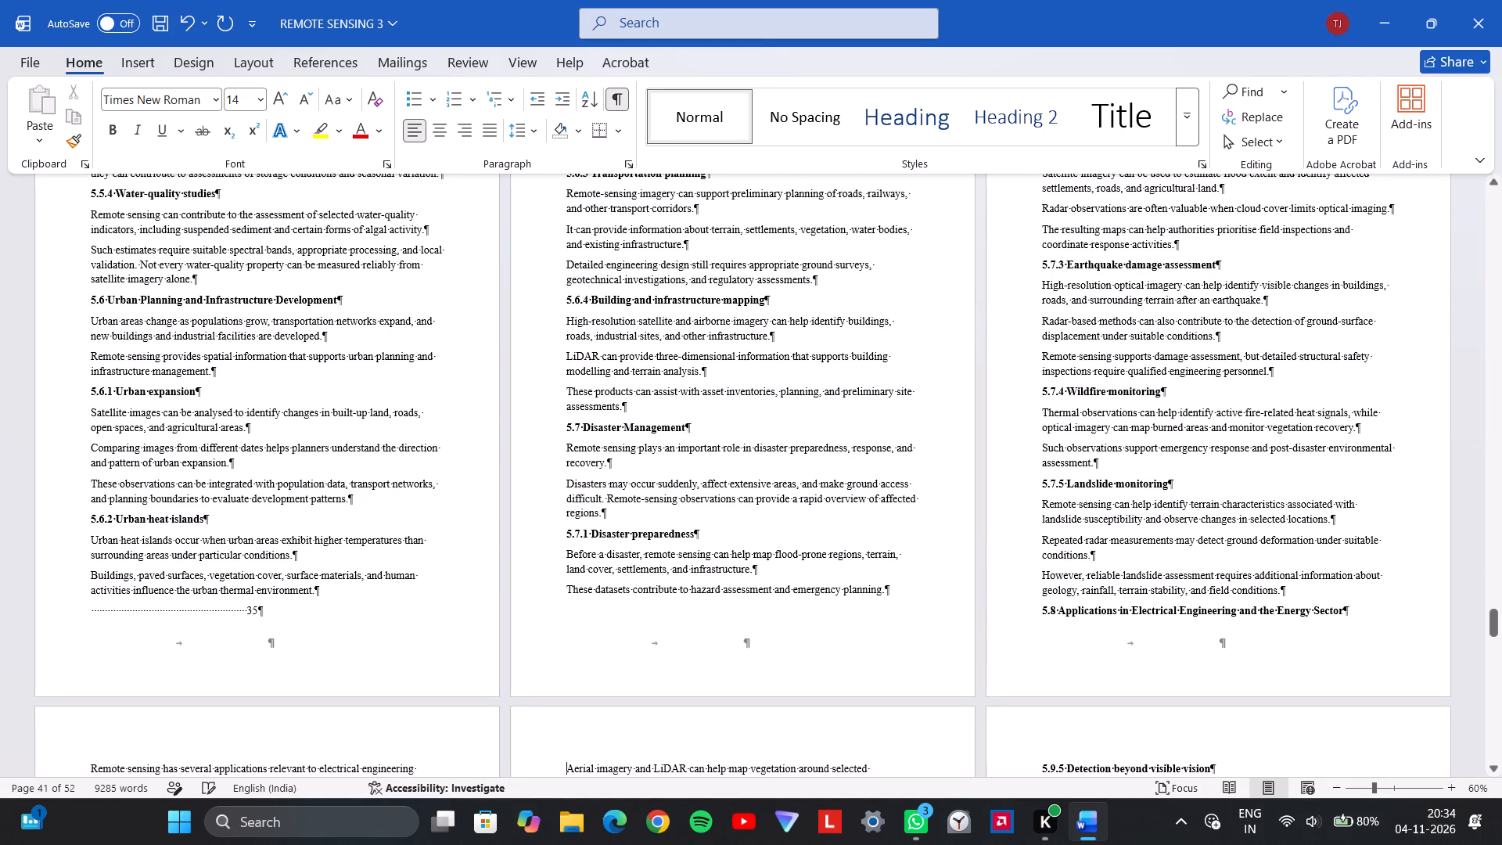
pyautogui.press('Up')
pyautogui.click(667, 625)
# Add the page number 36 mid-line on a new line after the Disaster preparedness sentence ending "emergency planning.".
pyautogui.click(907, 596)
pyautogui.press('Return')
pyautogui.press('space')
pyautogui.press('space')
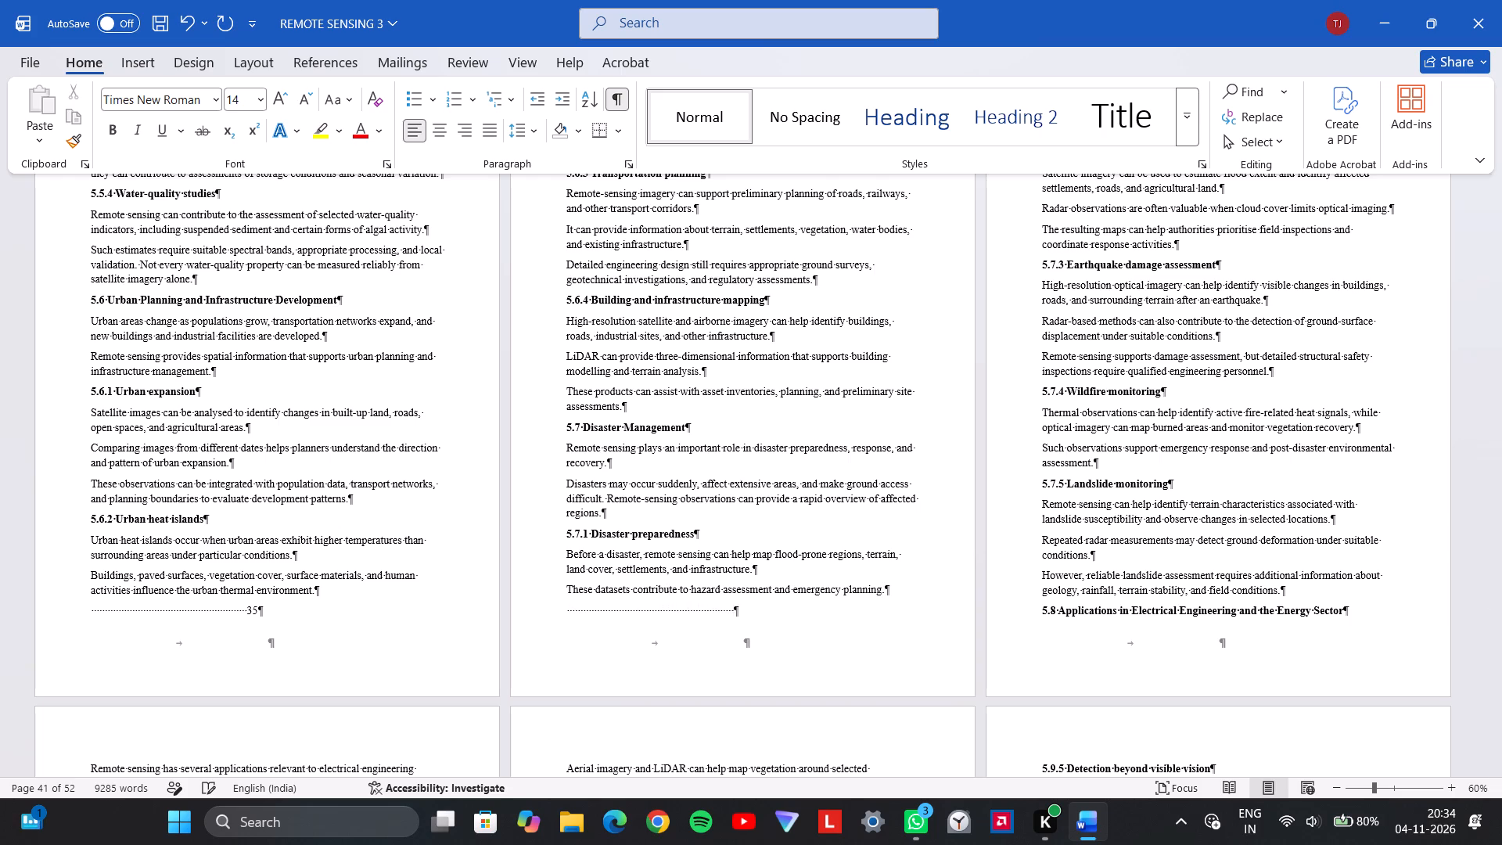
pyautogui.write('36')
# Push the 5.8 Applications in Electrical Engineering heading to the next page and put the page number 37 mid-line in its place.
pyautogui.click(1040, 608)
pyautogui.press('Return')
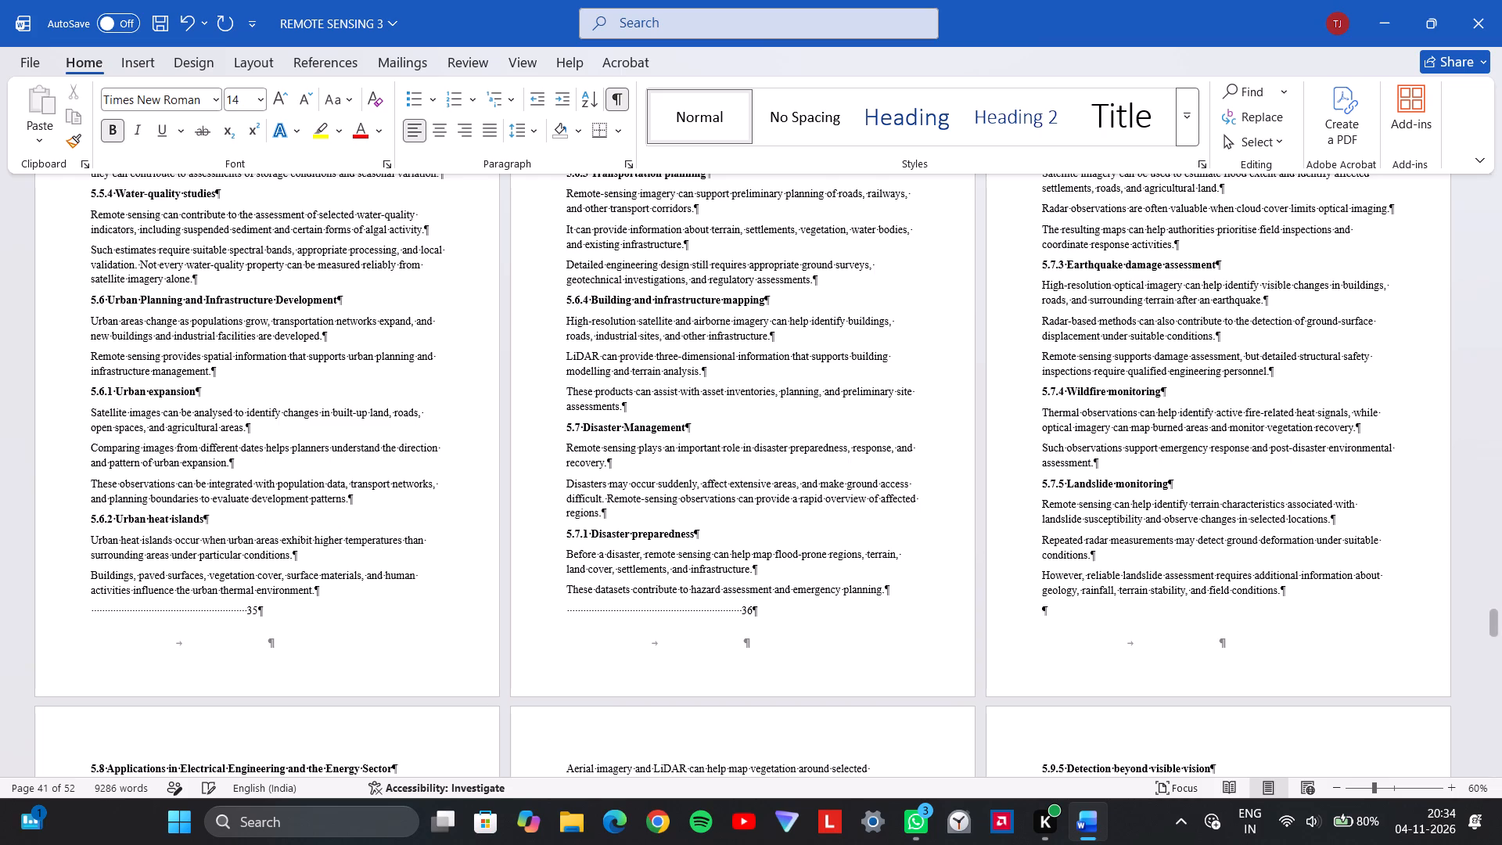
pyautogui.click(1038, 610)
pyautogui.press('space')
pyautogui.press('space')
pyautogui.press('space')
pyautogui.press('space')
pyautogui.press('space')
pyautogui.press('space')
pyautogui.press('space')
pyautogui.press('space')
pyautogui.press('space')
pyautogui.press('space')
pyautogui.press('space')
pyautogui.press('space')
pyautogui.press('space')
pyautogui.press('space')
pyautogui.press('space')
pyautogui.press('space')
pyautogui.press('space')
pyautogui.press('space')
pyautogui.press('space')
pyautogui.press('space')
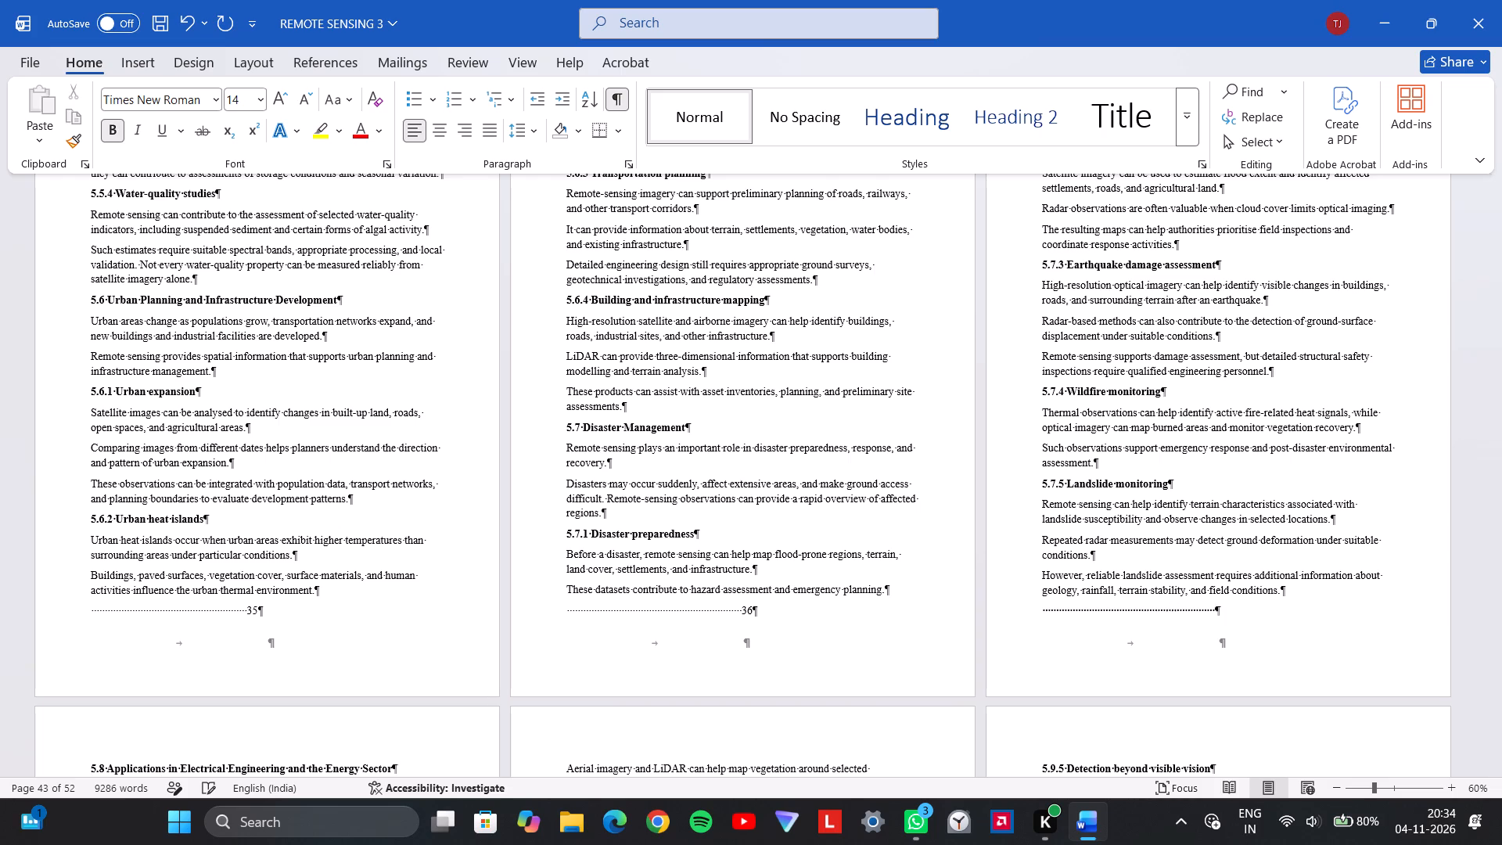
pyautogui.write('37')
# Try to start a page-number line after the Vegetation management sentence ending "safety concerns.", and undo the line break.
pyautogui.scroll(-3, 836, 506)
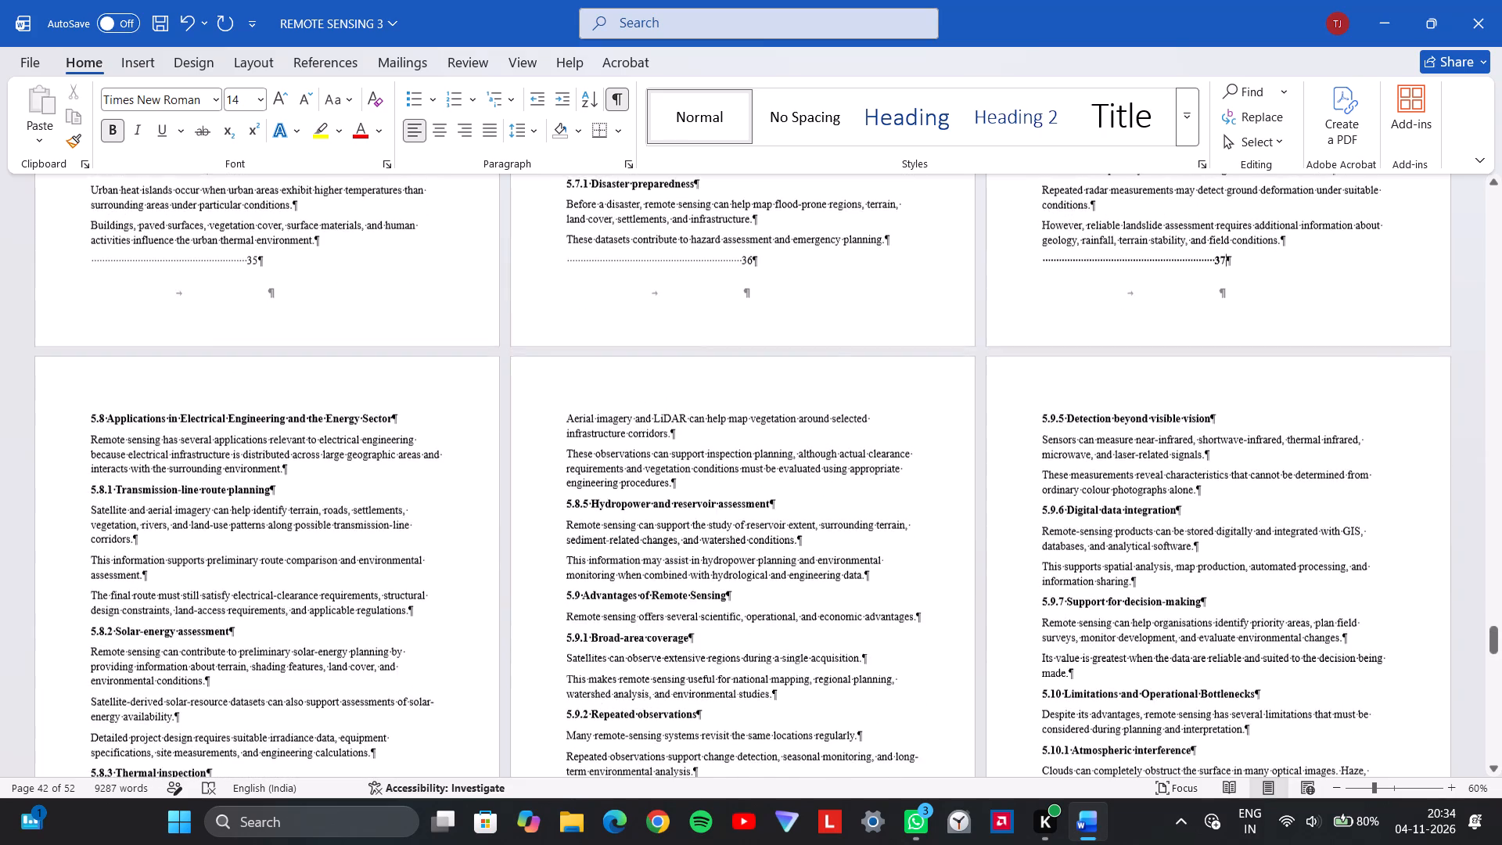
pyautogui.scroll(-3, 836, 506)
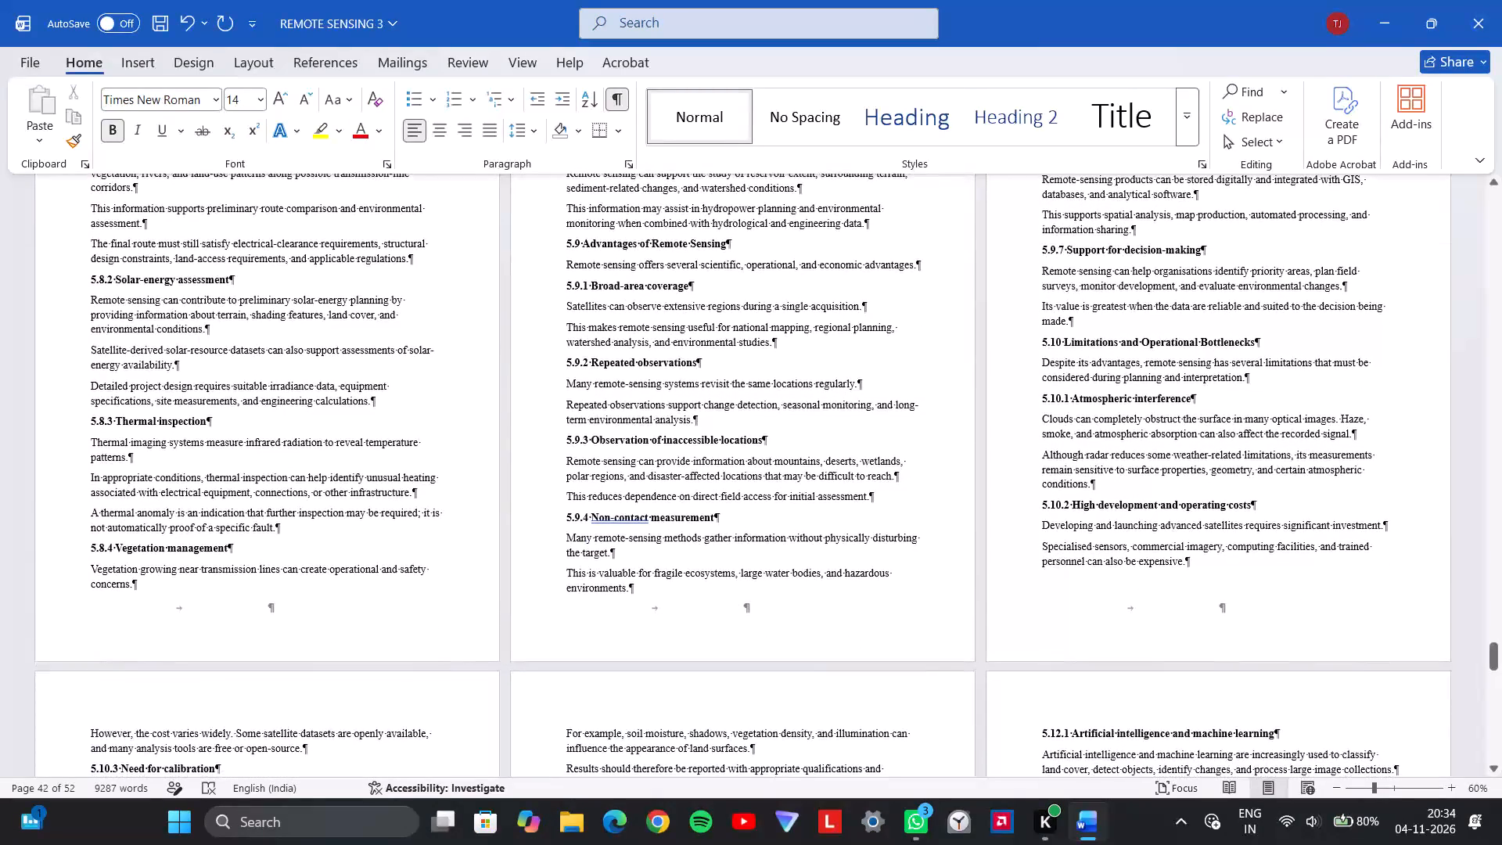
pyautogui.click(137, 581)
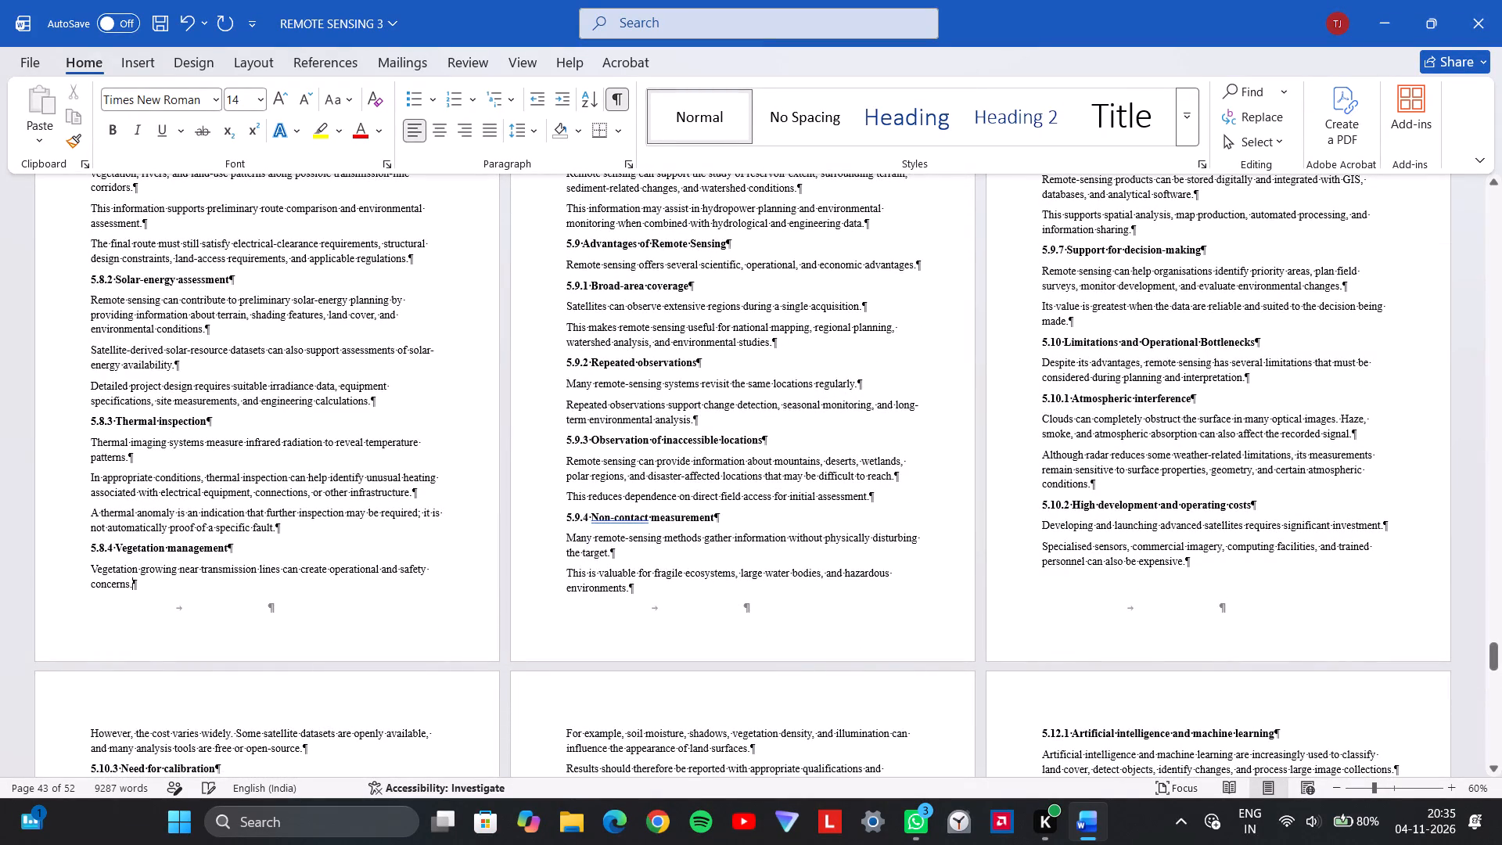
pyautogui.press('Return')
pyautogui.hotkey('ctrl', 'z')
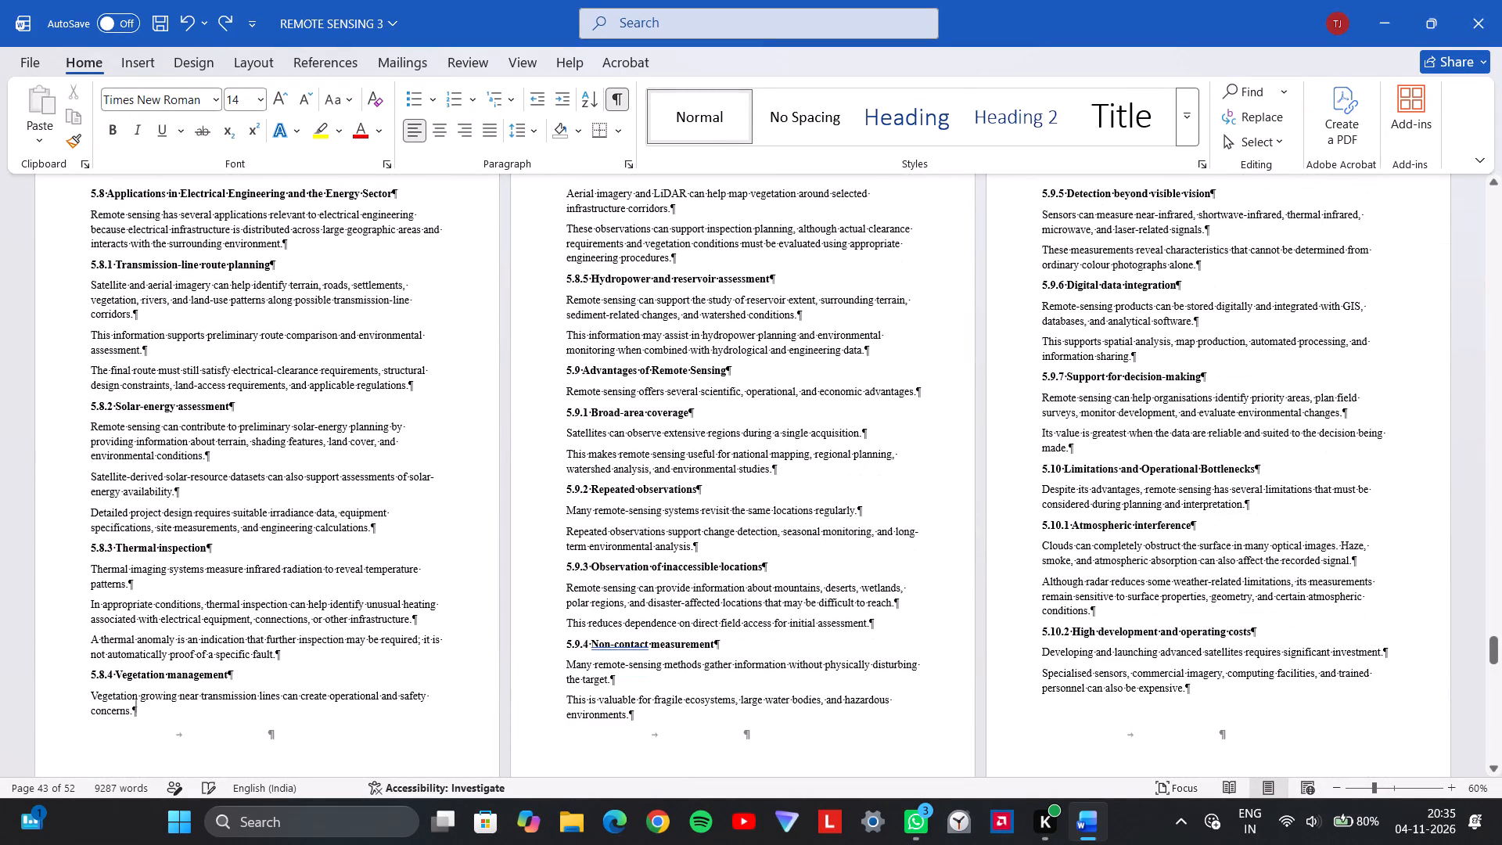
# Insert three blank lines before the 5.8.4 Vegetation management heading, pushing the heading onto the next page.
pyautogui.scroll(-1, 166, 713)
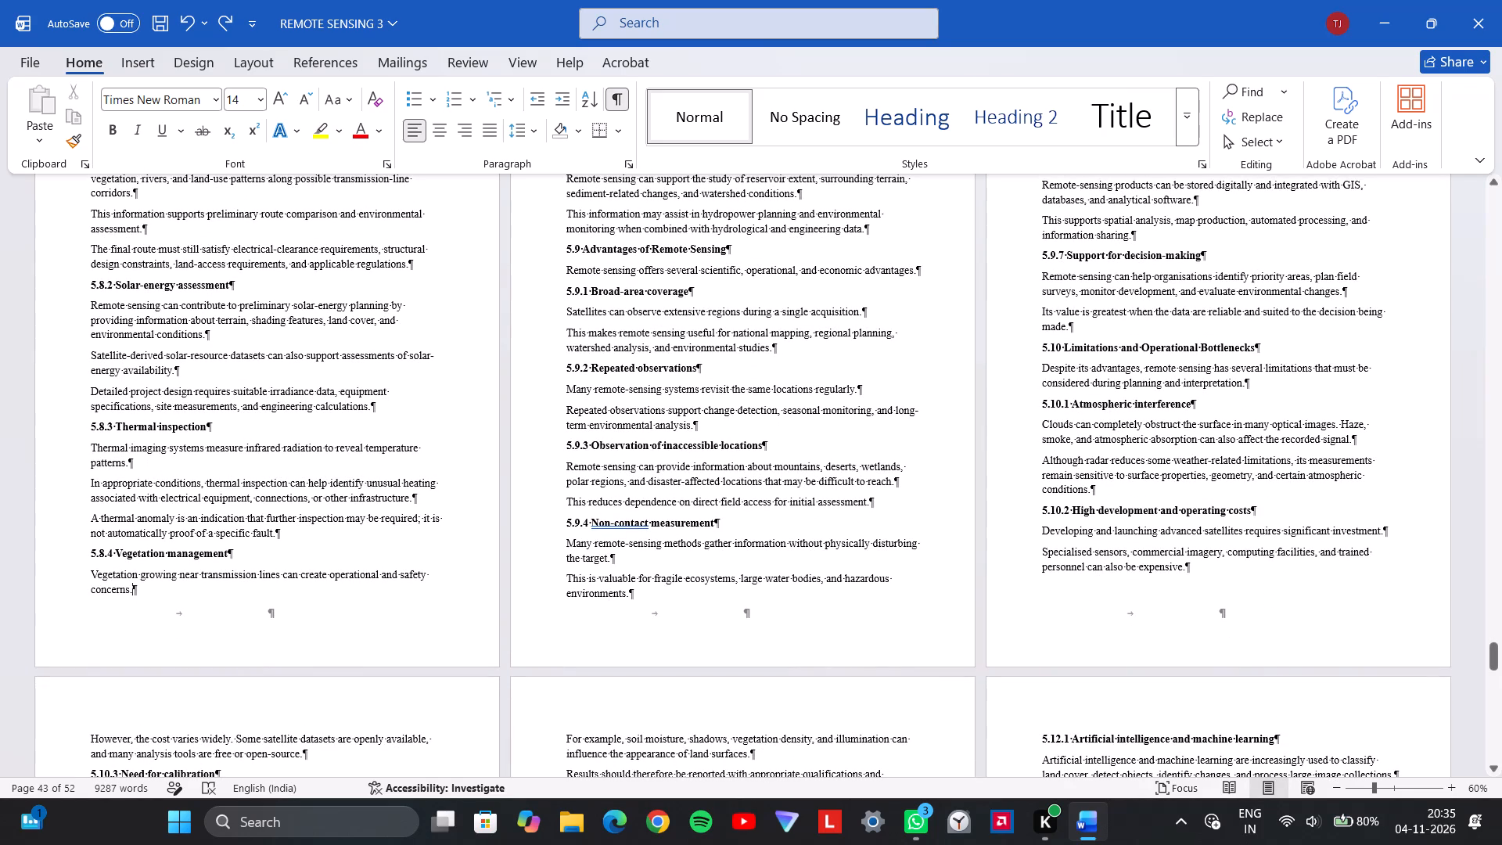
pyautogui.click(91, 550)
pyautogui.press('Return')
pyautogui.press('Return')
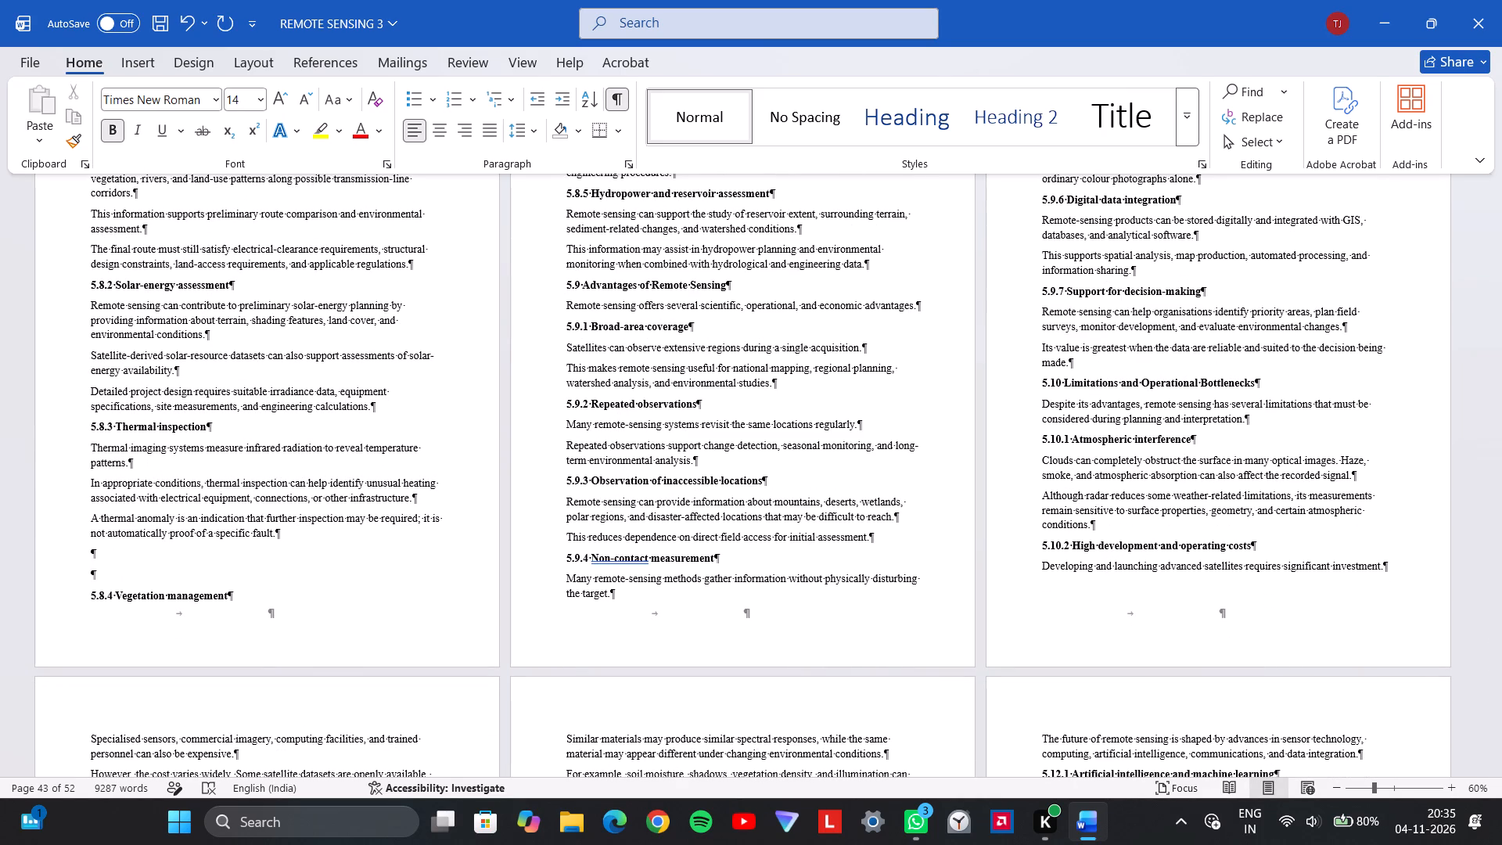
pyautogui.press('Return')
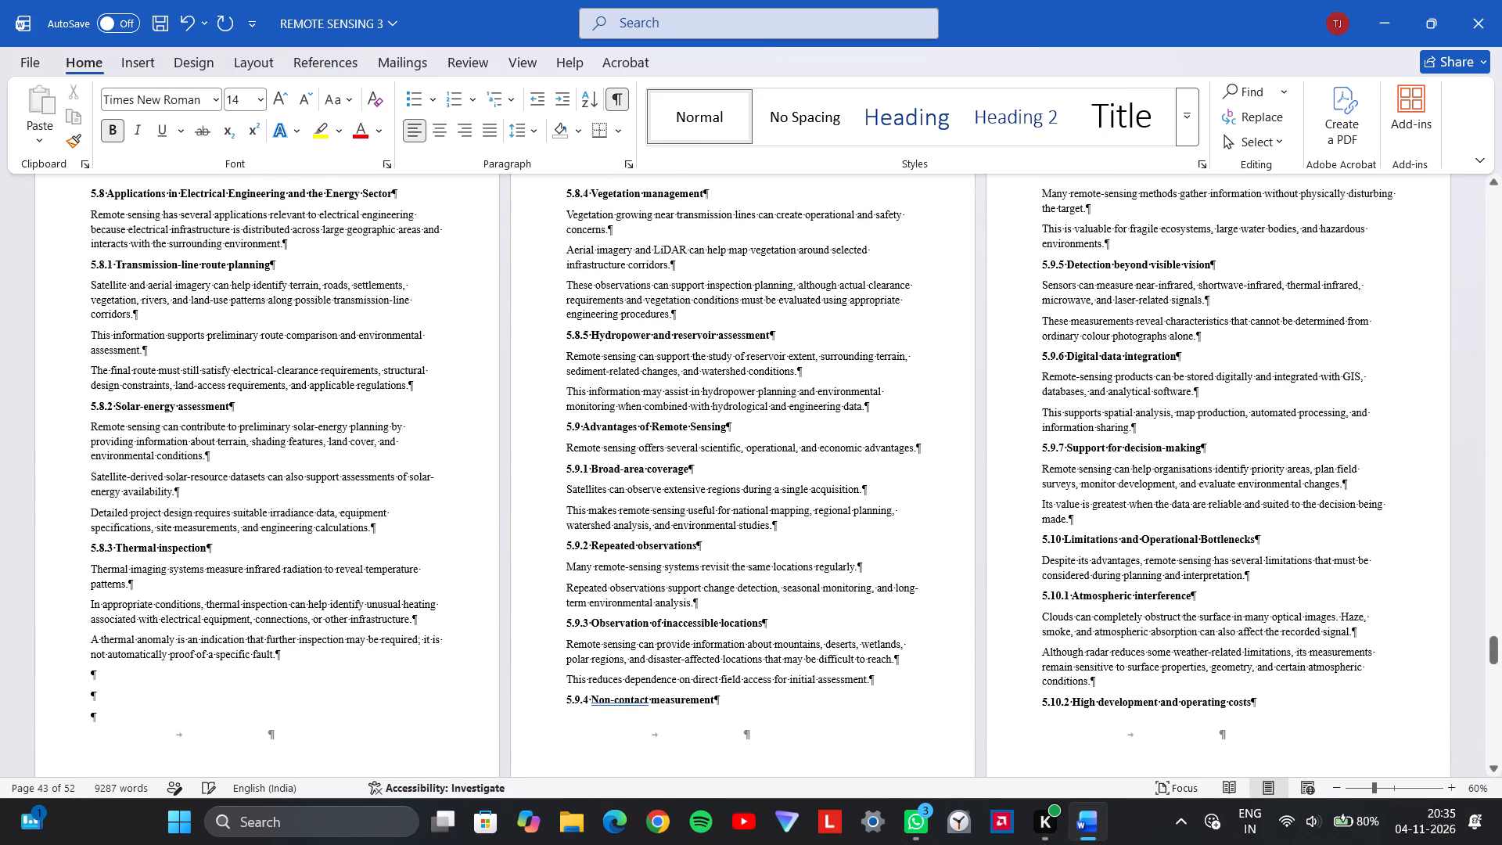
# Add the page number 38, spaced to mid-line on the second of the three blank lines below the Thermal inspection section.
pyautogui.click(91, 699)
pyautogui.press('space')
pyautogui.press('space')
pyautogui.press('space')
pyautogui.press('space')
pyautogui.press('space')
pyautogui.press('space')
pyautogui.press('space')
pyautogui.press('space')
pyautogui.press('space')
pyautogui.press('space')
pyautogui.press('space')
pyautogui.press('space')
pyautogui.press('space')
pyautogui.press('space')
pyautogui.press('space')
pyautogui.press('space')
pyautogui.press('space')
pyautogui.press('space')
pyautogui.press('space')
pyautogui.press('space')
pyautogui.hscroll(1, 167, 516)
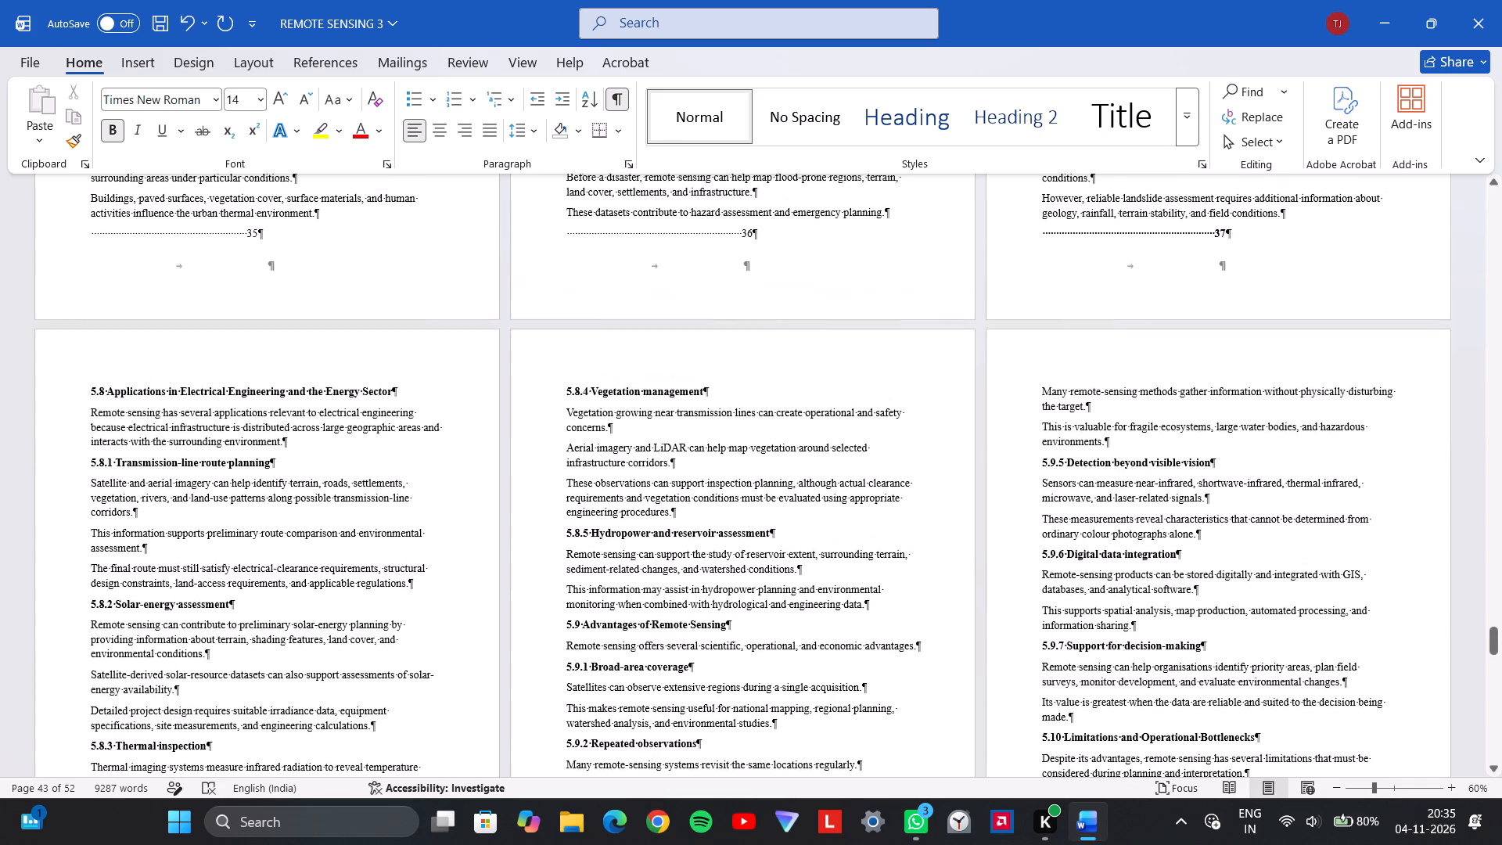
pyautogui.hscroll(1, 167, 516)
pyautogui.write('38')
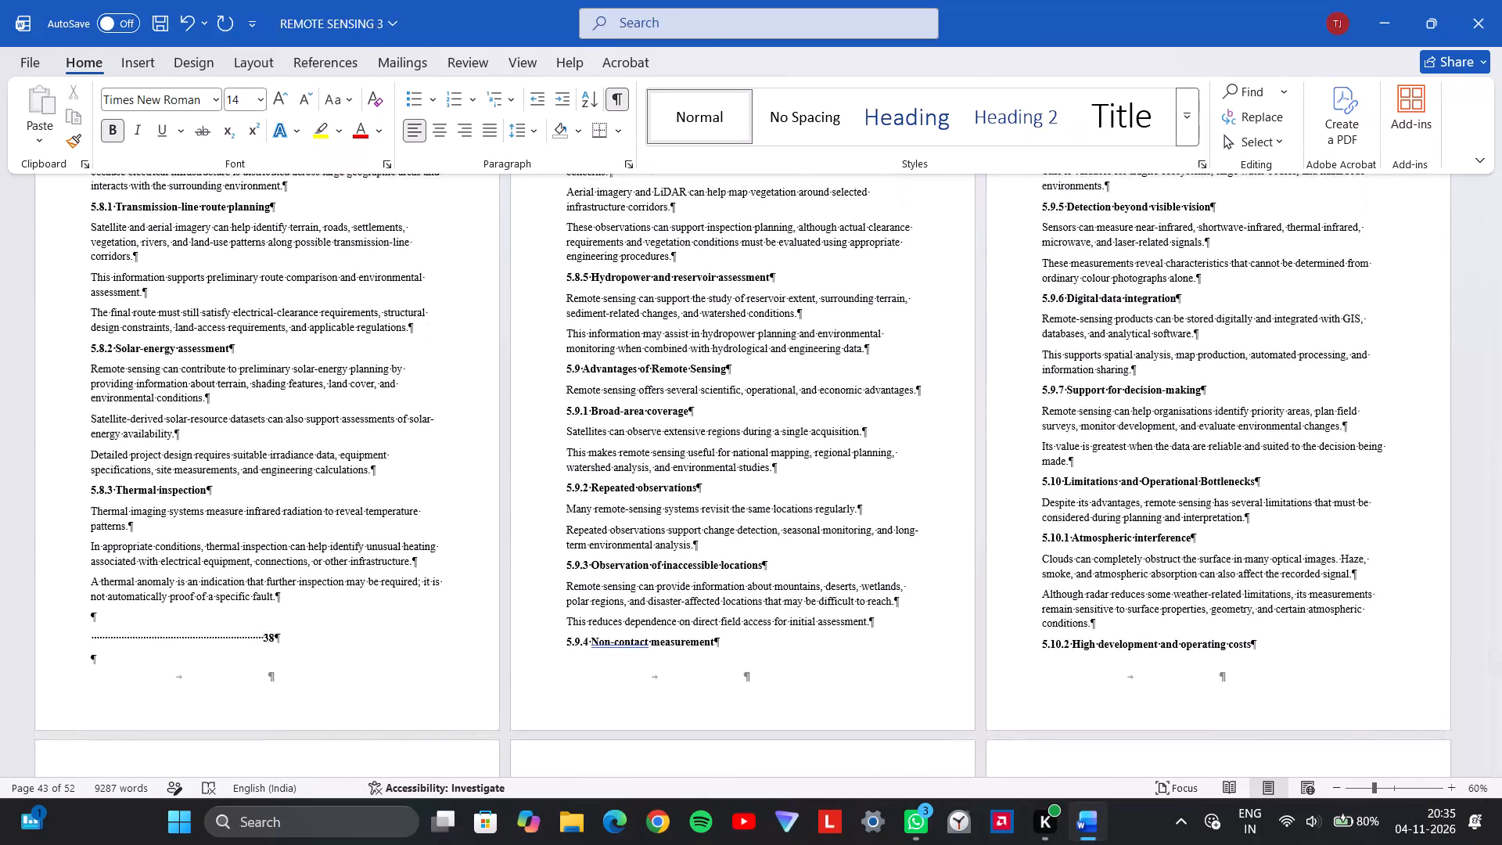
# Push the 5.9.4 Non-contact measurement heading to the next page and put the page number 39 mid-line in its place.
pyautogui.click(562, 645)
pyautogui.press('Return')
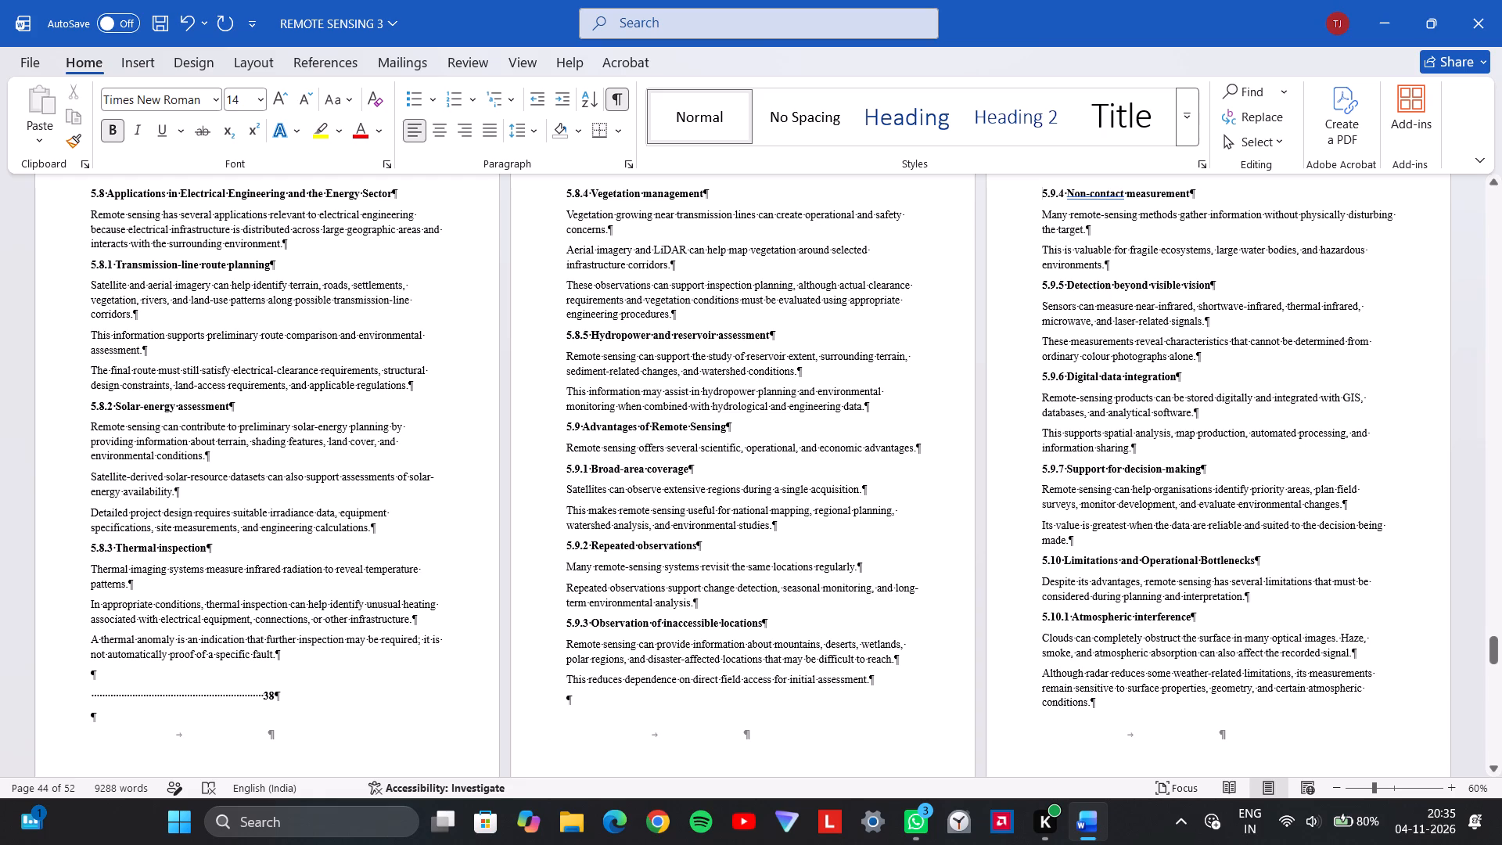
pyautogui.click(566, 697)
pyautogui.press('space')
pyautogui.press('space')
pyautogui.press('space')
pyautogui.press('space')
pyautogui.press('space')
pyautogui.press('space')
pyautogui.press('space')
pyautogui.press('space')
pyautogui.press('space')
pyautogui.press('space')
pyautogui.press('space')
pyautogui.press('space')
pyautogui.press('space')
pyautogui.press('space')
pyautogui.press('space')
pyautogui.press('space')
pyautogui.press('space')
pyautogui.press('space')
pyautogui.press('space')
pyautogui.press('space')
pyautogui.write('39')
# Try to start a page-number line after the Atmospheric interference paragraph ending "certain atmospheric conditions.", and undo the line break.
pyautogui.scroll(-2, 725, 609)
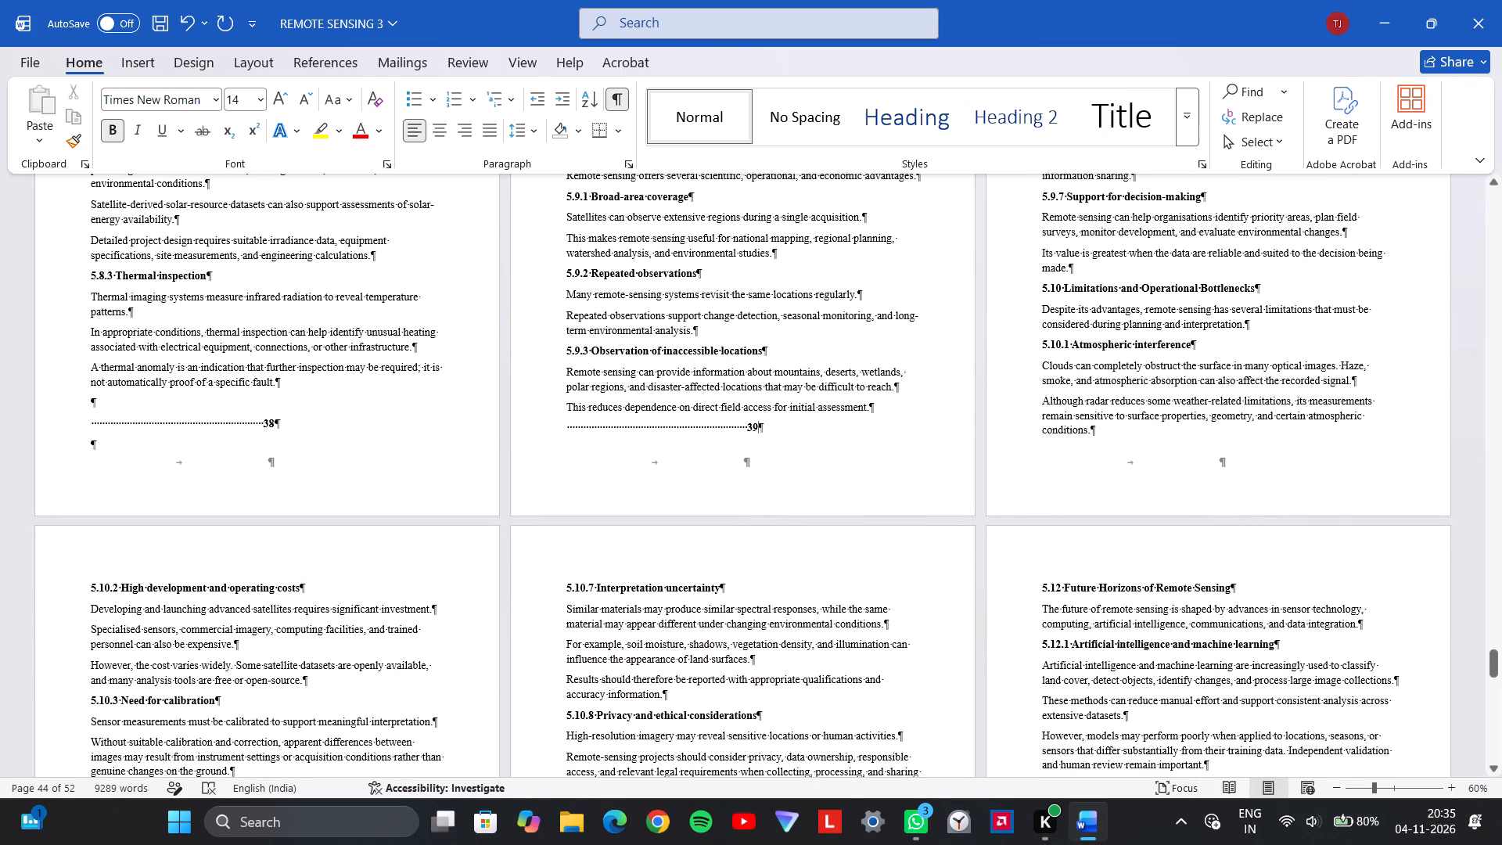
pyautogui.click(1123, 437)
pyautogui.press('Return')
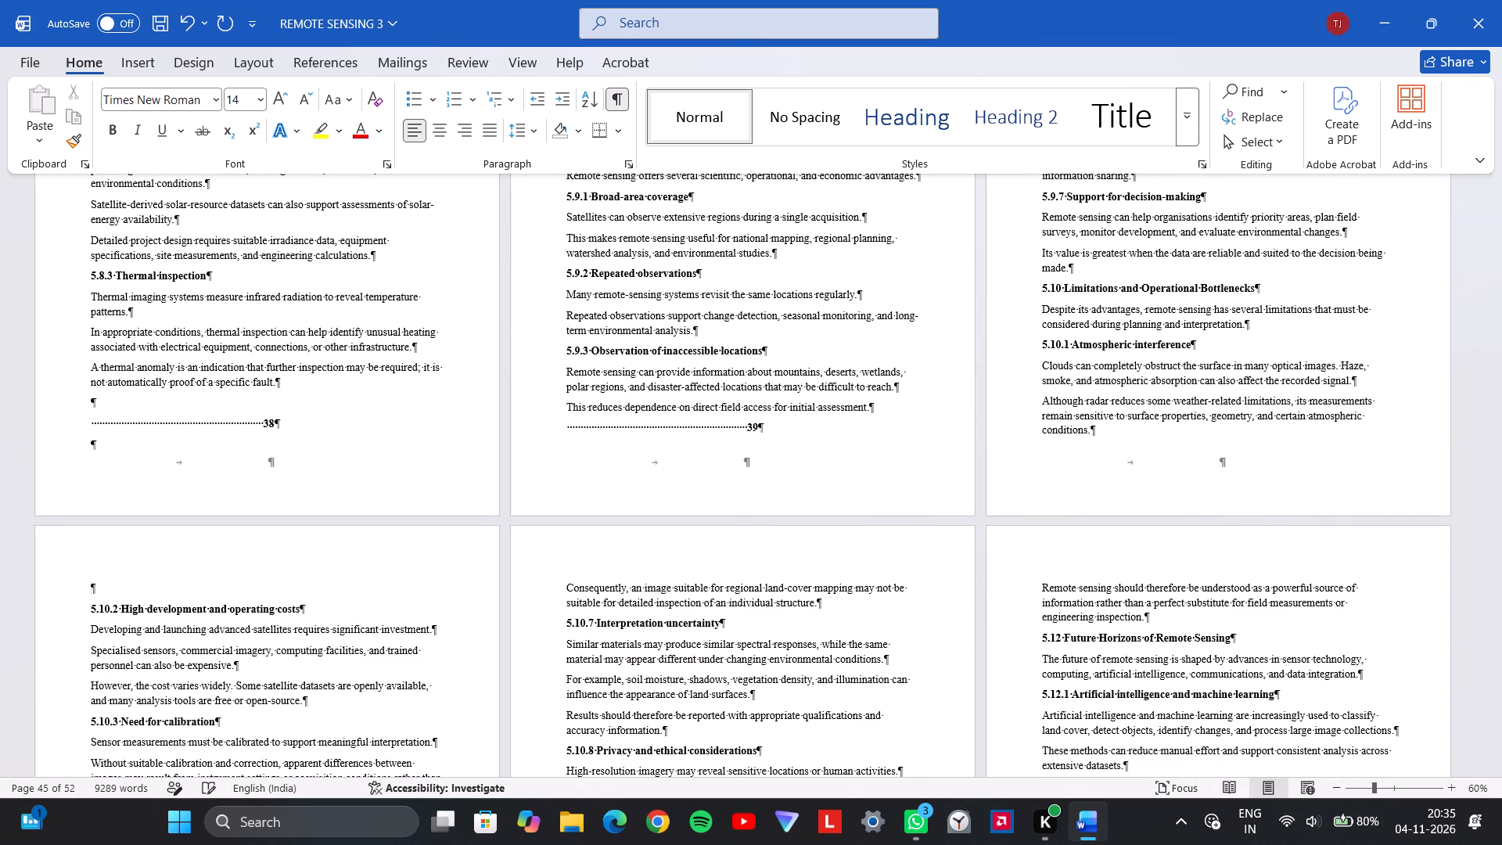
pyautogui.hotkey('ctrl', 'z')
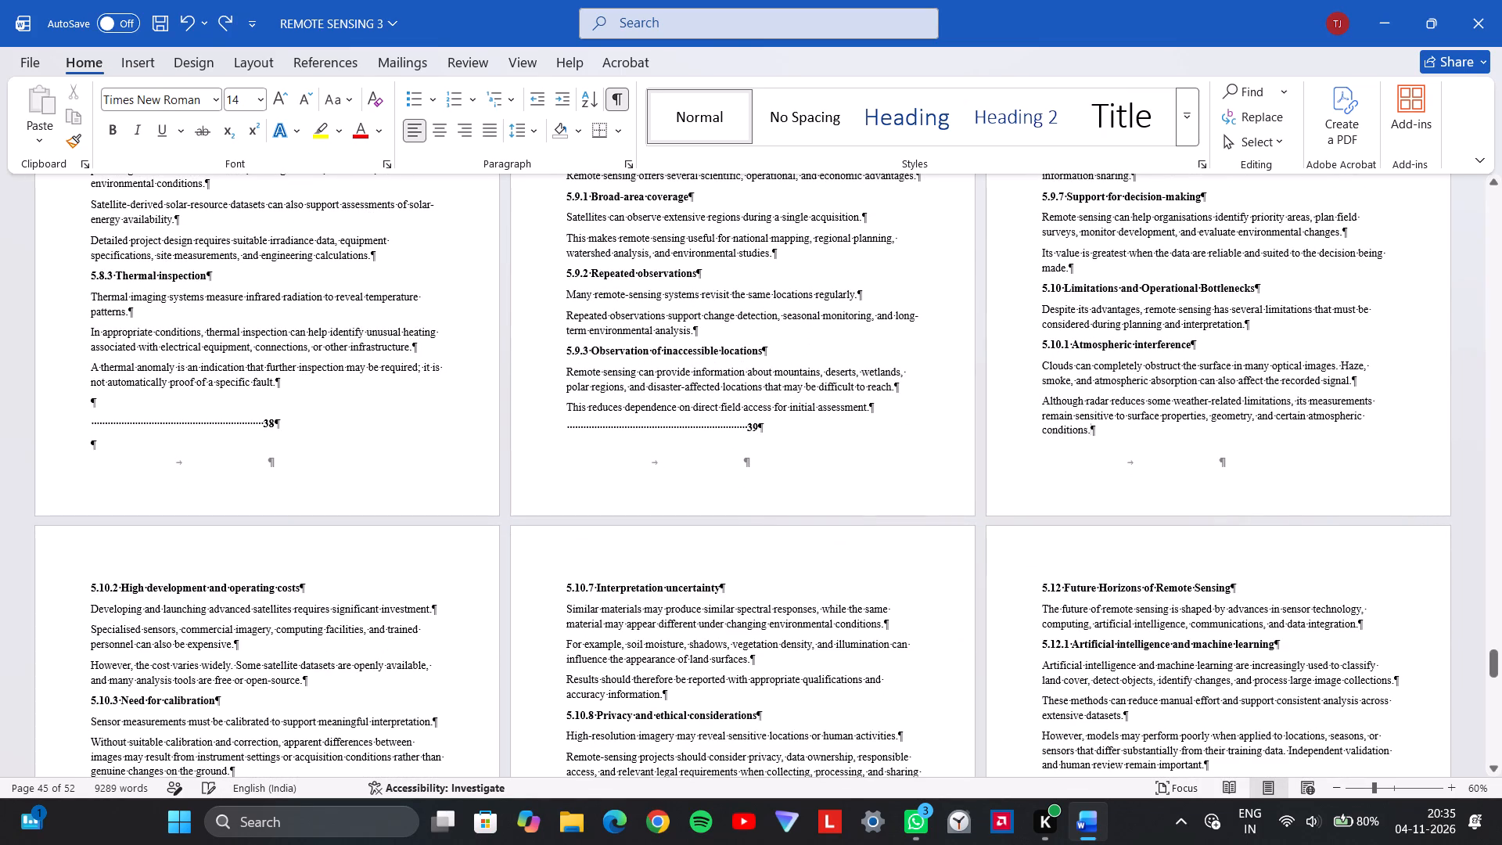
# Insert three blank lines before the paragraph starting "Although radar reduces some weather-related limitations", pushing it onto the next page.
pyautogui.click(1040, 400)
pyautogui.press('Return')
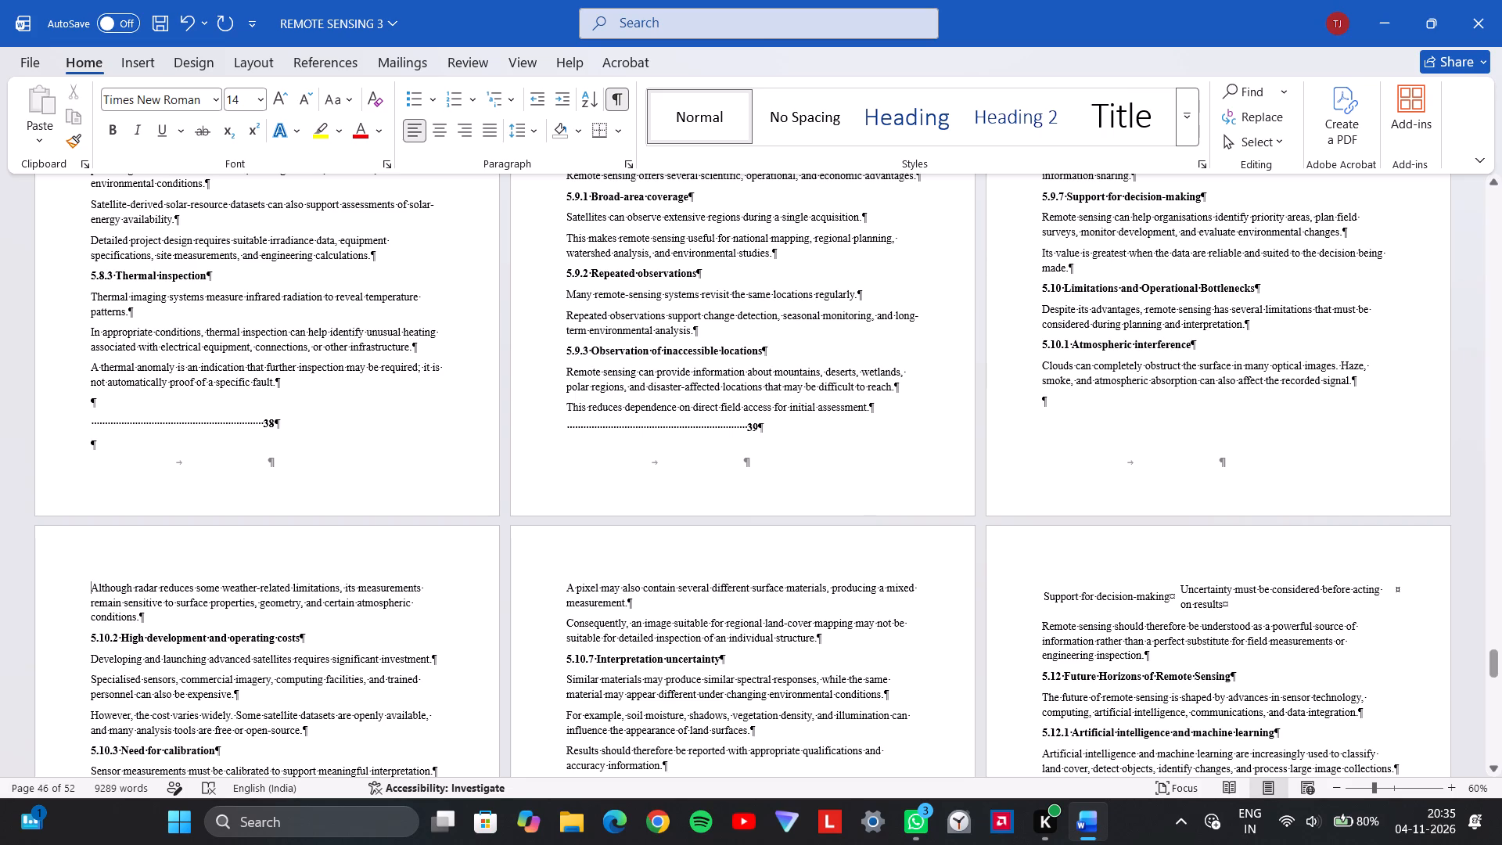
pyautogui.click(1039, 399)
pyautogui.press('Return')
pyautogui.press('Return')
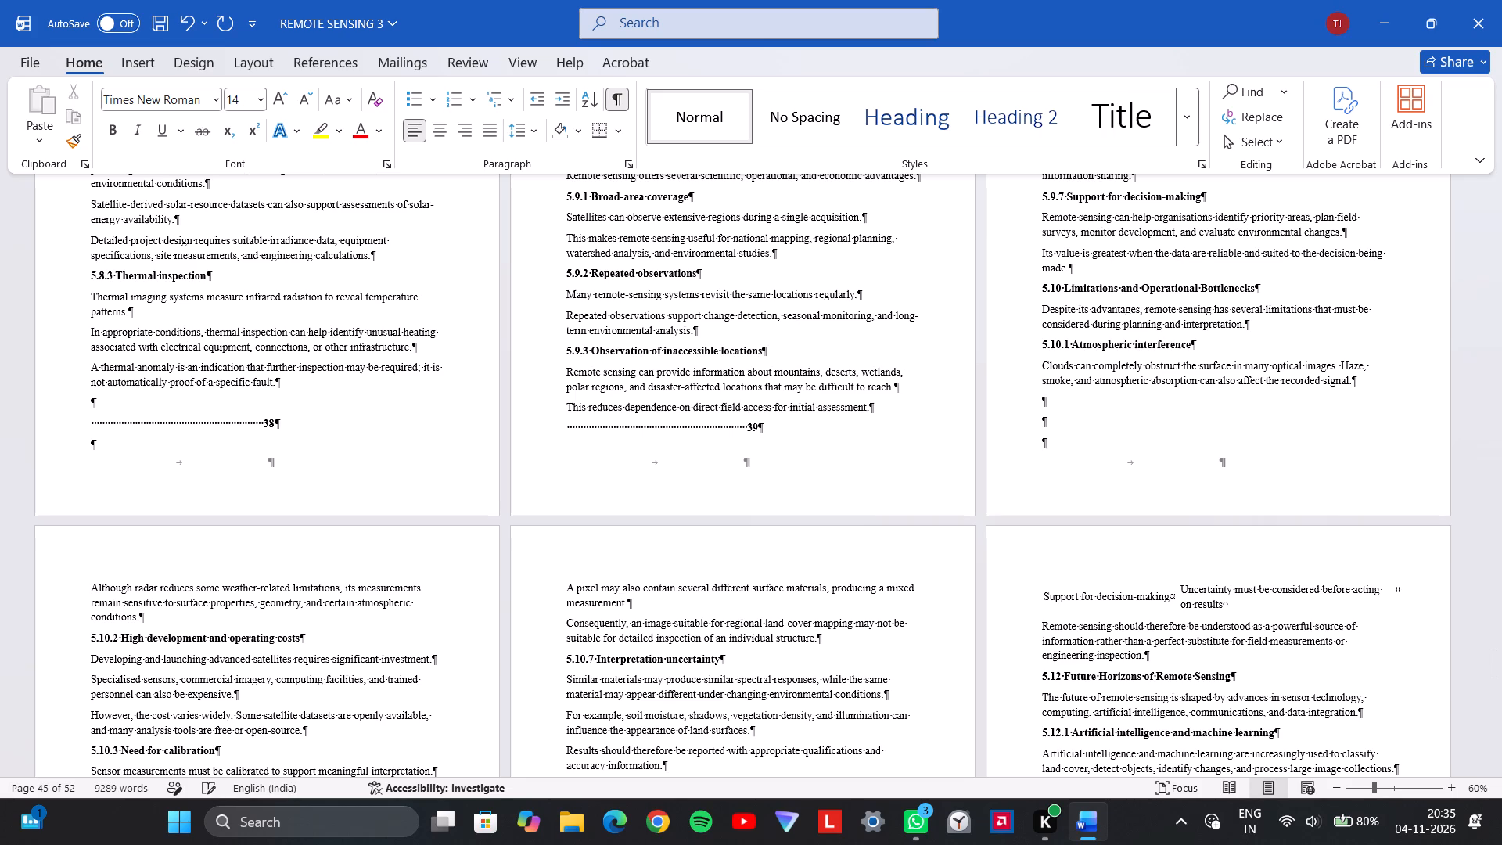
# Add the page number 40, spaced to mid-line on the third blank line below the Atmospheric interference text.
pyautogui.press('space')
pyautogui.press('space')
pyautogui.press('space')
pyautogui.press('space')
pyautogui.press('space')
pyautogui.press('space')
pyautogui.press('space')
pyautogui.press('space')
pyautogui.press('space')
pyautogui.press('space')
pyautogui.press('space')
pyautogui.press('space')
pyautogui.press('space')
pyautogui.press('space')
pyautogui.press('space')
pyautogui.press('space')
pyautogui.press('space')
pyautogui.press('space')
pyautogui.press('space')
pyautogui.press('space')
pyautogui.write('40')
# Add one new line below the 5.10.6 Spatial resolution limitations text and put the page number 41 mid-line on it.
pyautogui.scroll(-2, 889, 400)
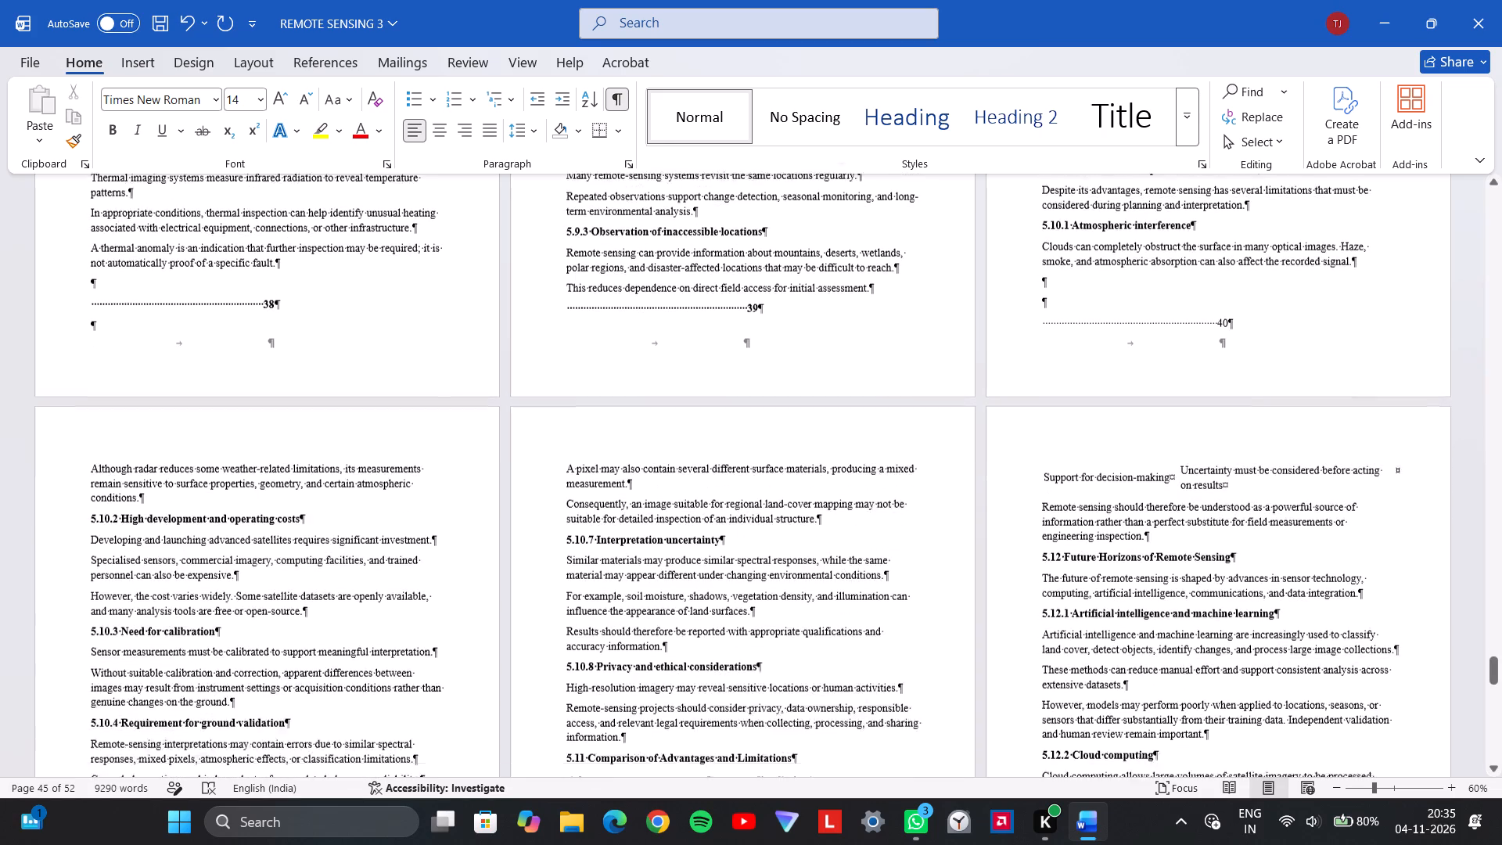
pyautogui.scroll(-4, 889, 400)
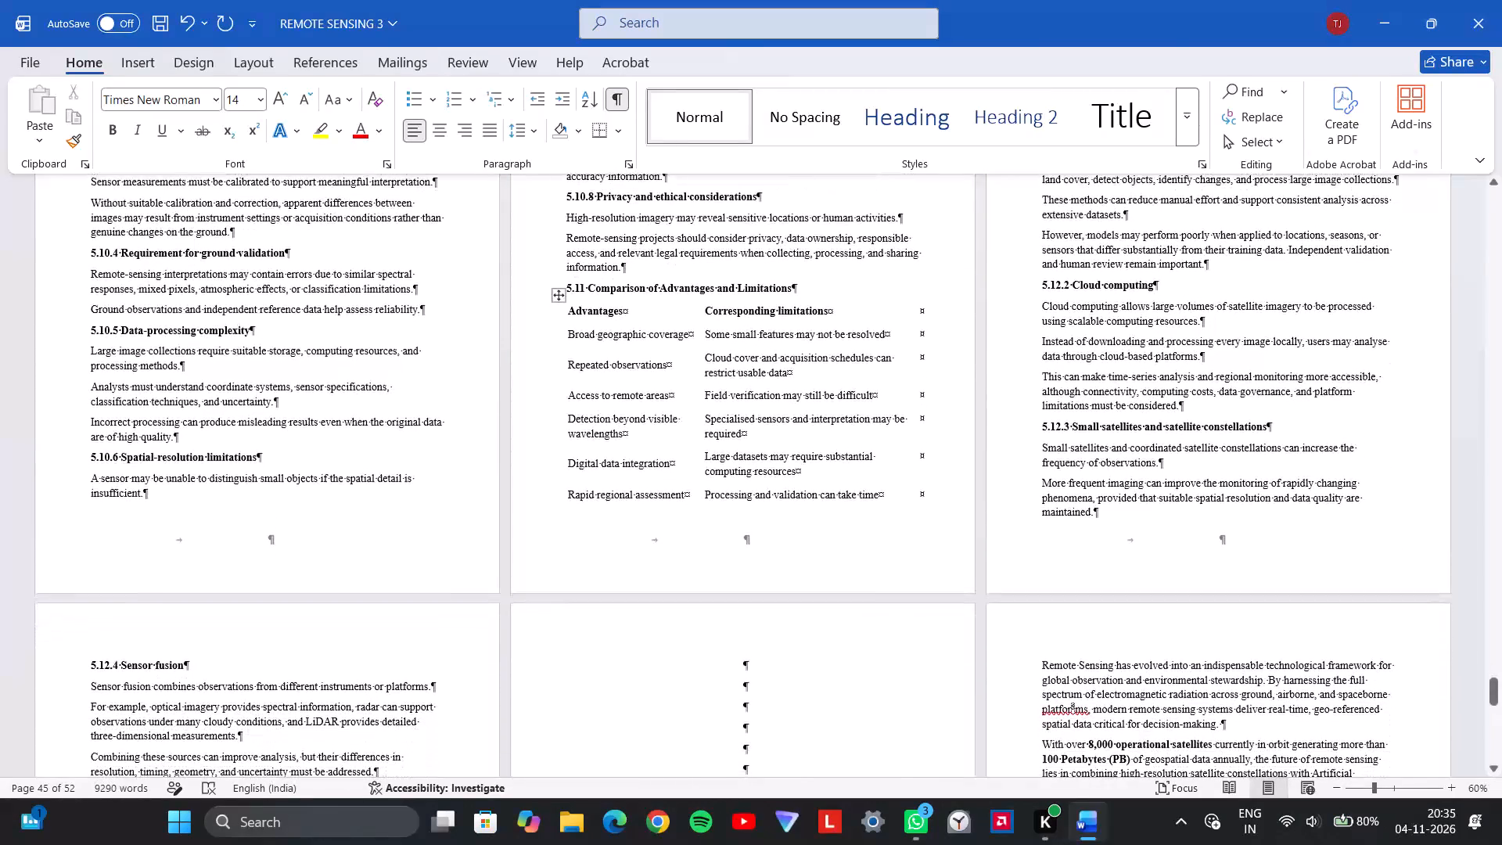
pyautogui.click(170, 493)
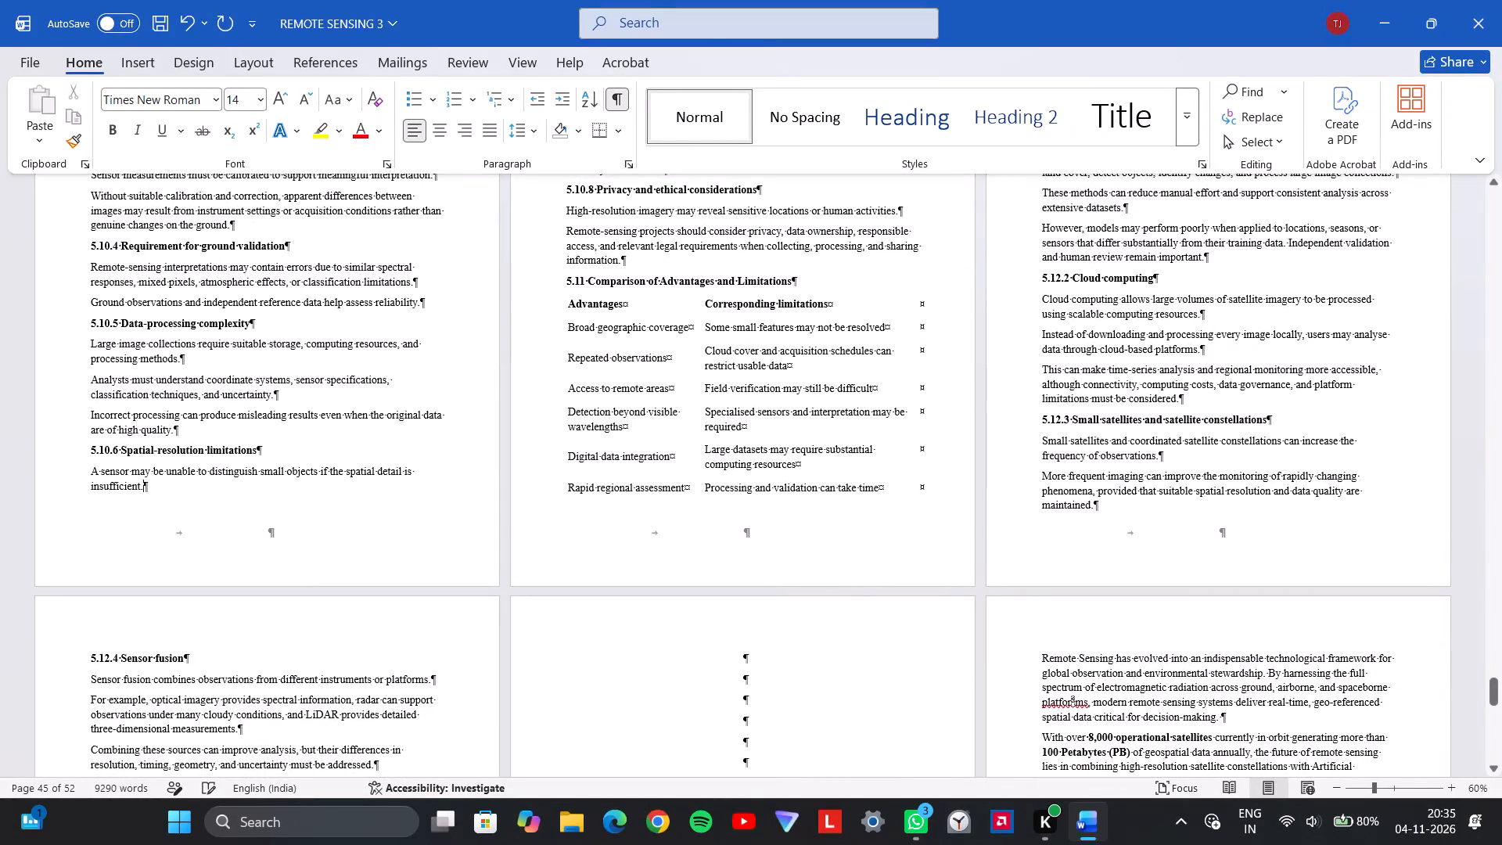
pyautogui.press('Return')
pyautogui.press('Return')
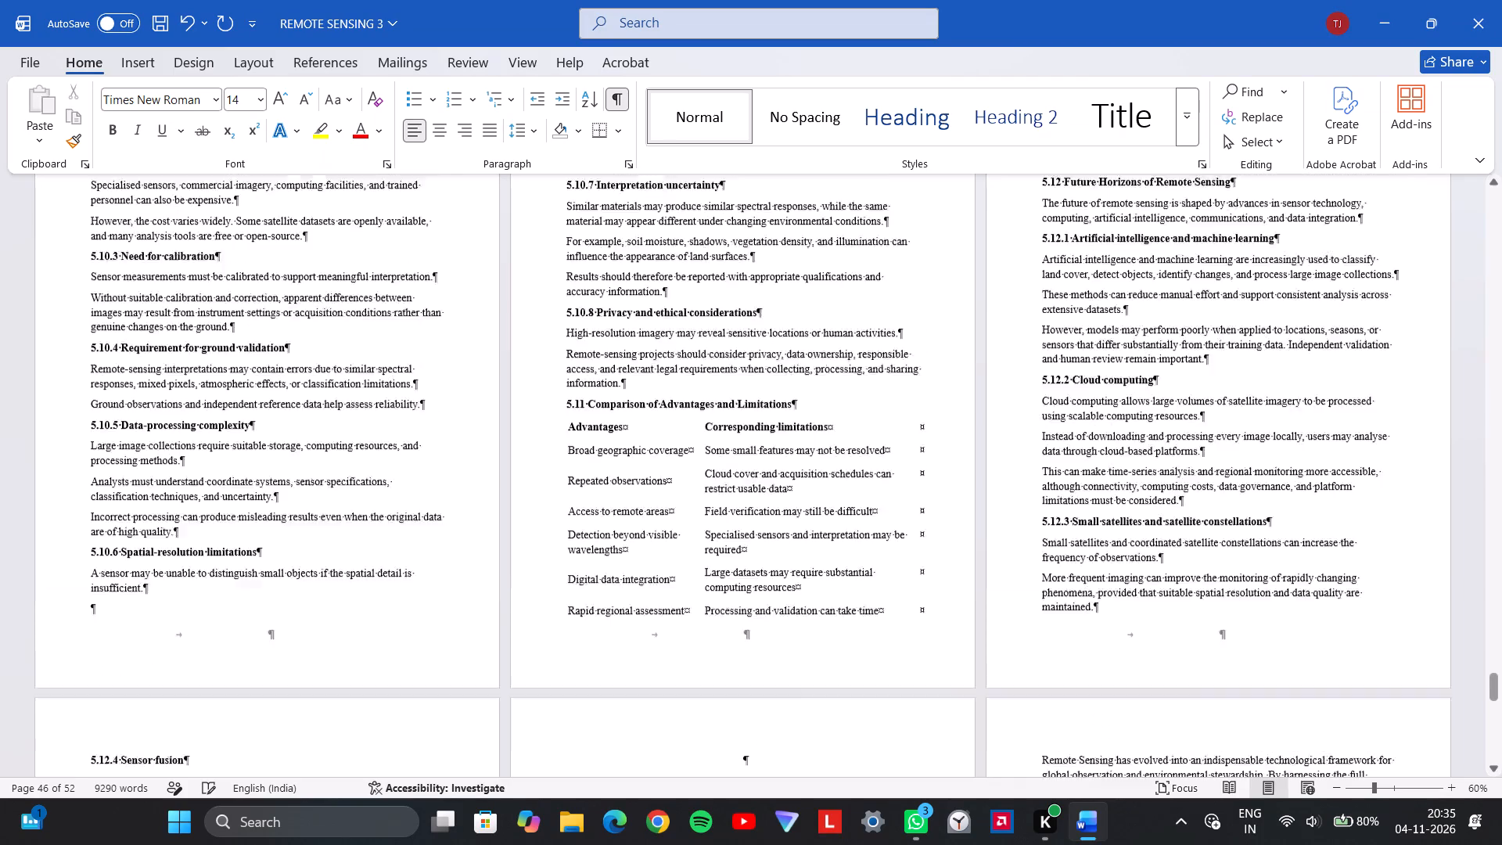
pyautogui.hotkey('ctrl', 'z')
pyautogui.scroll(-2, 160, 494)
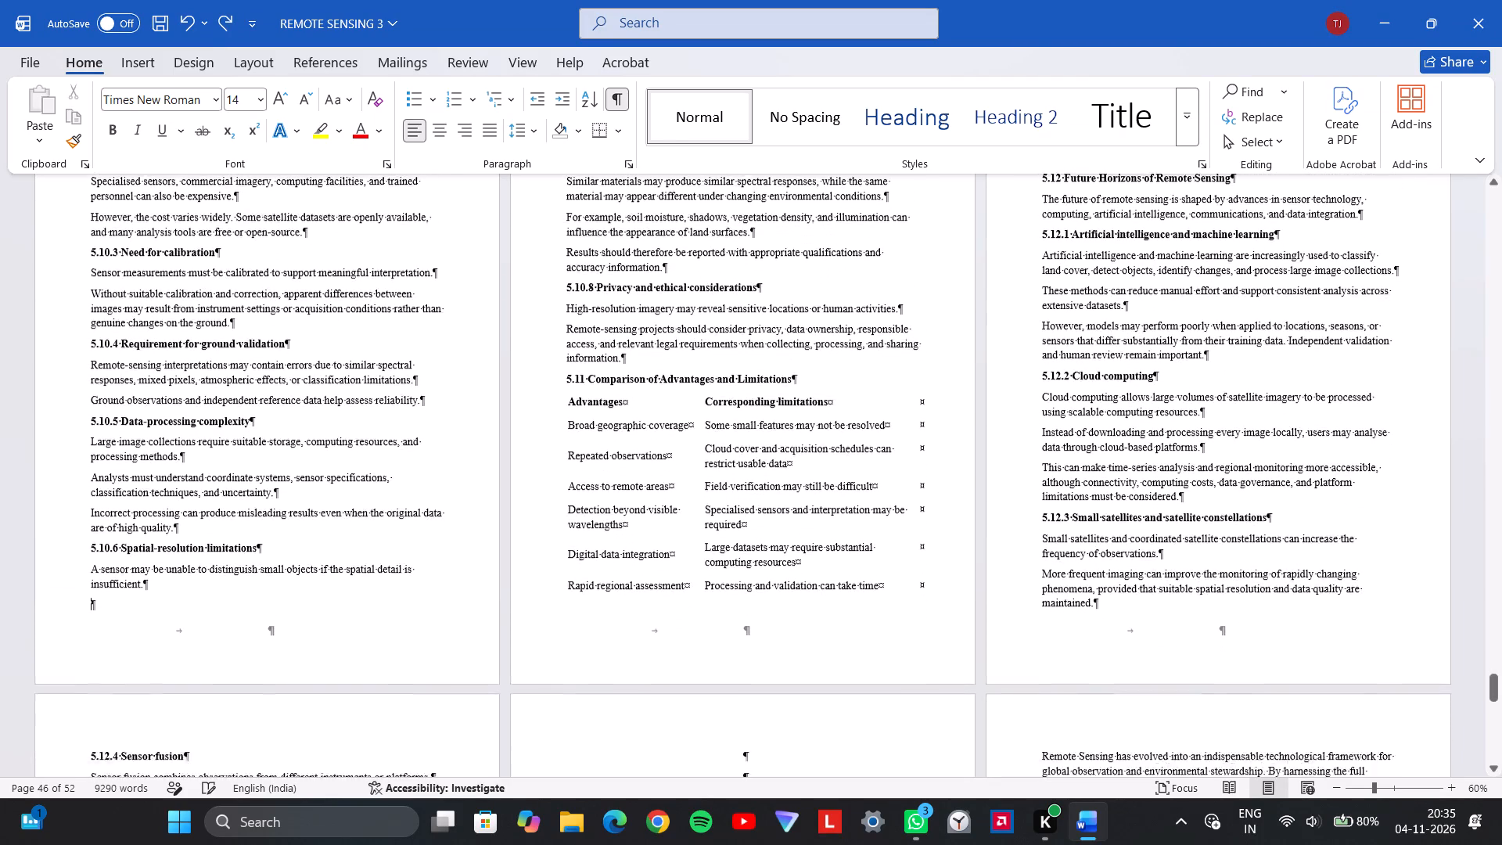
pyautogui.scroll(-1, 160, 494)
pyautogui.press('space')
pyautogui.press('space')
pyautogui.press('space')
pyautogui.press('space')
pyautogui.press('space')
pyautogui.press('space')
pyautogui.press('space')
pyautogui.press('space')
pyautogui.press('space')
pyautogui.press('space')
pyautogui.press('space')
pyautogui.press('space')
pyautogui.press('space')
pyautogui.press('space')
pyautogui.press('space')
pyautogui.press('space')
pyautogui.press('space')
pyautogui.press('space')
pyautogui.press('space')
pyautogui.press('space')
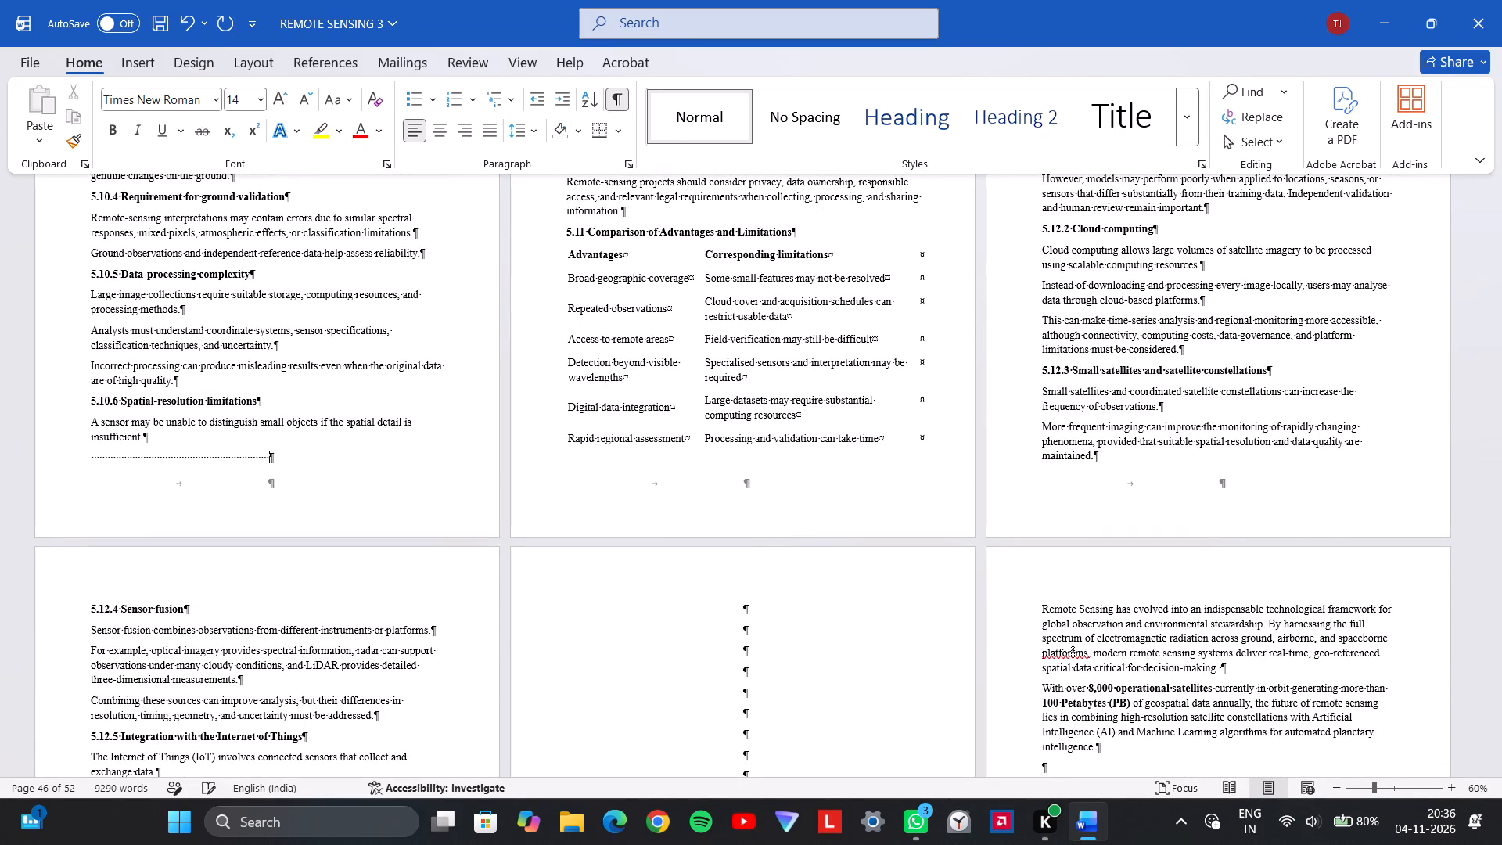
pyautogui.write('41')
# Make the Advantages and Corresponding limitations table under heading 5.11 slightly narrower.
pyautogui.hscroll(1, 656, 323)
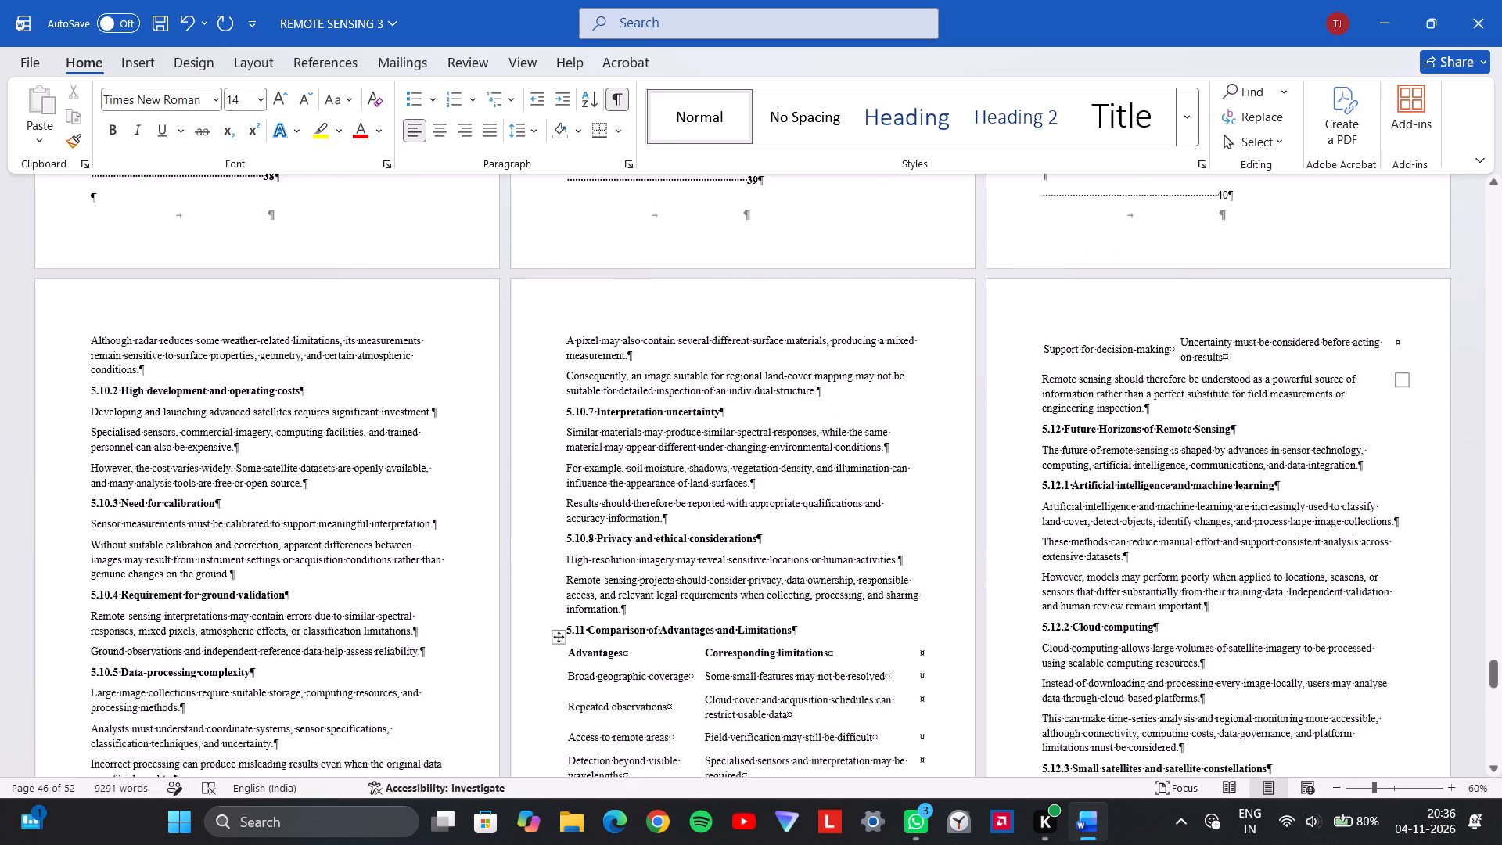
pyautogui.hscroll(1, 656, 323)
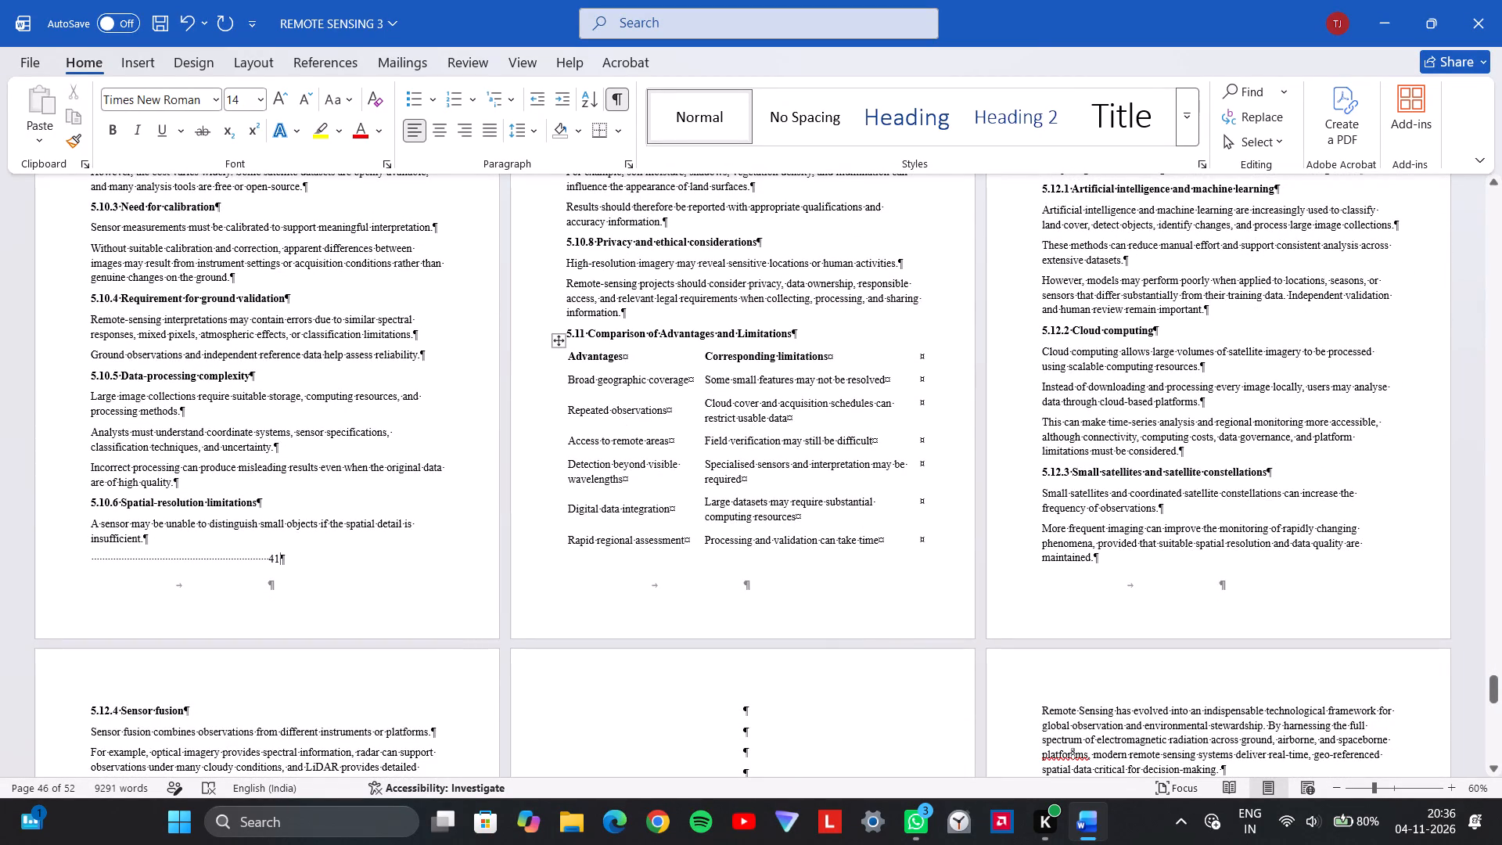
pyautogui.scroll(-2, 814, 419)
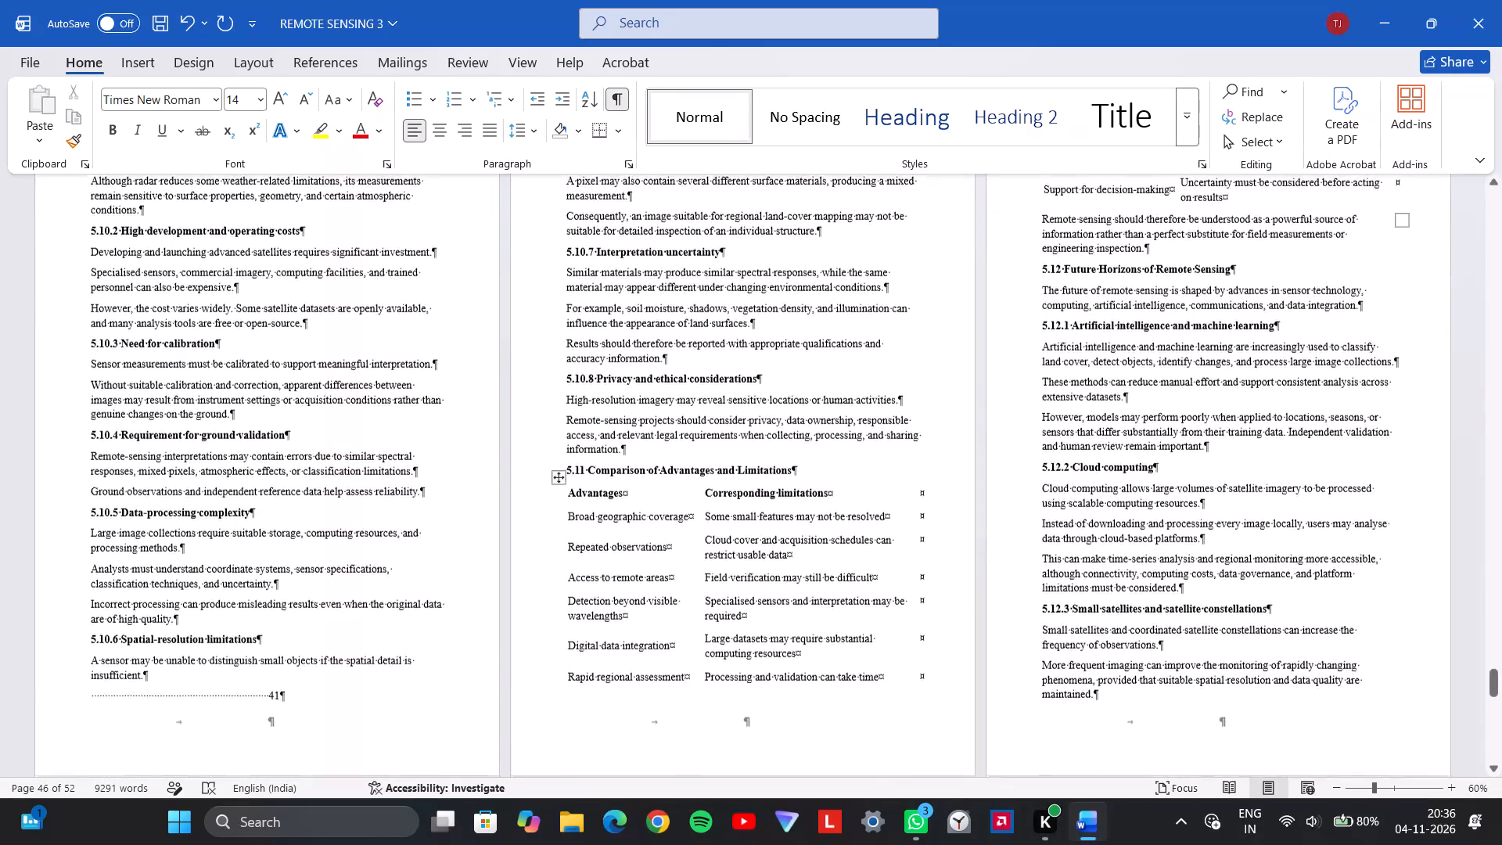
pyautogui.scroll(-2, 814, 419)
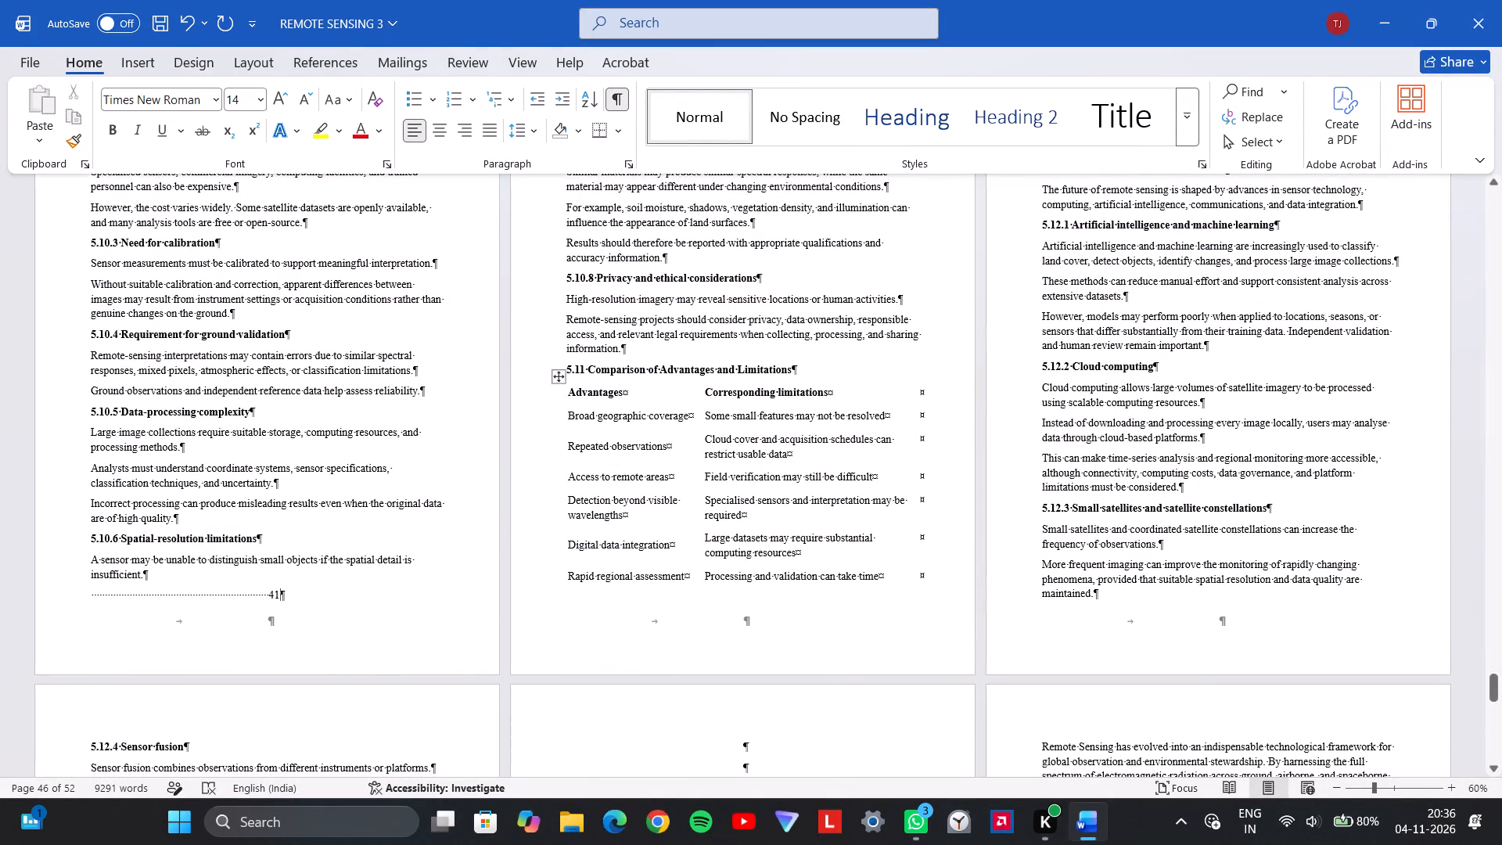
pyautogui.scroll(1, 778, 376)
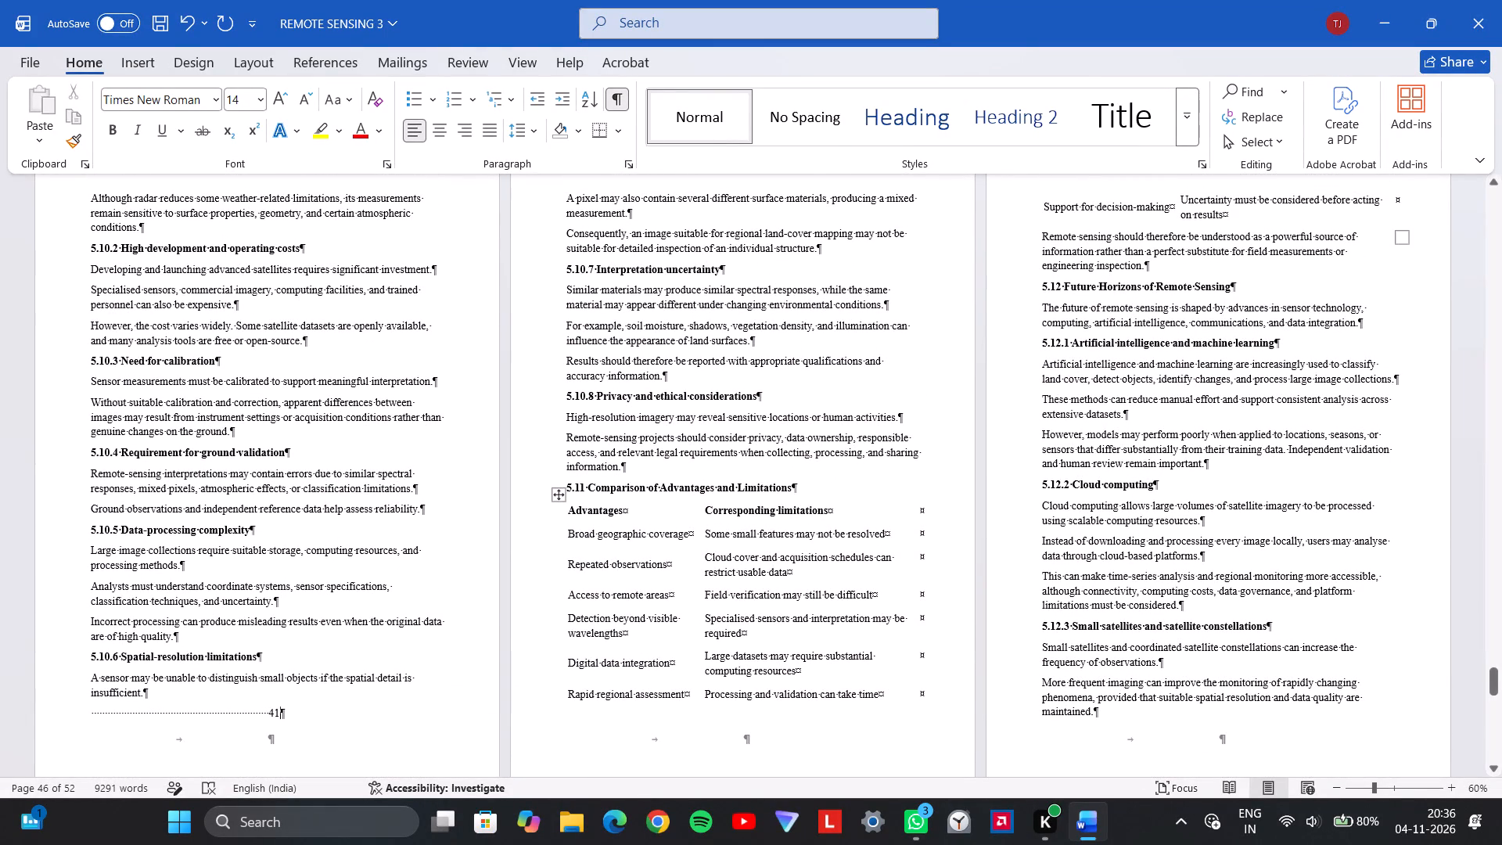
pyautogui.click(561, 497)
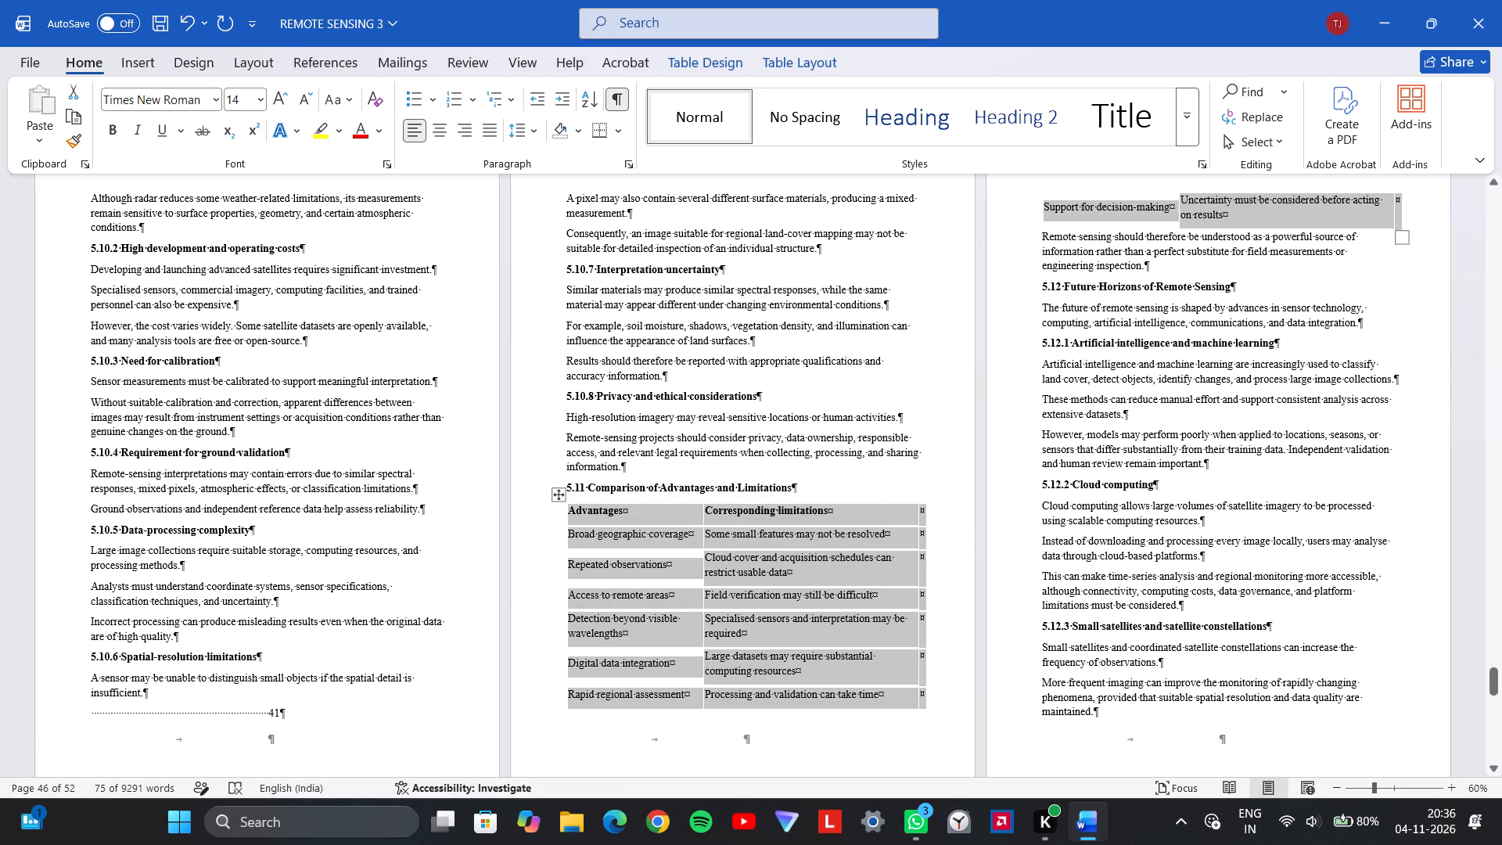
pyautogui.moveTo(1396, 233); pyautogui.dragTo(1306, 203)
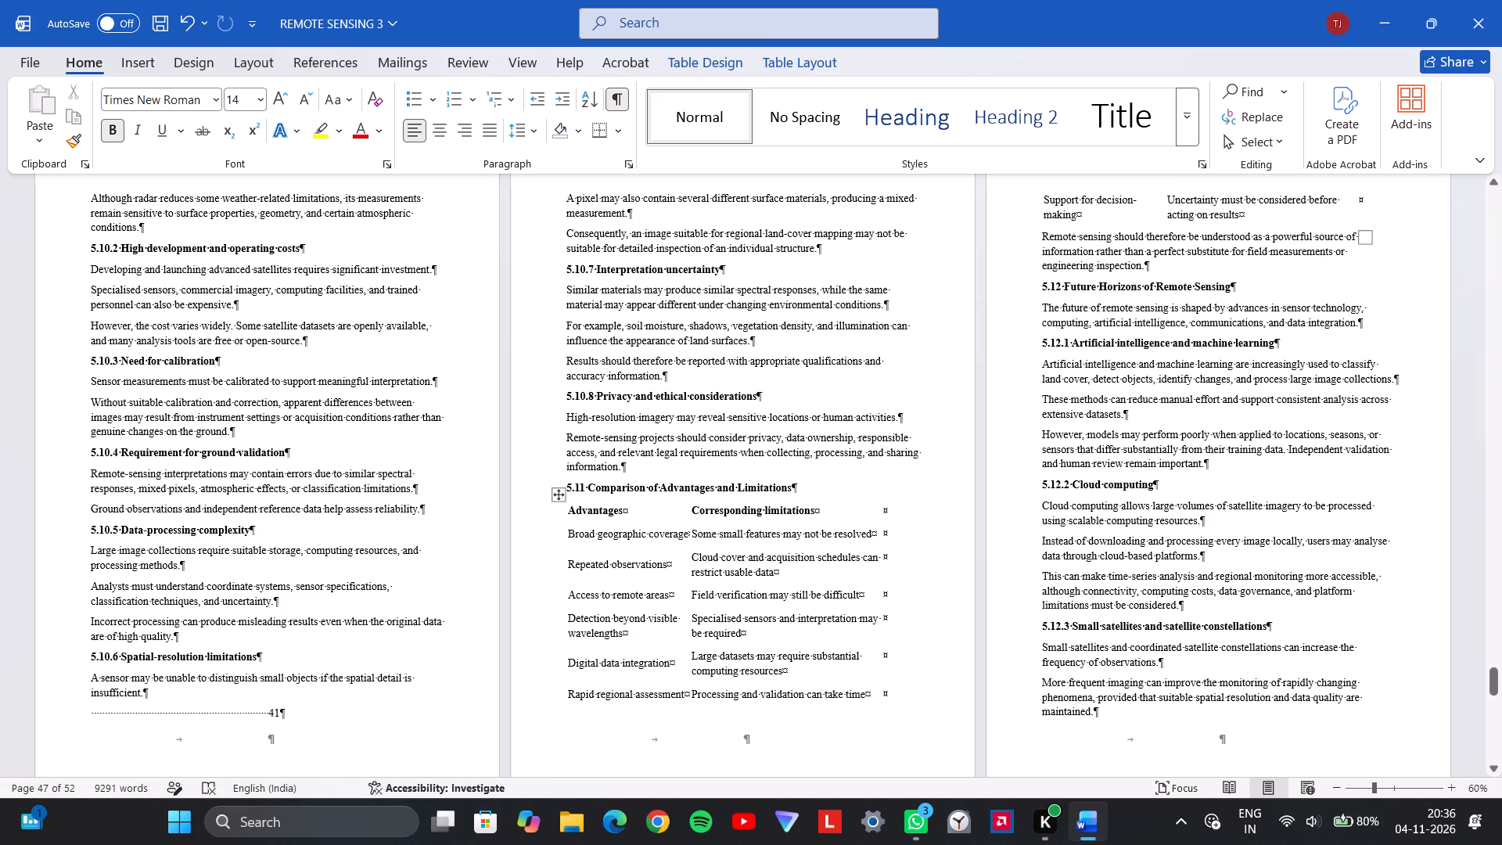
pyautogui.click(850, 578)
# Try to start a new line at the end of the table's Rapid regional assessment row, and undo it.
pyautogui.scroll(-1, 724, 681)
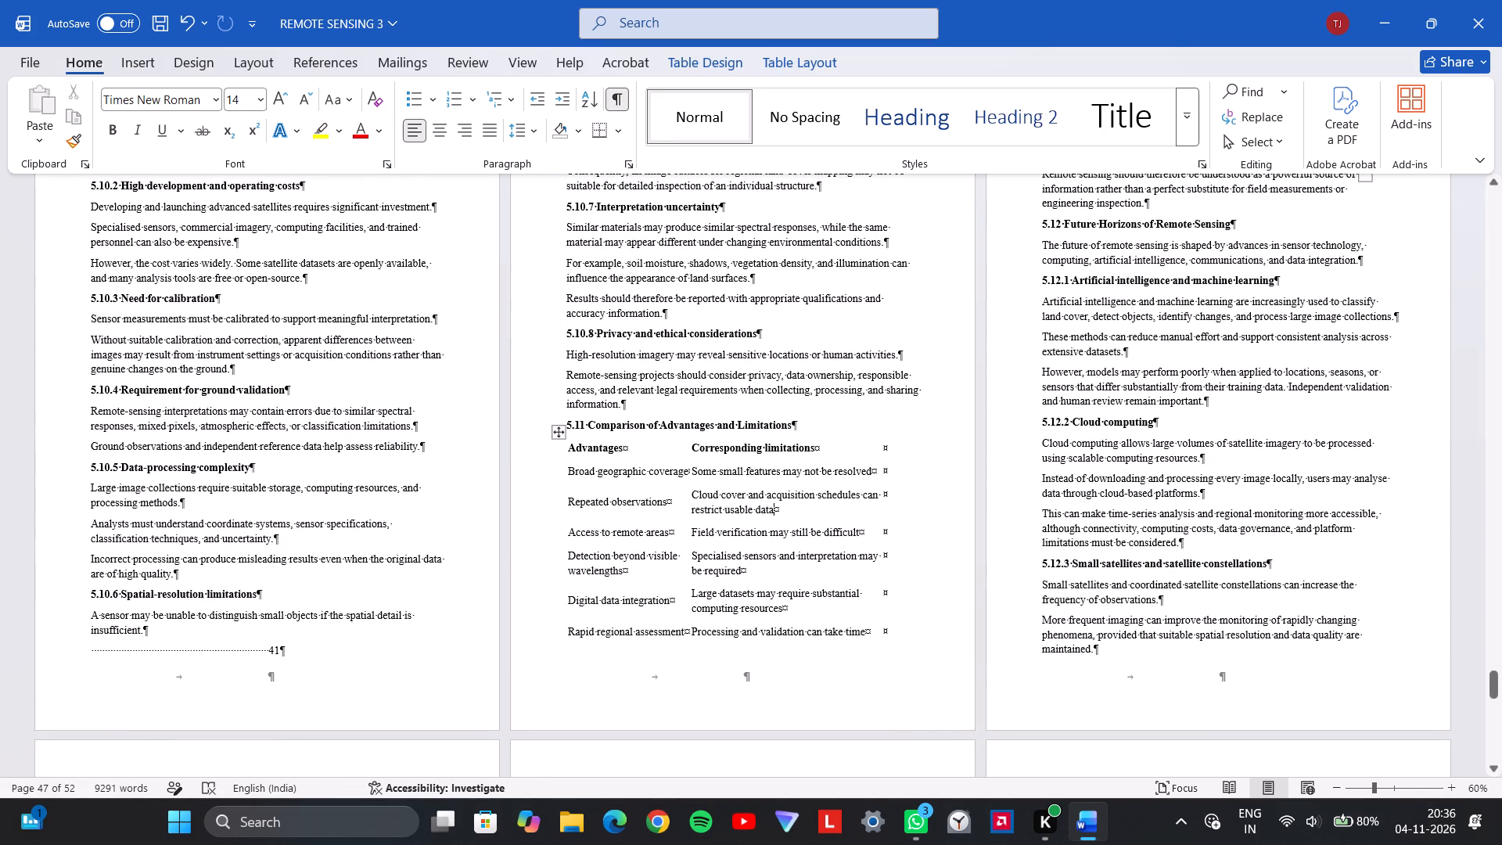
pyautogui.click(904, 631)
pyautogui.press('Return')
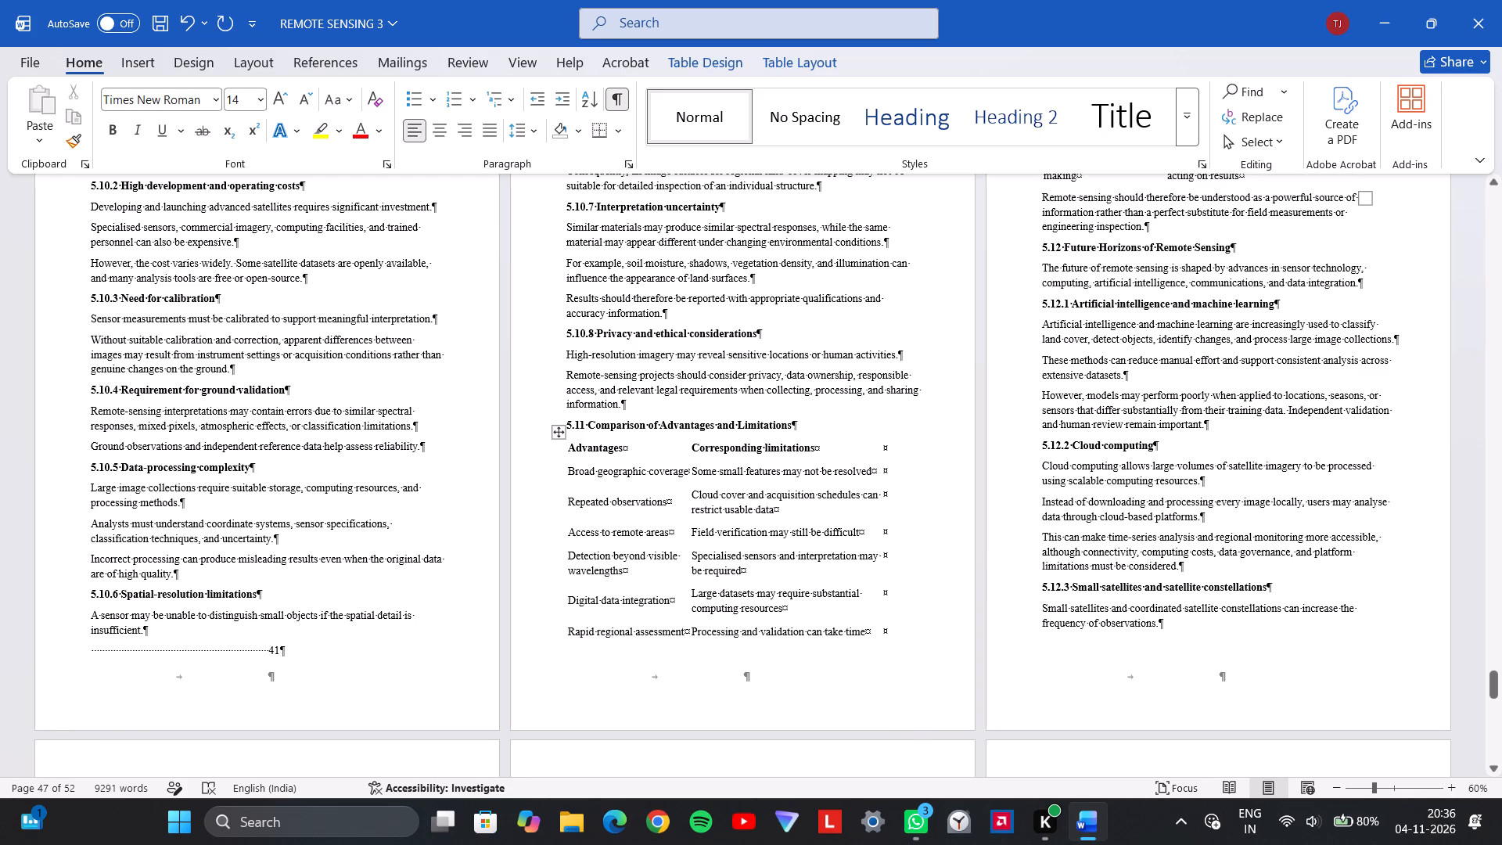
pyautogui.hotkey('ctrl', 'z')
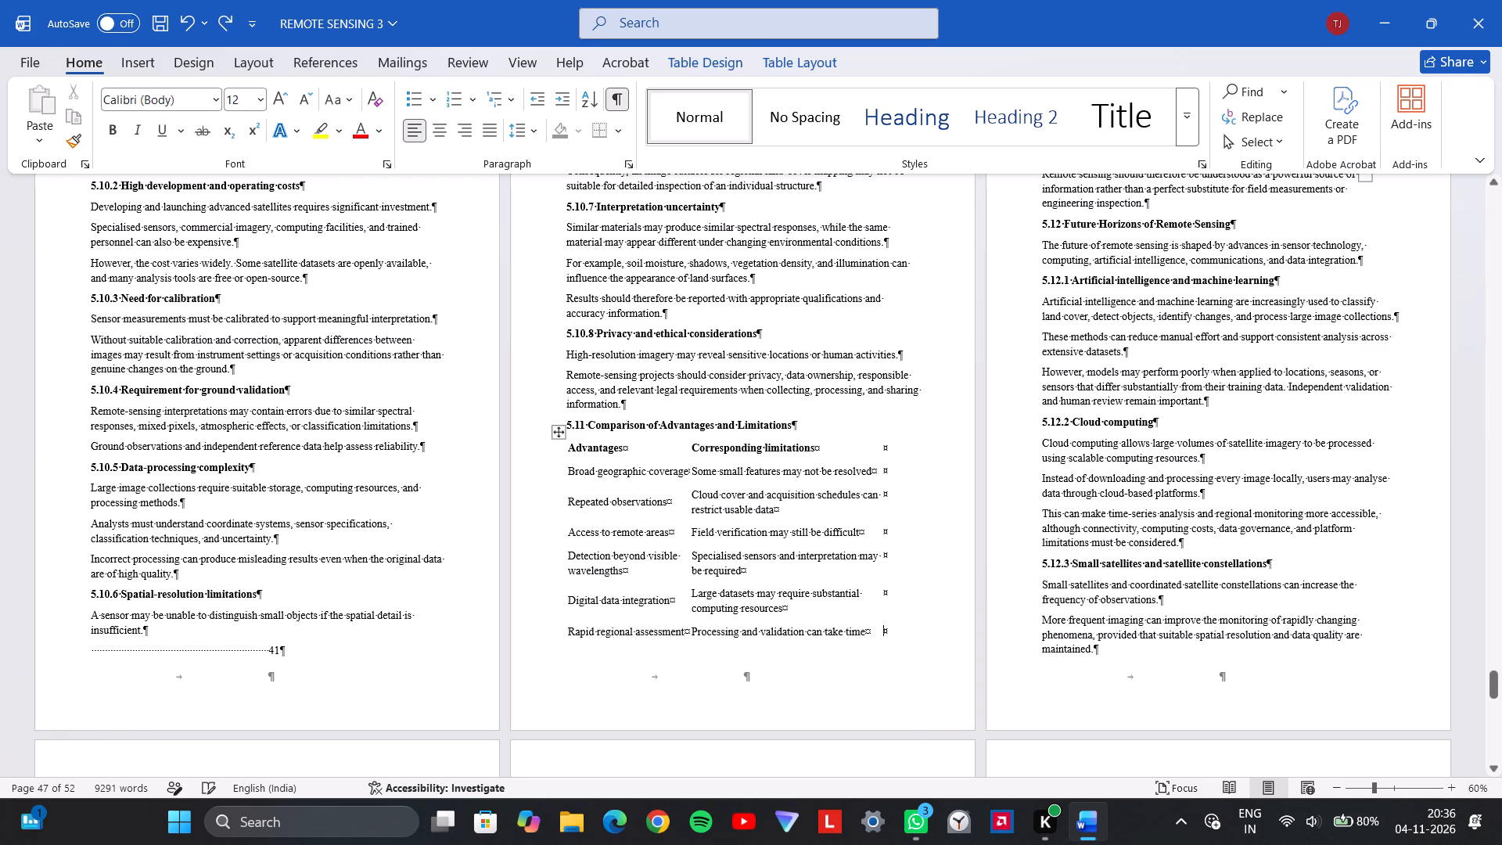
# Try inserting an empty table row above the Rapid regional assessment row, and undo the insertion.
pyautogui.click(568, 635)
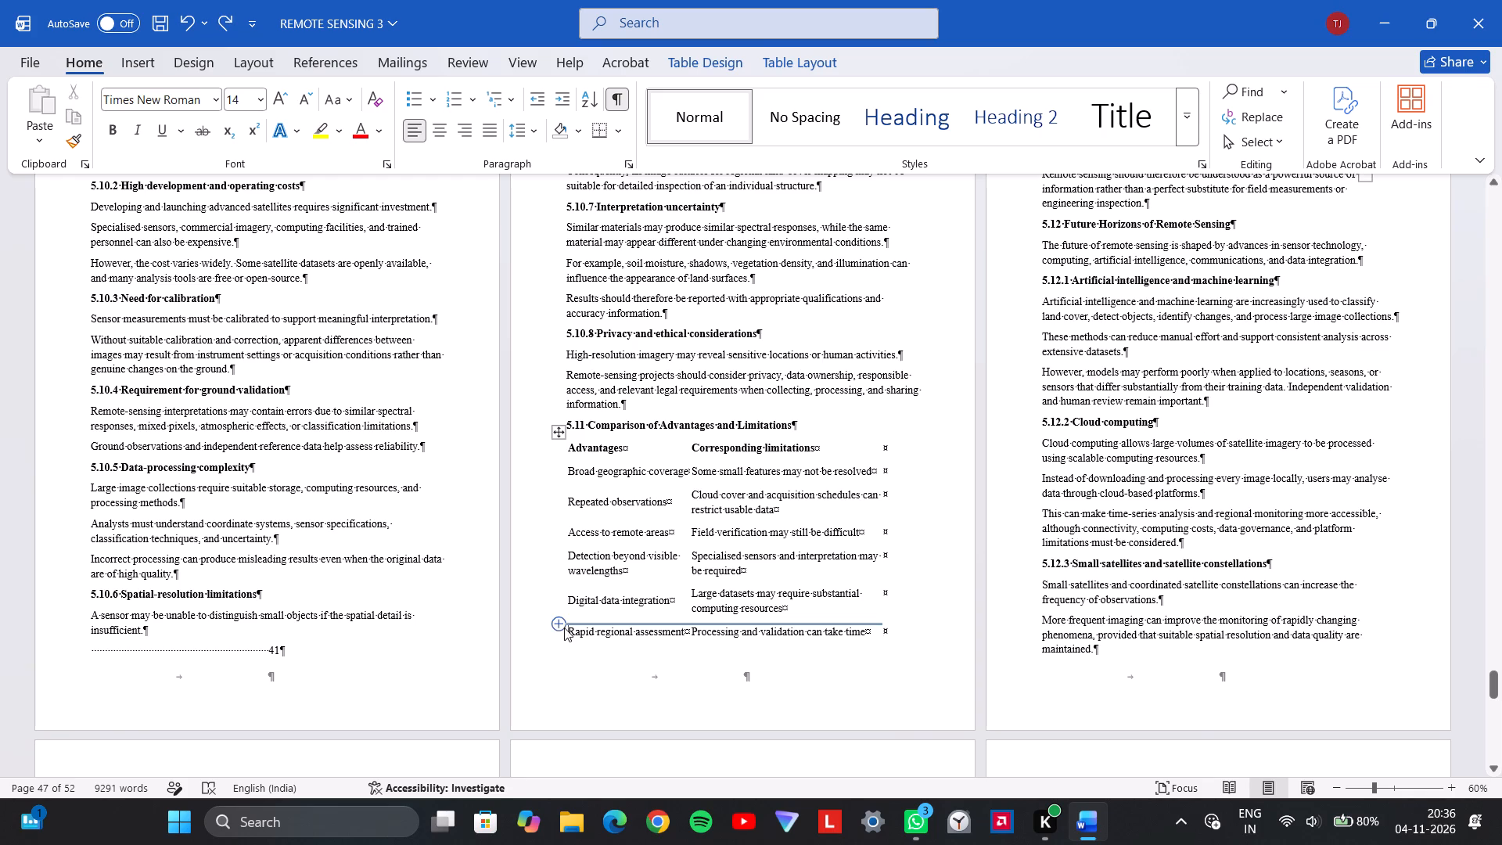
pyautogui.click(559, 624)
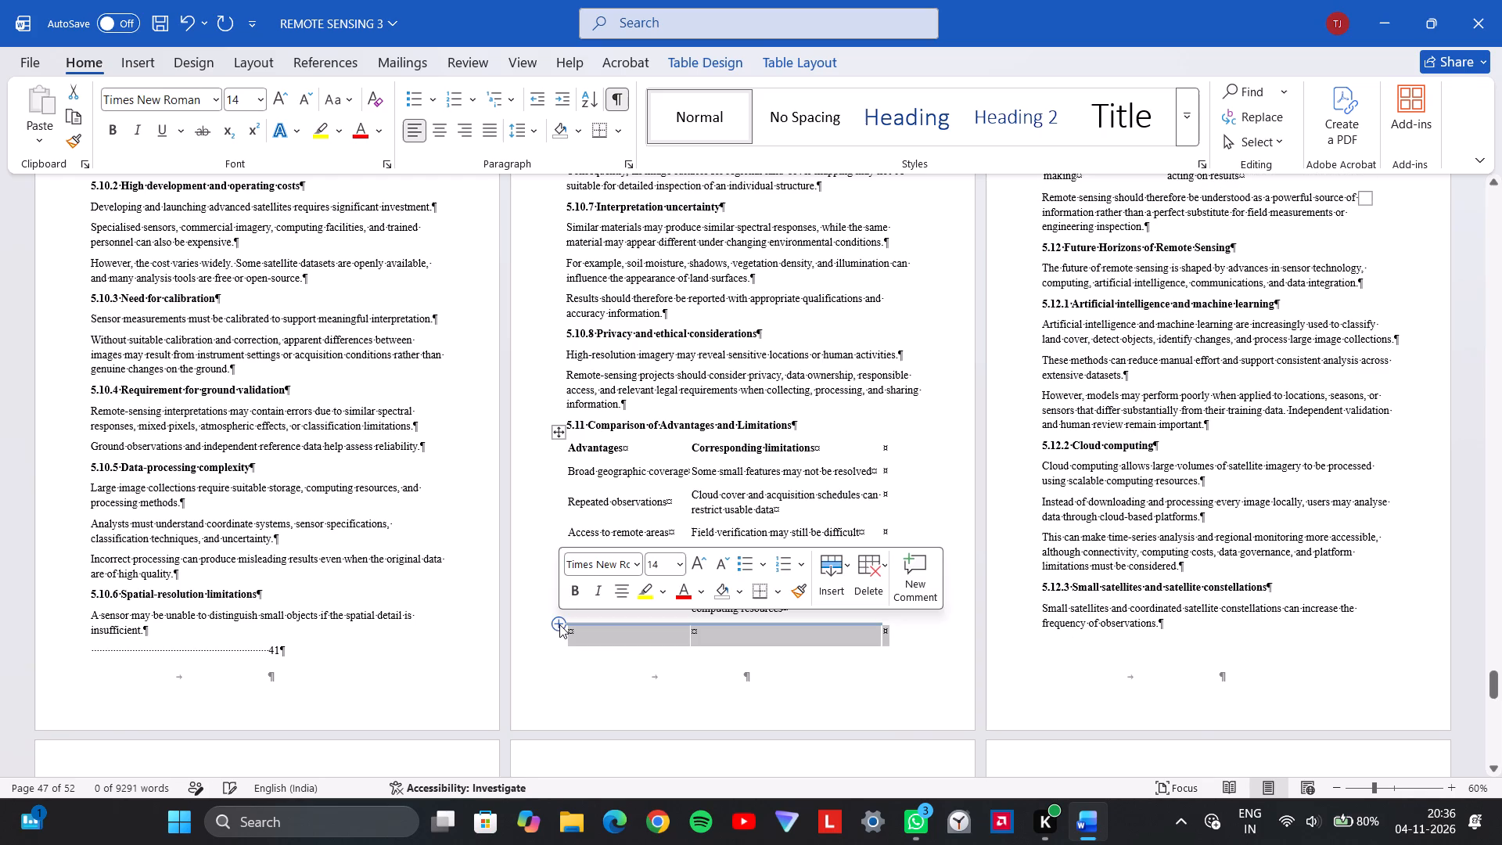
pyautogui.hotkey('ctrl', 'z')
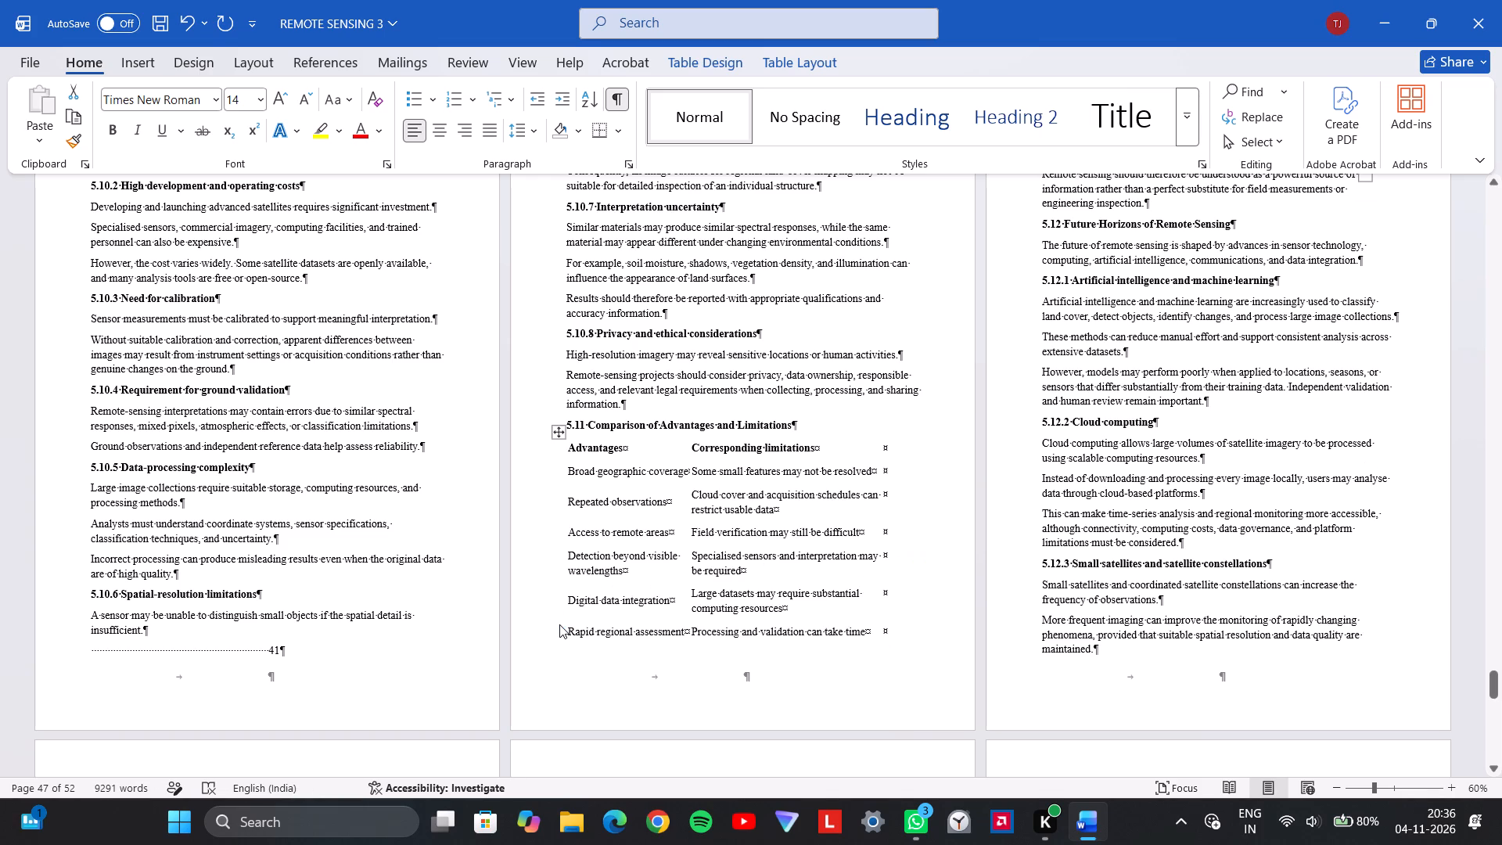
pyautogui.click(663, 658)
# Insert two blank lines before "Rapid regional assessment" within its table cell, pushing that text onto the next page.
pyautogui.scroll(-1, 659, 424)
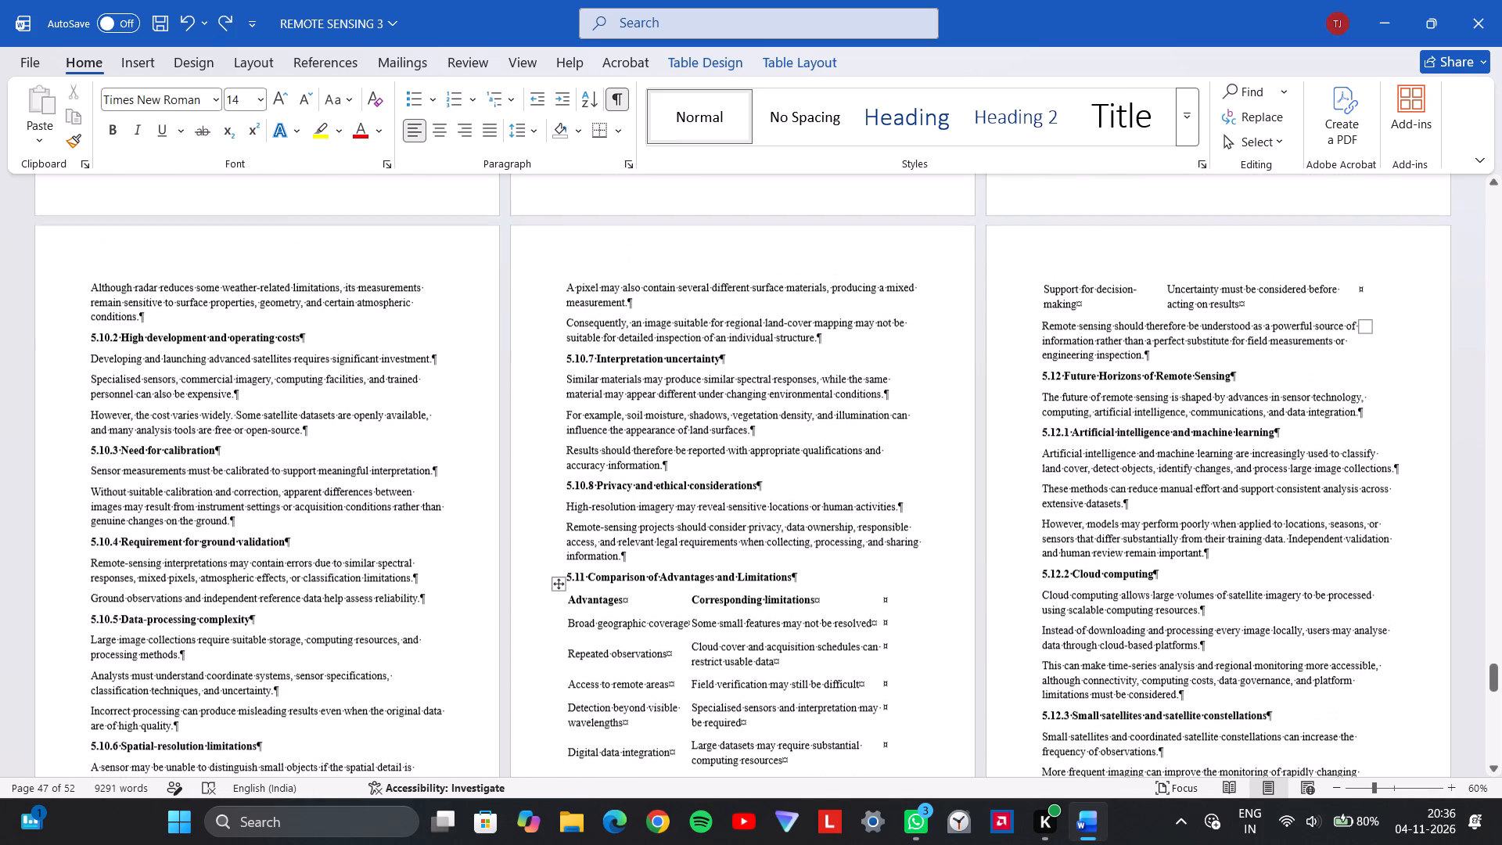
pyautogui.scroll(-2, 659, 424)
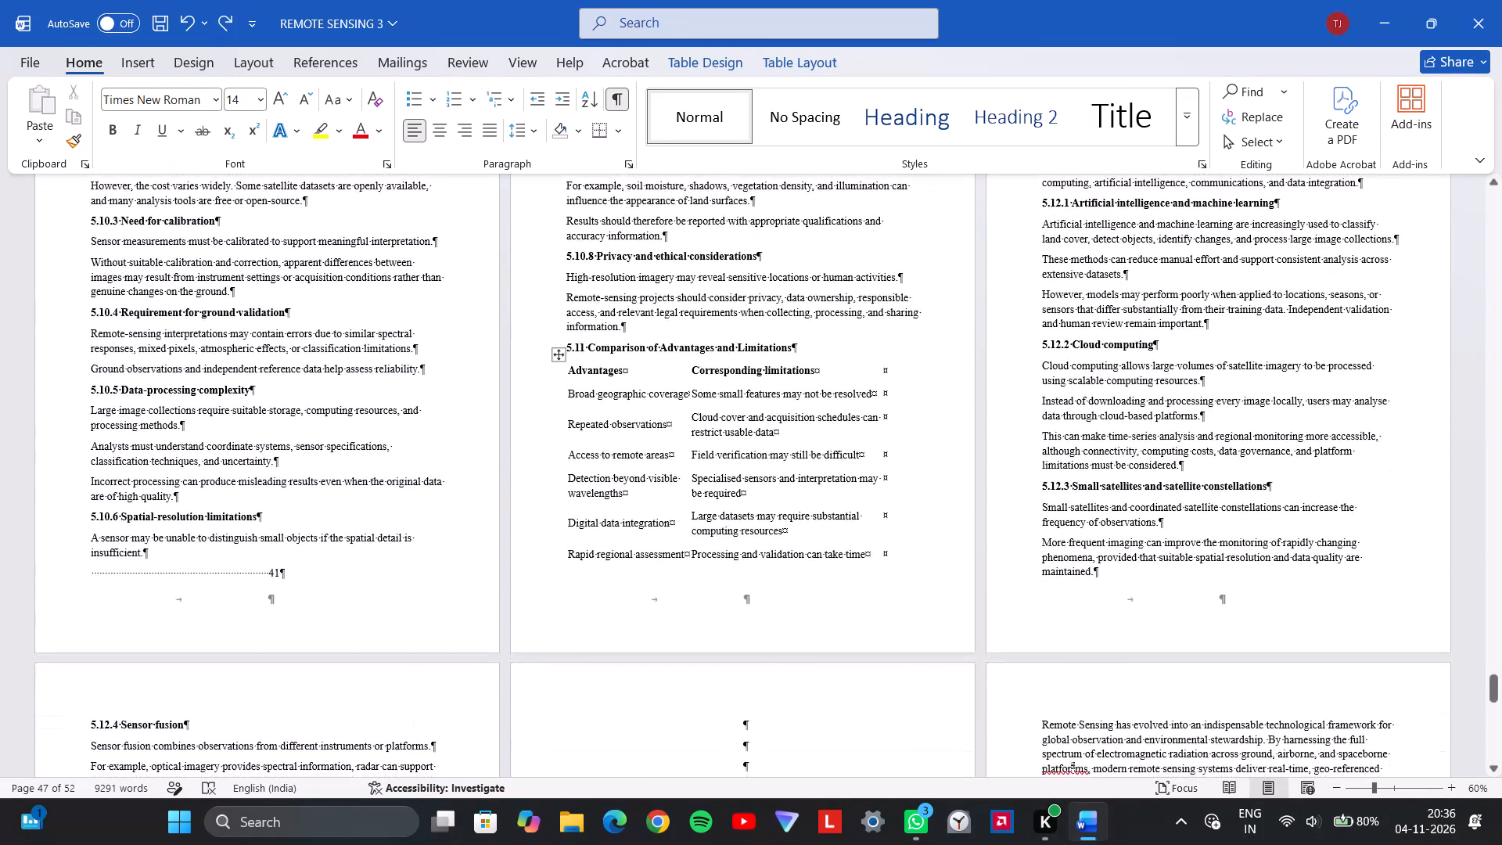
pyautogui.click(568, 555)
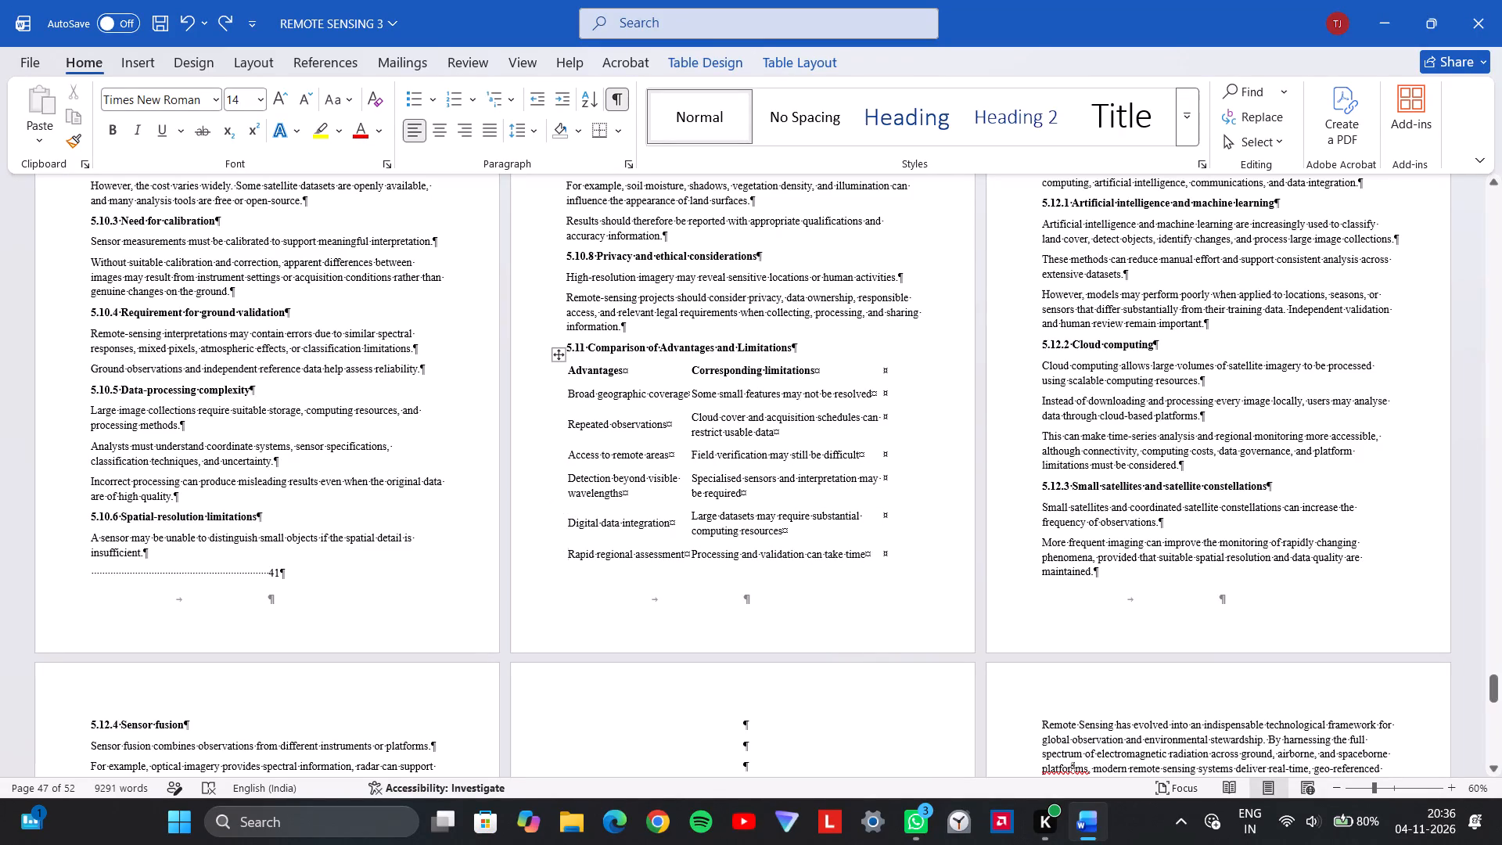
pyautogui.press('Return')
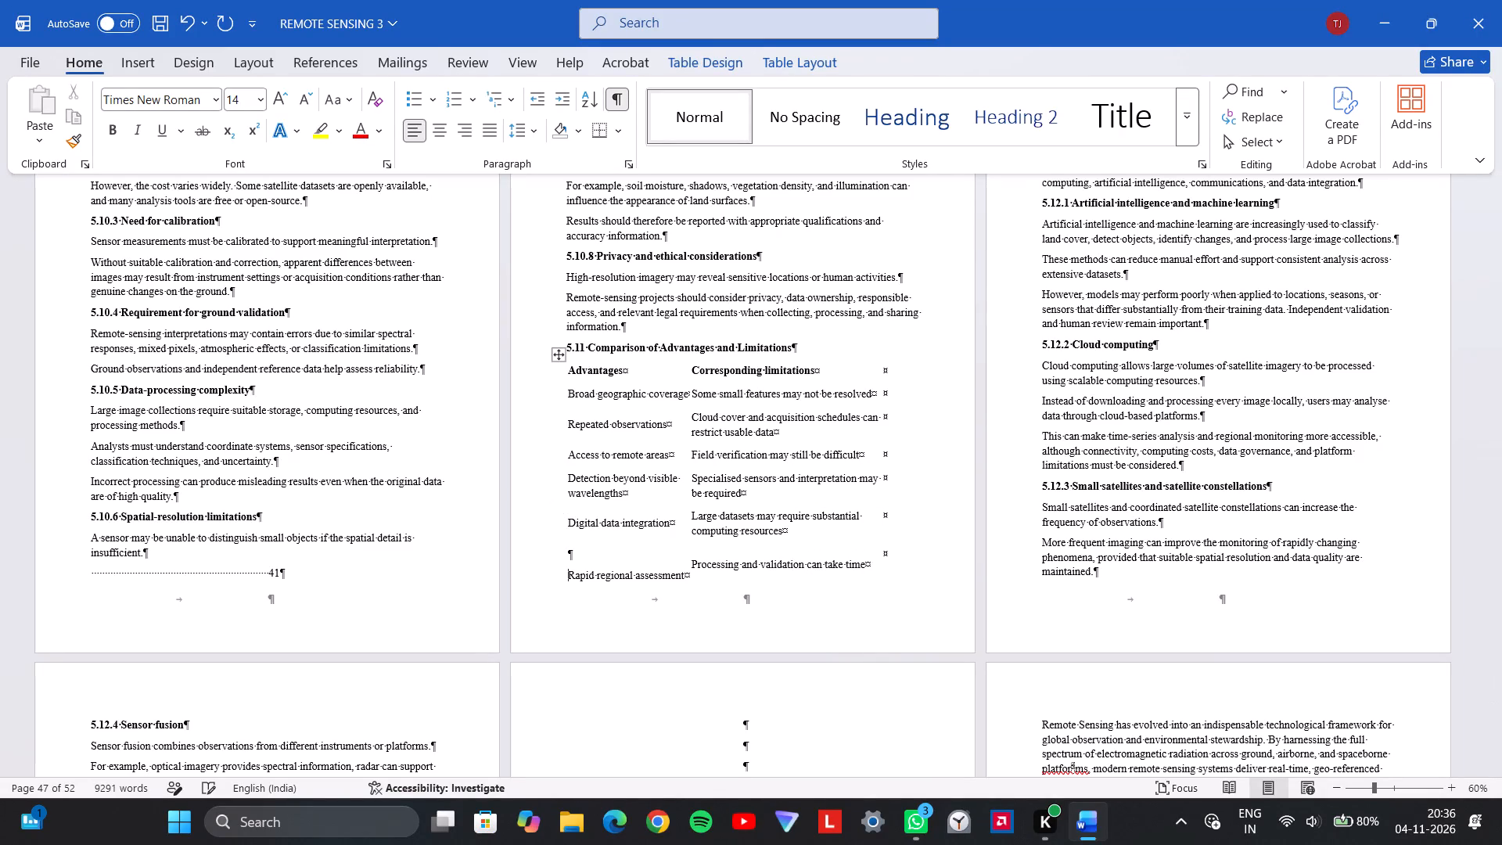
pyautogui.press('Return')
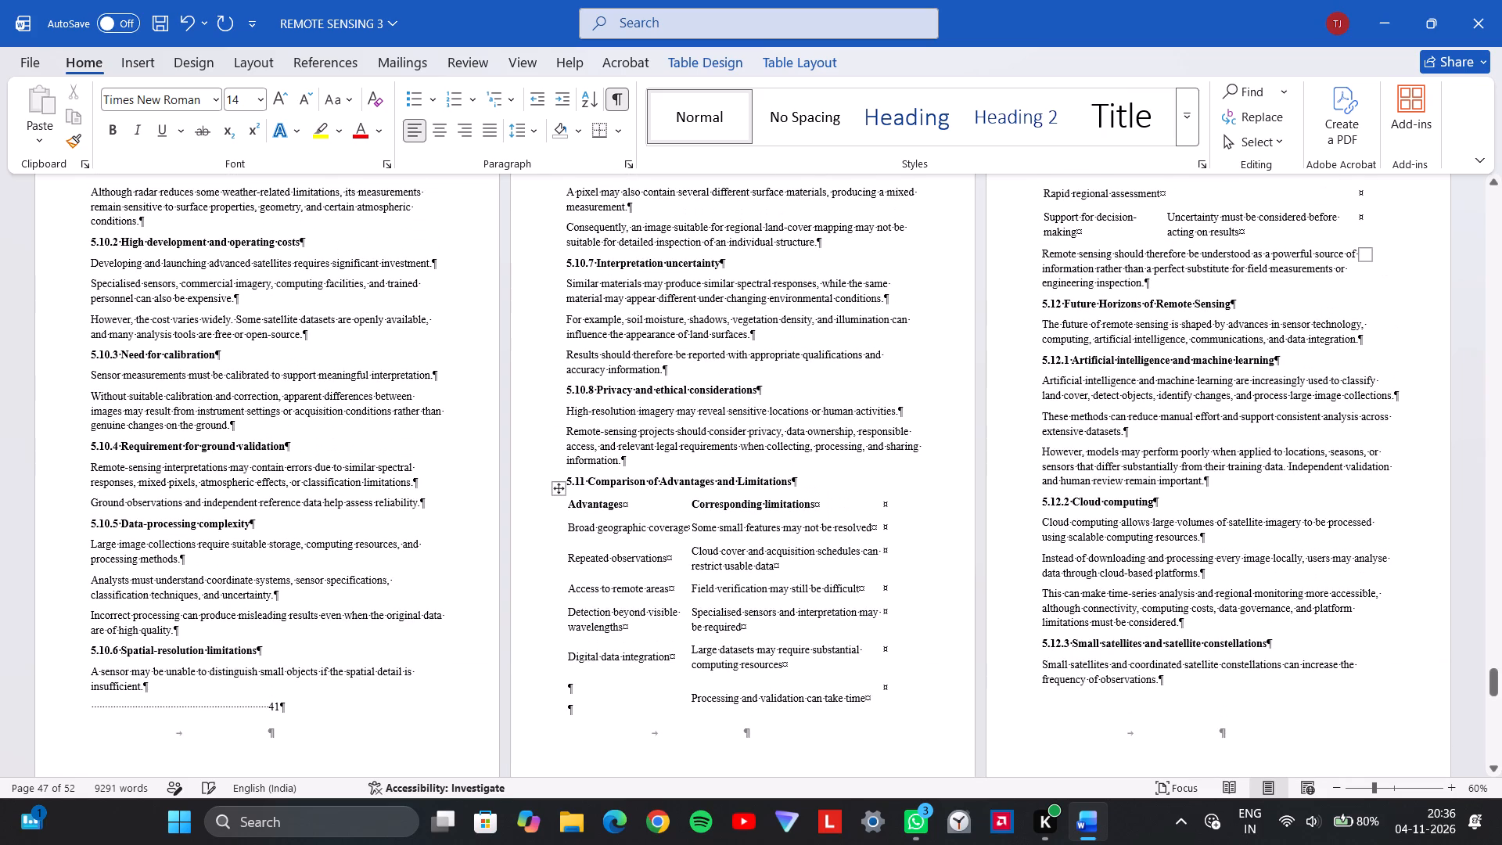
# Insert two blank lines before "Processing and validation can take time" in its table cell, moving that text onto the next page.
pyautogui.click(688, 699)
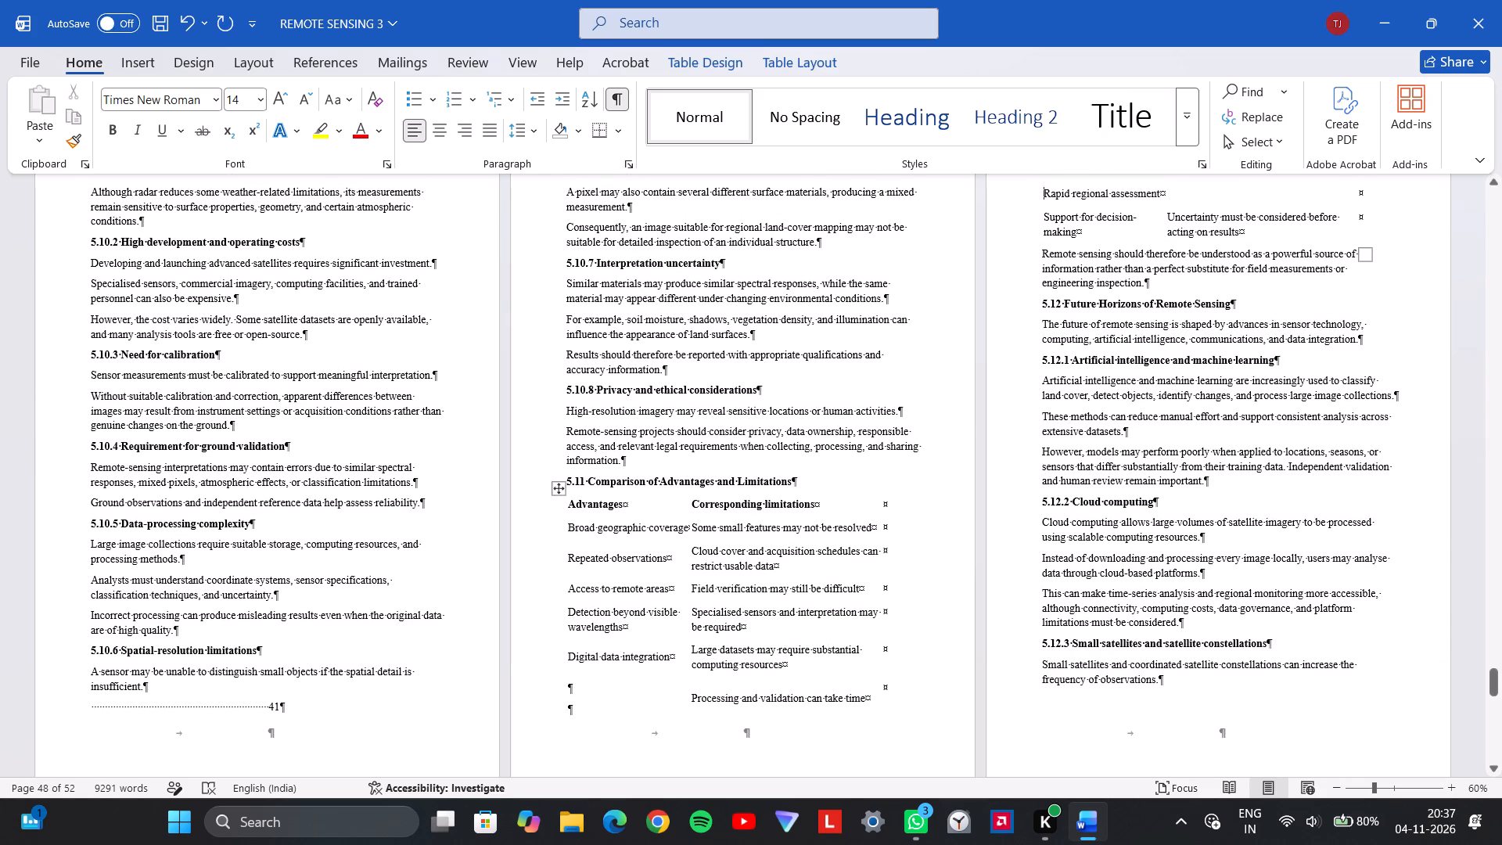
pyautogui.click(692, 696)
pyautogui.press('Return')
pyautogui.press('Return')
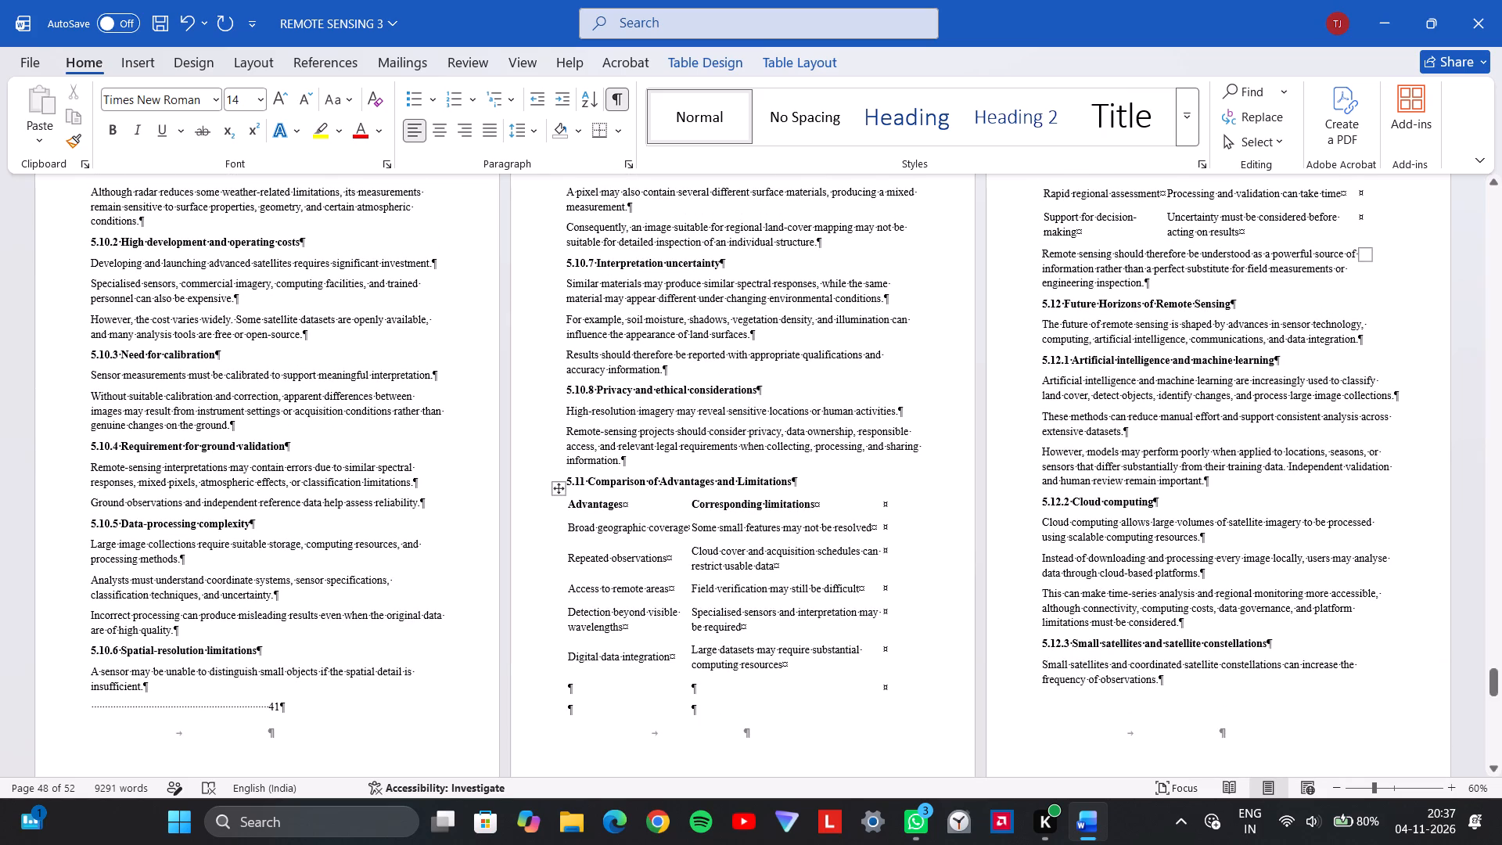
# Indent "Processing and validation can take time" in its table cell with five leading spaces.
pyautogui.press('space')
pyautogui.press('space')
pyautogui.press('space')
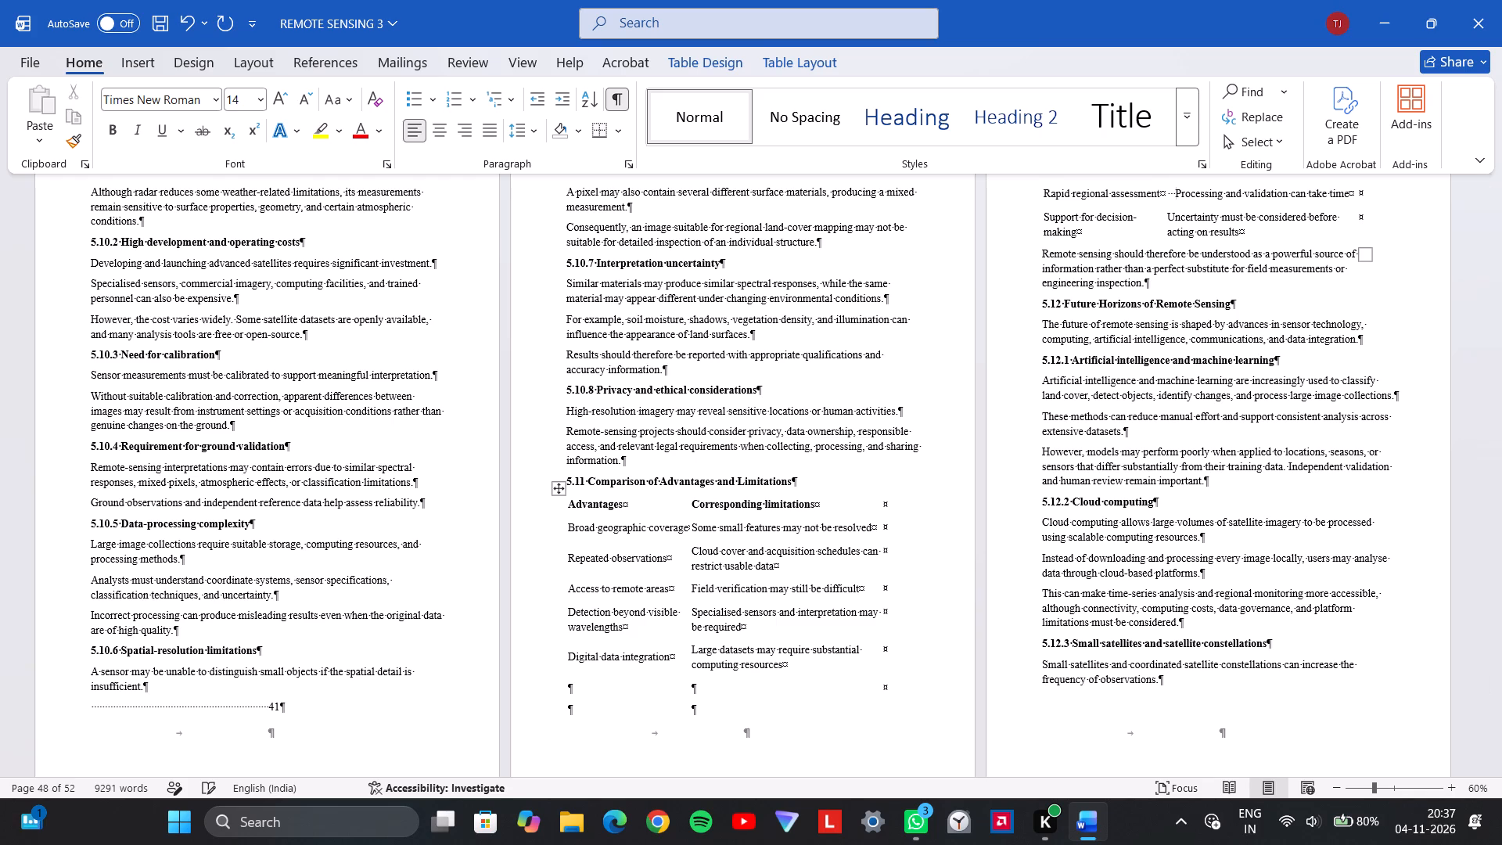
pyautogui.press('space')
pyautogui.press('space')
pyautogui.press('space')
pyautogui.press('space')
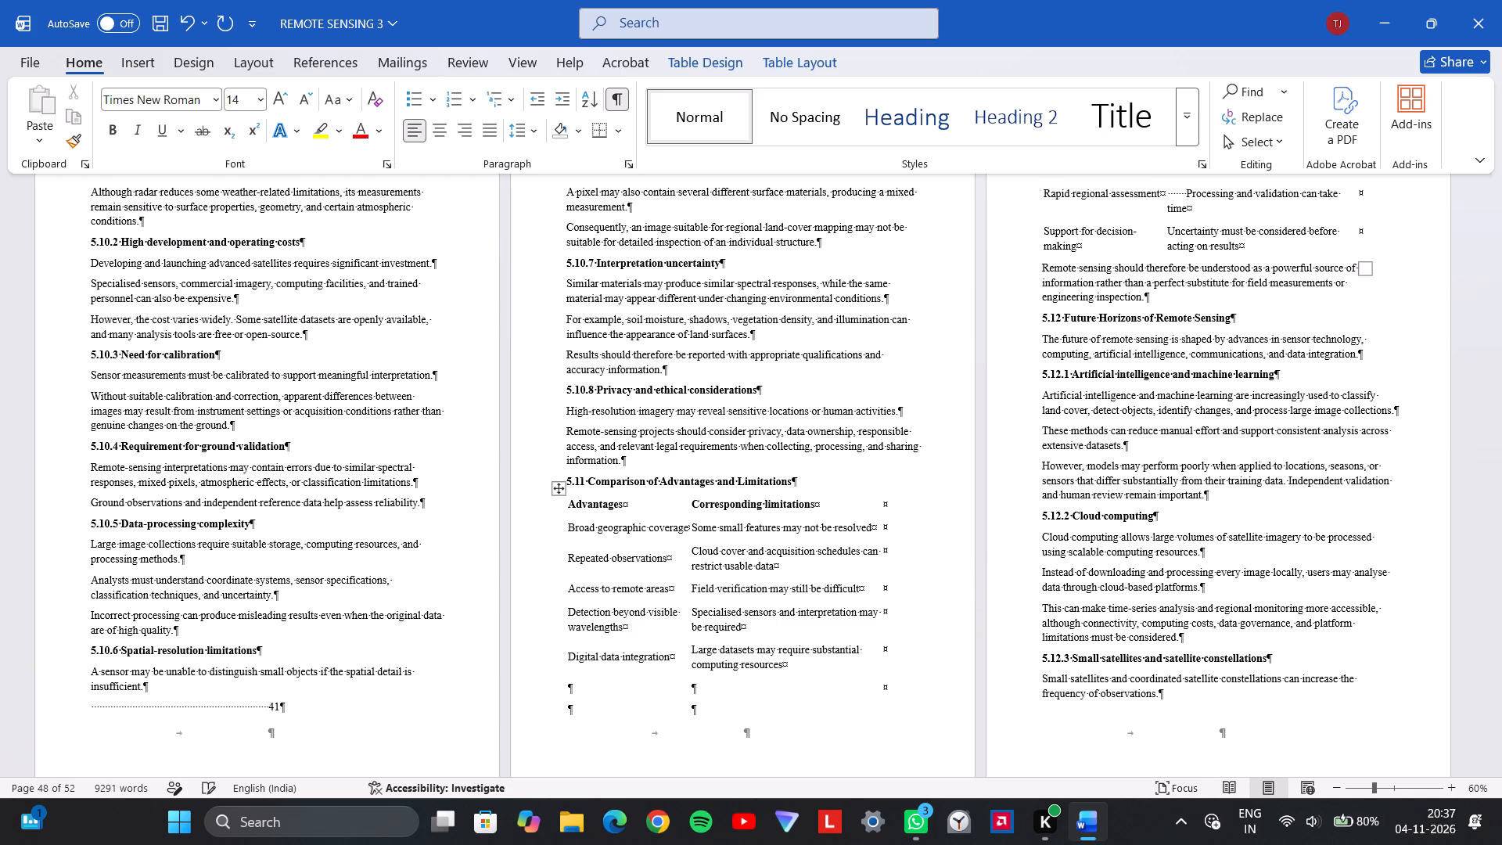
pyautogui.press('space')
pyautogui.press('BackSpace')
pyautogui.press('BackSpace')
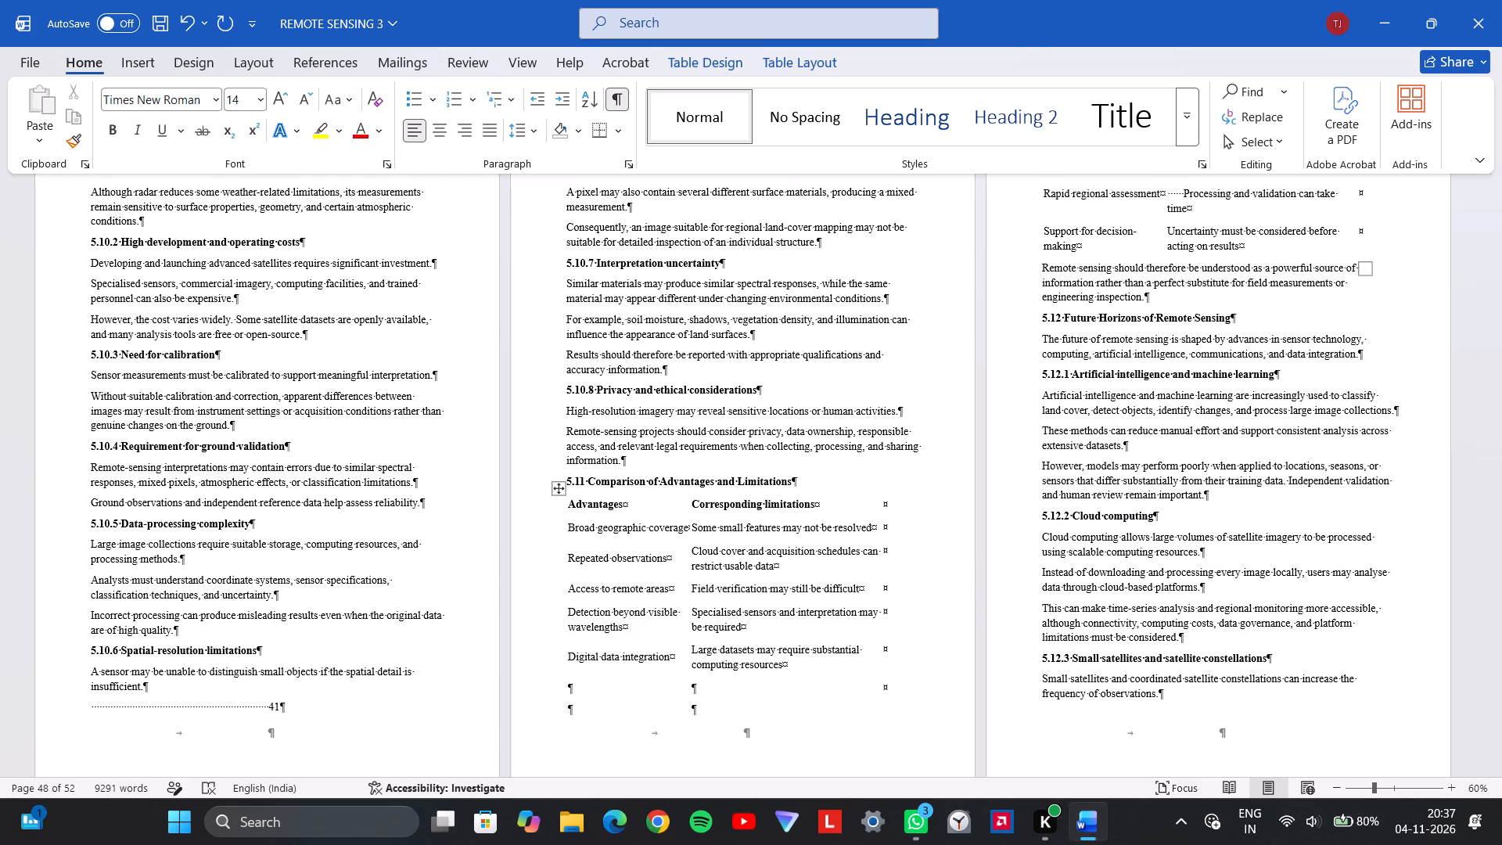
pyautogui.press('BackSpace')
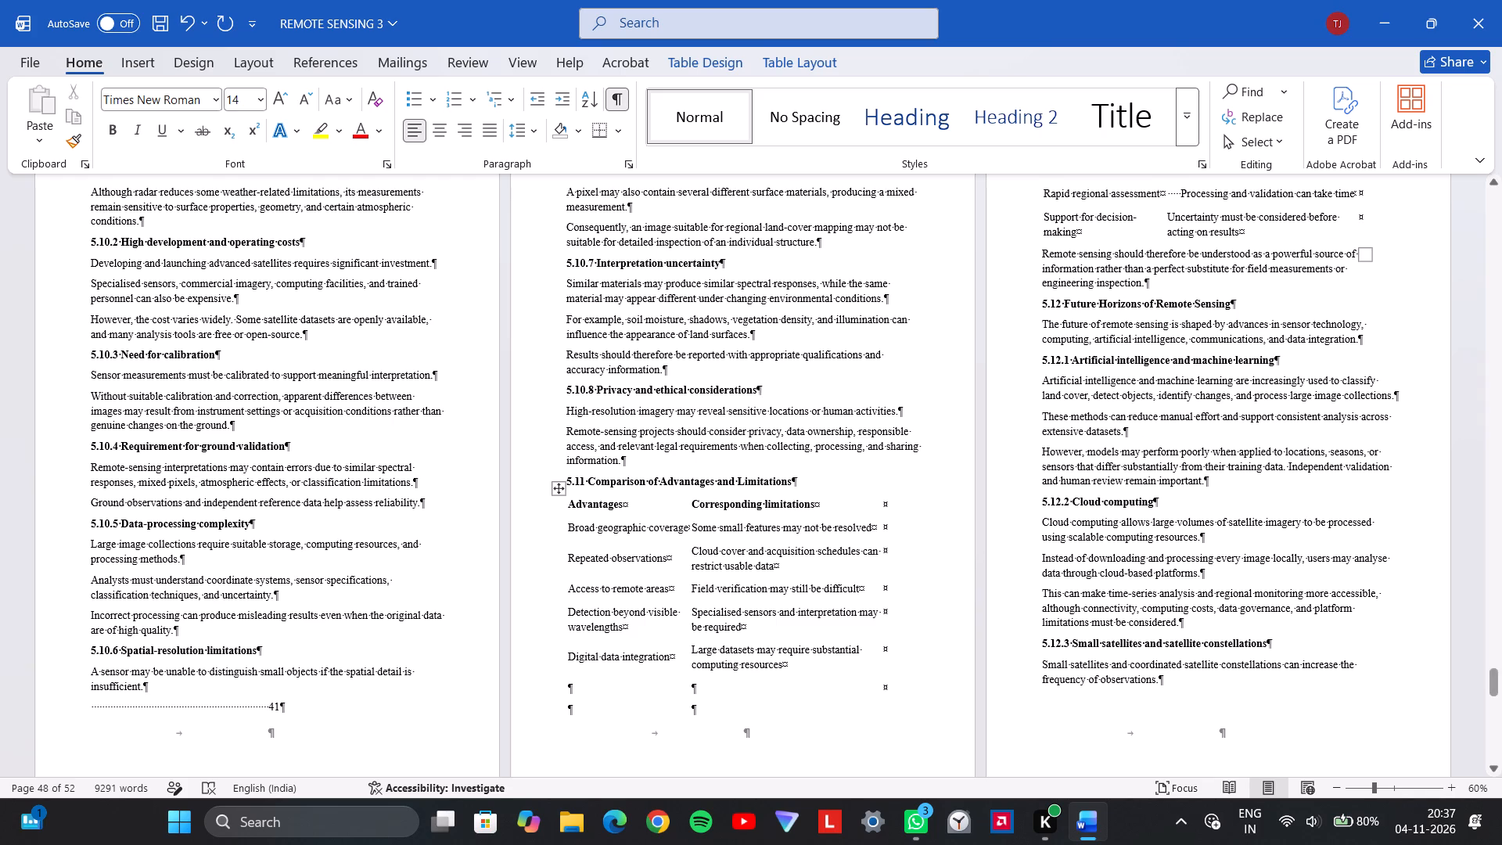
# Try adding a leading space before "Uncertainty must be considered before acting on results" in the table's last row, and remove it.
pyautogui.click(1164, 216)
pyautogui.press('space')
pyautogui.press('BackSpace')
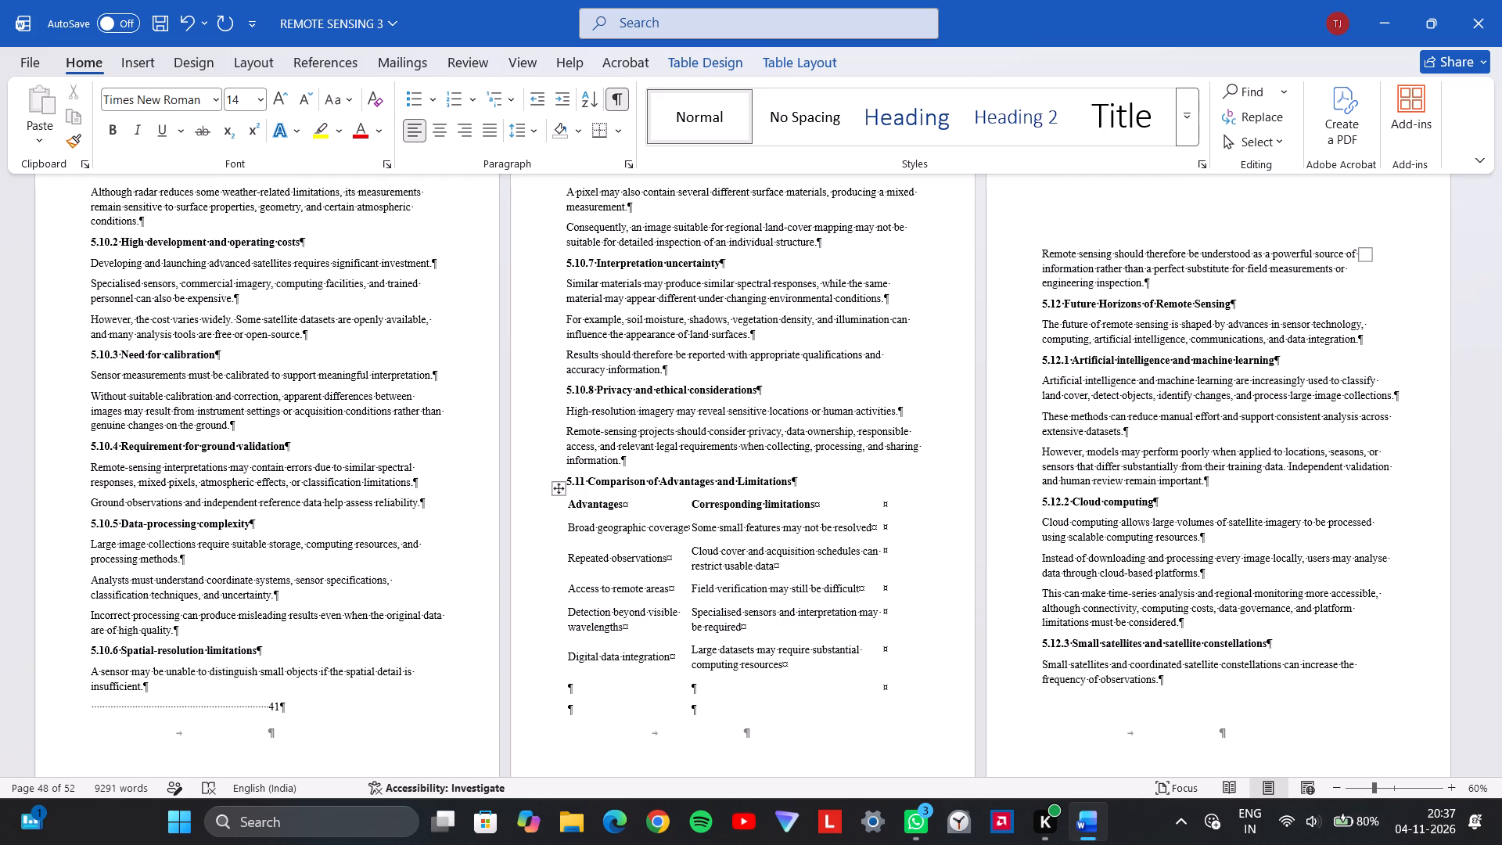
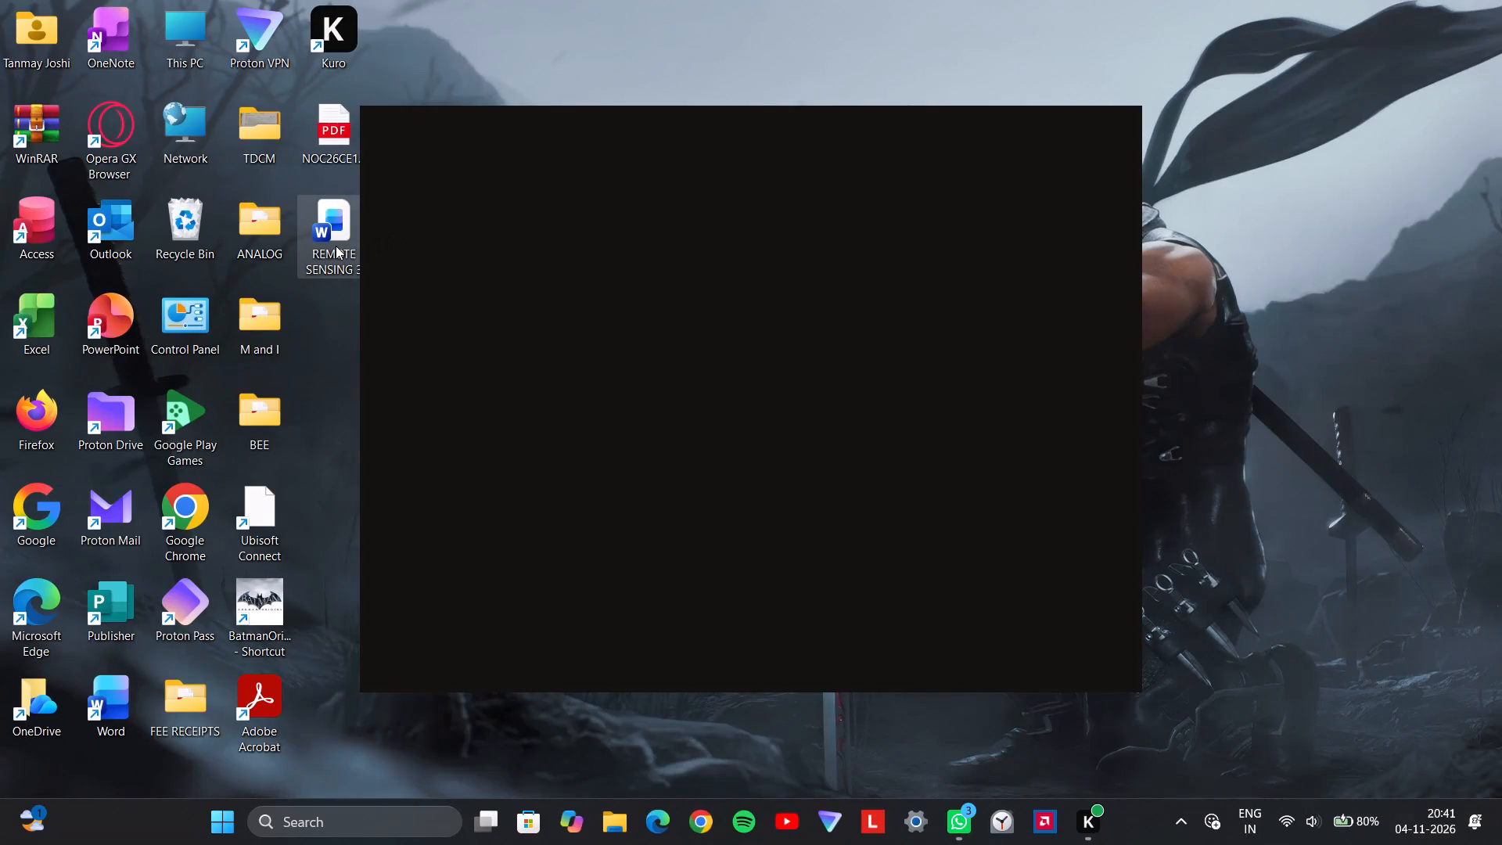
# Open the REMOTE SENSING 3 document from the desktop in Word.
pyautogui.doubleClick(336, 246)
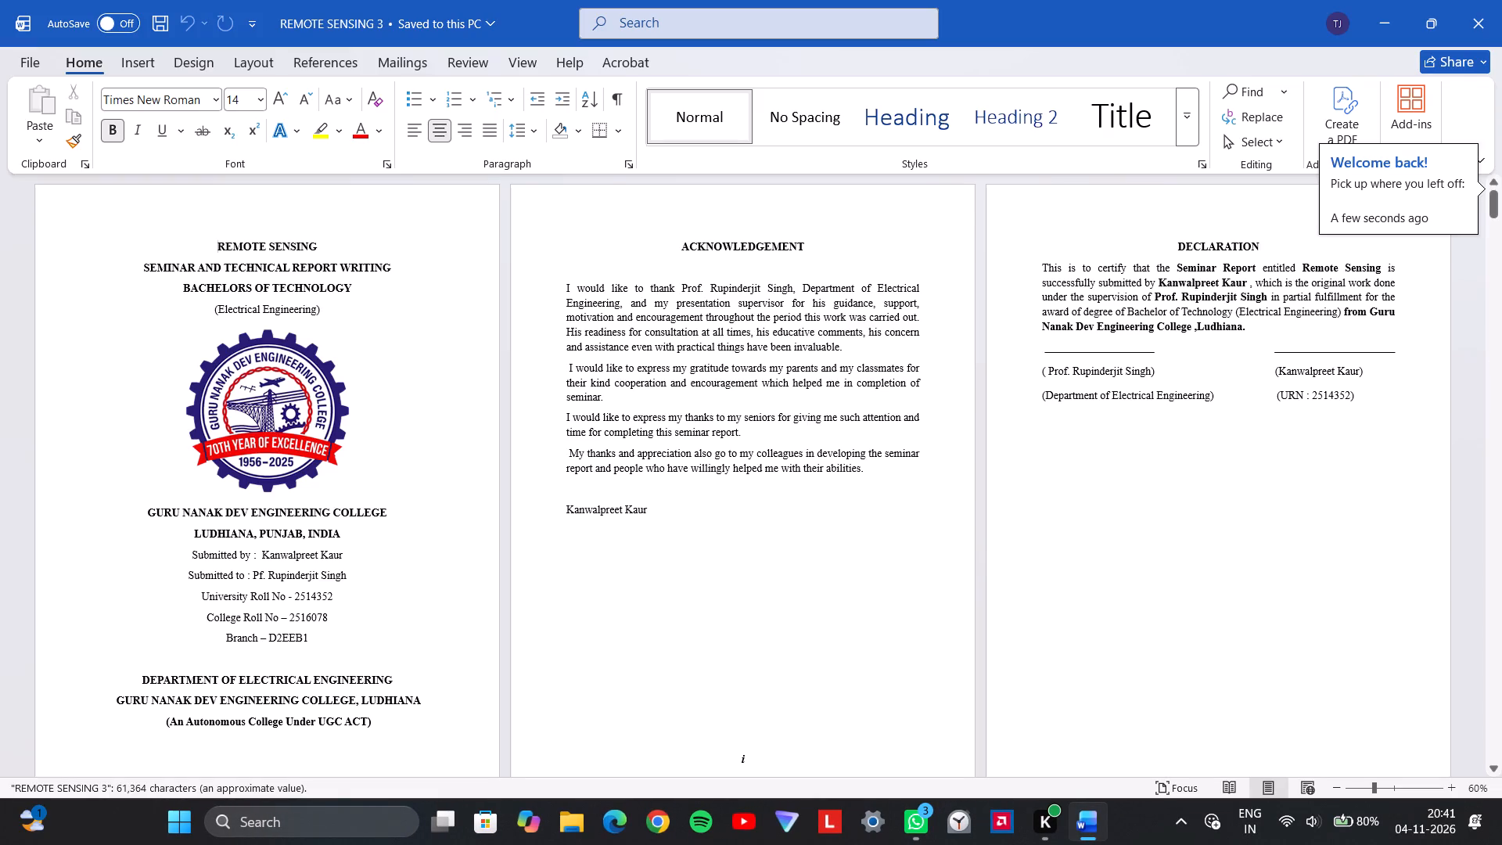
# Review the page layout and page-number placement from the cover page through the preface, table of contents and Chapters 1 and 2.
pyautogui.scroll(-2, 498, 382)
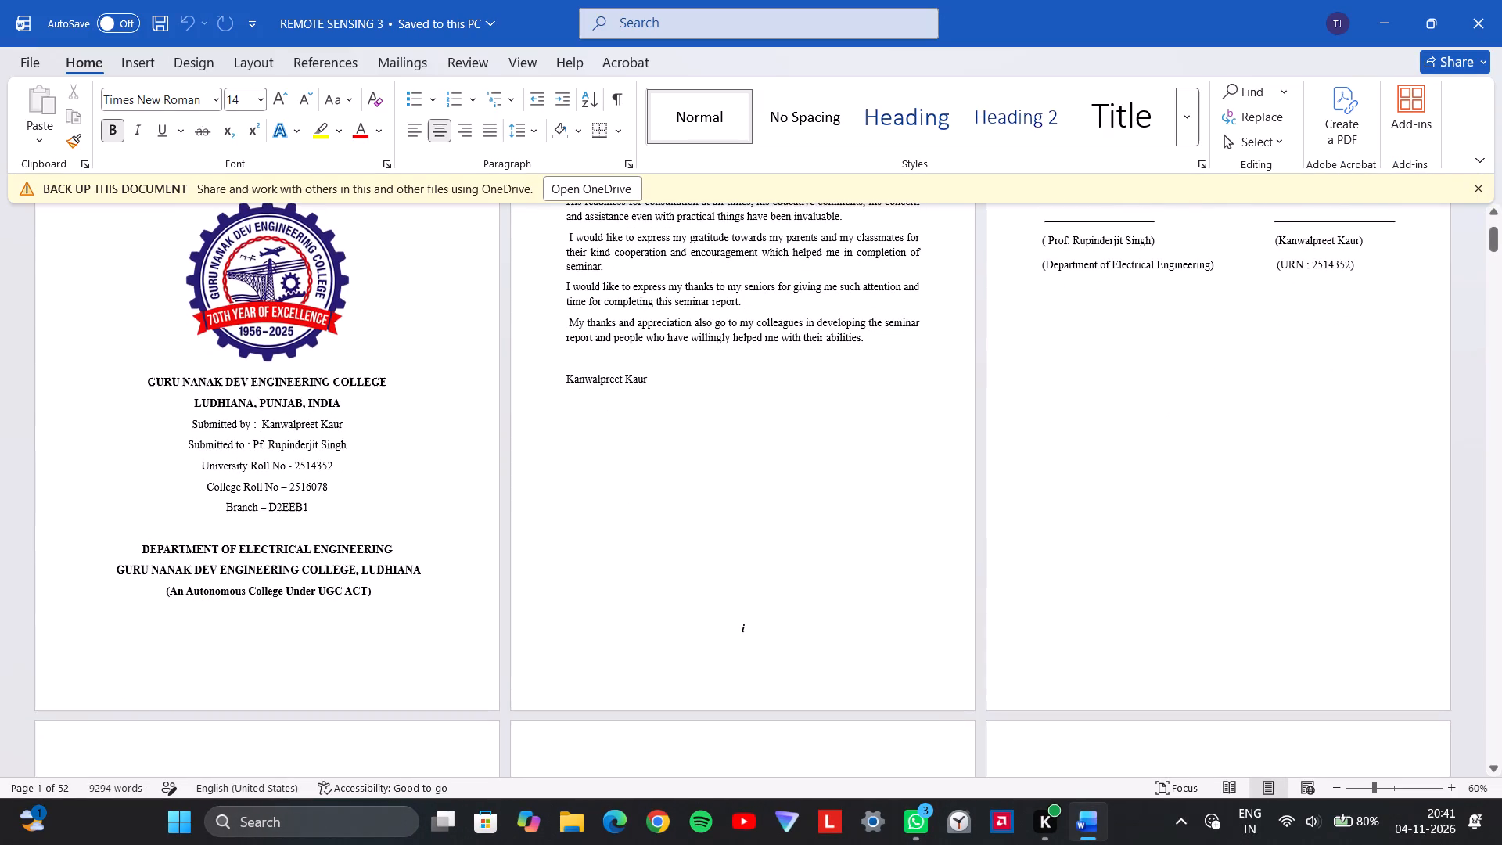
pyautogui.scroll(-3, 498, 382)
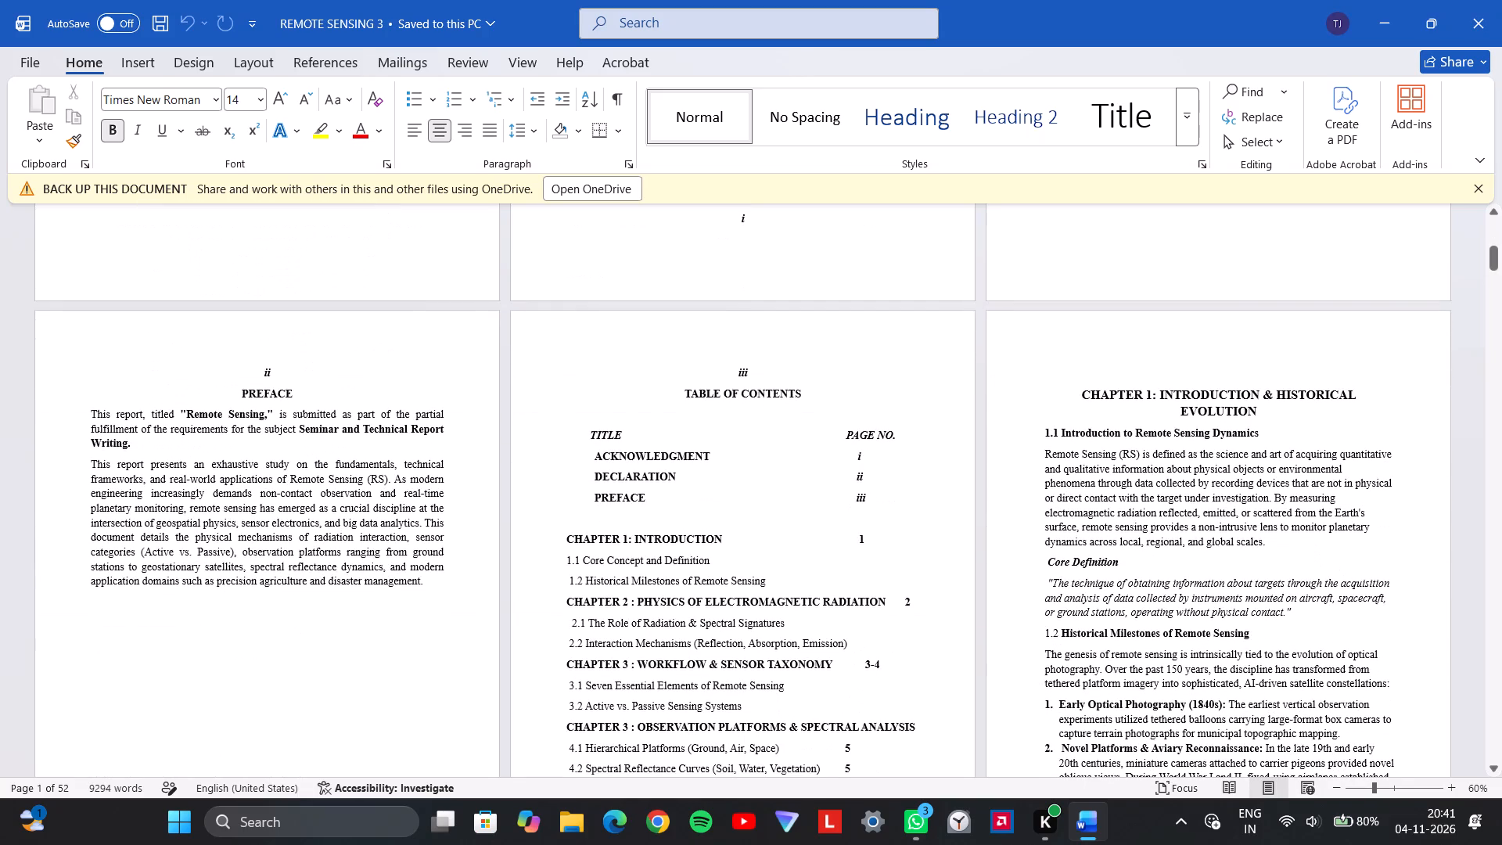
pyautogui.scroll(2, 498, 382)
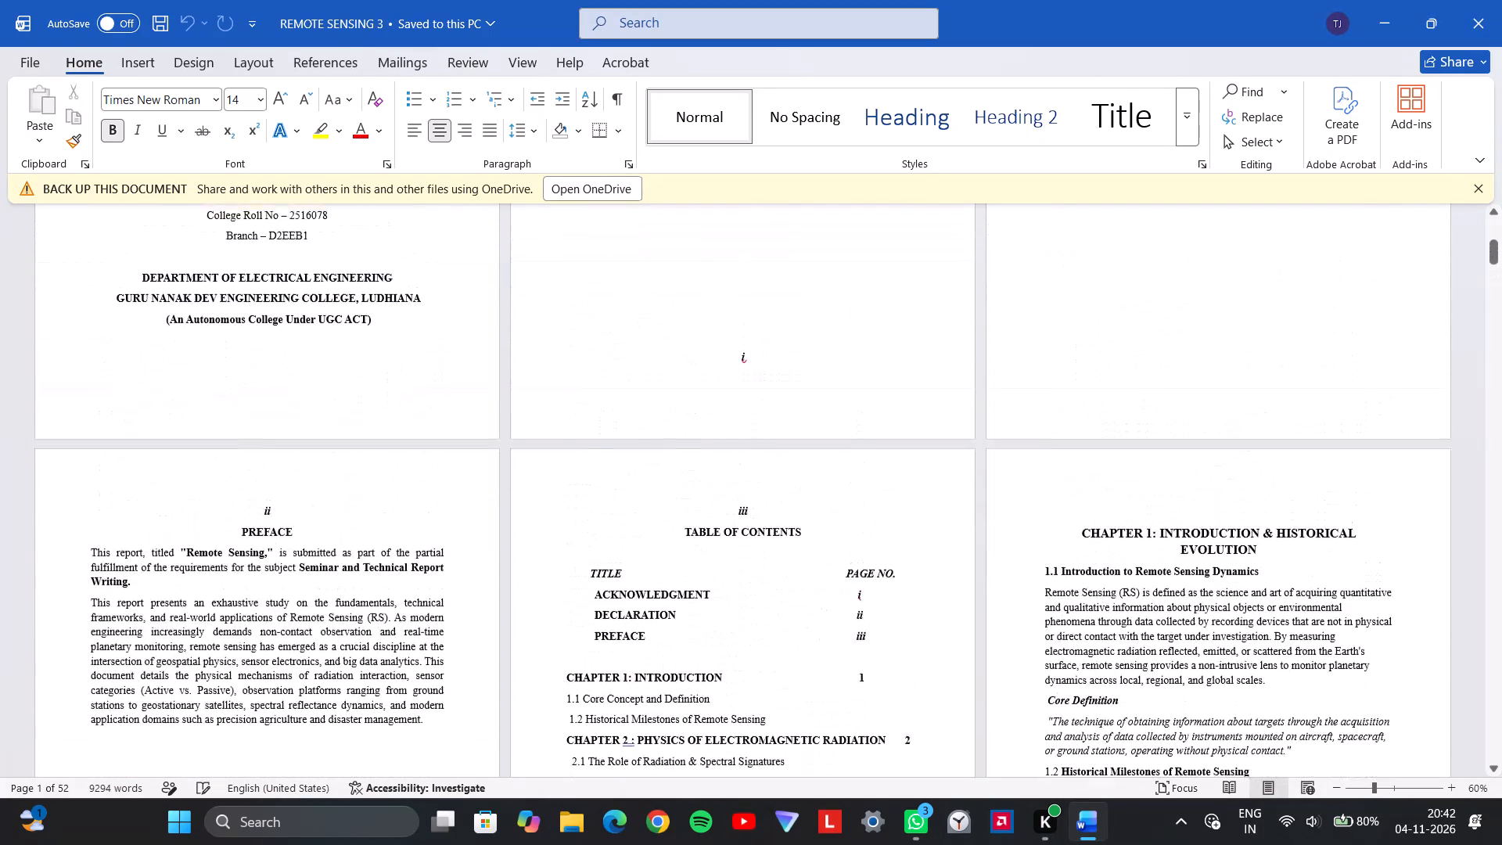
pyautogui.scroll(3, 498, 382)
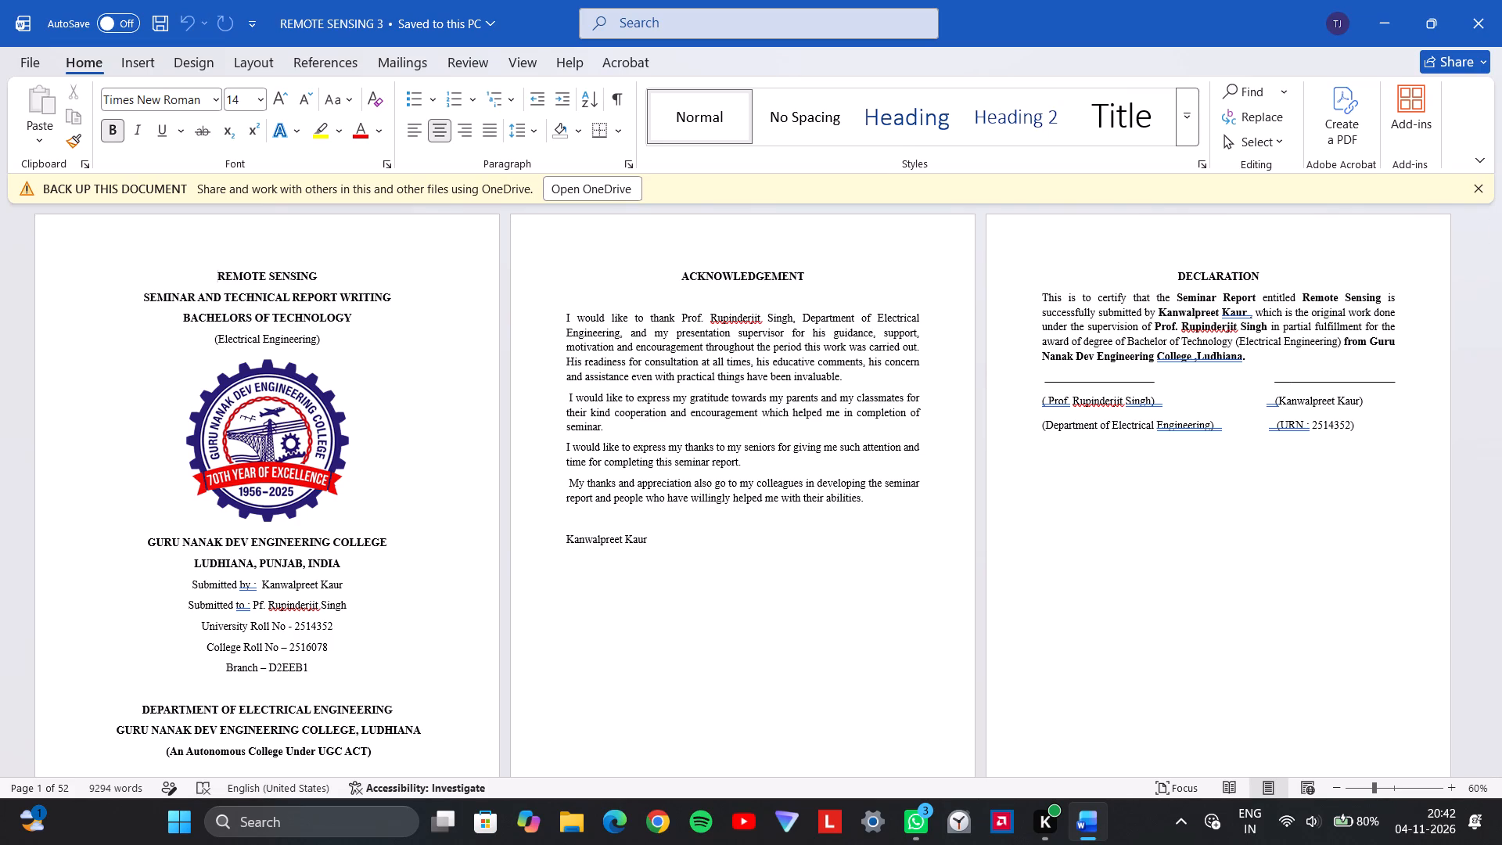
pyautogui.scroll(-5, 498, 382)
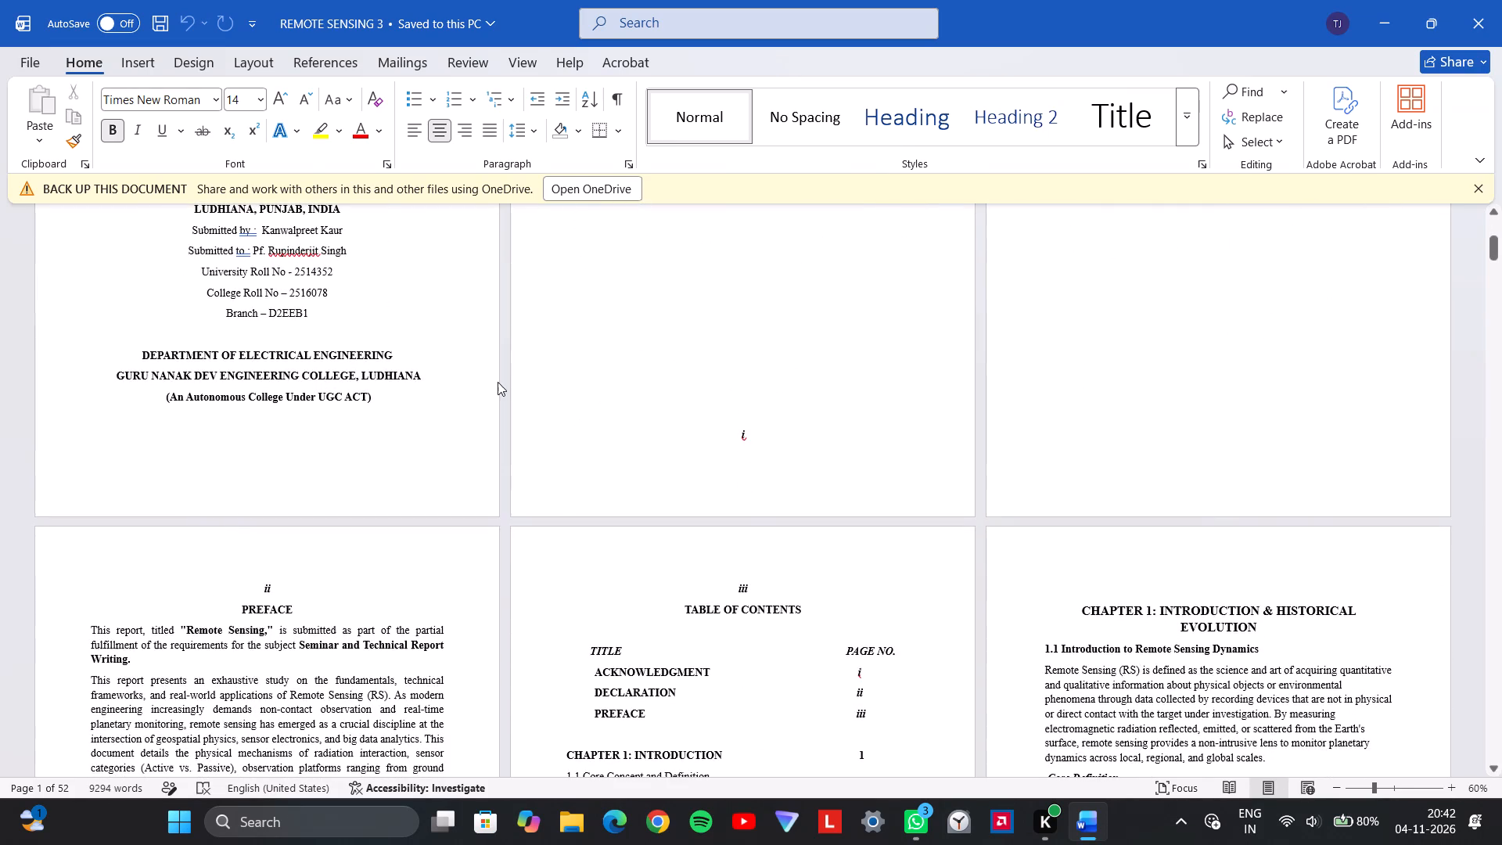
pyautogui.scroll(-2, 498, 382)
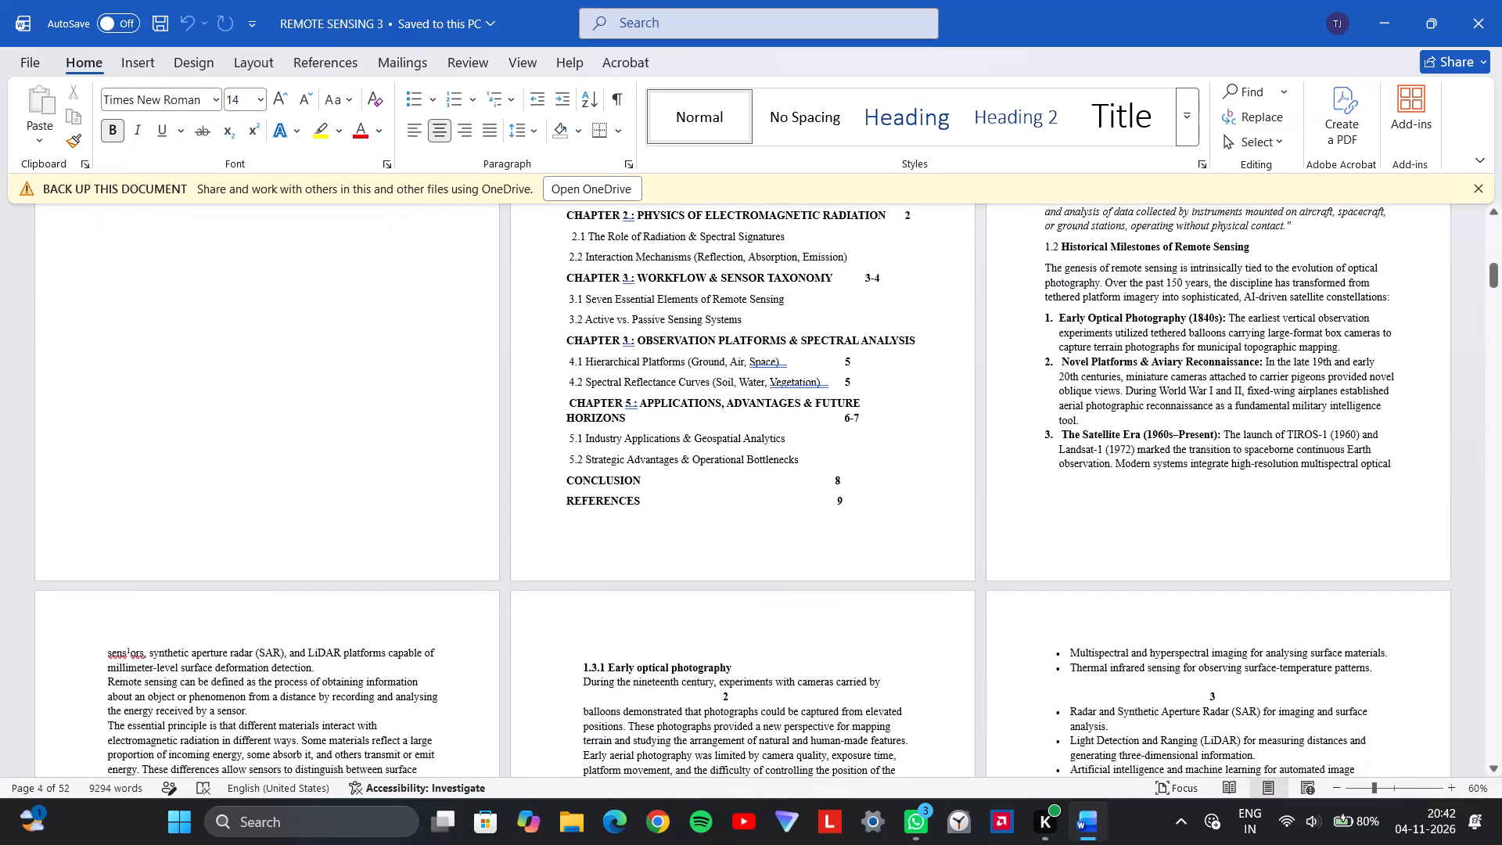
pyautogui.scroll(1, 498, 382)
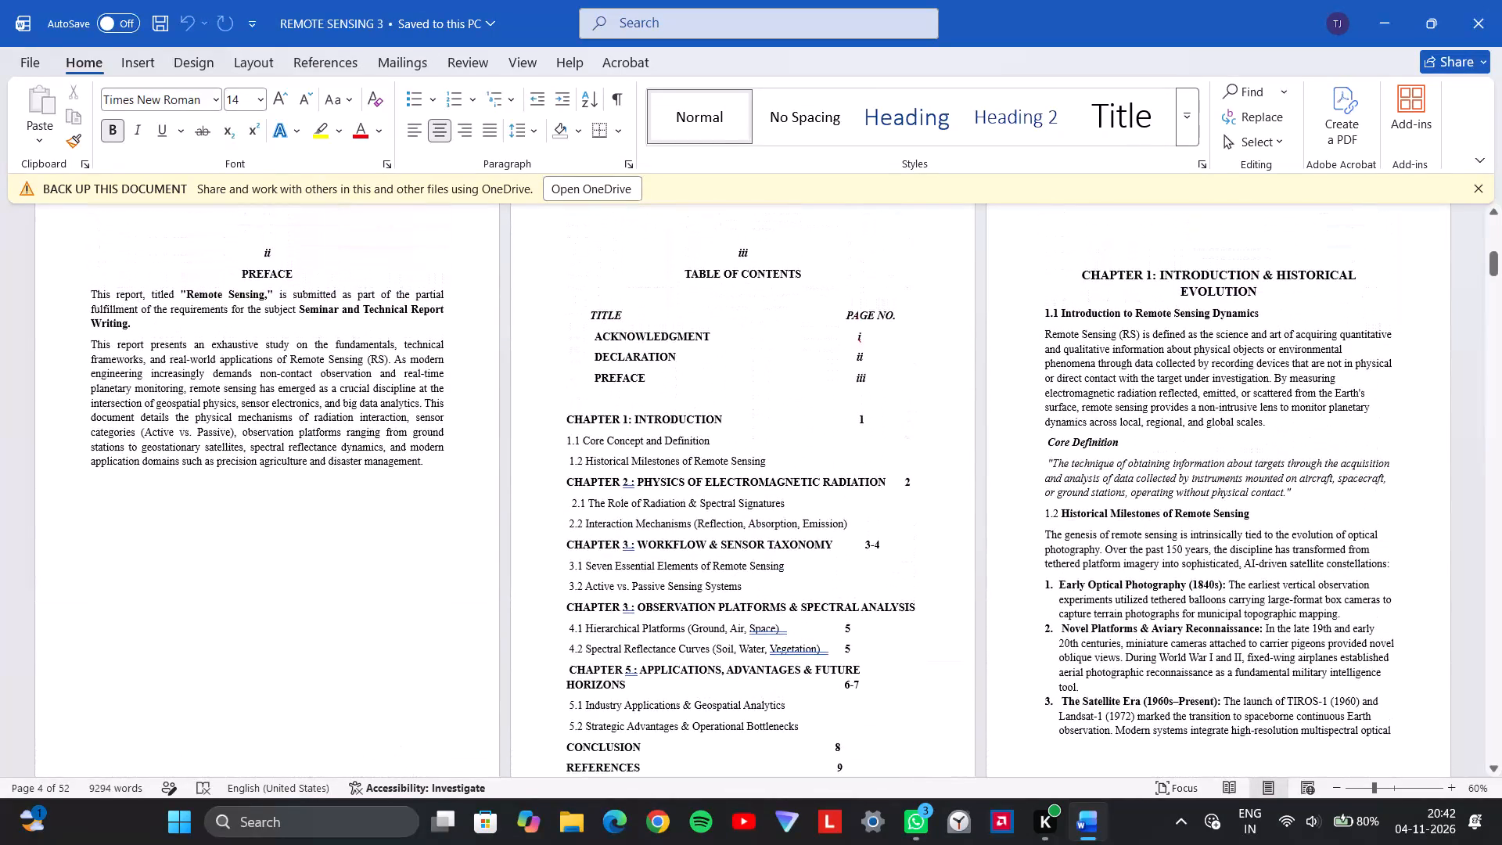
pyautogui.scroll(2, 498, 382)
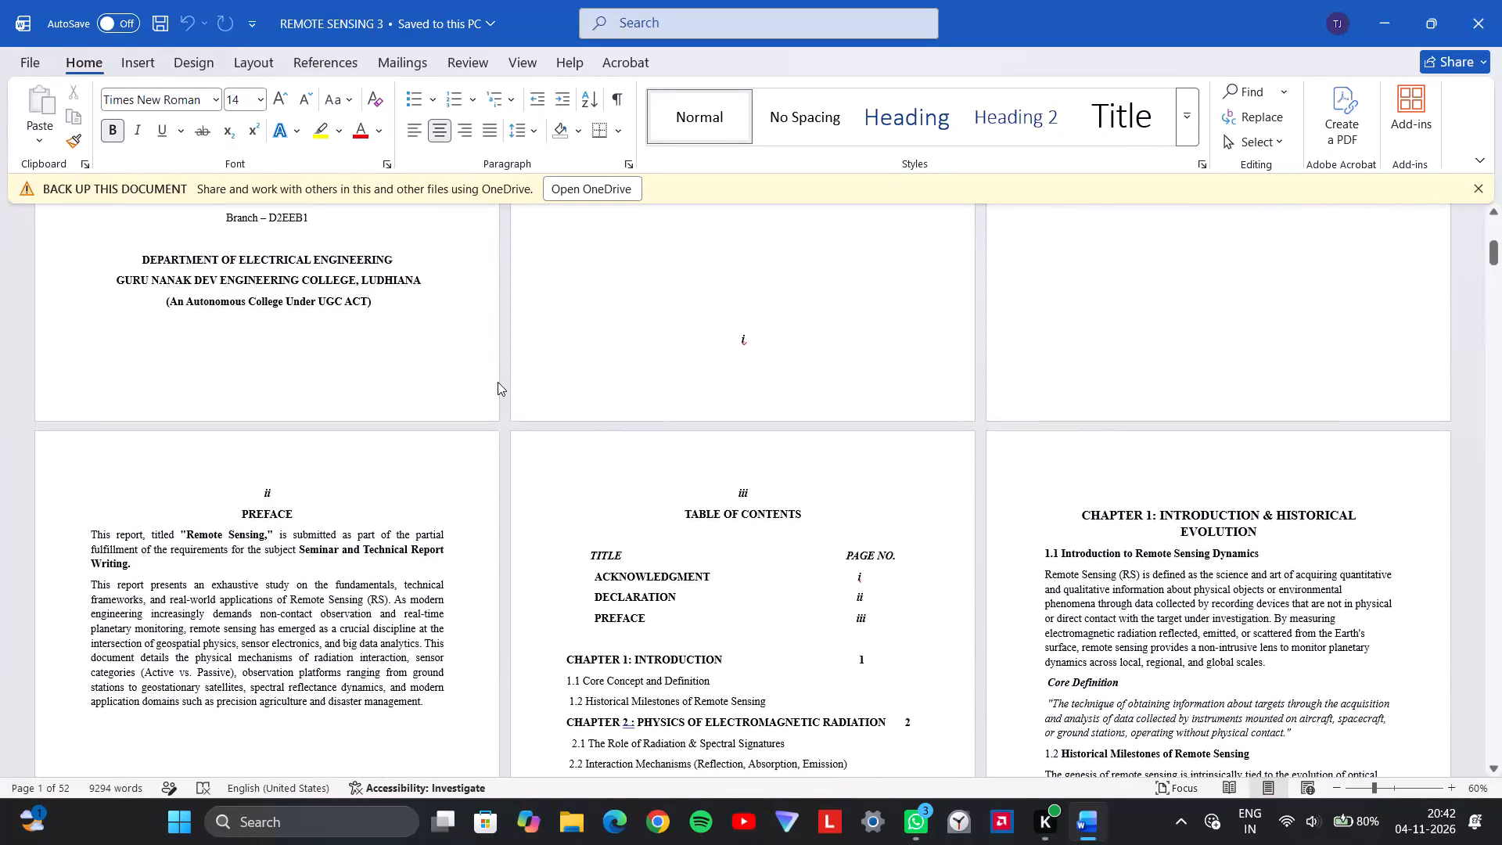
pyautogui.scroll(-3, 498, 382)
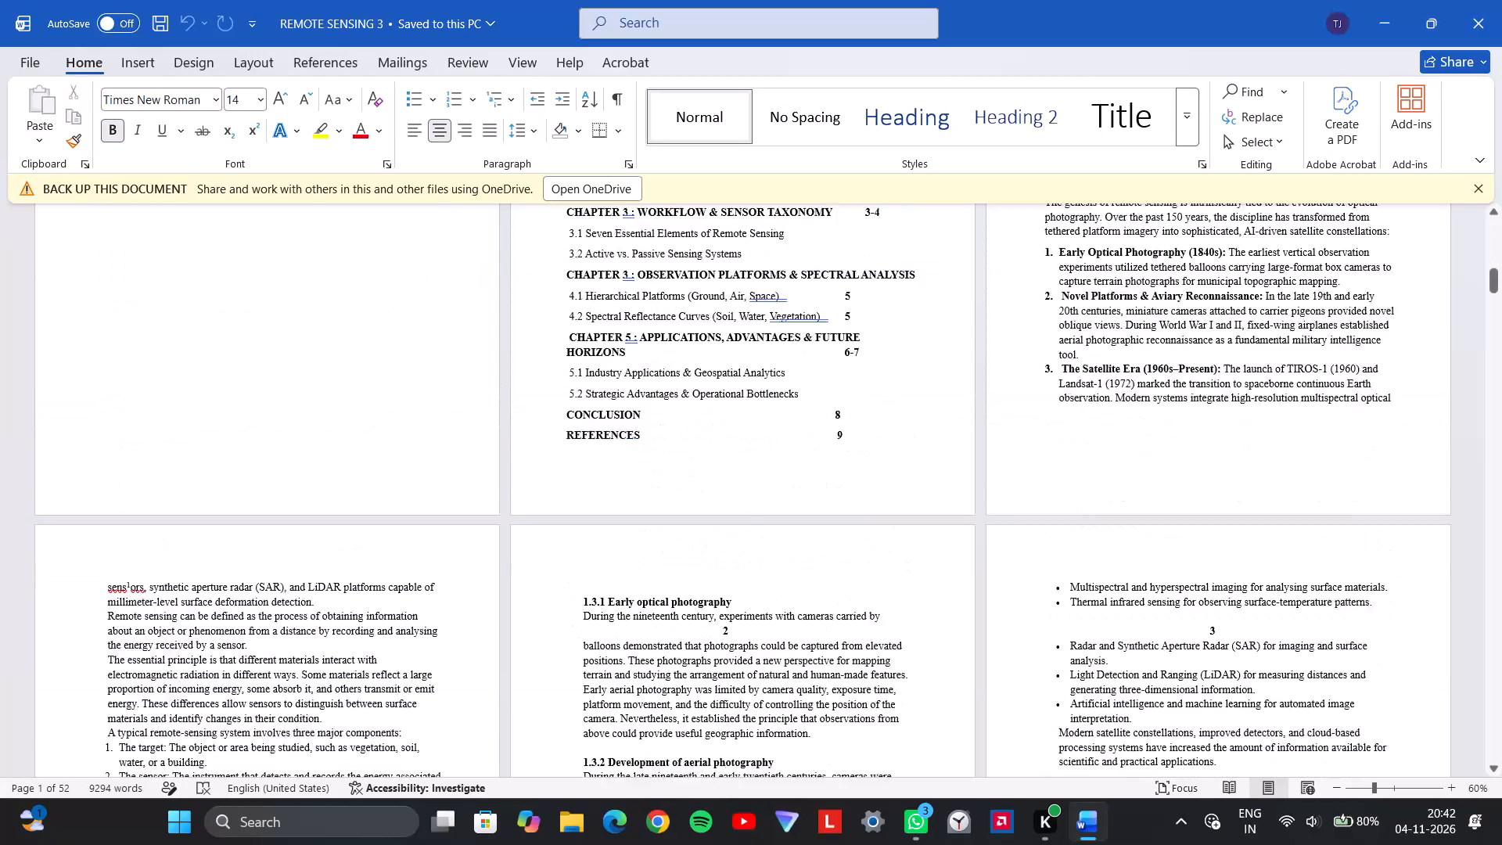
pyautogui.scroll(-3, 498, 382)
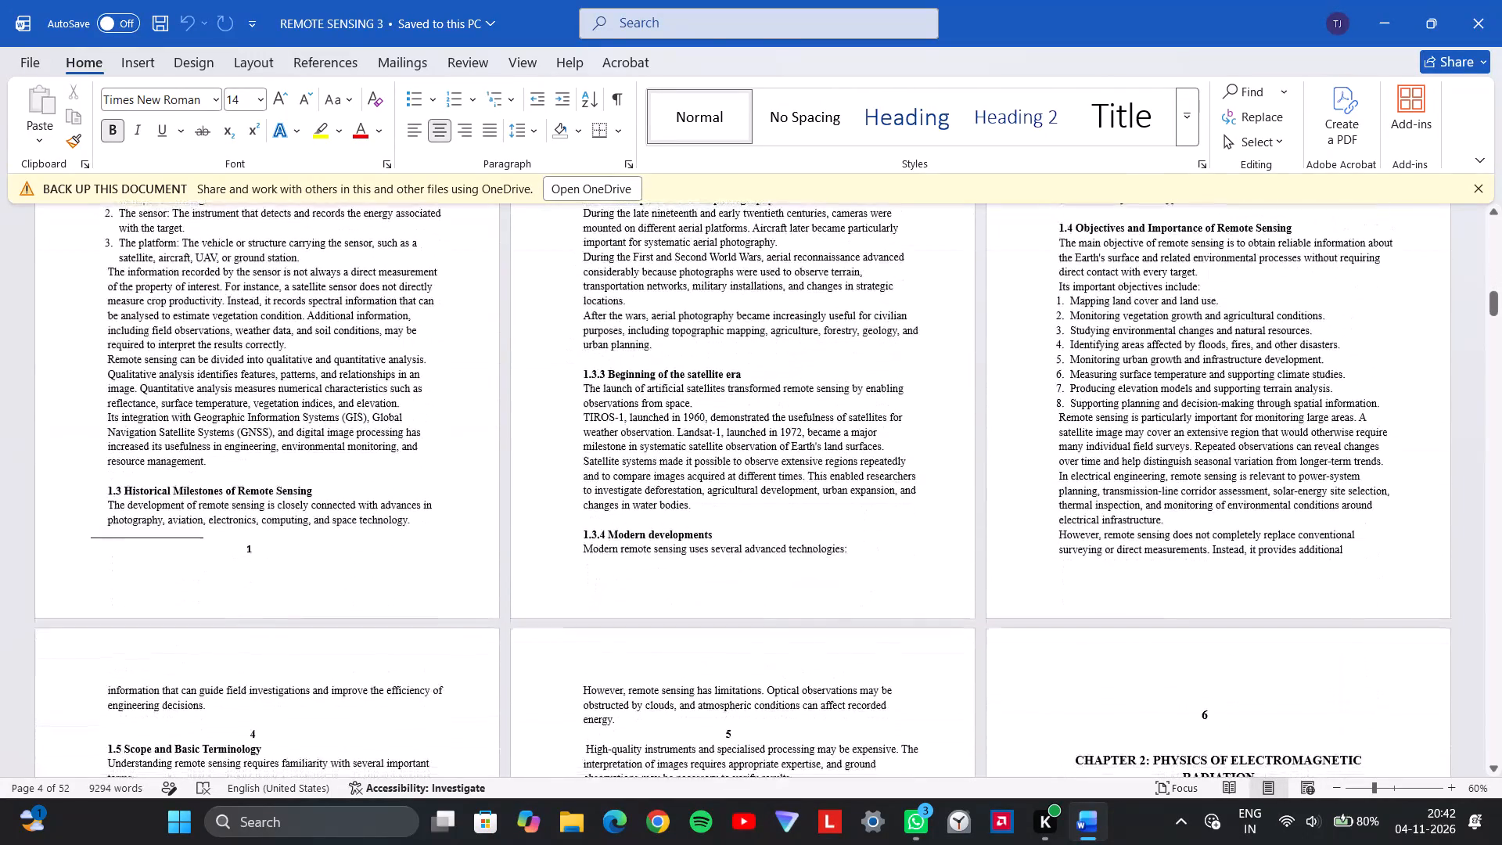
pyautogui.scroll(-5, 498, 382)
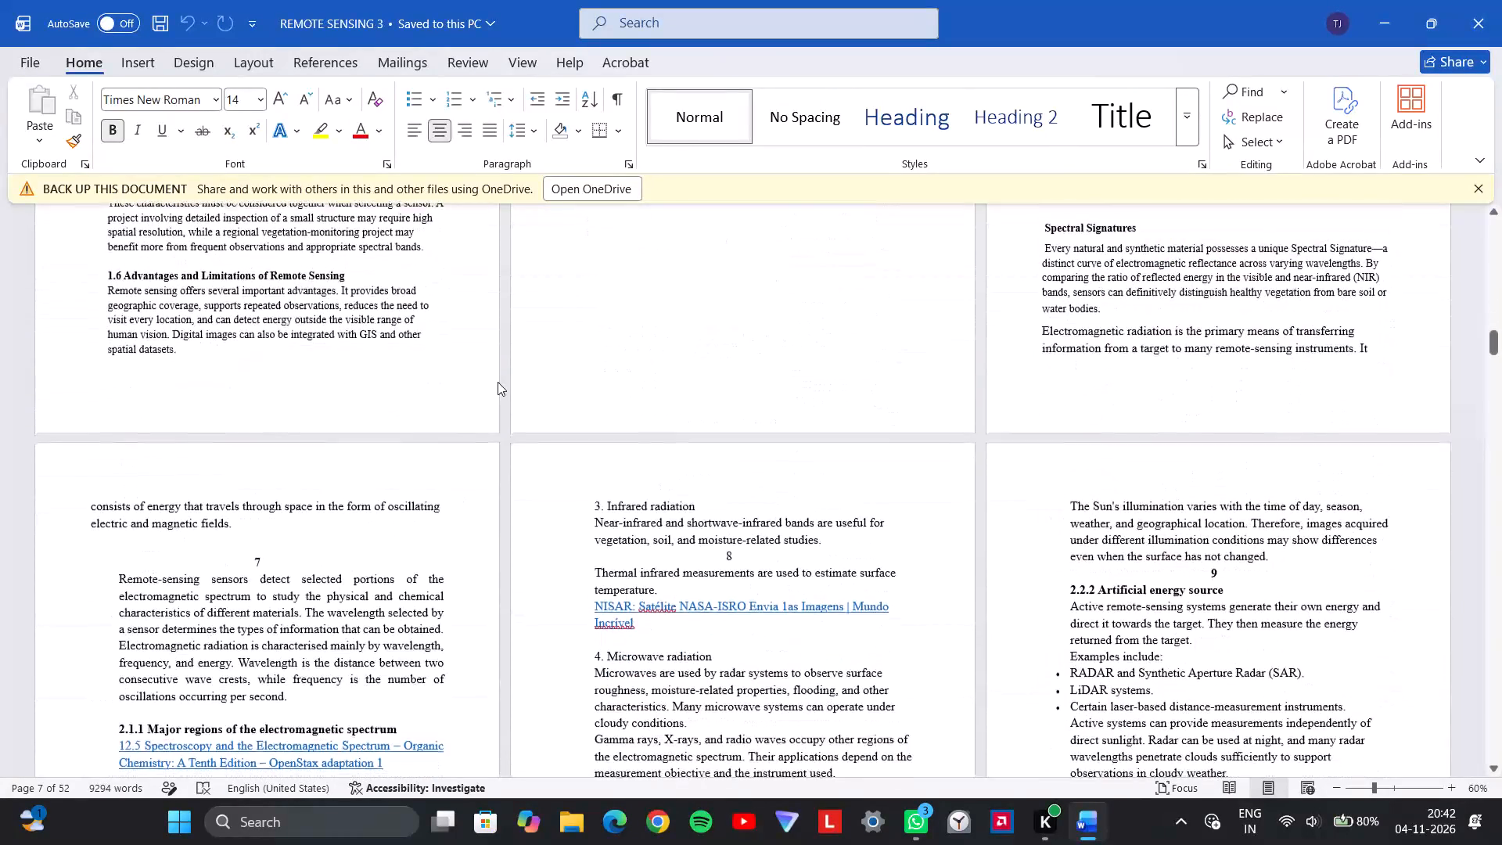
pyautogui.scroll(-2, 498, 382)
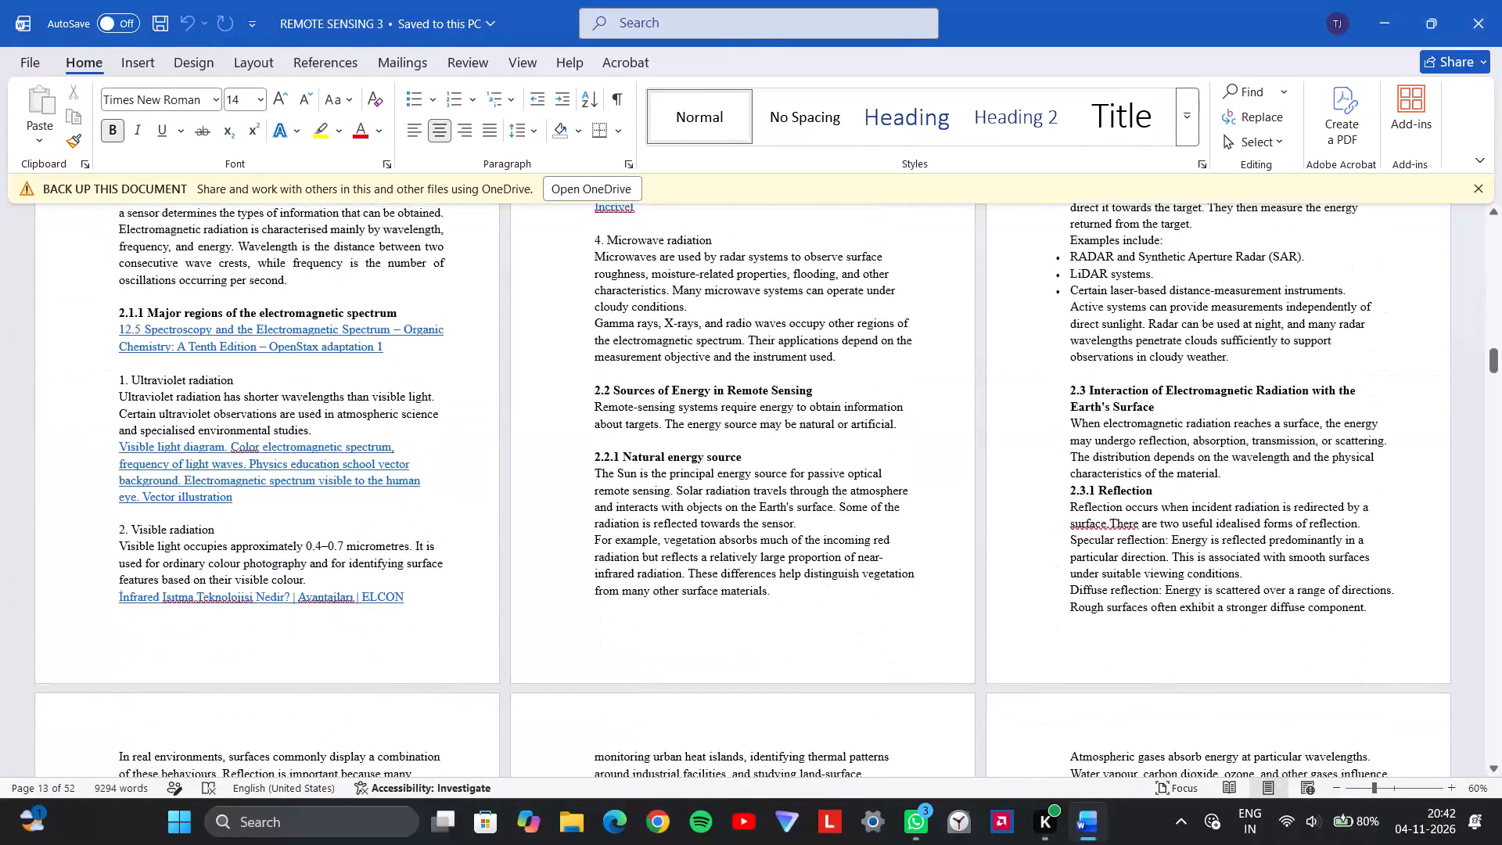
pyautogui.scroll(20, 498, 382)
pyautogui.scroll(9, 498, 382)
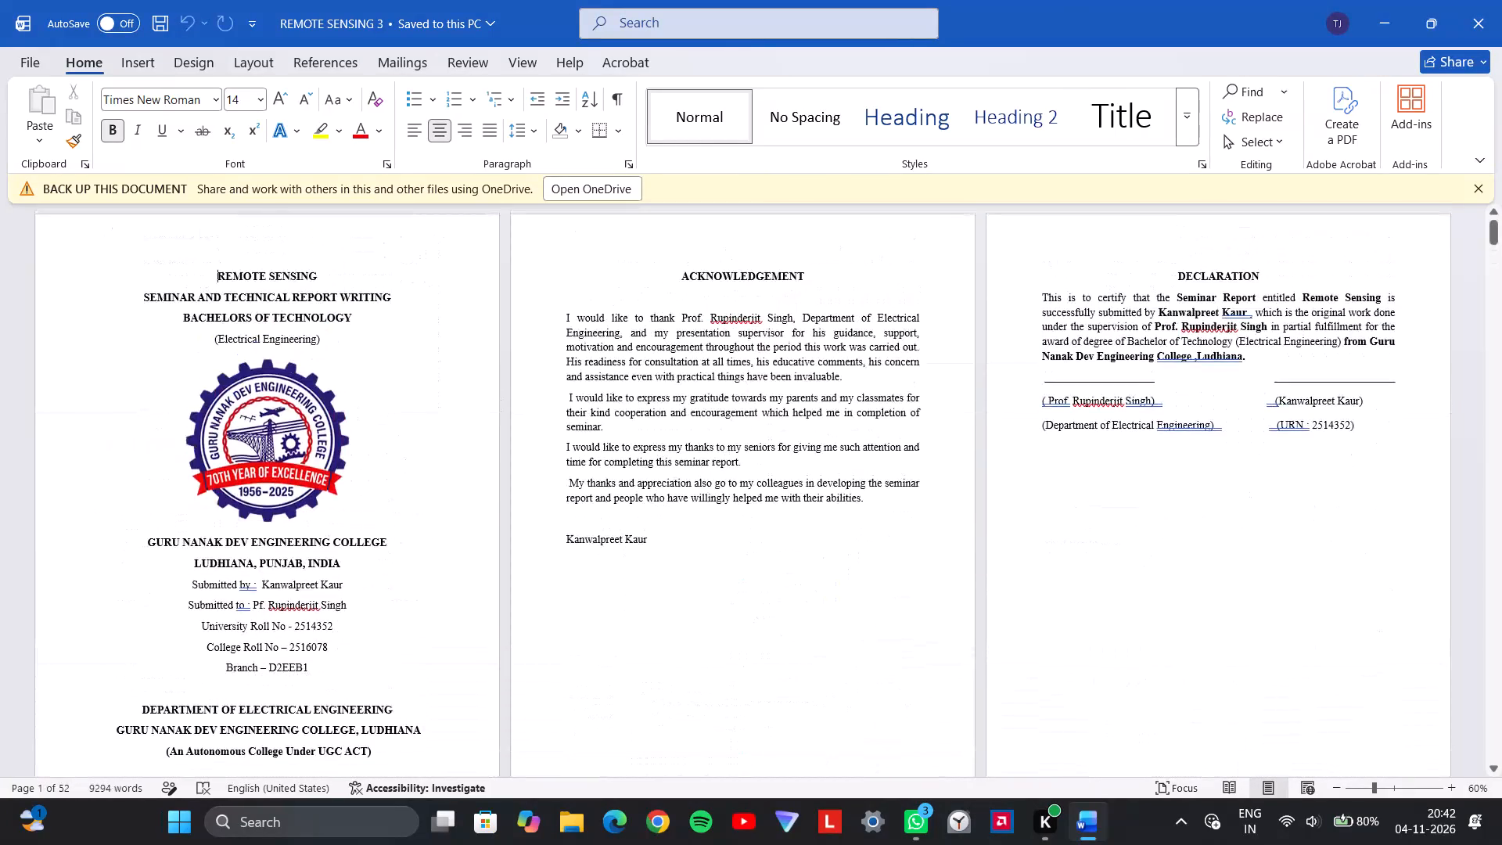
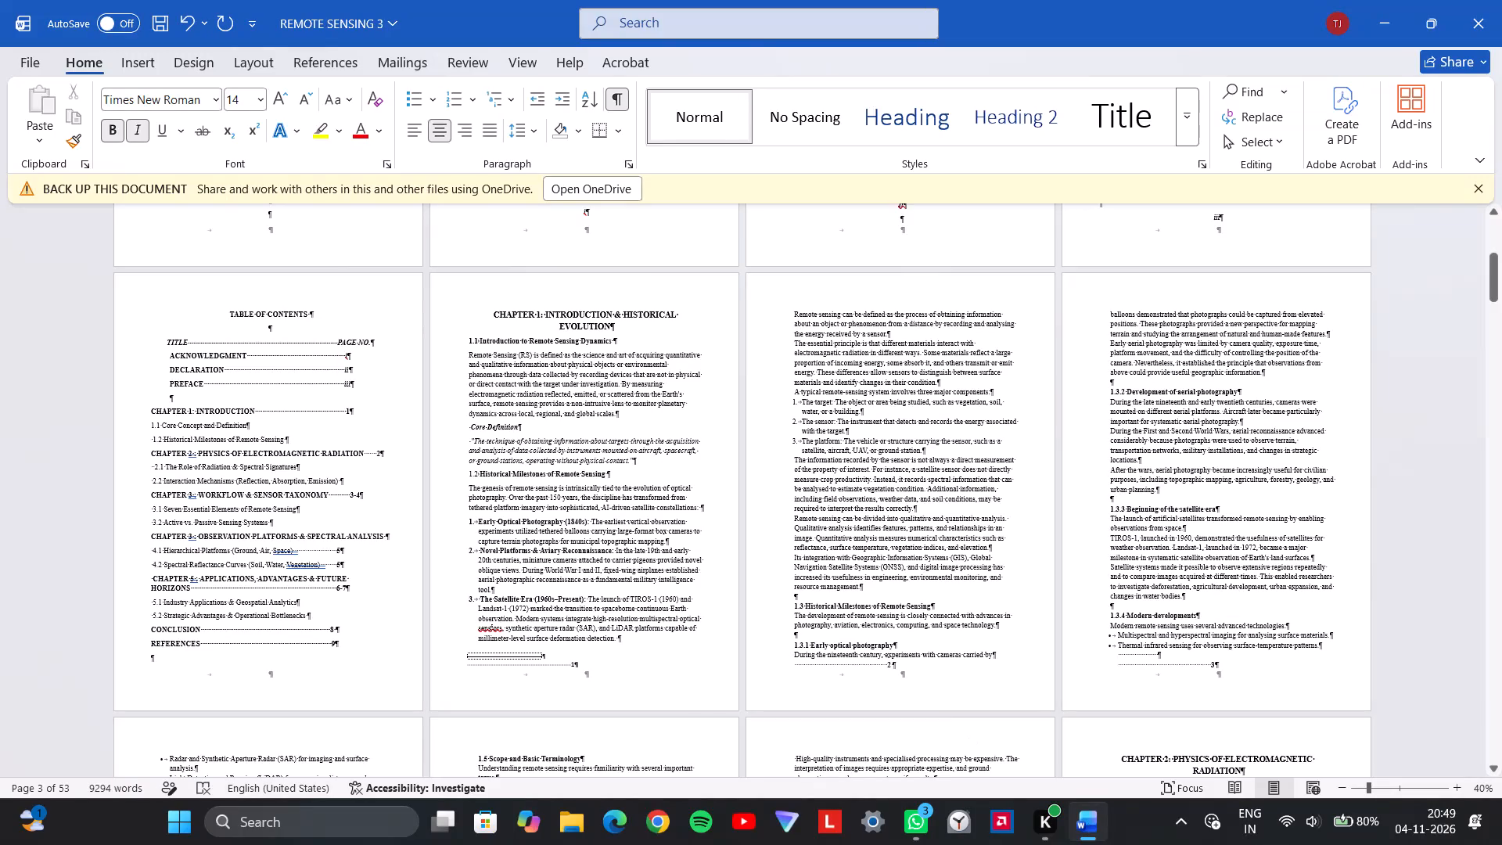
# Review the page layout and page-number placement from the cover page through Chapter 1 and the Chapter 2 sections.
pyautogui.scroll(2, 634, 479)
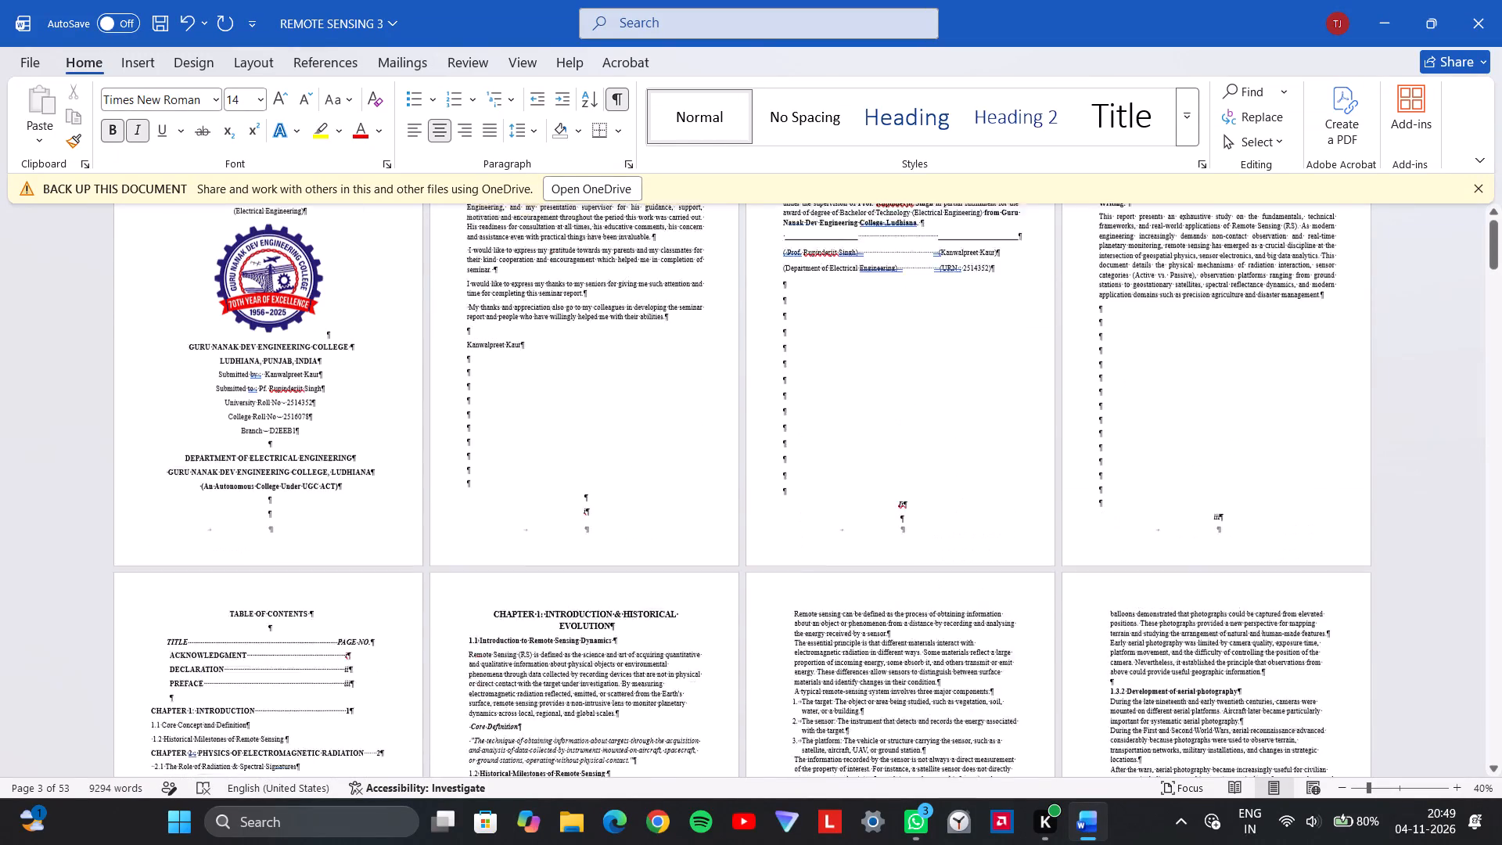
pyautogui.scroll(4, 634, 479)
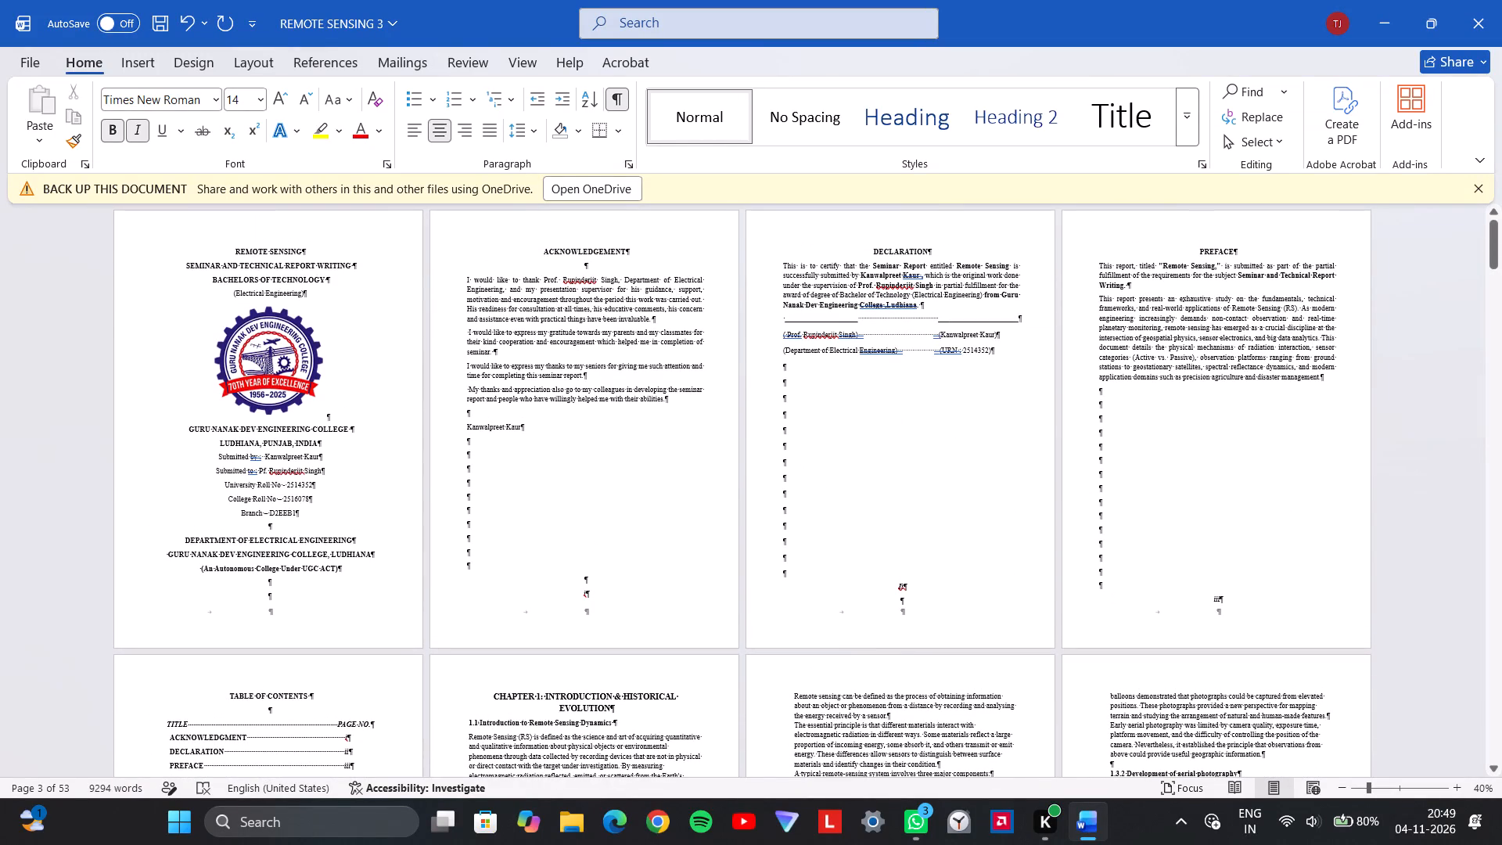
pyautogui.scroll(-2, 587, 542)
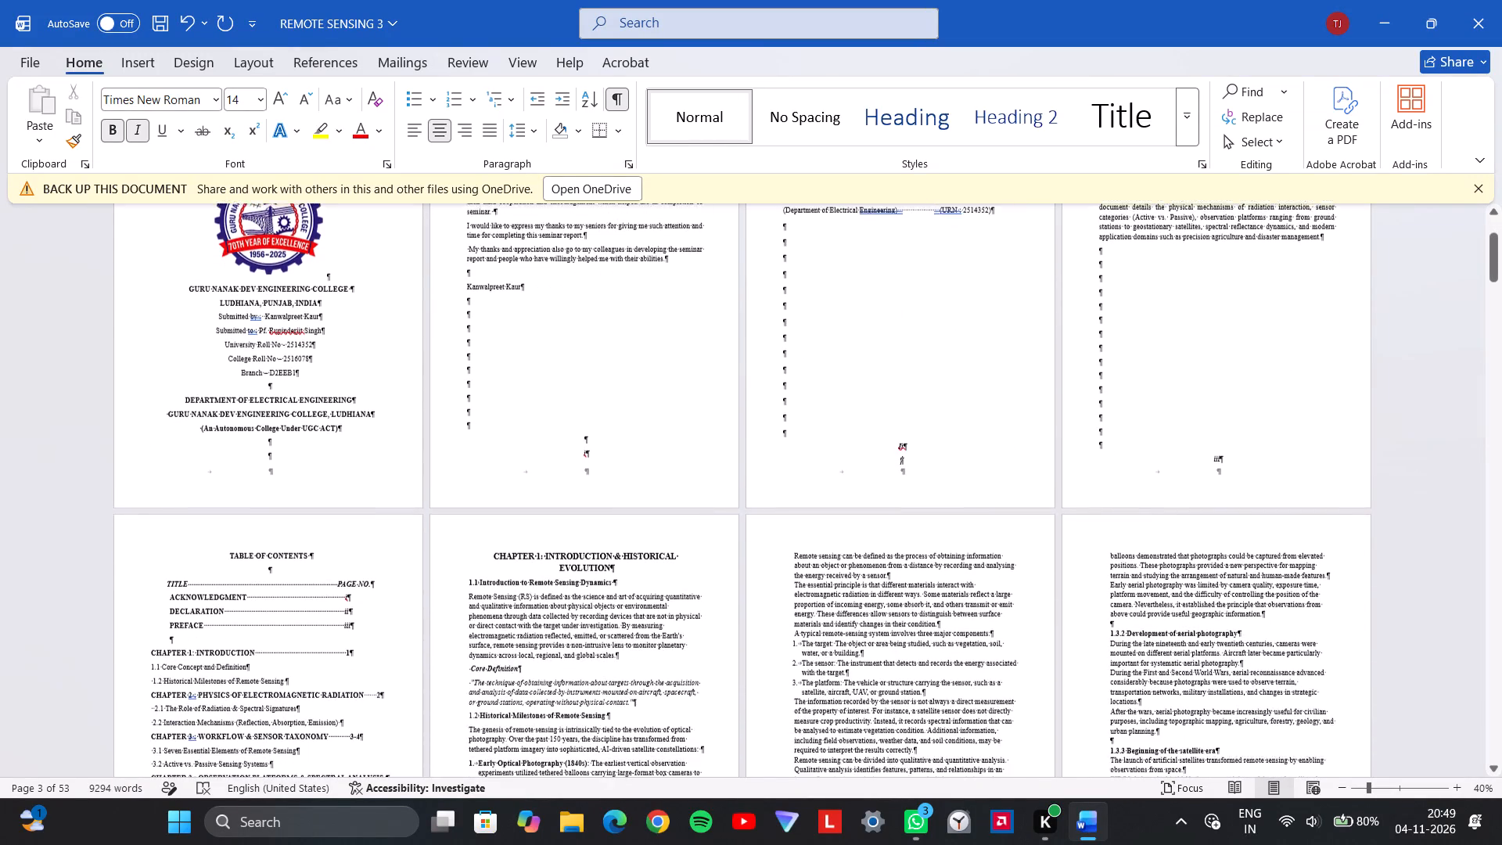
pyautogui.scroll(-4, 587, 542)
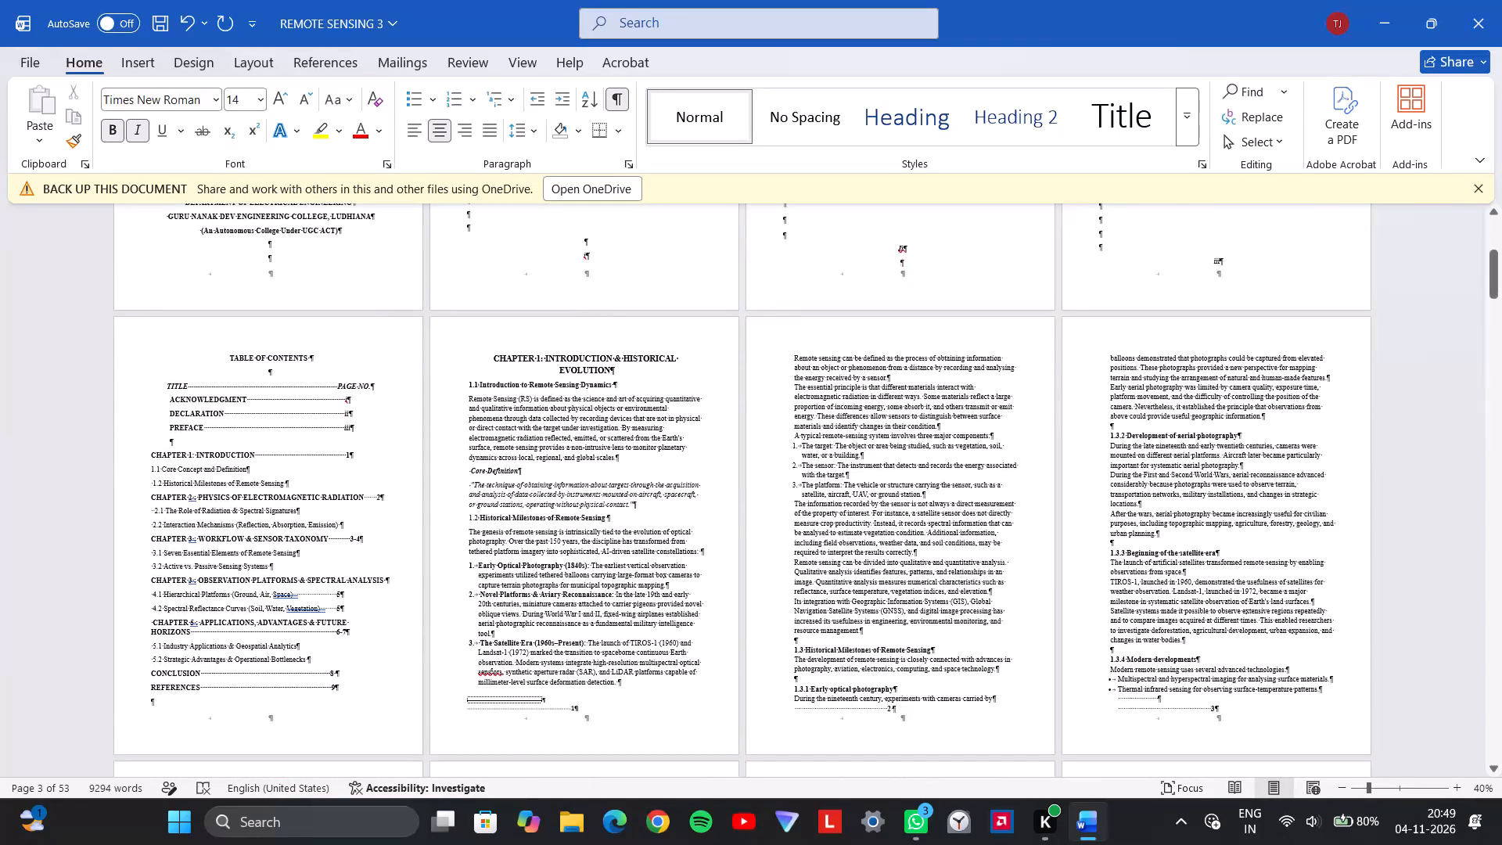
pyautogui.scroll(-1, 587, 542)
pyautogui.scroll(-1, 659, 644)
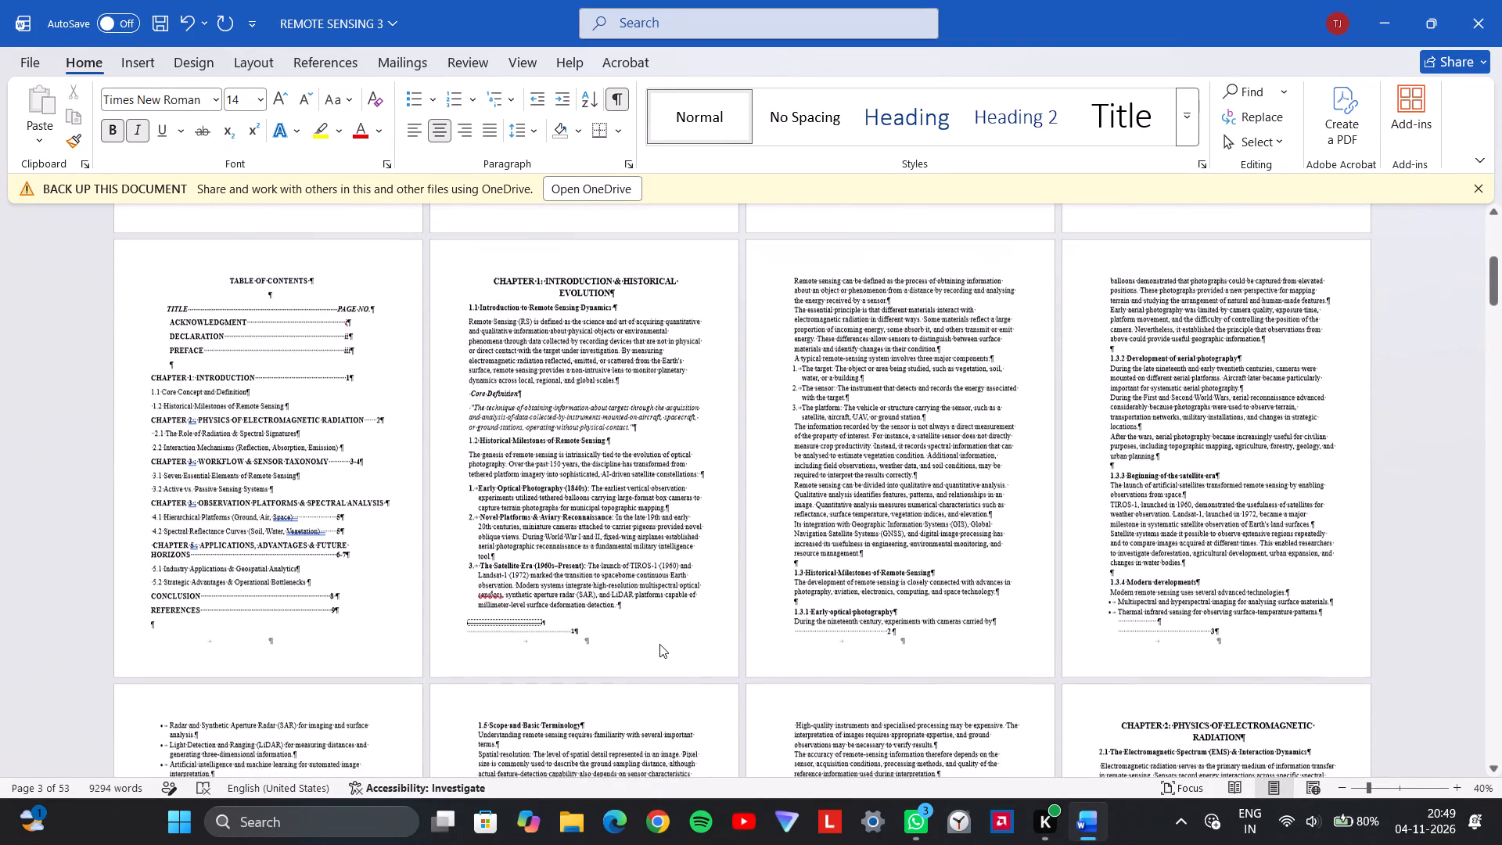
pyautogui.scroll(-1, 659, 644)
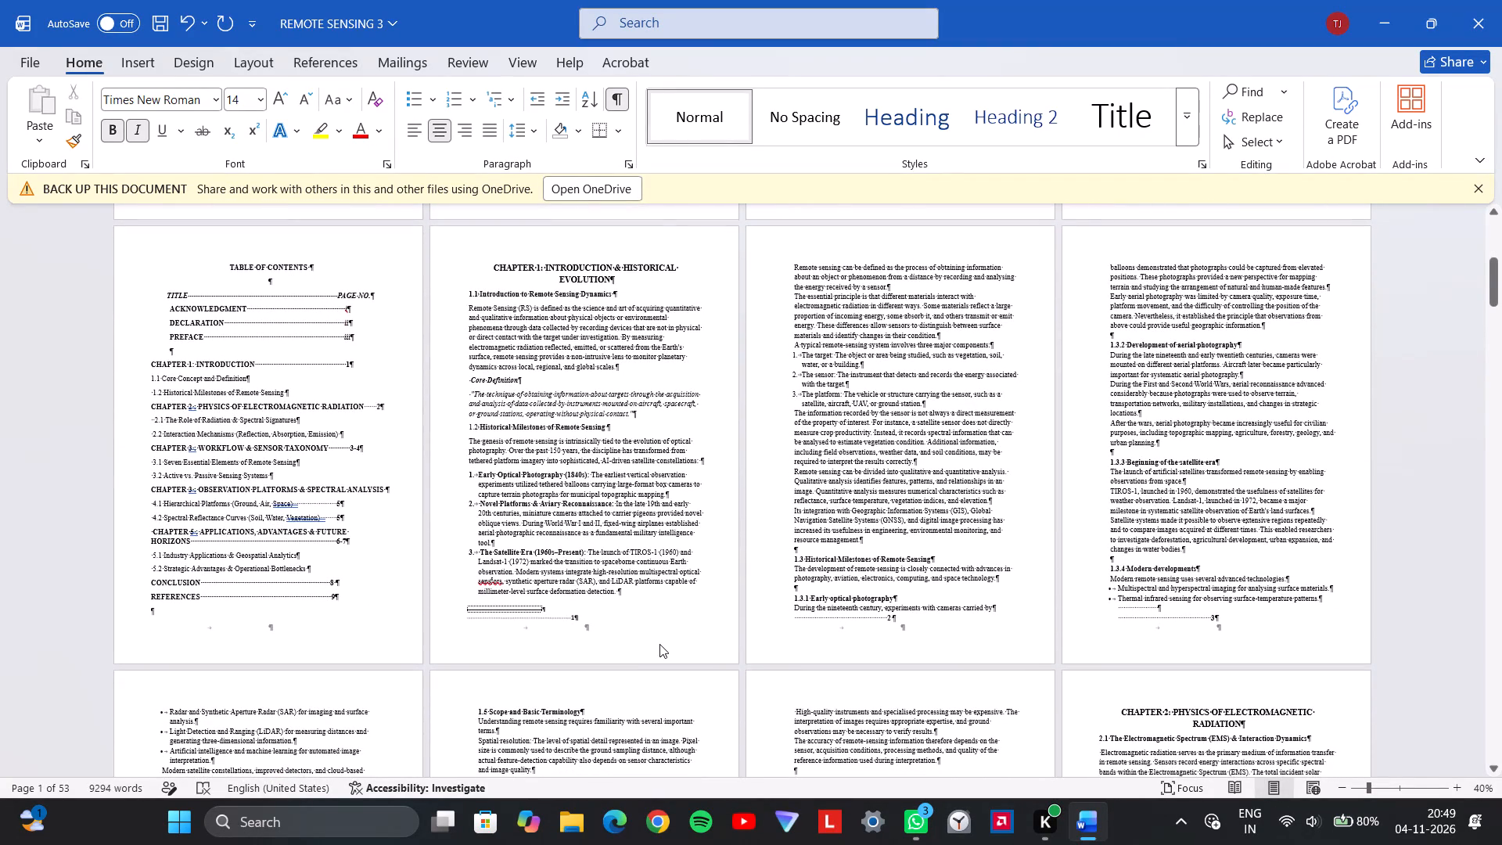
pyautogui.scroll(-3, 659, 644)
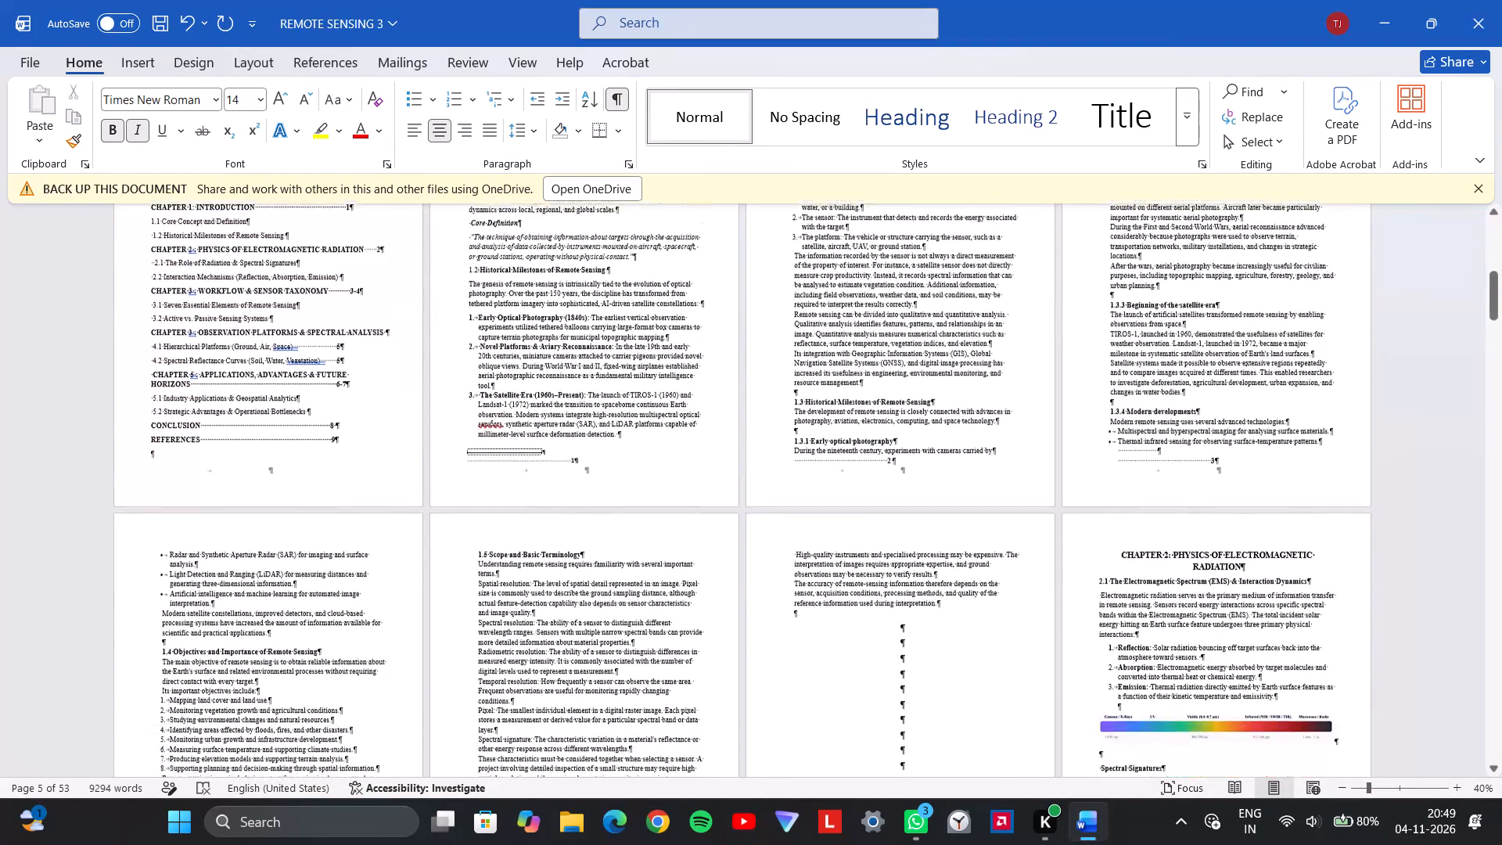
pyautogui.scroll(-3, 659, 644)
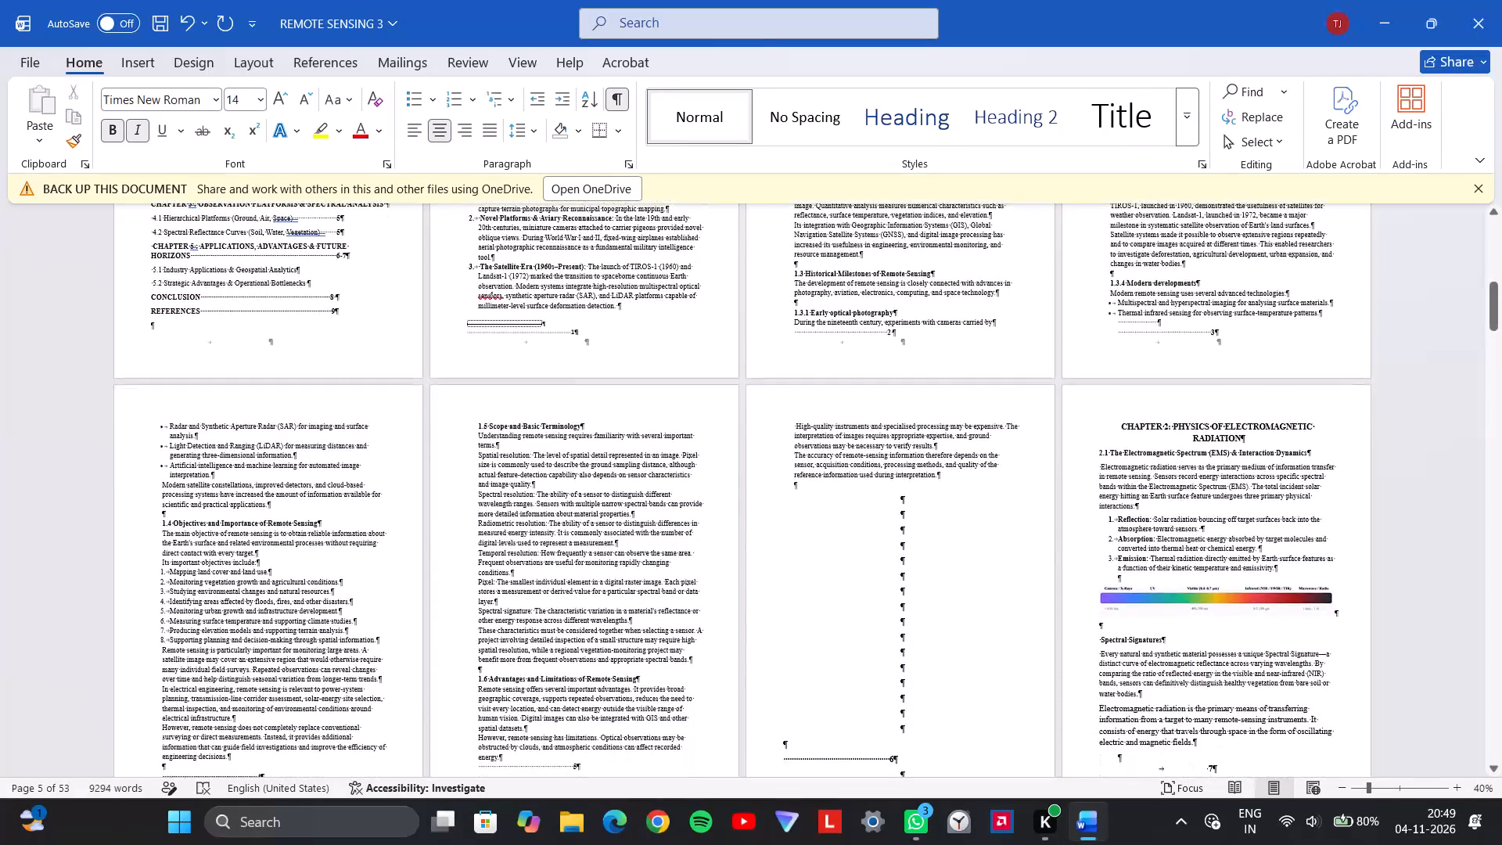
pyautogui.scroll(-2, 659, 644)
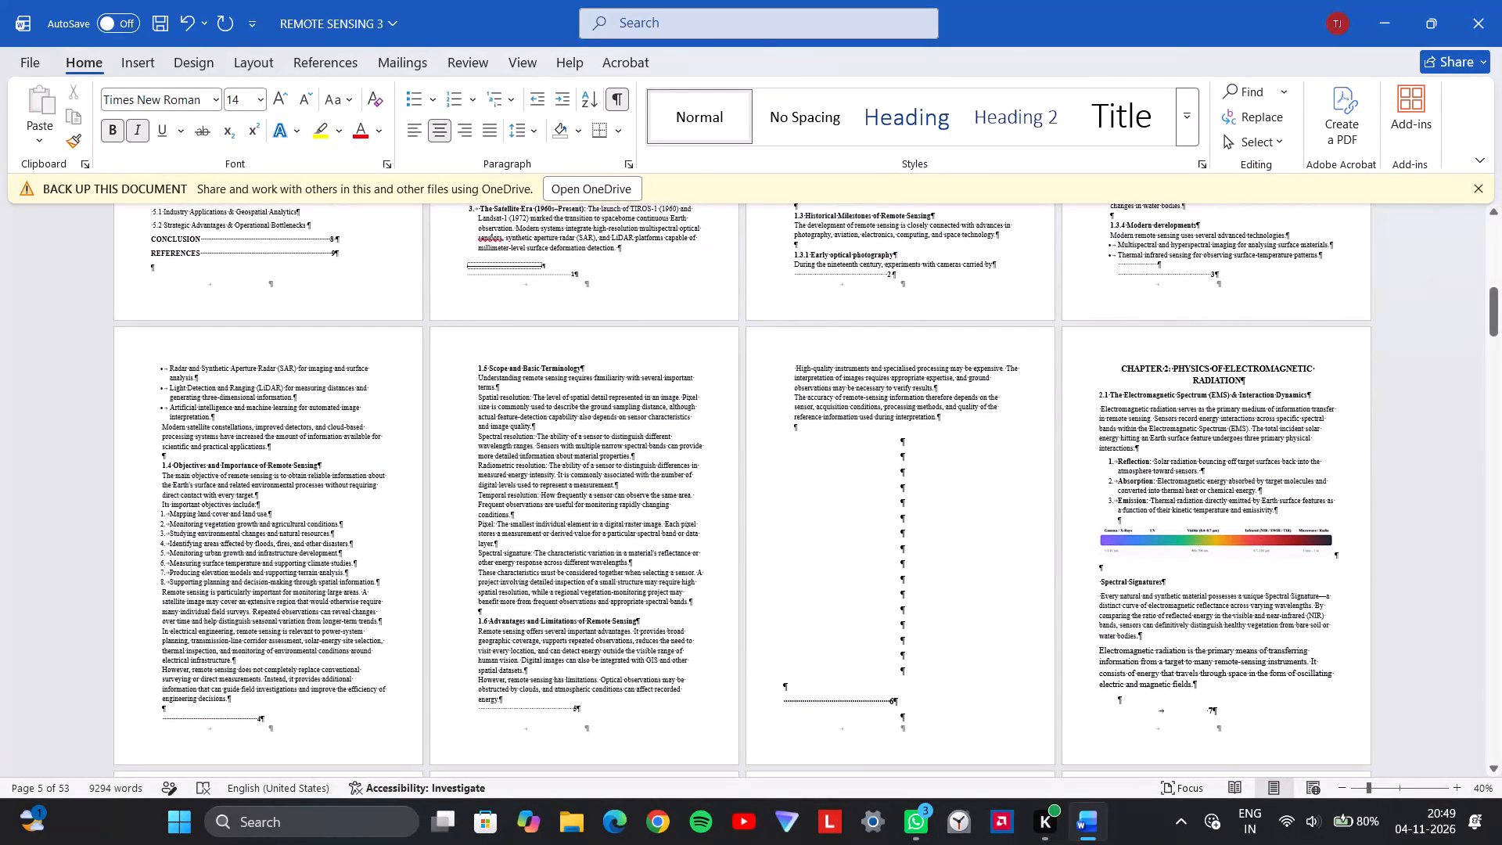
pyautogui.scroll(-1, 659, 644)
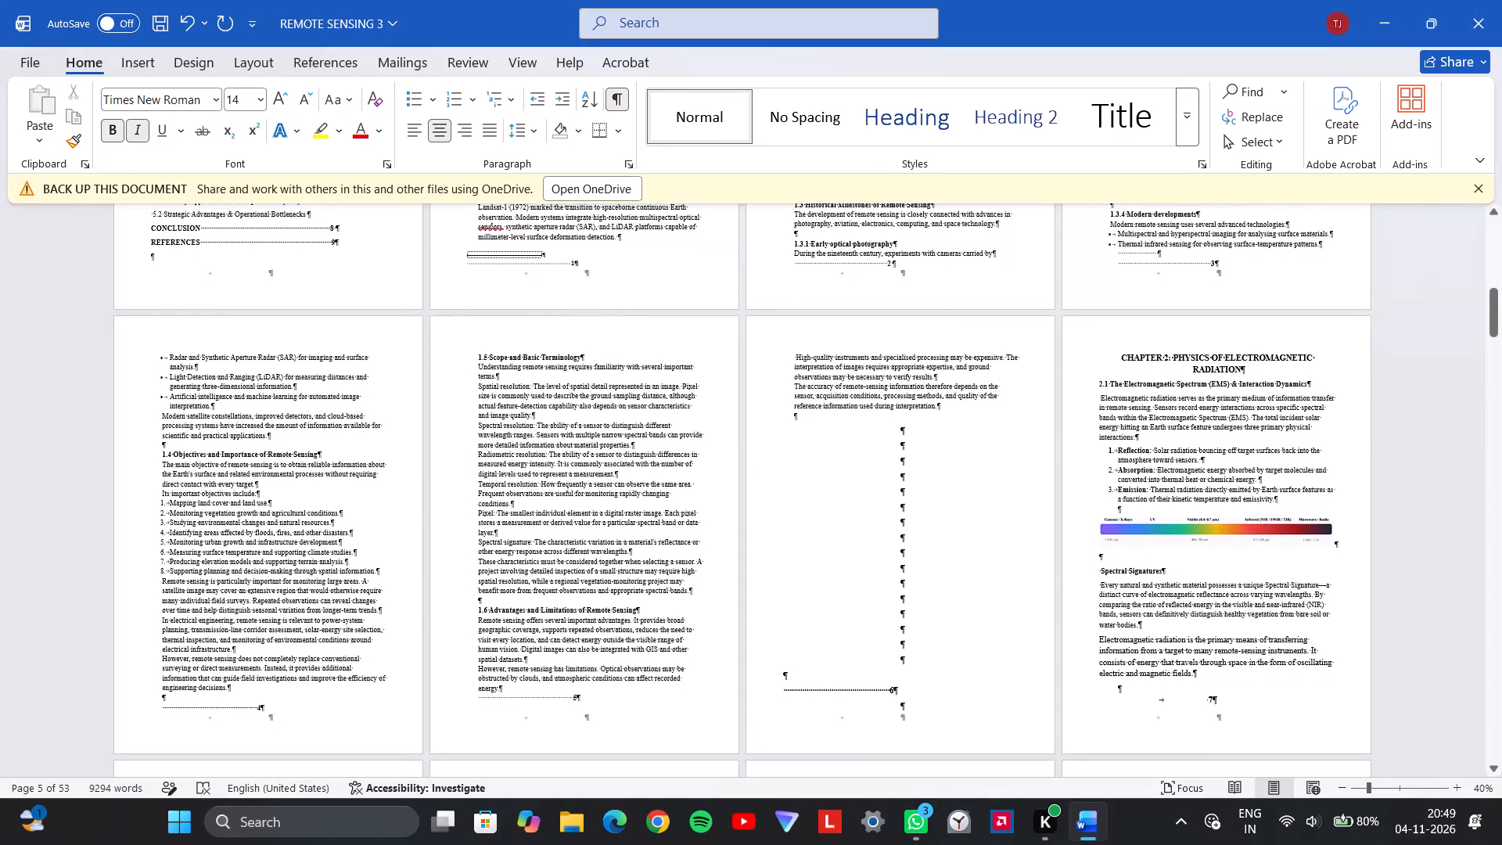
pyautogui.scroll(-2, 659, 644)
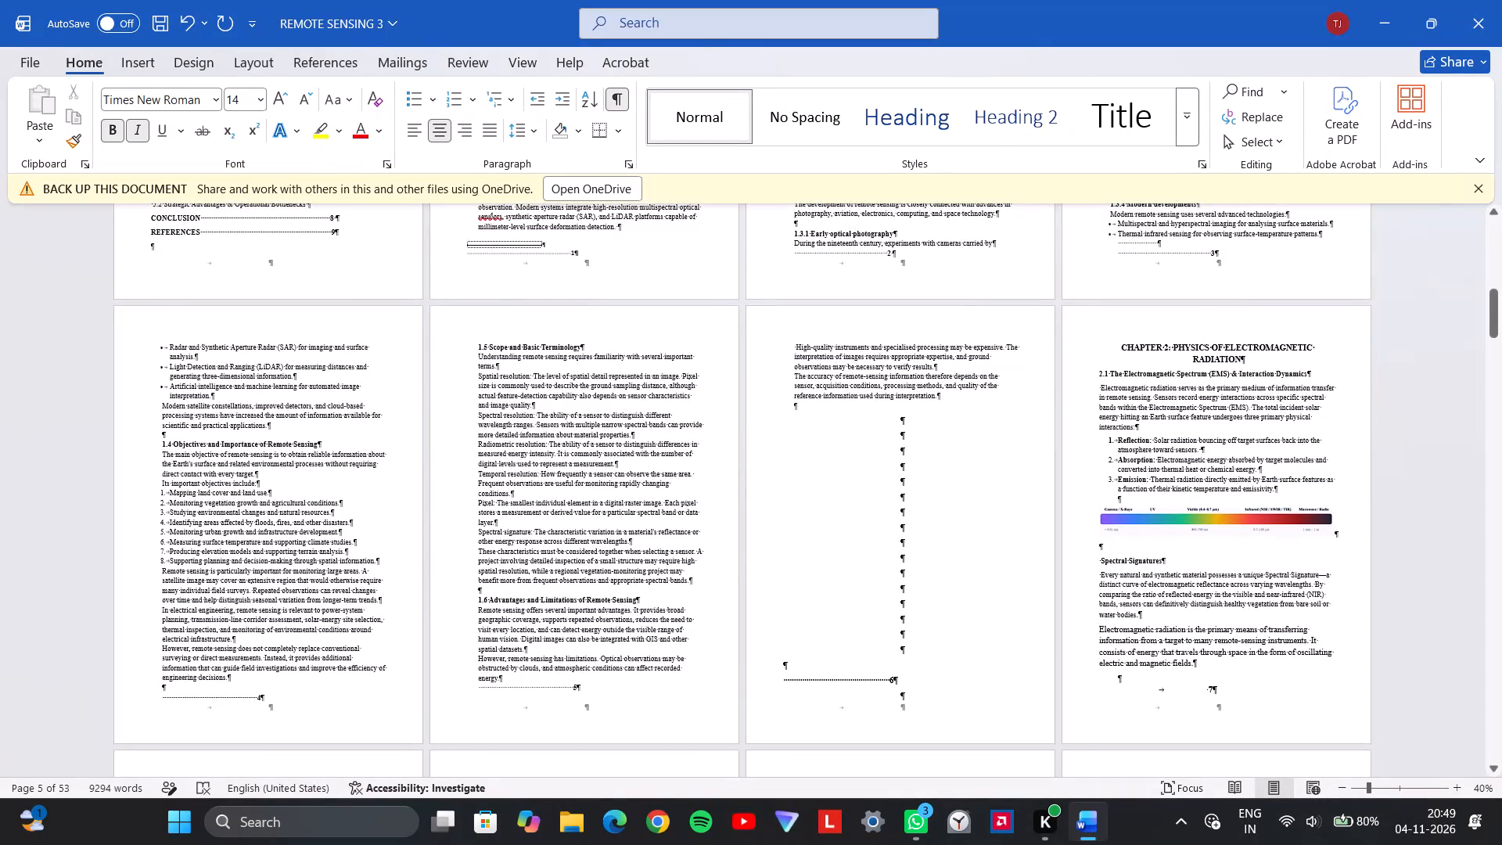
pyautogui.scroll(-1, 659, 644)
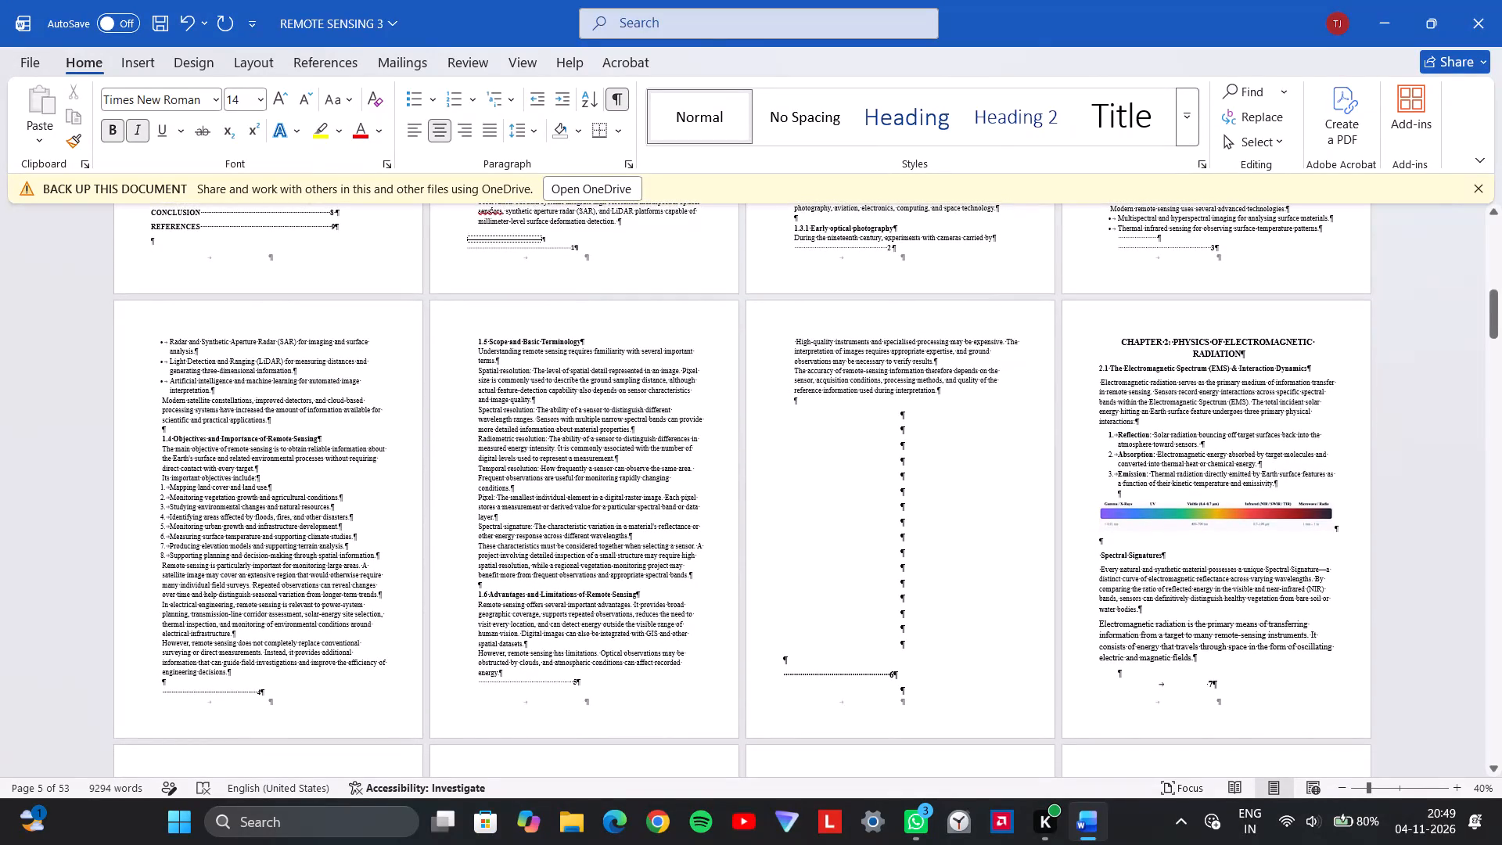
pyautogui.scroll(-2, 659, 644)
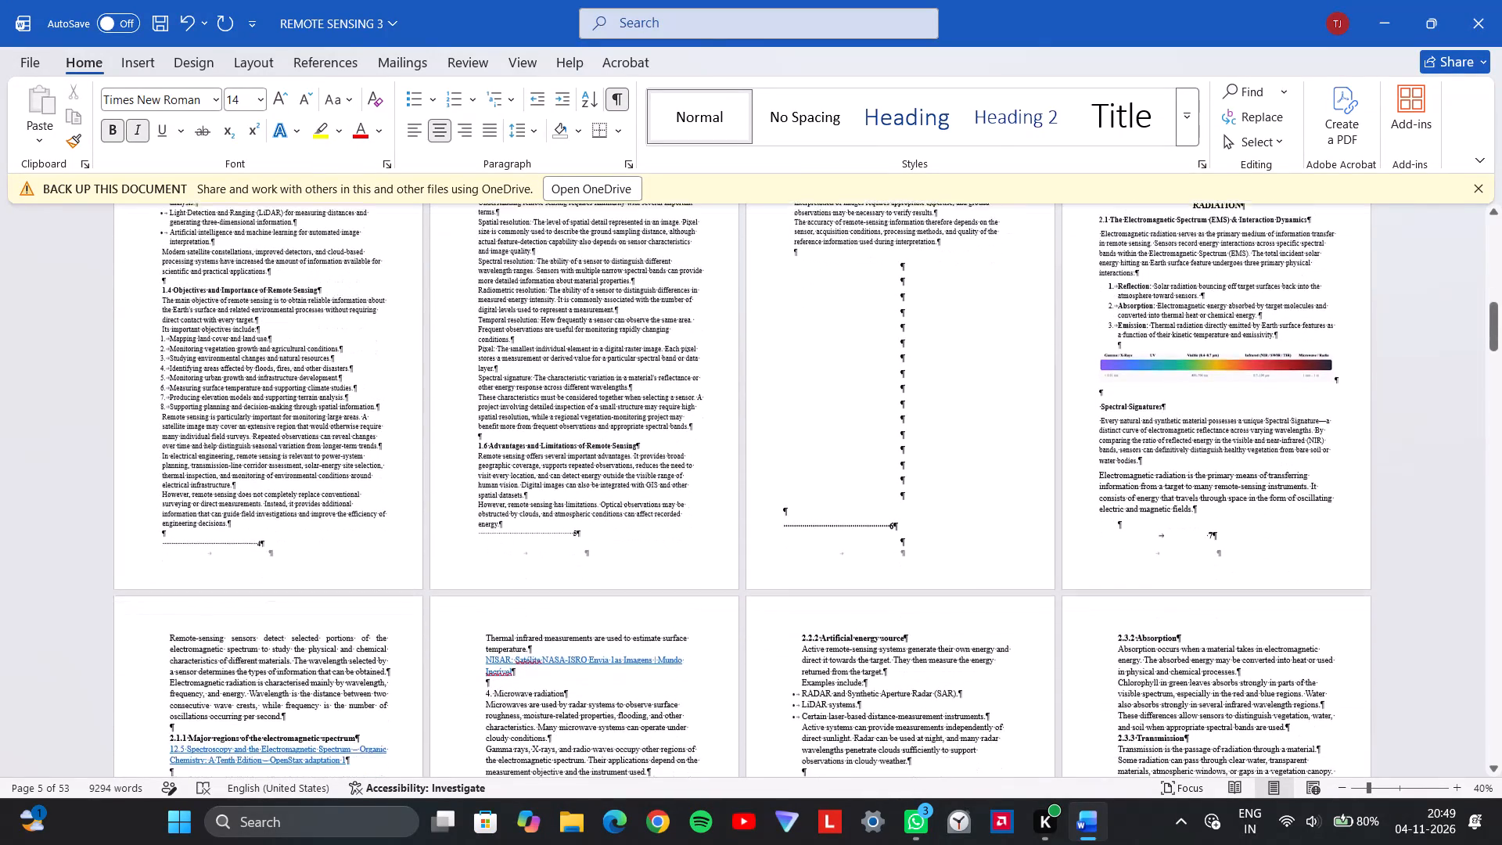
pyautogui.scroll(-2, 659, 644)
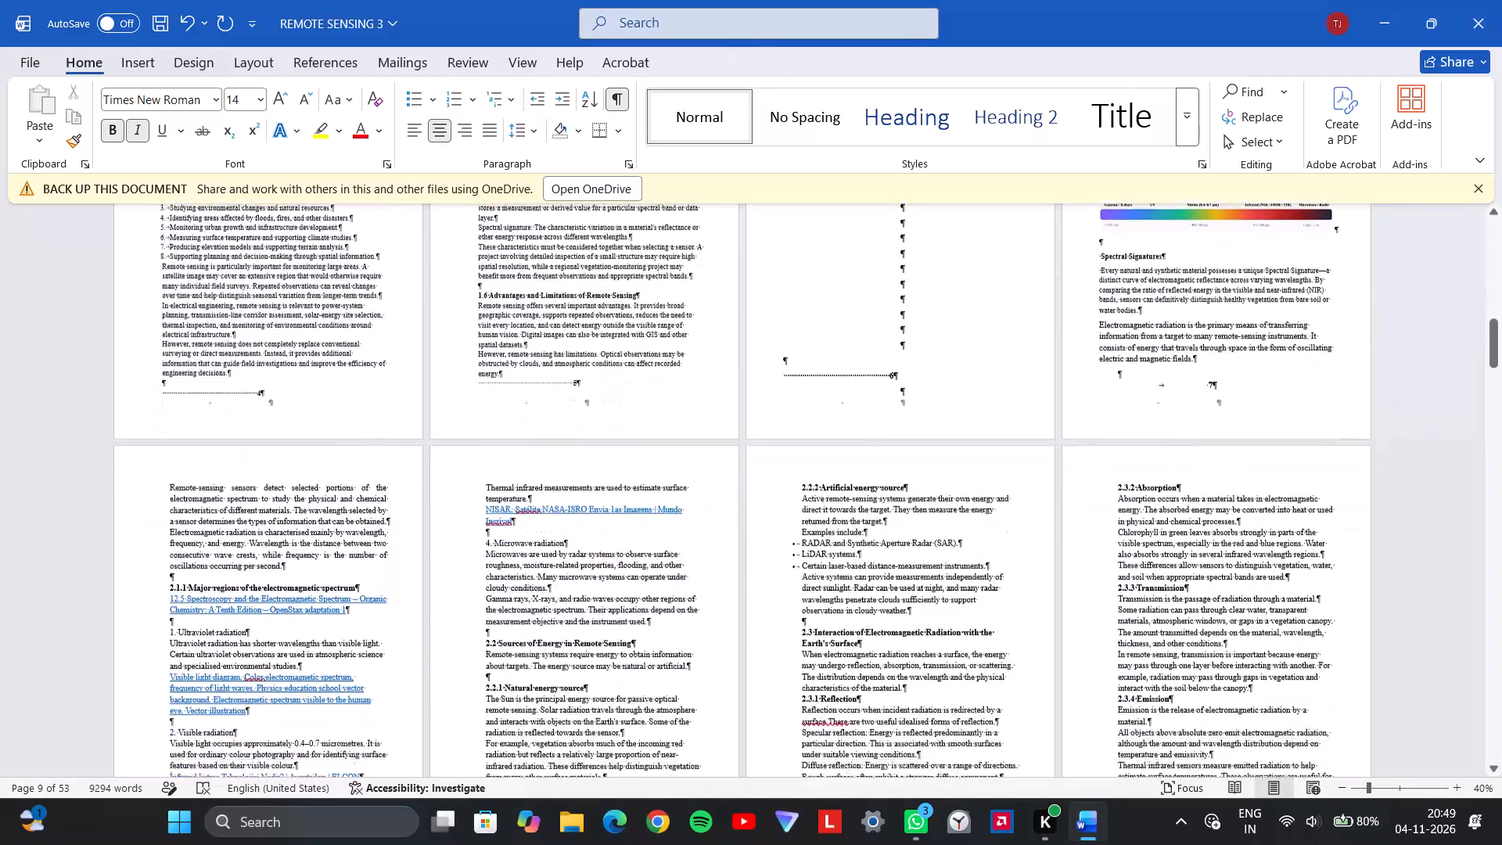
pyautogui.scroll(-2, 659, 644)
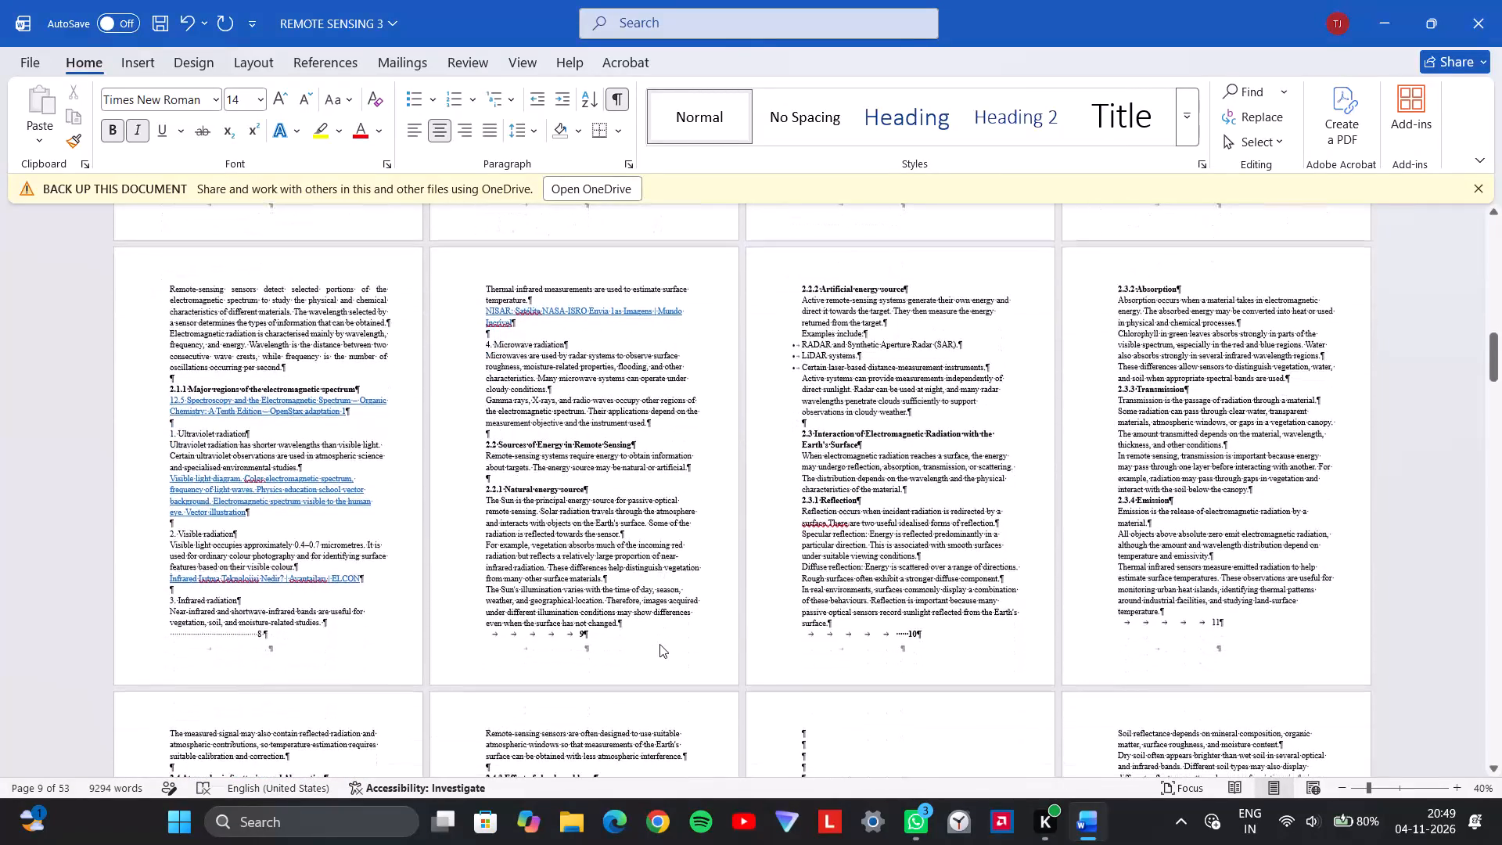
pyautogui.scroll(-4, 659, 644)
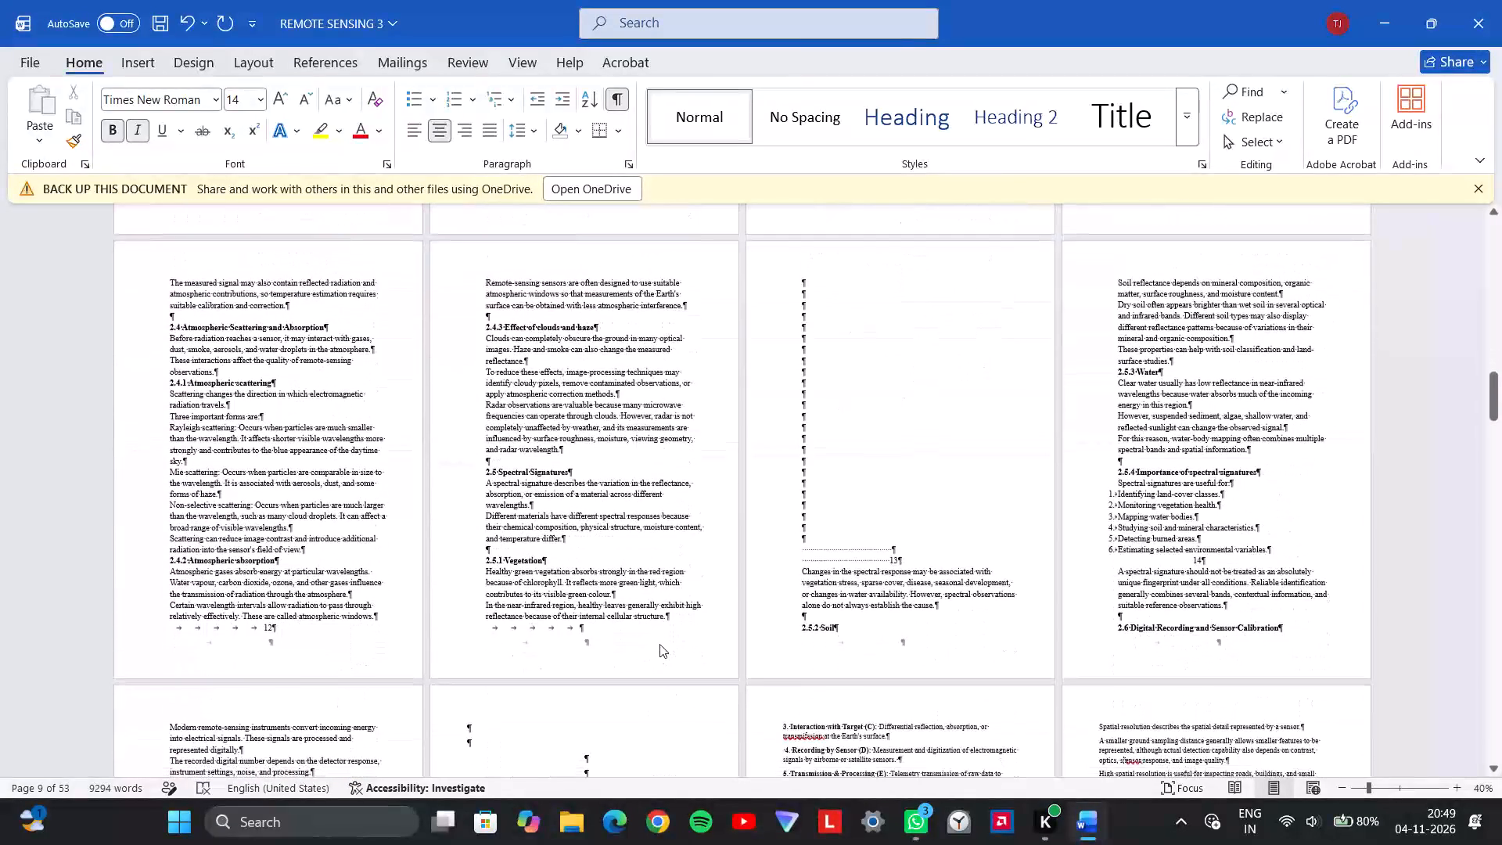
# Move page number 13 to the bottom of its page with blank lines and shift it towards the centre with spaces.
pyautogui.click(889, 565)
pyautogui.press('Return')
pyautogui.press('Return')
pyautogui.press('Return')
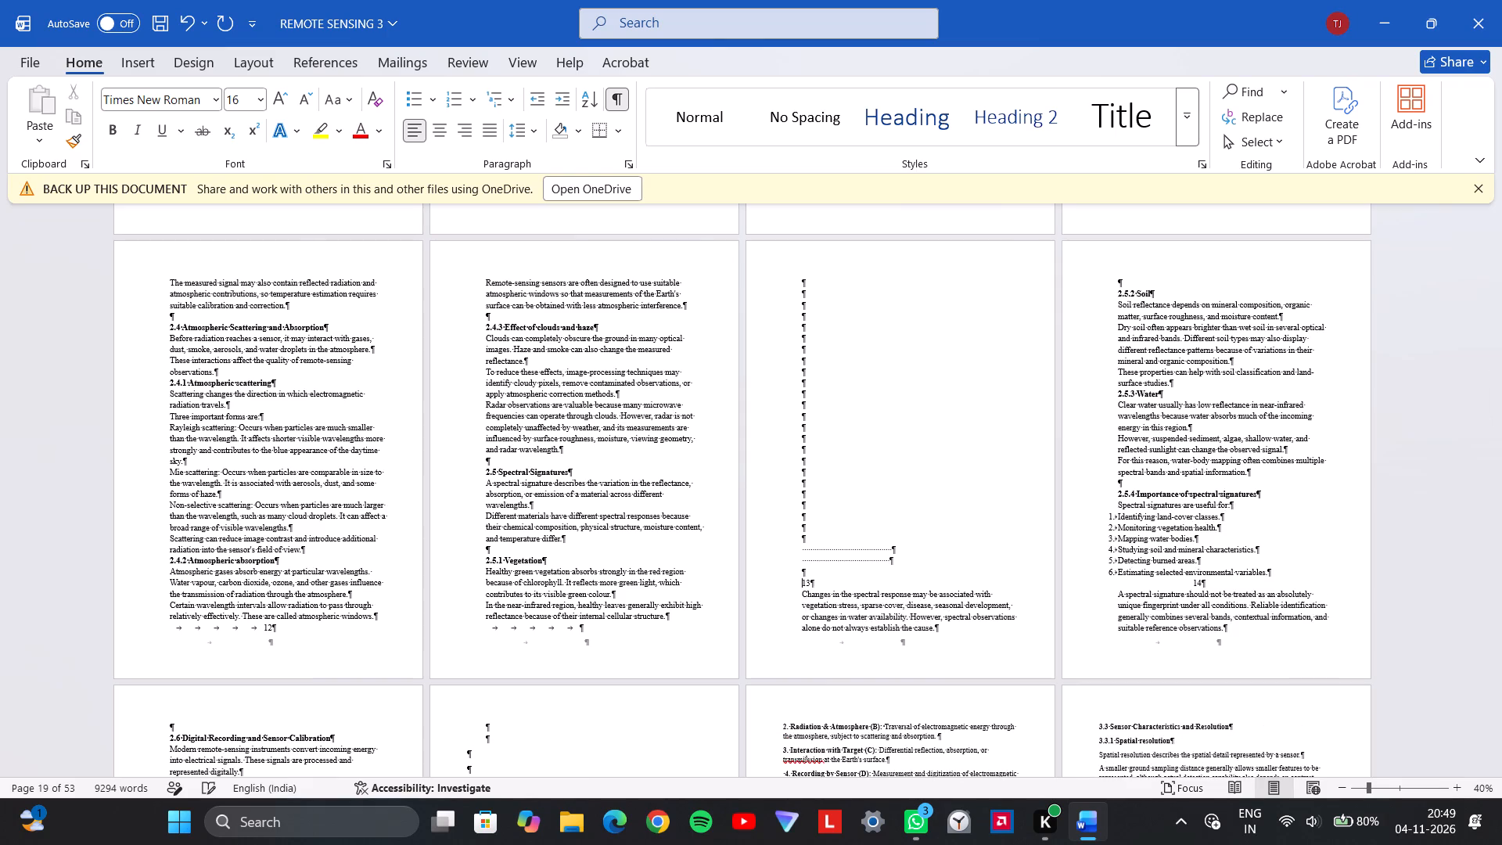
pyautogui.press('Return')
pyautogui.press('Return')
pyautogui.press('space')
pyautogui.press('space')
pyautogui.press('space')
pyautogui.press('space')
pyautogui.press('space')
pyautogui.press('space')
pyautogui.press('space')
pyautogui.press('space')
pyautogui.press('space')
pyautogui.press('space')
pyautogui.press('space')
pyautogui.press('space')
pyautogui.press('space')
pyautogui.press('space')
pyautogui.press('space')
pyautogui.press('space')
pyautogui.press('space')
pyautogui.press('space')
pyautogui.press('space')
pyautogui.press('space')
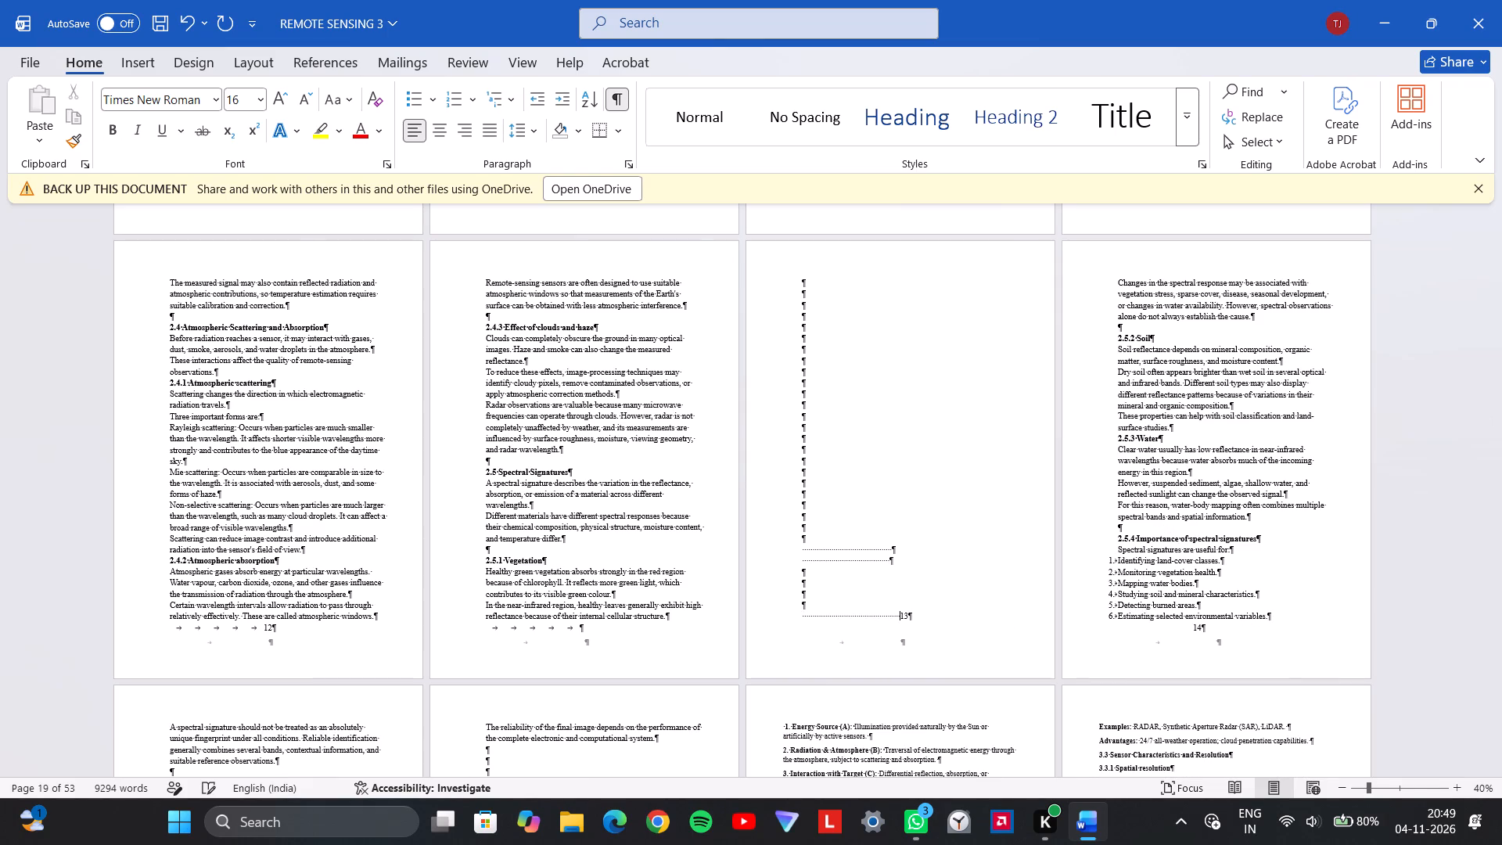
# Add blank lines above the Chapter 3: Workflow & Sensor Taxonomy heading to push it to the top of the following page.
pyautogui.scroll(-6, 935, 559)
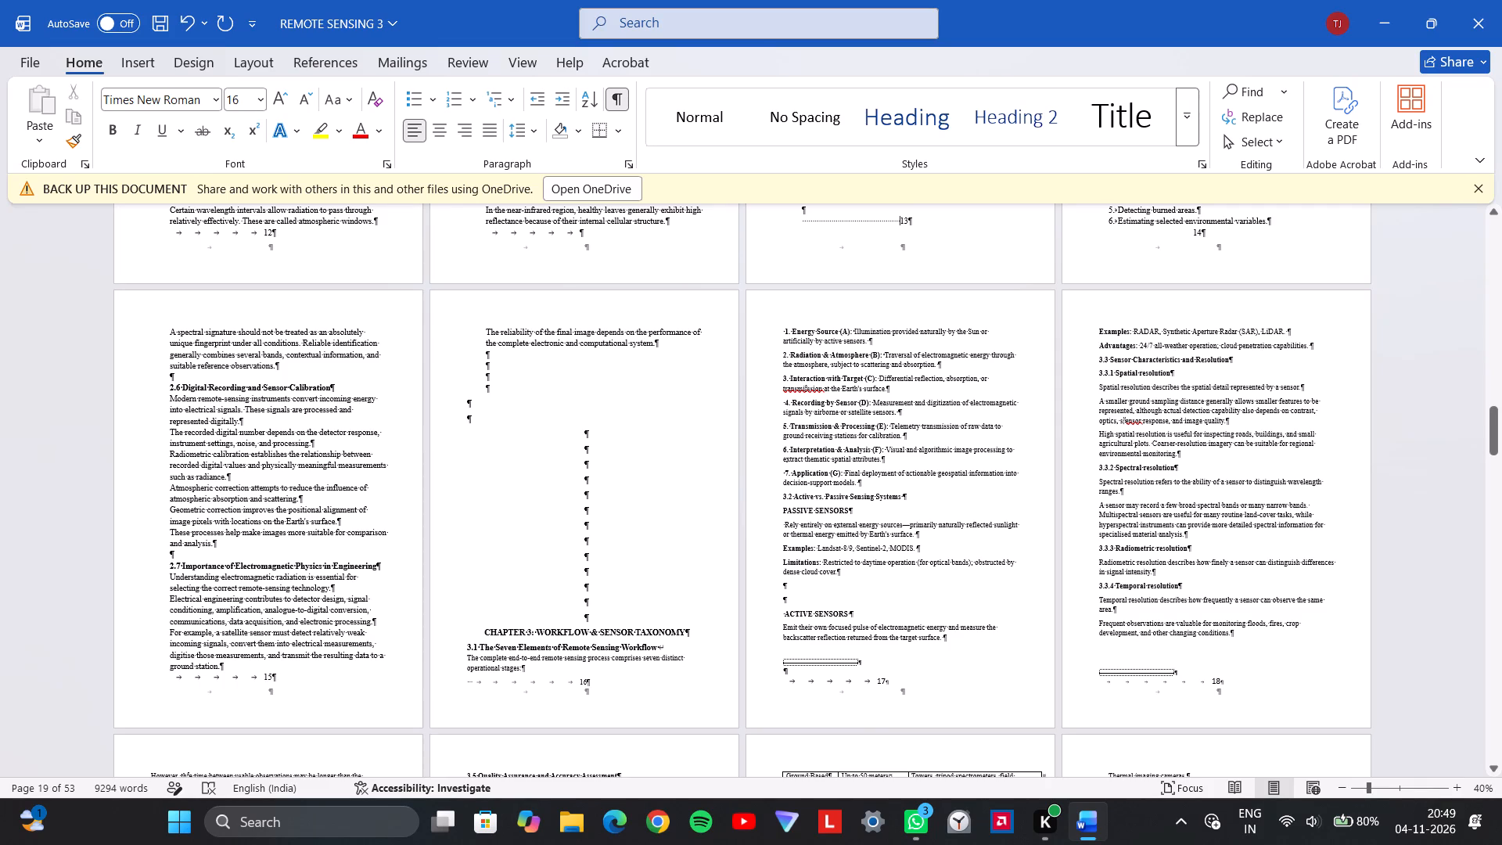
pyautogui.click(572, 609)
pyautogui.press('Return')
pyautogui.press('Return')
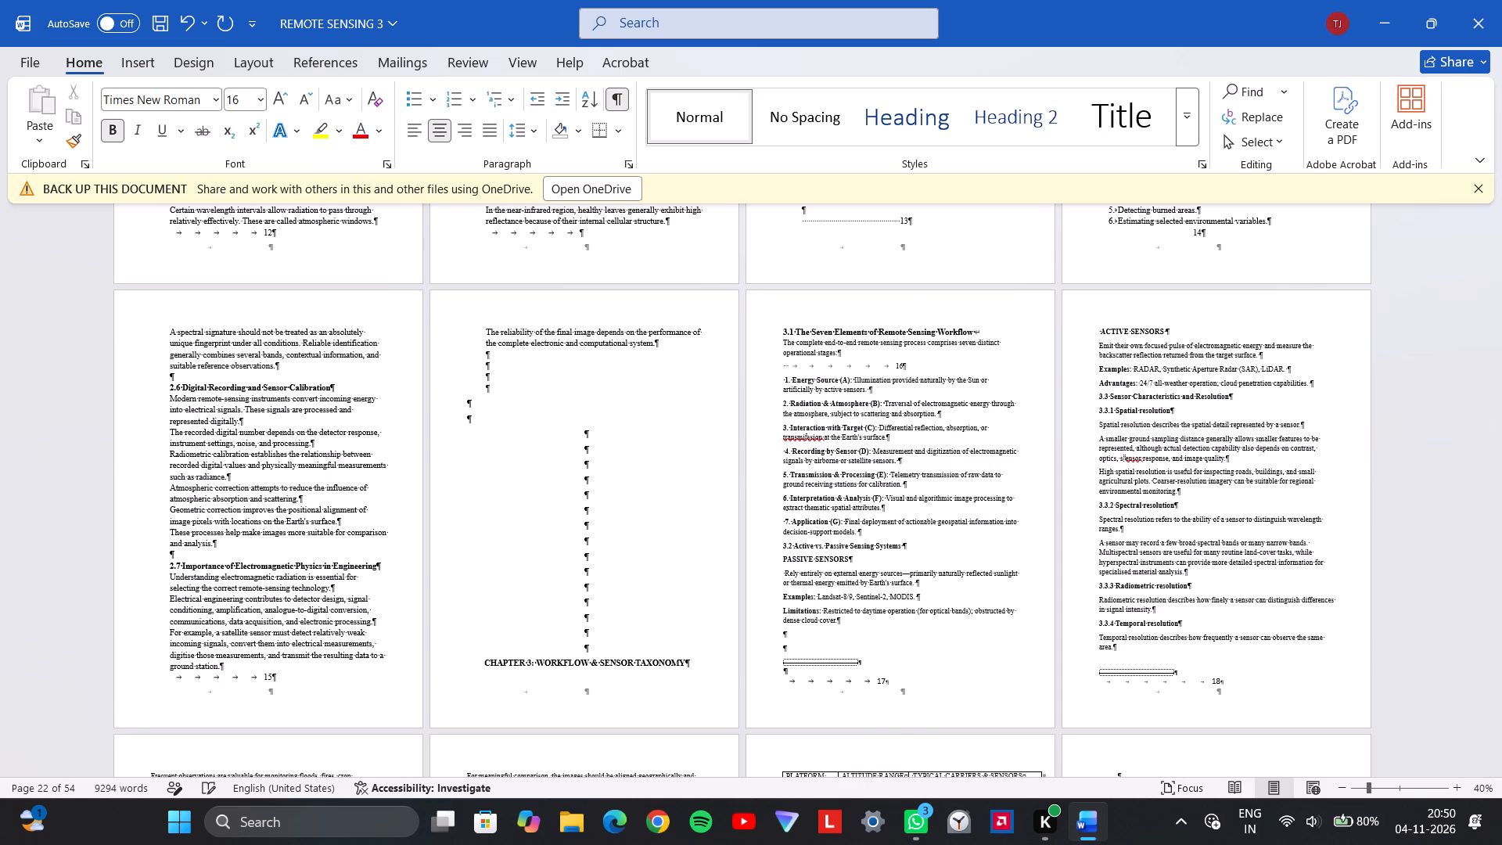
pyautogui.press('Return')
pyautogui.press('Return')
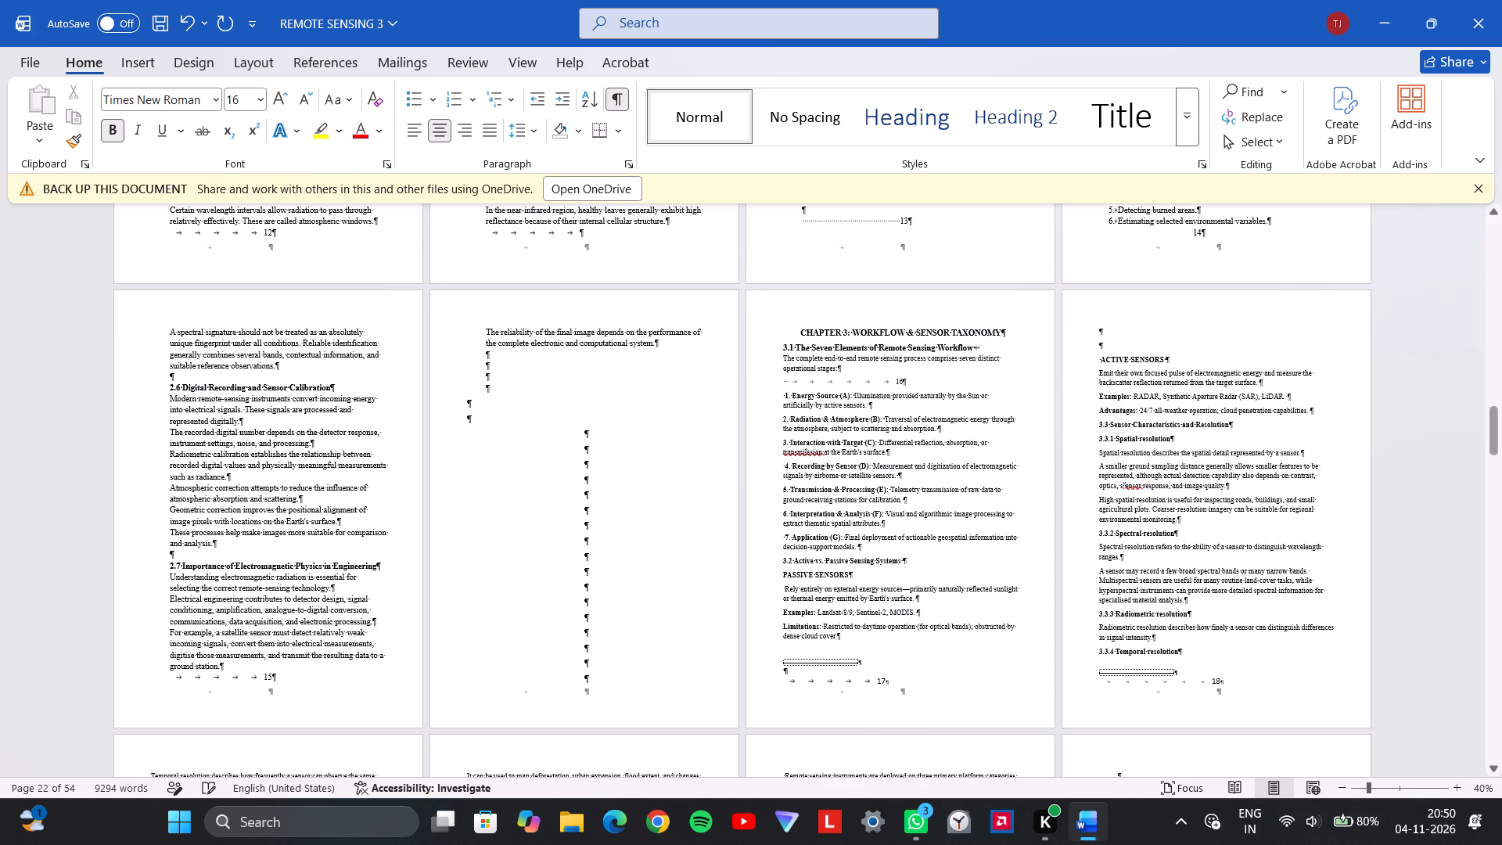
# Undo all the edits, including the earlier page-layout changes, back to the document's saved state.
pyautogui.hotkey('ctrl', 'z')
pyautogui.hotkey('ctrl', 'z')
pyautogui.hotkey('ctrl', 'z')
pyautogui.keyDown('ctrl'); pyautogui.click(893, 379); pyautogui.keyUp('ctrl')
pyautogui.hotkey('ctrl', 'z')
pyautogui.keyDown('ctrl'); pyautogui.click(893, 379); pyautogui.keyUp('ctrl')
pyautogui.hotkey('ctrl', 'z')
pyautogui.hotkey('ctrl', 'z')
pyautogui.hotkey('ctrl', 'z')
pyautogui.keyDown('ctrl'); pyautogui.click(893, 379); pyautogui.keyUp('ctrl')
pyautogui.hotkey('ctrl', 'z')
pyautogui.hotkey('ctrl', 'z')
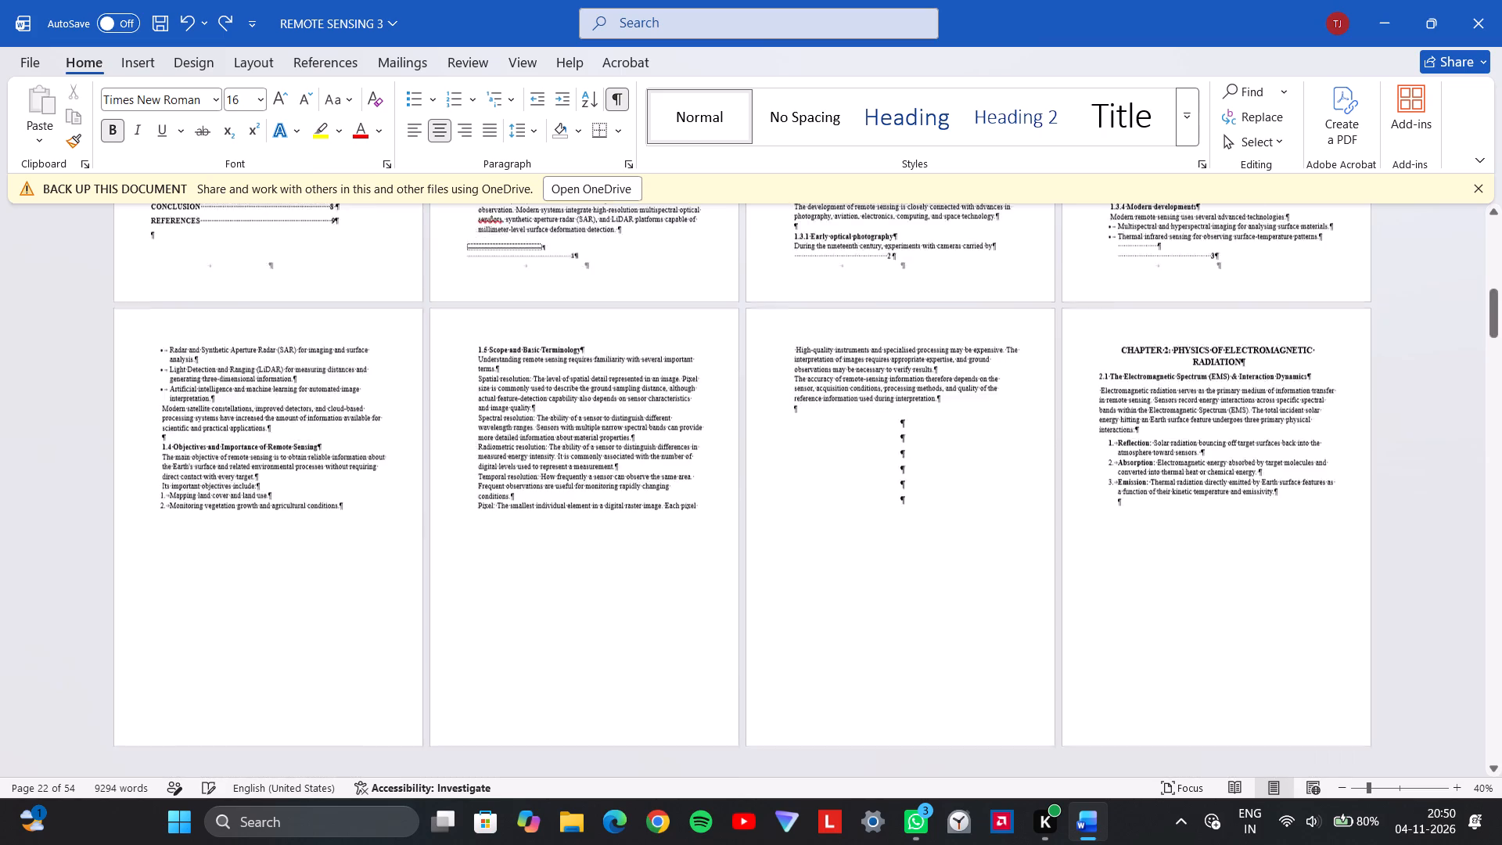
pyautogui.keyDown('ctrl'); pyautogui.click(893, 379); pyautogui.keyUp('ctrl')
pyautogui.hotkey('ctrl', 'z')
pyautogui.hotkey('ctrl', 'z')
pyautogui.hotkey('ctrl', 'z')
pyautogui.hotkey('ctrl', 'z')
pyautogui.hotkey('ctrl', 'z')
pyautogui.hotkey('ctrl', 'z')
pyautogui.hotkey('ctrl', 'z')
pyautogui.hotkey('ctrl', 'z')
pyautogui.hotkey('ctrl', 'z')
pyautogui.hotkey('ctrl', 'z')
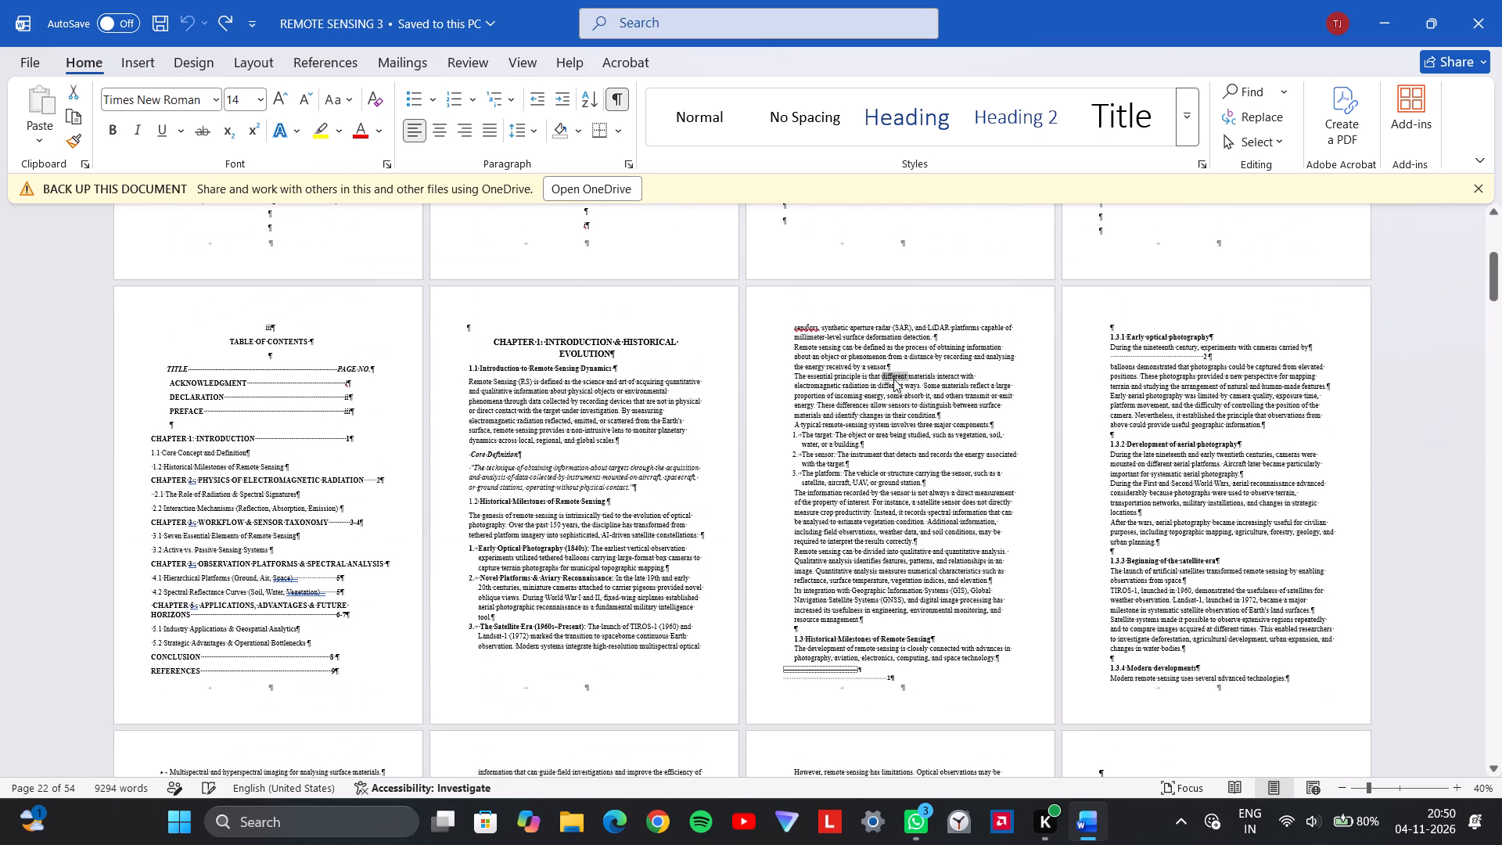
pyautogui.hotkey('ctrl', 'z')
pyautogui.hotkey('ctrl', 'z')
pyautogui.hotkey('ctrl', 'z')
pyautogui.hotkey('ctrl', 'z')
pyautogui.hotkey('ctrl', 'z')
pyautogui.hotkey('ctrl', 'z')
pyautogui.hotkey('ctrl', 'z')
pyautogui.hotkey('ctrl', 'z')
pyautogui.hotkey('ctrl', 'z')
pyautogui.hotkey('ctrl', 'z')
pyautogui.keyDown('ctrl'); pyautogui.click(893, 379); pyautogui.keyUp('ctrl')
pyautogui.hotkey('ctrl', 'z')
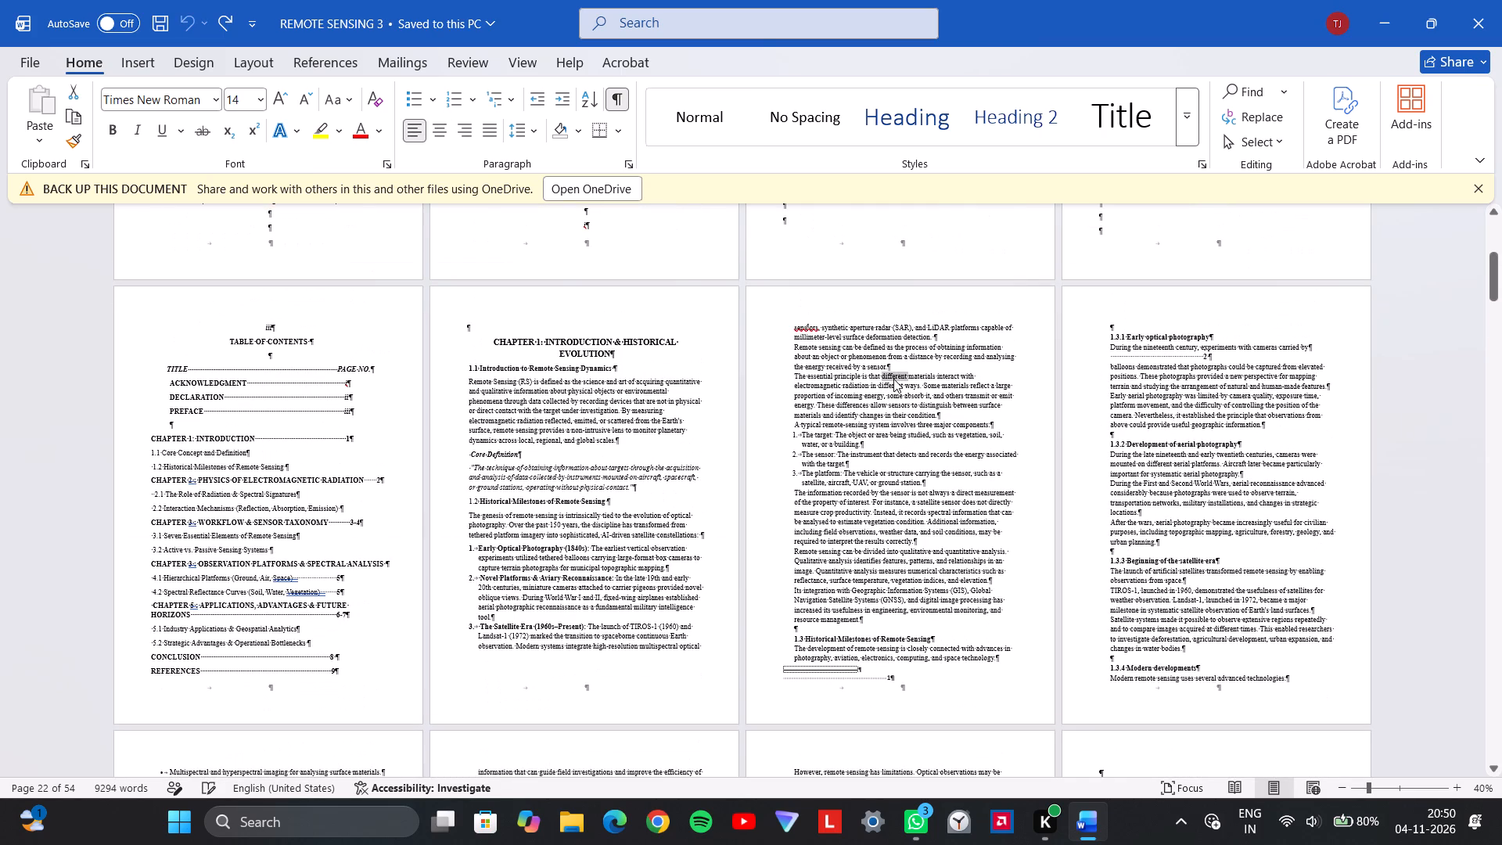
pyautogui.hotkey('ctrl', 'z')
pyautogui.keyDown('ctrl'); pyautogui.click(893, 379); pyautogui.keyUp('ctrl')
pyautogui.hotkey('ctrl', 'z')
pyautogui.hotkey('ctrl', 'z')
pyautogui.hotkey('ctrl', 'z')
pyautogui.hotkey('ctrl', 'z')
pyautogui.hotkey('ctrl', 'z')
pyautogui.hotkey('ctrl', 'z')
pyautogui.hotkey('ctrl', 'z')
pyautogui.hotkey('ctrl', 'z')
pyautogui.hotkey('ctrl', 'z')
pyautogui.hotkey('ctrl', 'z')
pyautogui.hotkey('ctrl', 'z')
pyautogui.hotkey('ctrl', 'z')
pyautogui.hotkey('ctrl', 'z')
pyautogui.hotkey('ctrl', 'z')
pyautogui.hotkey('ctrl', 'z')
pyautogui.hotkey('ctrl', 'z')
pyautogui.hotkey('ctrl', 'z')
pyautogui.hotkey('ctrl', 'z')
pyautogui.hotkey('ctrl', 'z')
pyautogui.hotkey('ctrl', 'z')
pyautogui.hotkey('ctrl', 'z')
pyautogui.hotkey('ctrl', 'z')
pyautogui.hotkey('ctrl', 'z')
pyautogui.hotkey('ctrl', 'z')
pyautogui.hotkey('ctrl', 'z')
pyautogui.hotkey('ctrl', 'z')
pyautogui.hotkey('ctrl', 'z')
pyautogui.hotkey('ctrl', 'z')
pyautogui.hotkey('ctrl', 'z')
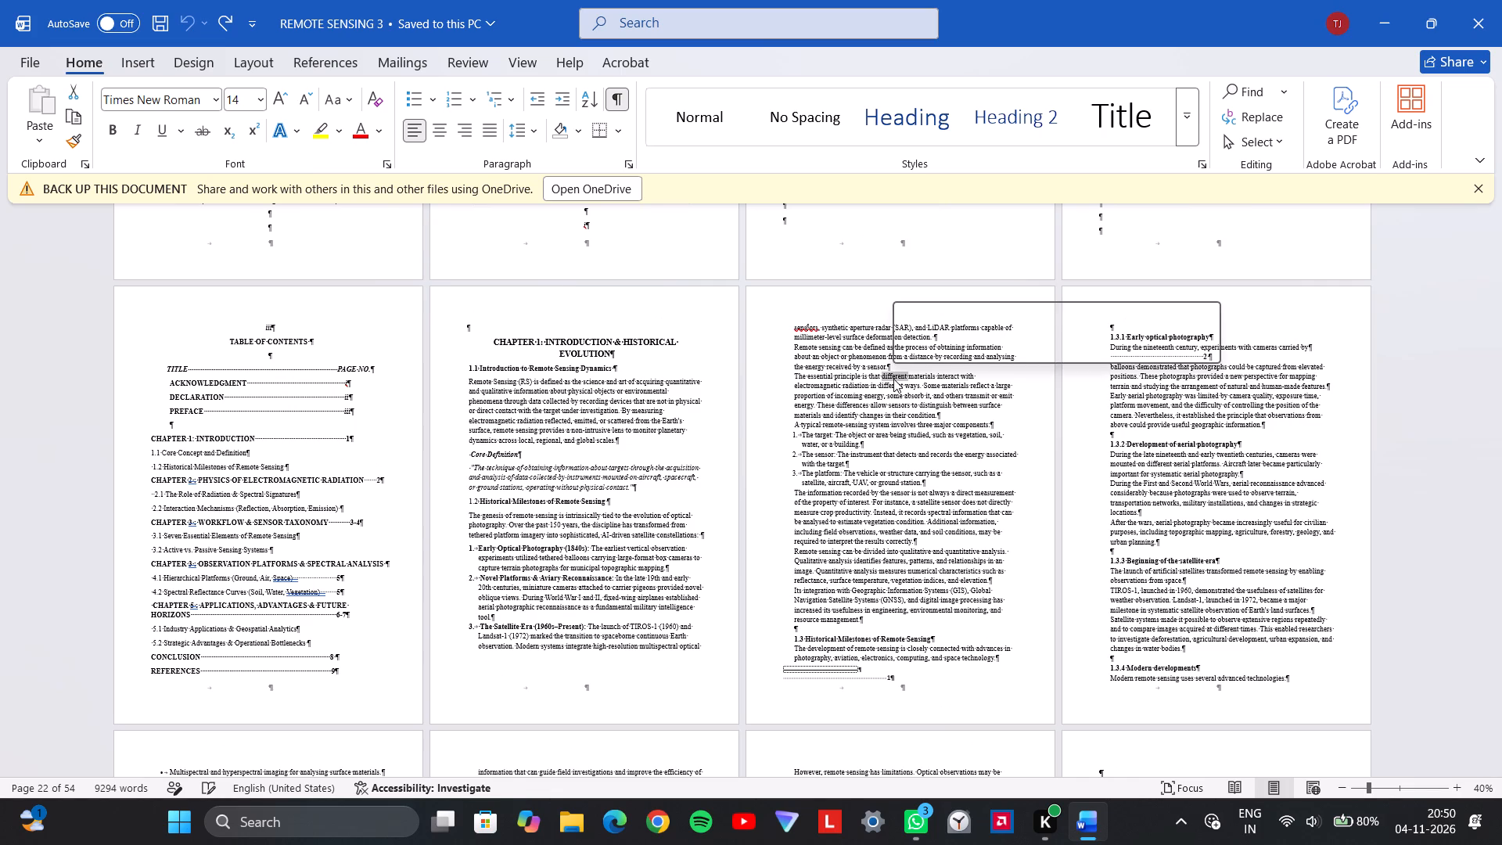
# Move page number ii from above the PREFACE heading back to the bottom of the Declaration page and centre it with spaces.
pyautogui.scroll(-2, 703, 566)
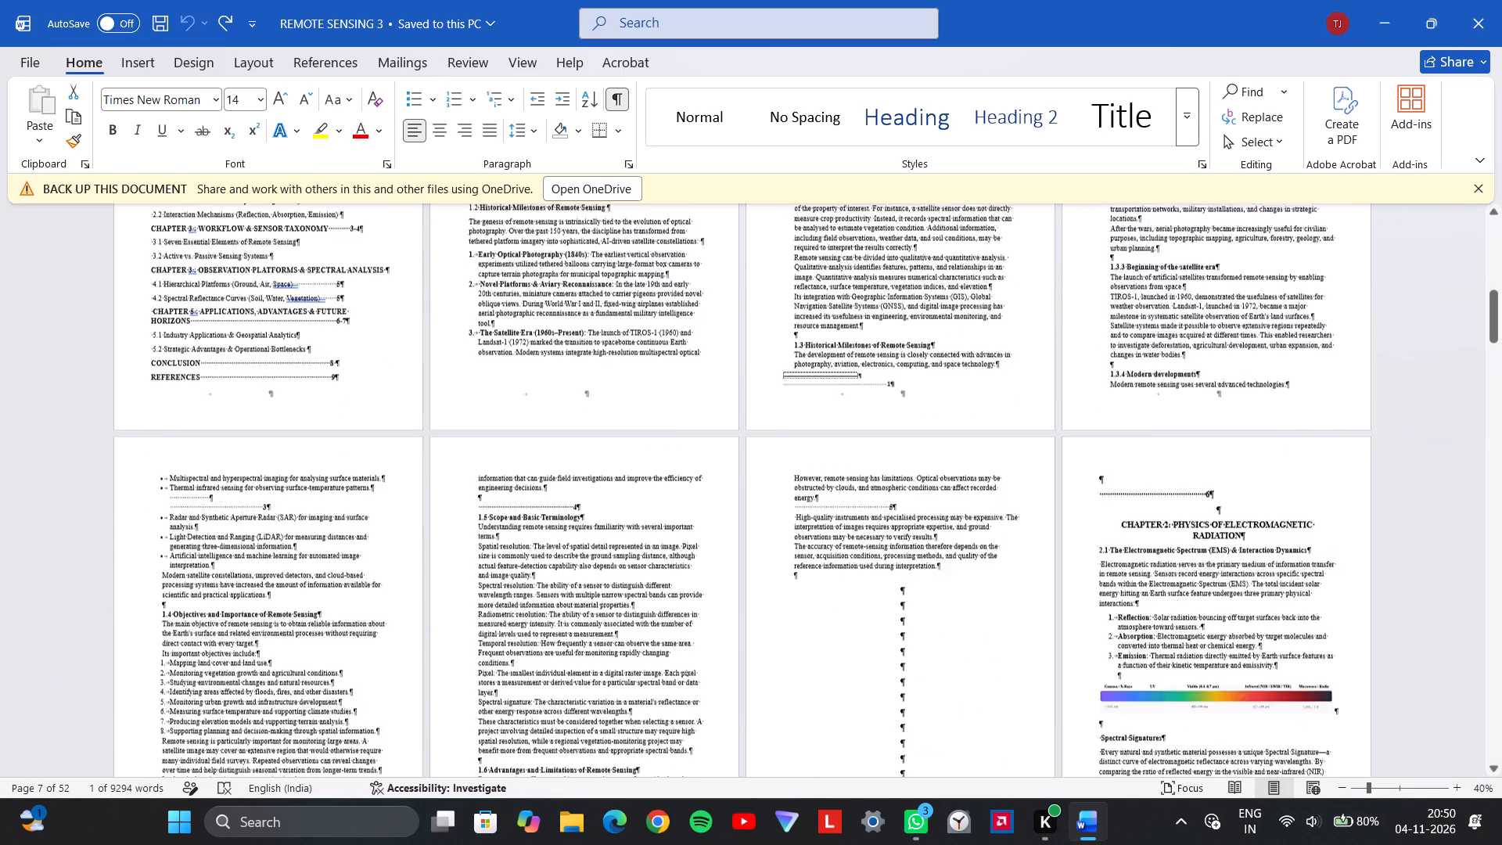
pyautogui.scroll(-1, 703, 566)
pyautogui.scroll(7, 703, 566)
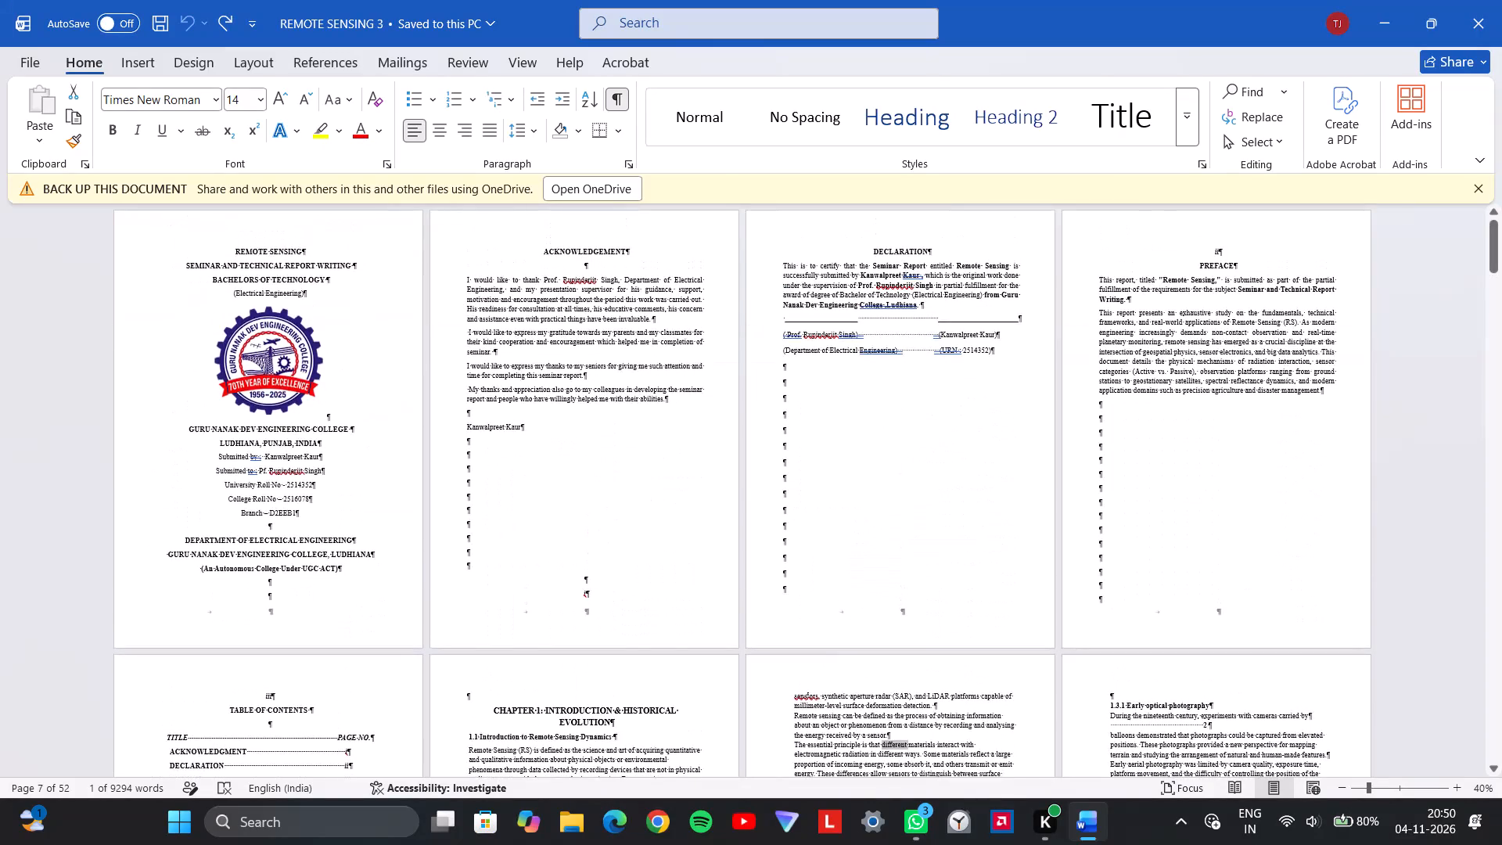
pyautogui.scroll(-13, 703, 566)
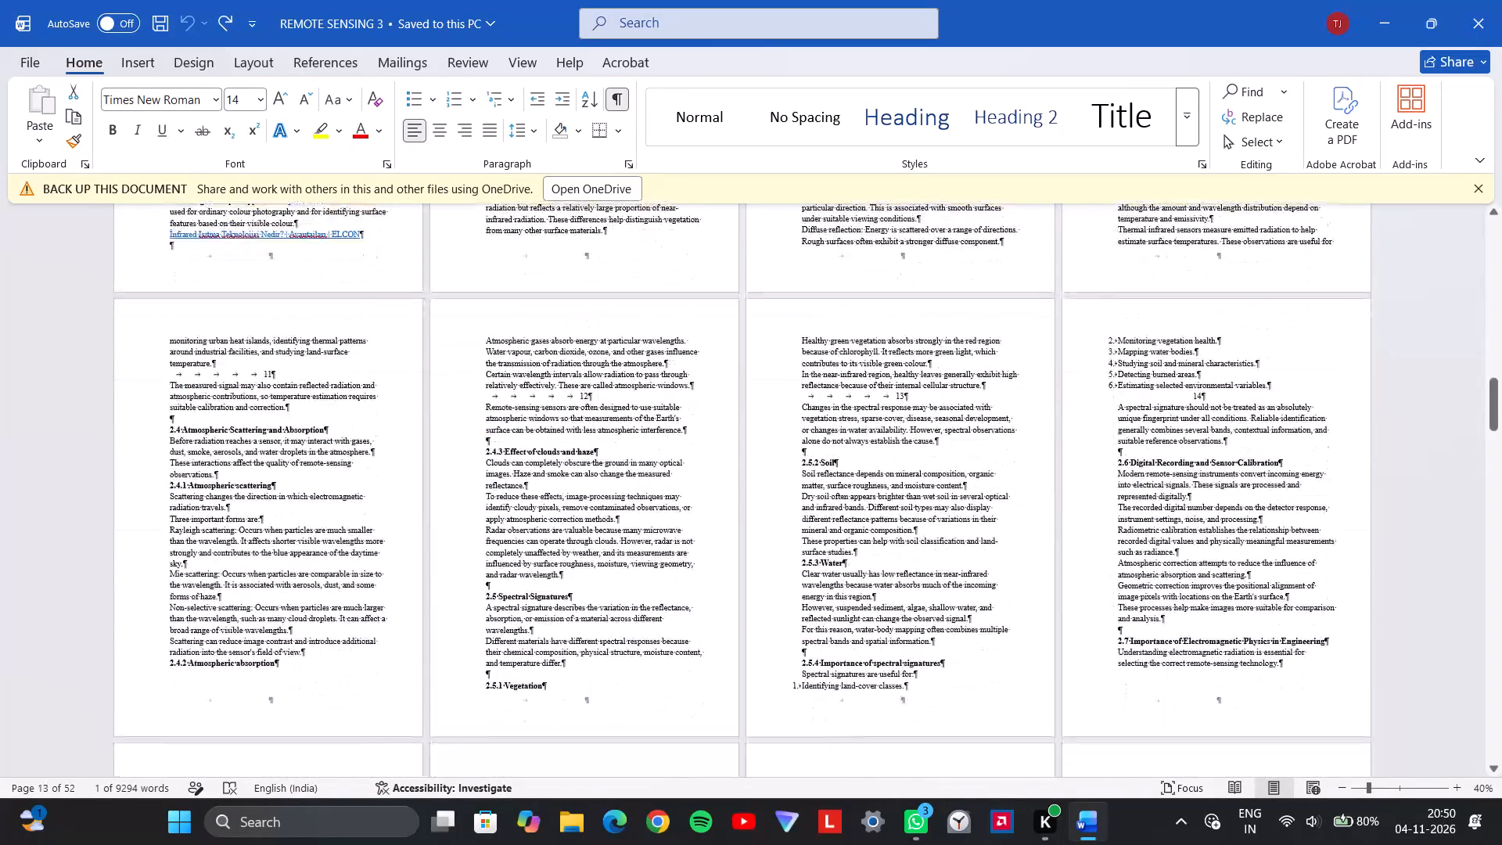
pyautogui.scroll(-3, 703, 566)
pyautogui.scroll(12, 703, 566)
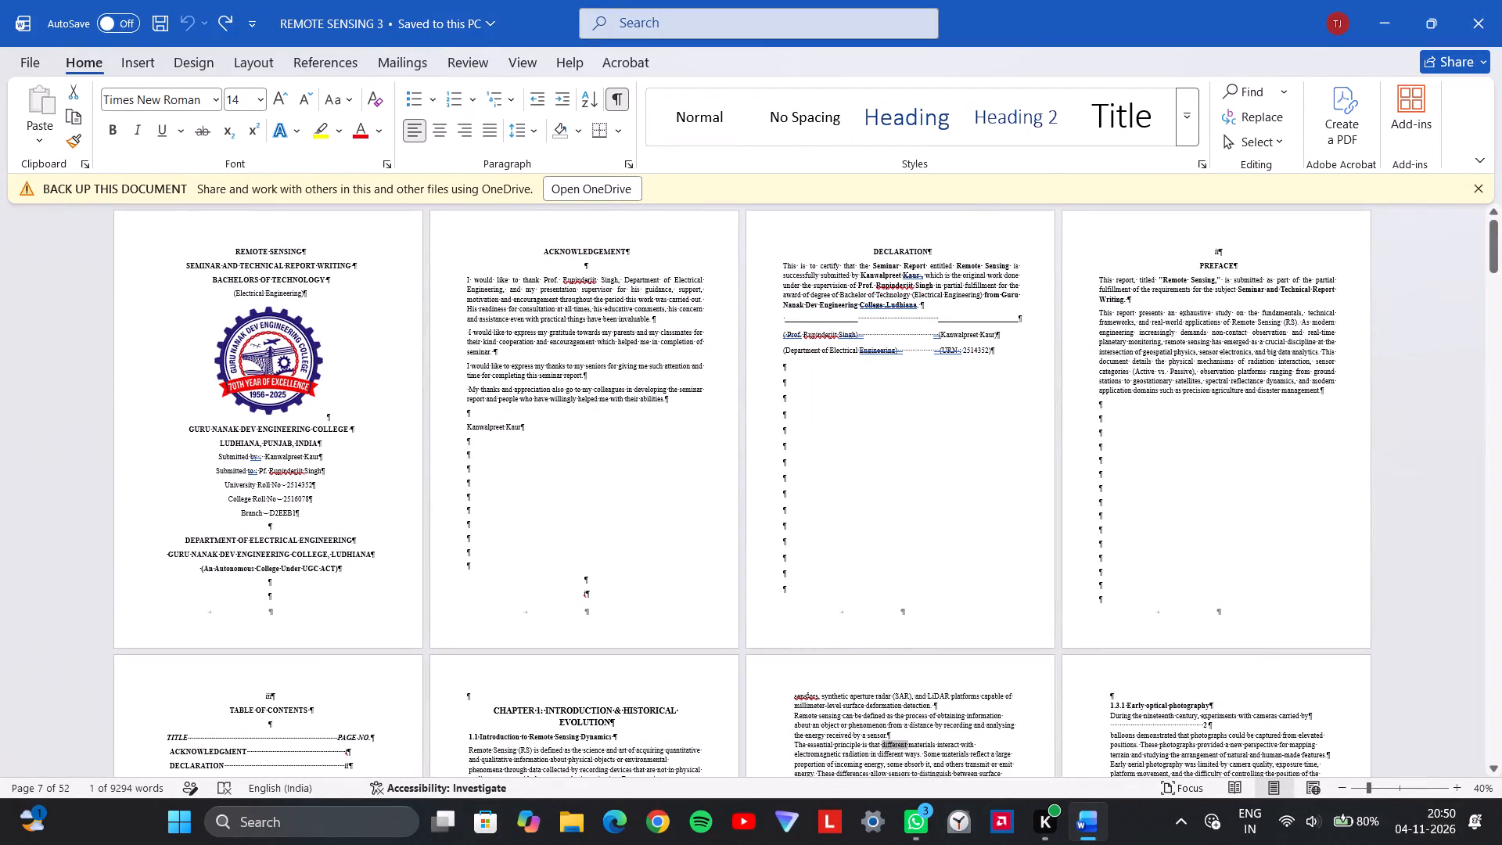
pyautogui.click(1212, 252)
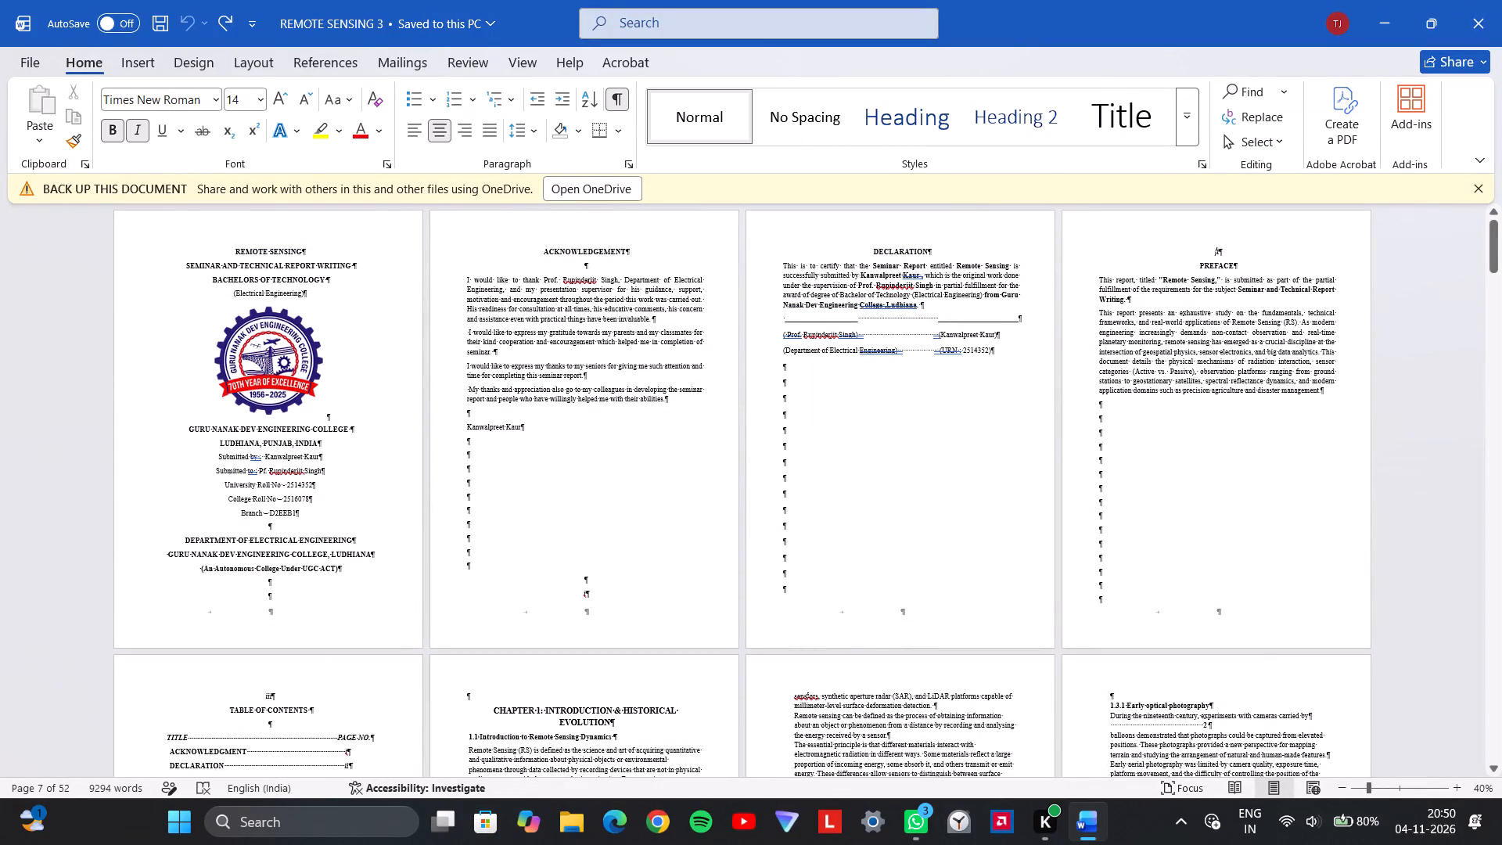
pyautogui.press('BackSpace')
pyautogui.press('BackSpace')
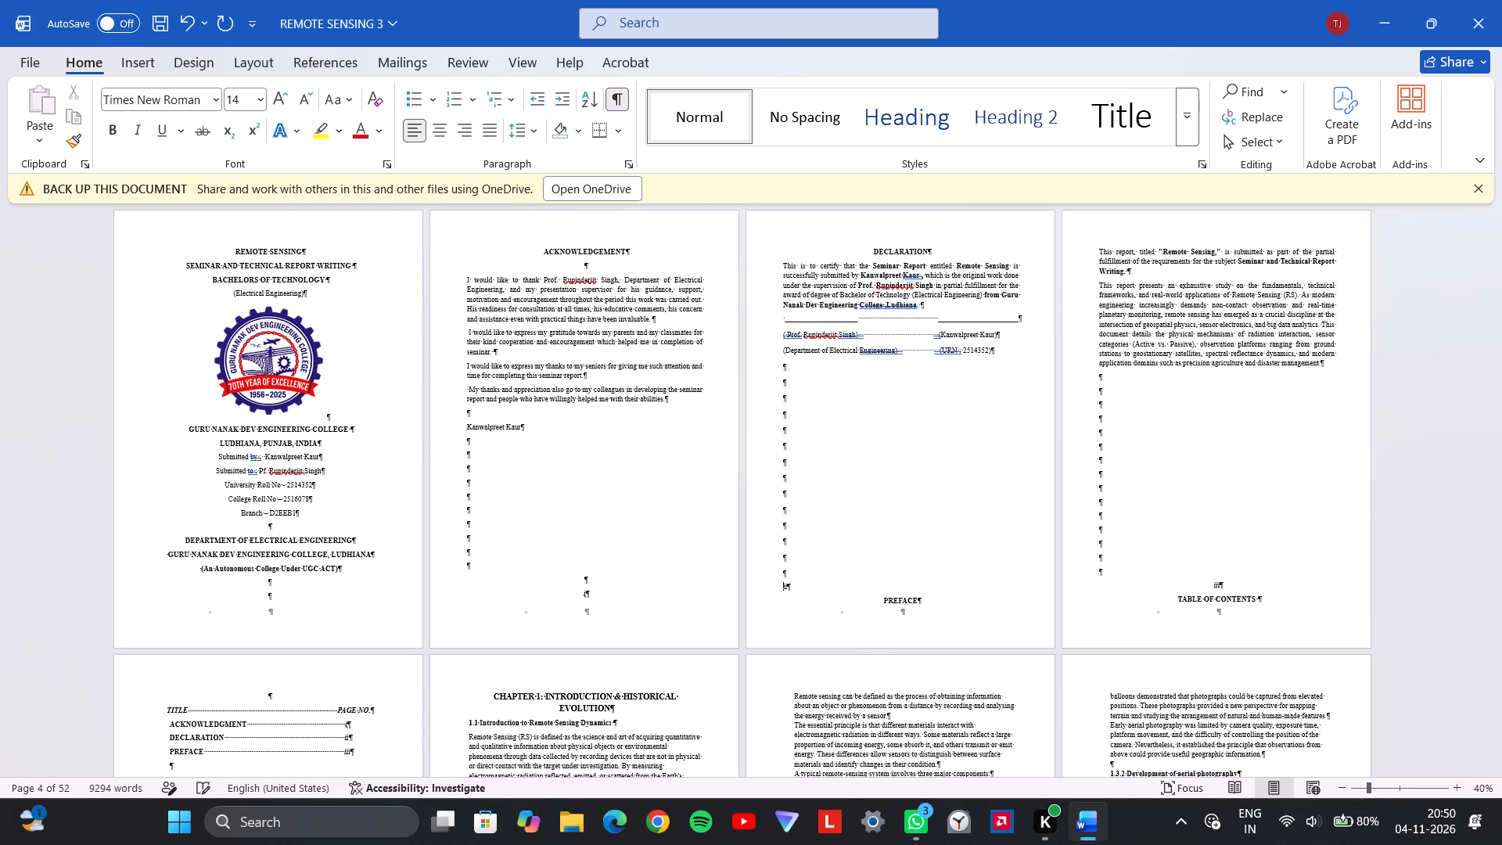
pyautogui.press('space')
pyautogui.press('space')
pyautogui.press('space')
pyautogui.press('space')
pyautogui.press('space')
pyautogui.press('space')
pyautogui.press('space')
pyautogui.press('space')
pyautogui.press('space')
pyautogui.press('space')
pyautogui.press('space')
pyautogui.press('space')
pyautogui.press('space')
pyautogui.press('space')
pyautogui.press('space')
pyautogui.press('space')
pyautogui.press('space')
pyautogui.press('space')
pyautogui.press('space')
pyautogui.press('space')
pyautogui.press('space')
pyautogui.press('space')
pyautogui.press('space')
pyautogui.press('space')
pyautogui.press('space')
pyautogui.press('space')
pyautogui.press('space')
pyautogui.press('space')
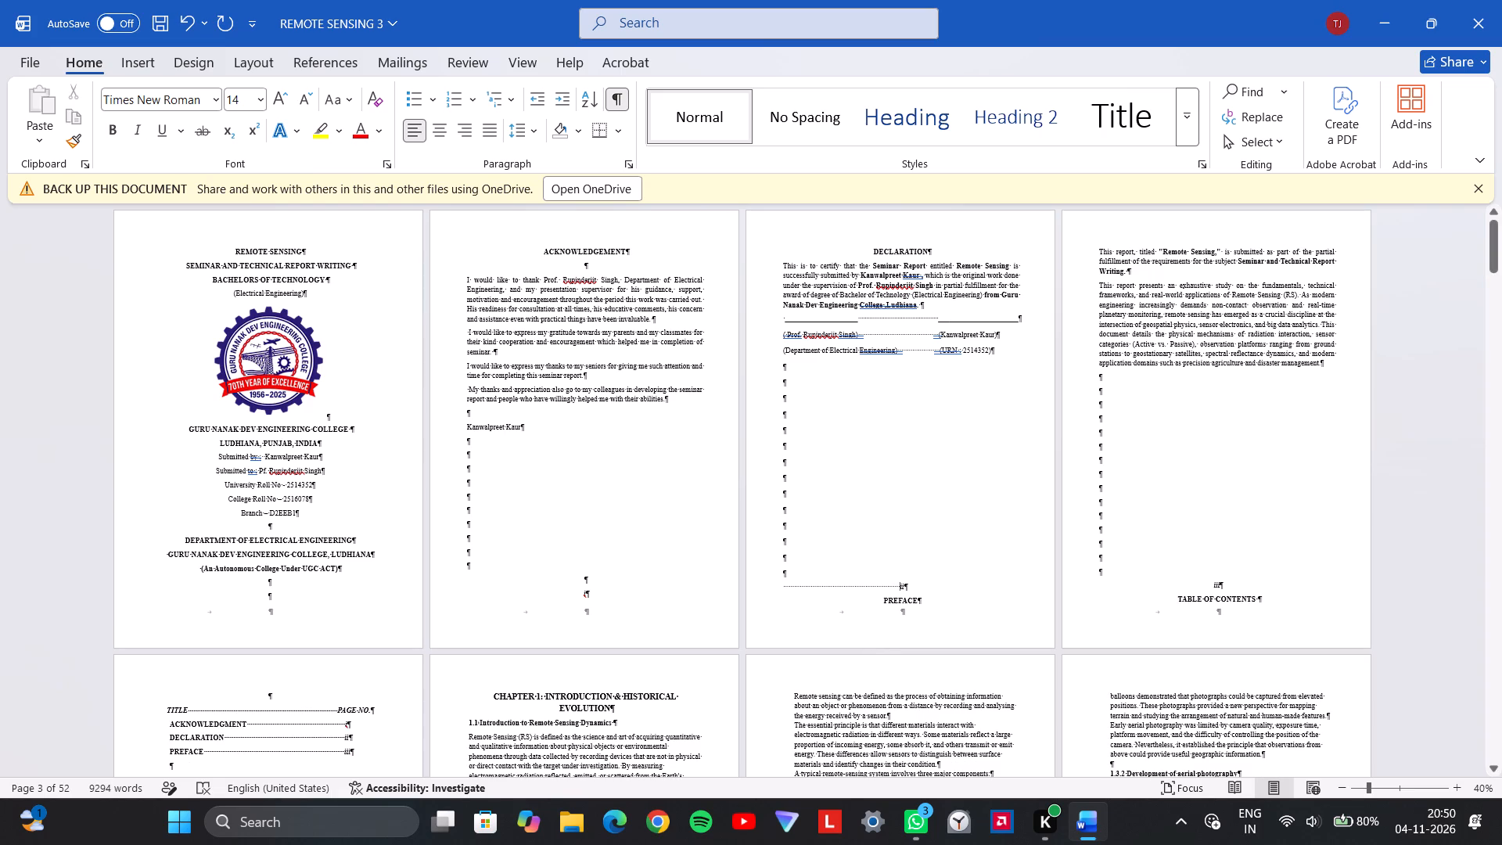
# Add a blank line above the PREFACE heading to push it to the top of the following page.
pyautogui.click(877, 602)
pyautogui.press('Return')
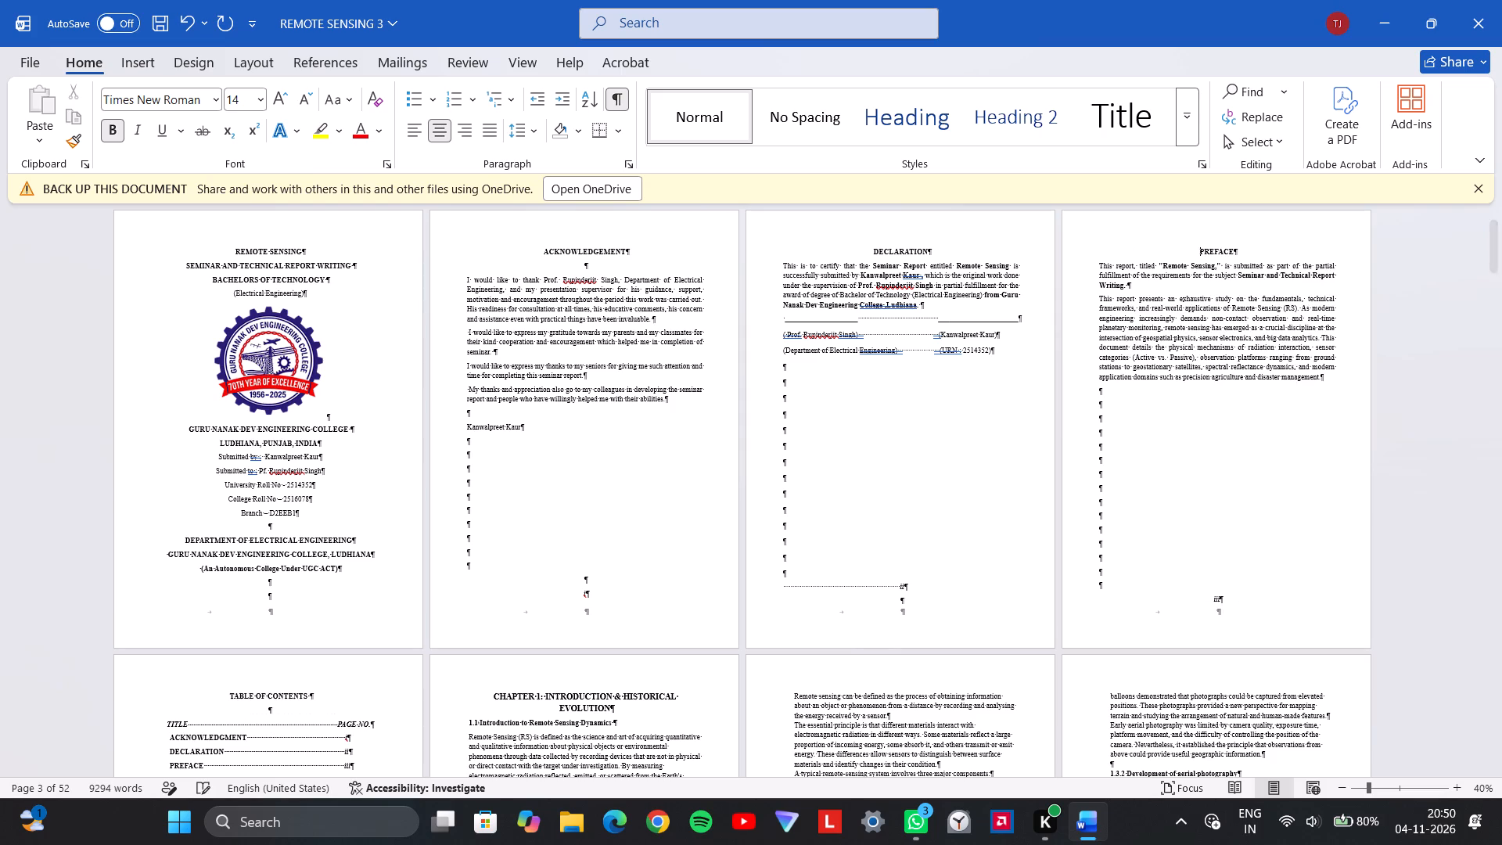
# Move page number 21 to the bottom of its section 4.2 page with six line breaks and shift it to the centre with spaces.
pyautogui.scroll(-3, 924, 565)
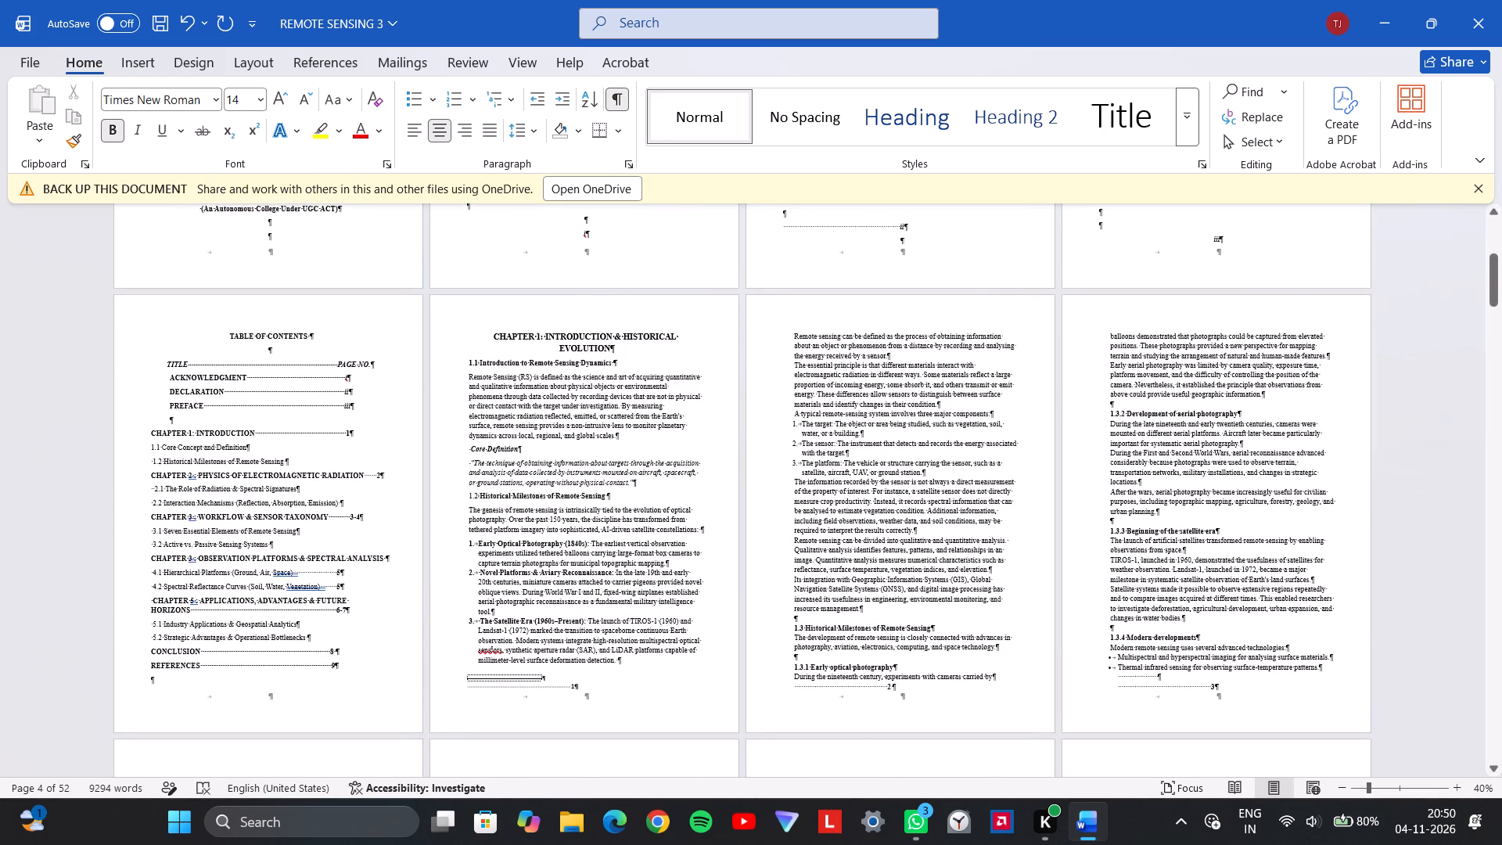
pyautogui.scroll(-3, 924, 565)
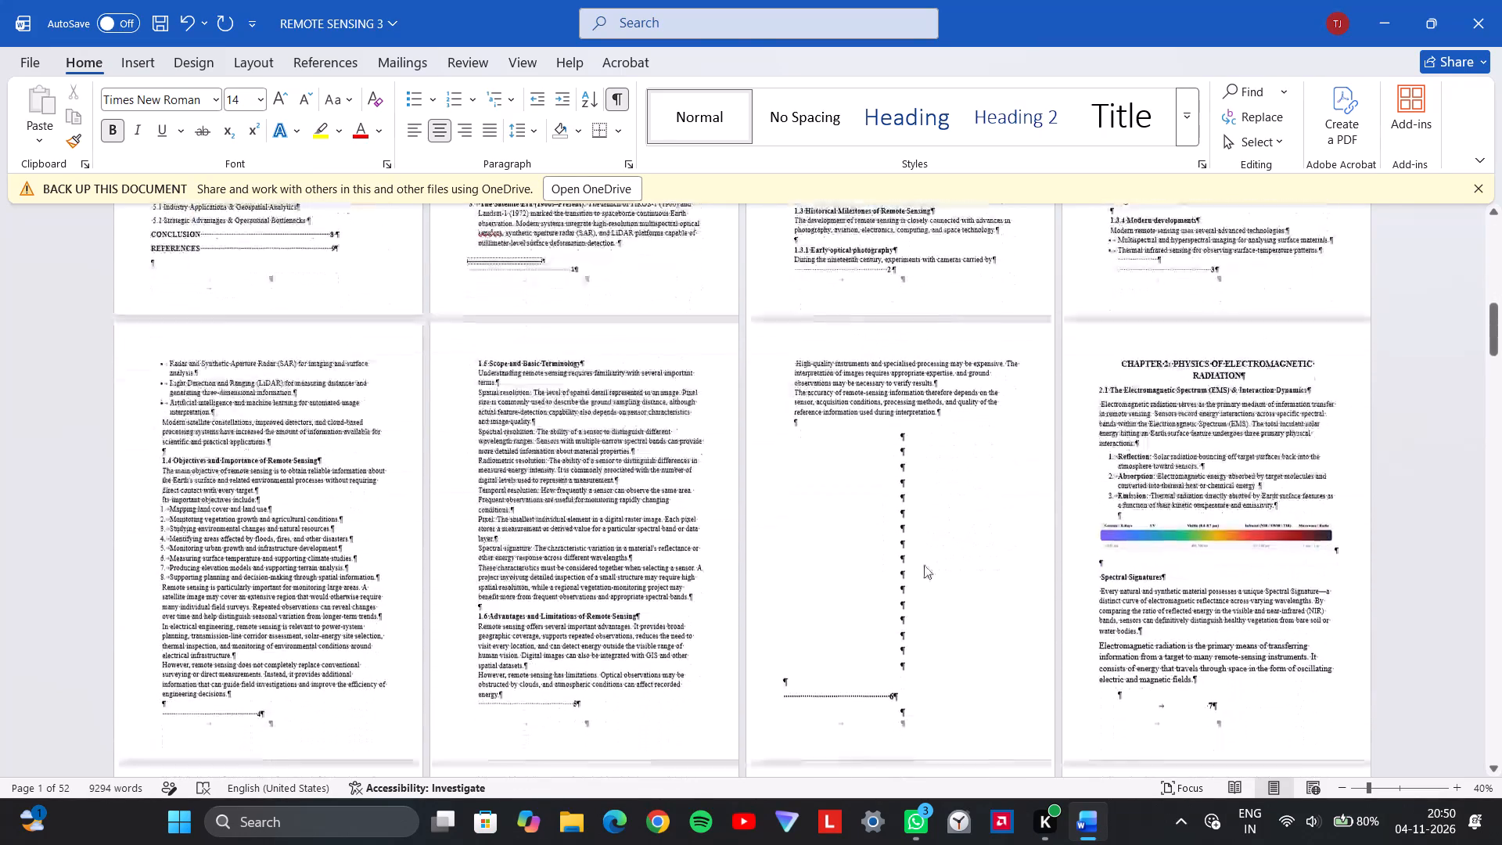
pyautogui.scroll(-1, 924, 565)
pyautogui.scroll(2, 924, 565)
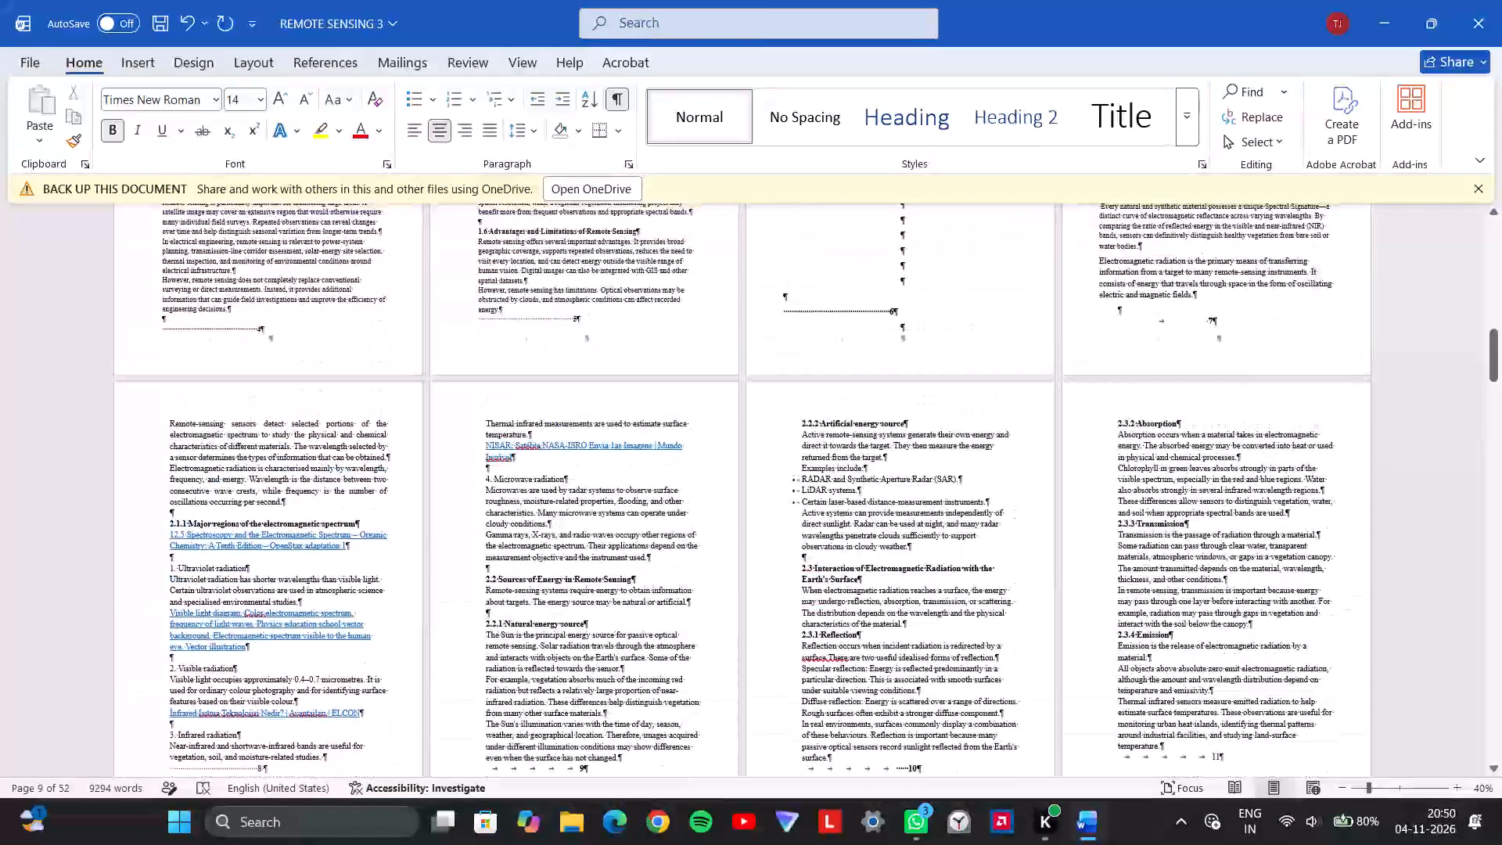
pyautogui.scroll(-2, 924, 565)
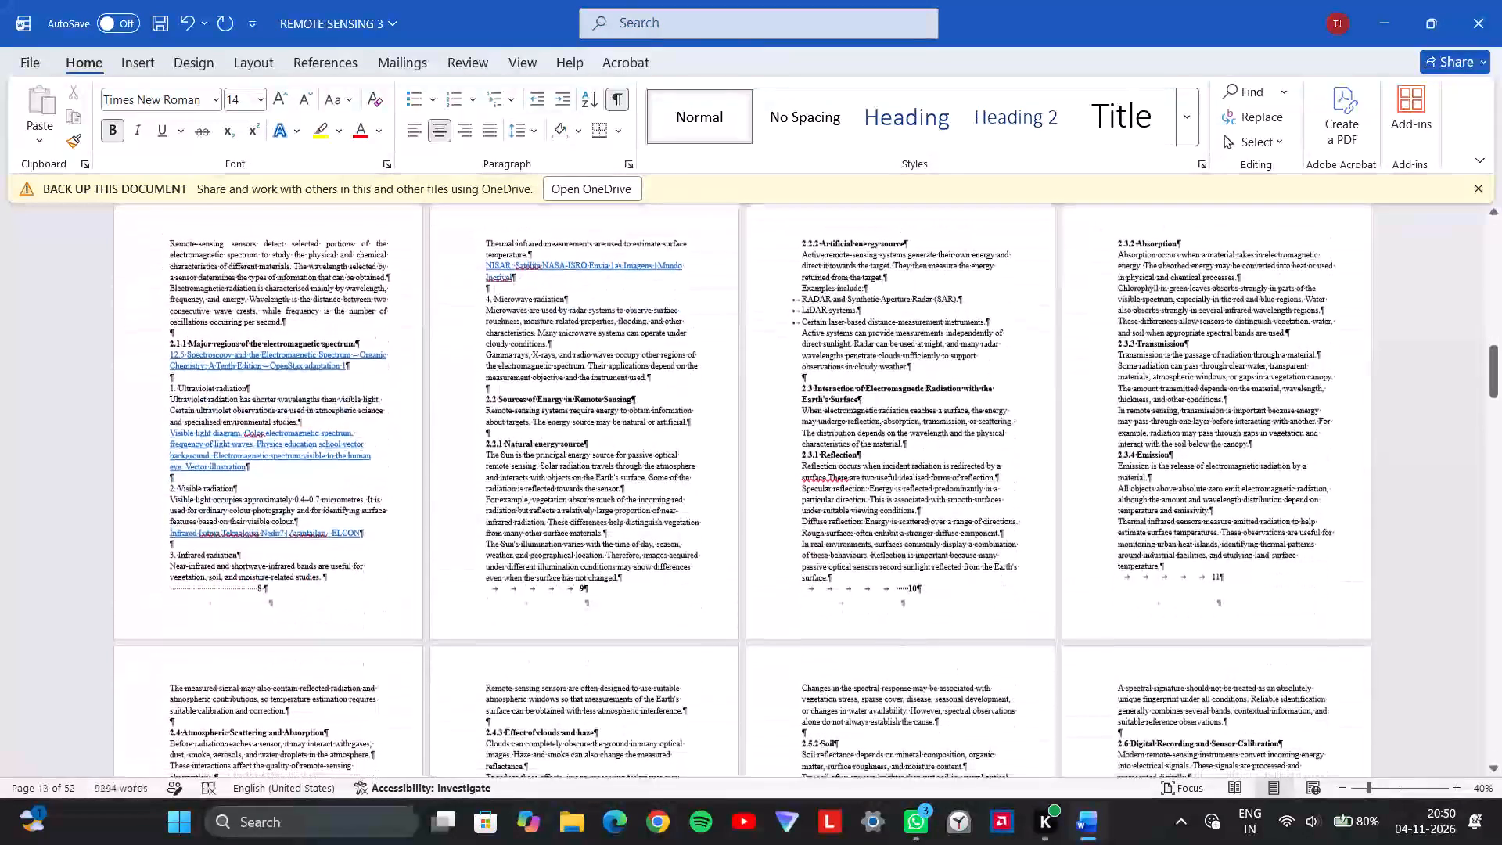
pyautogui.scroll(-4, 924, 565)
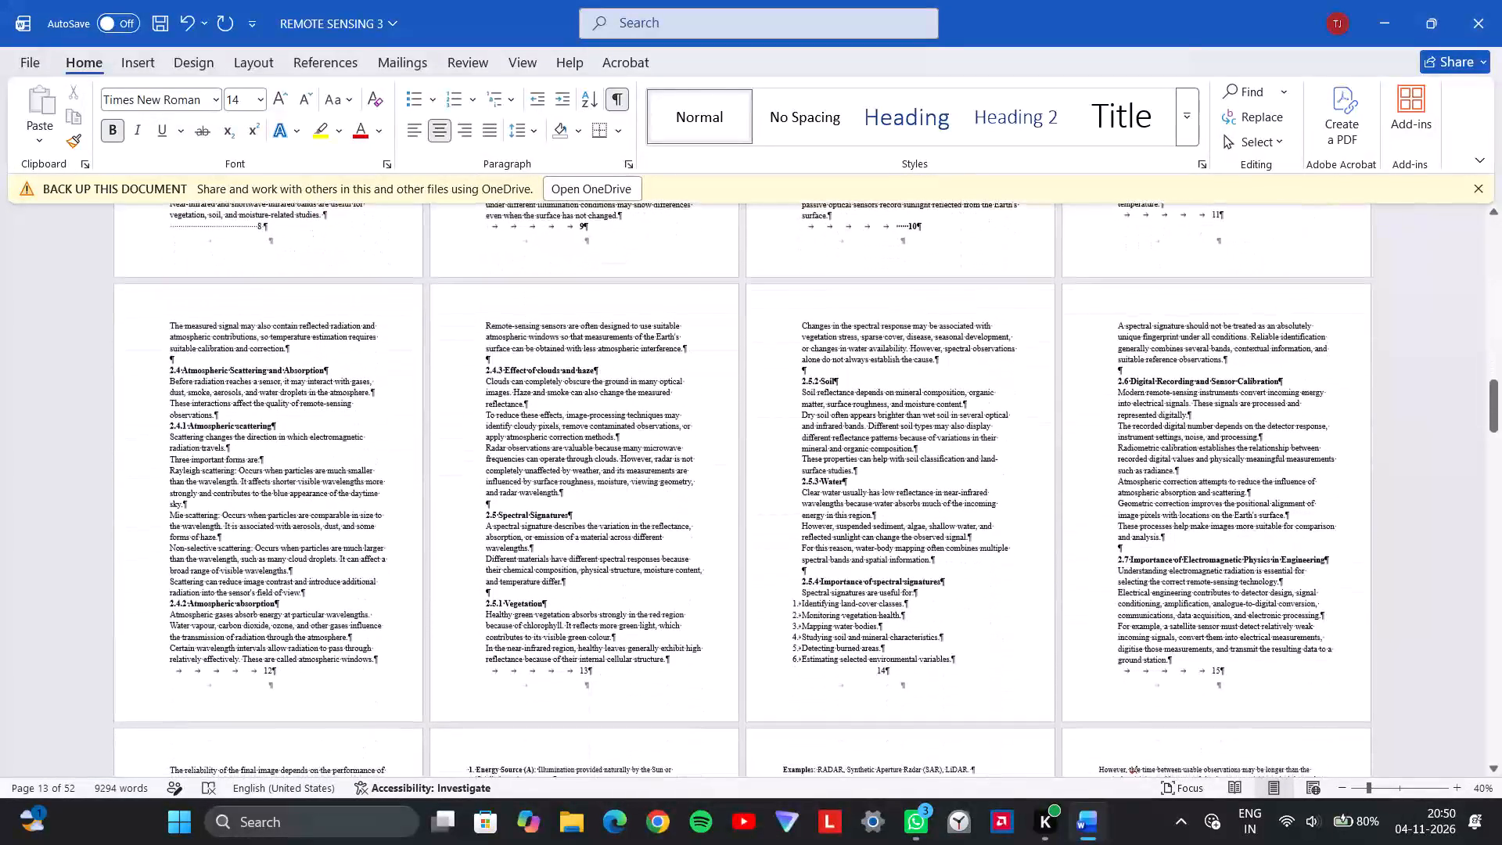
pyautogui.scroll(-5, 924, 565)
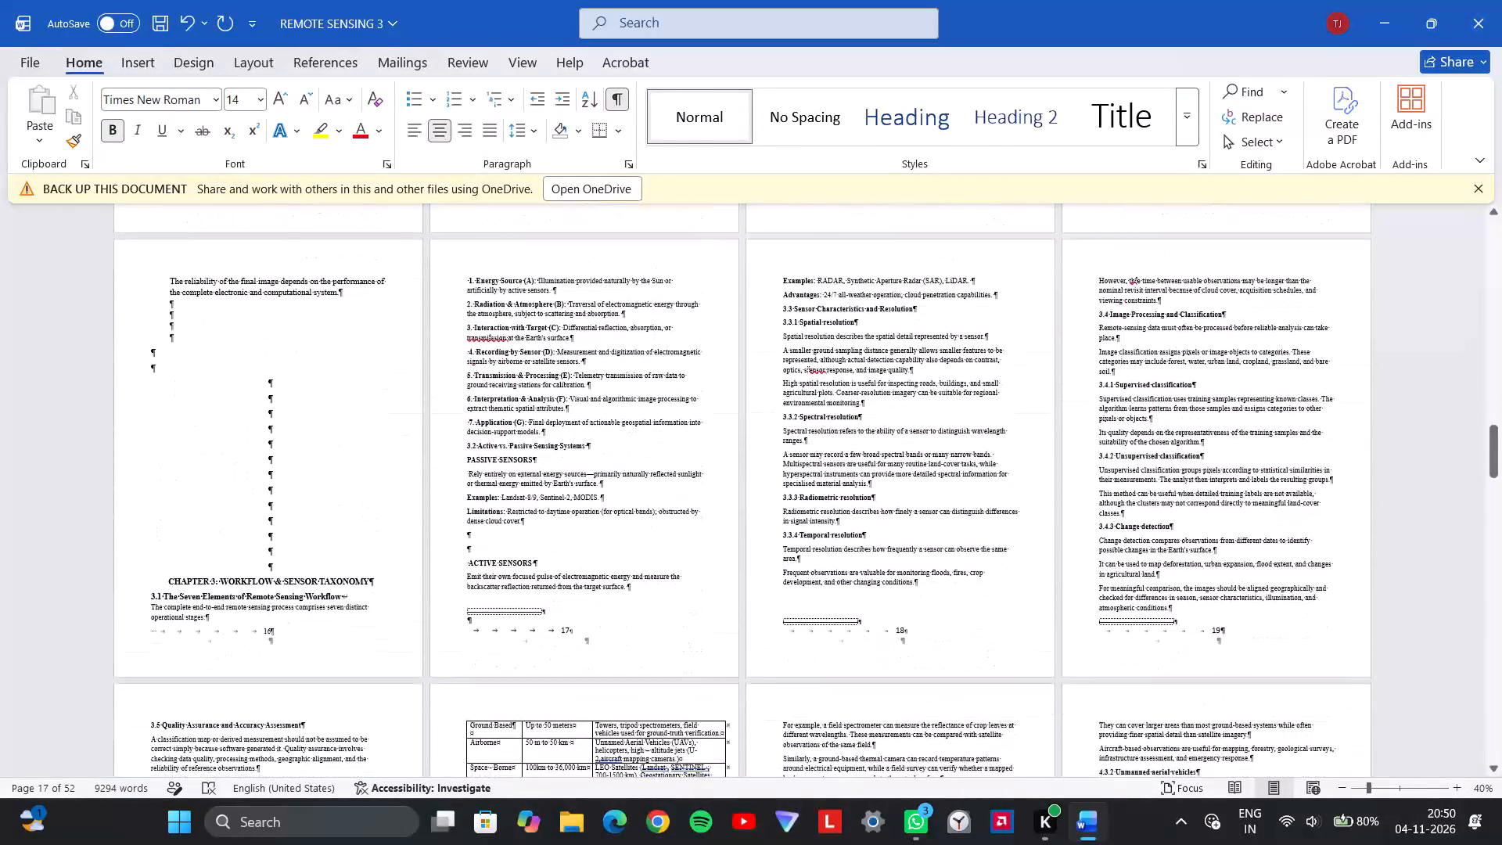
pyautogui.scroll(-4, 924, 565)
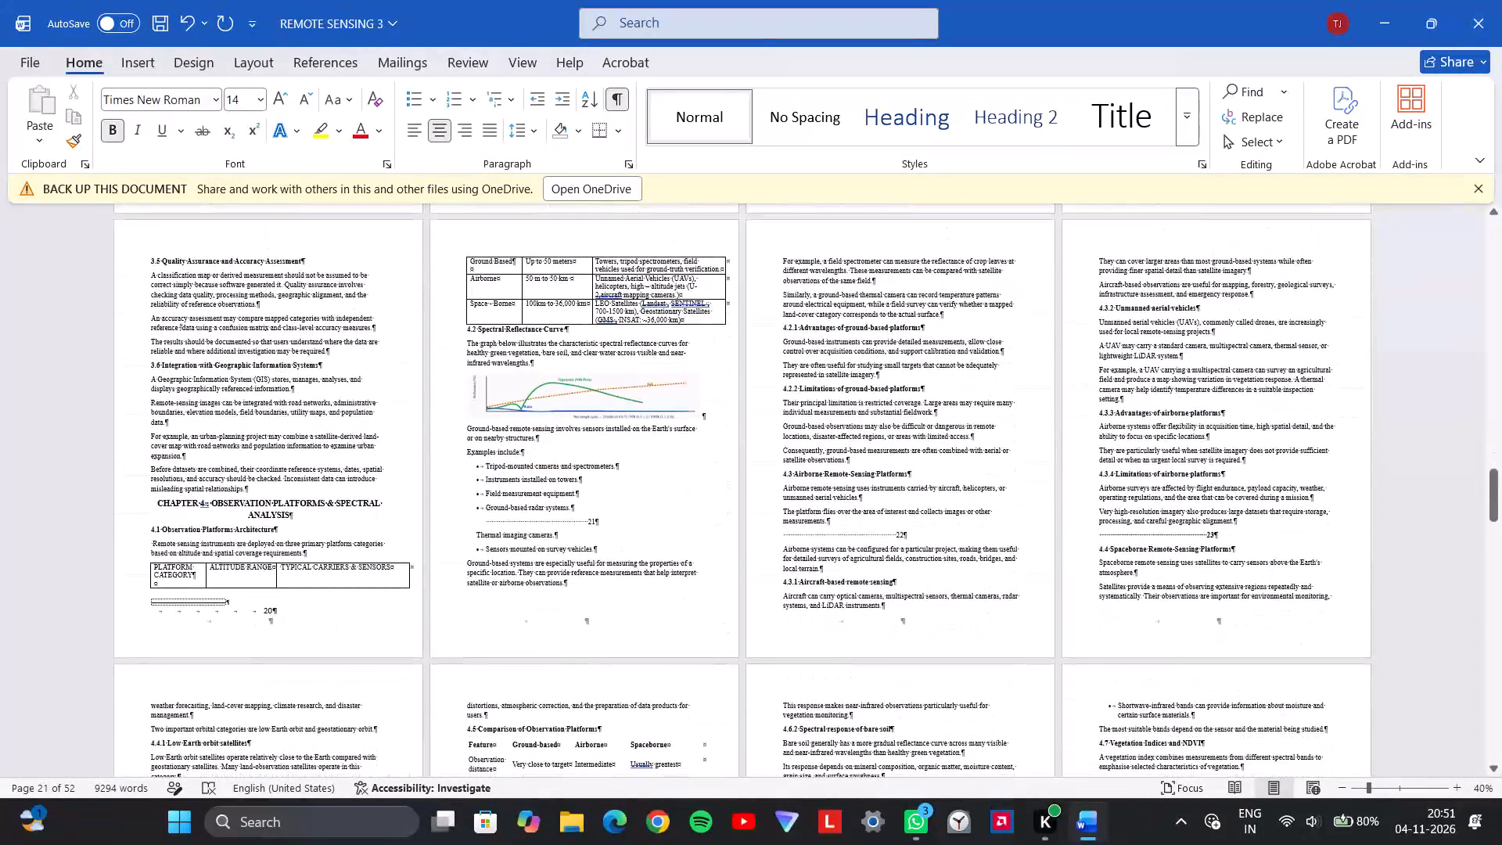
pyautogui.click(589, 520)
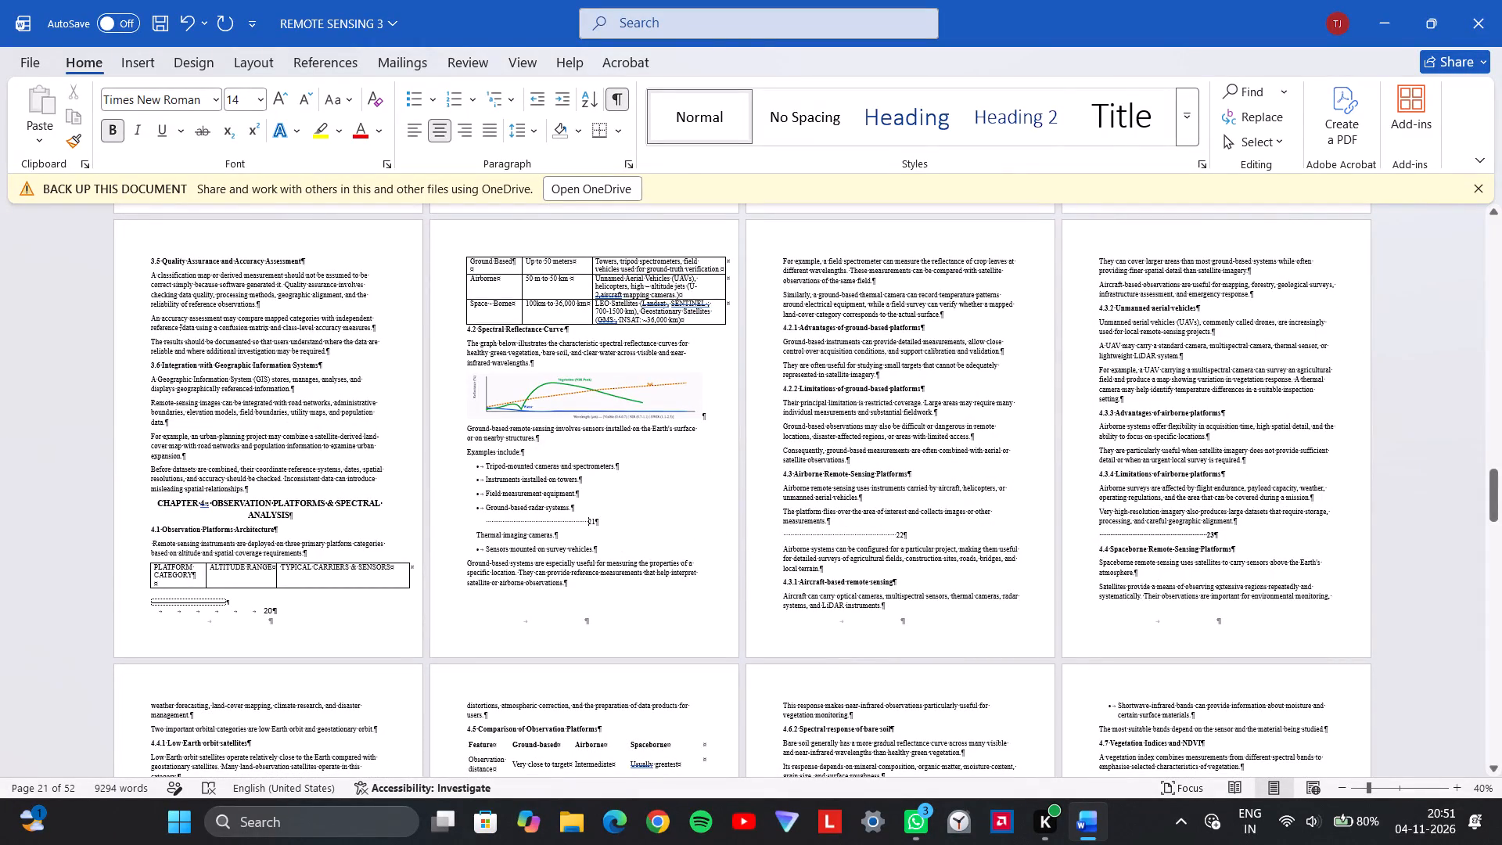
pyautogui.press('Return')
pyautogui.press('Return')
pyautogui.press('Return')
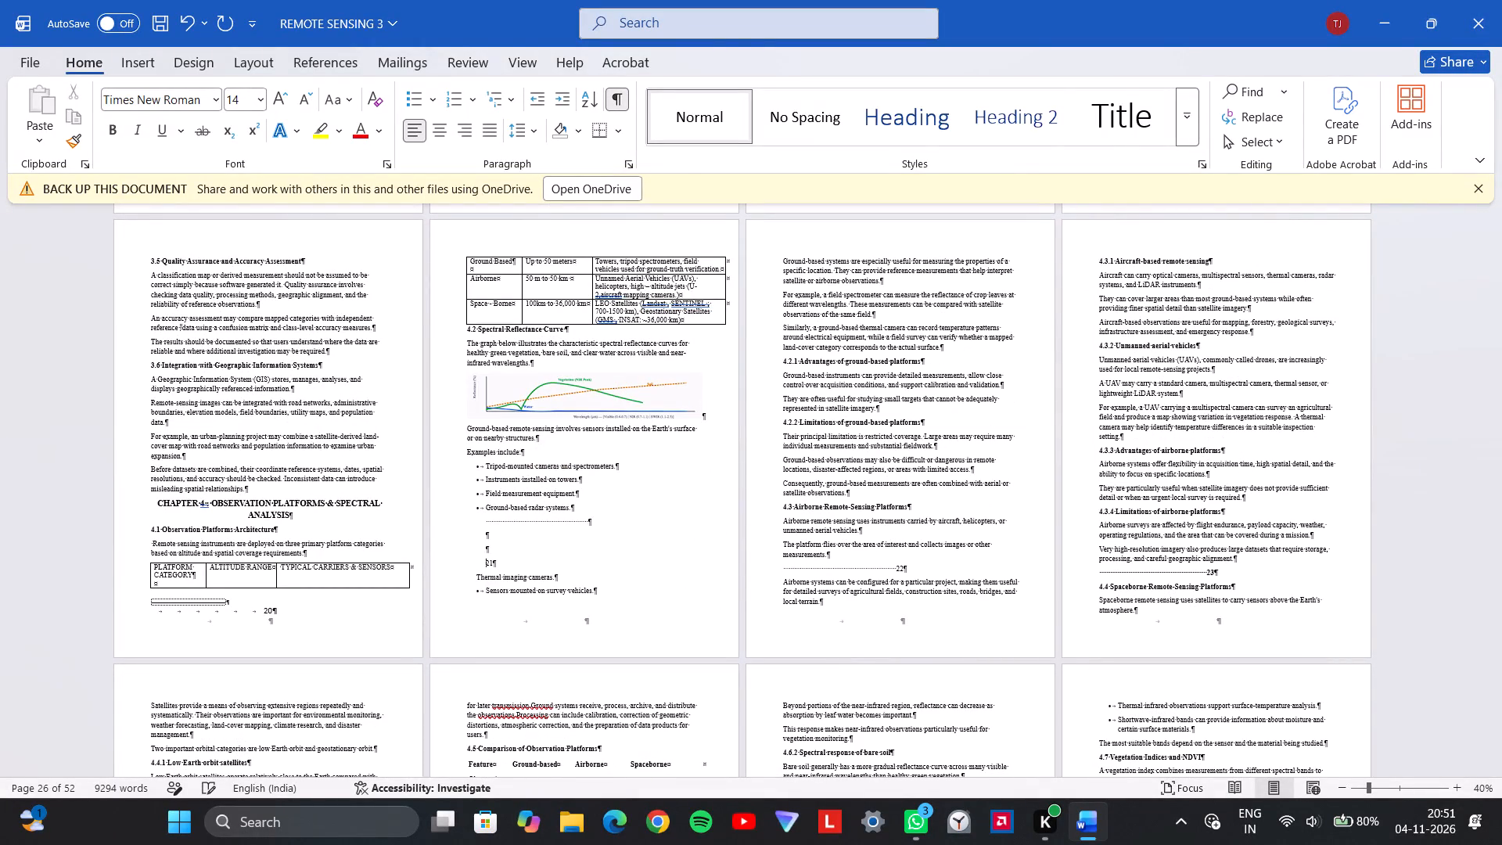
pyautogui.press('Return')
pyautogui.press('Return')
pyautogui.press('Return')
pyautogui.press('space')
pyautogui.press('space')
pyautogui.press('space')
pyautogui.press('space')
pyautogui.press('space')
pyautogui.press('space')
pyautogui.press('space')
pyautogui.press('space')
pyautogui.press('space')
pyautogui.press('space')
pyautogui.press('space')
pyautogui.press('space')
pyautogui.press('space')
pyautogui.press('space')
pyautogui.press('space')
pyautogui.press('space')
pyautogui.press('space')
pyautogui.press('space')
pyautogui.press('space')
pyautogui.press('space')
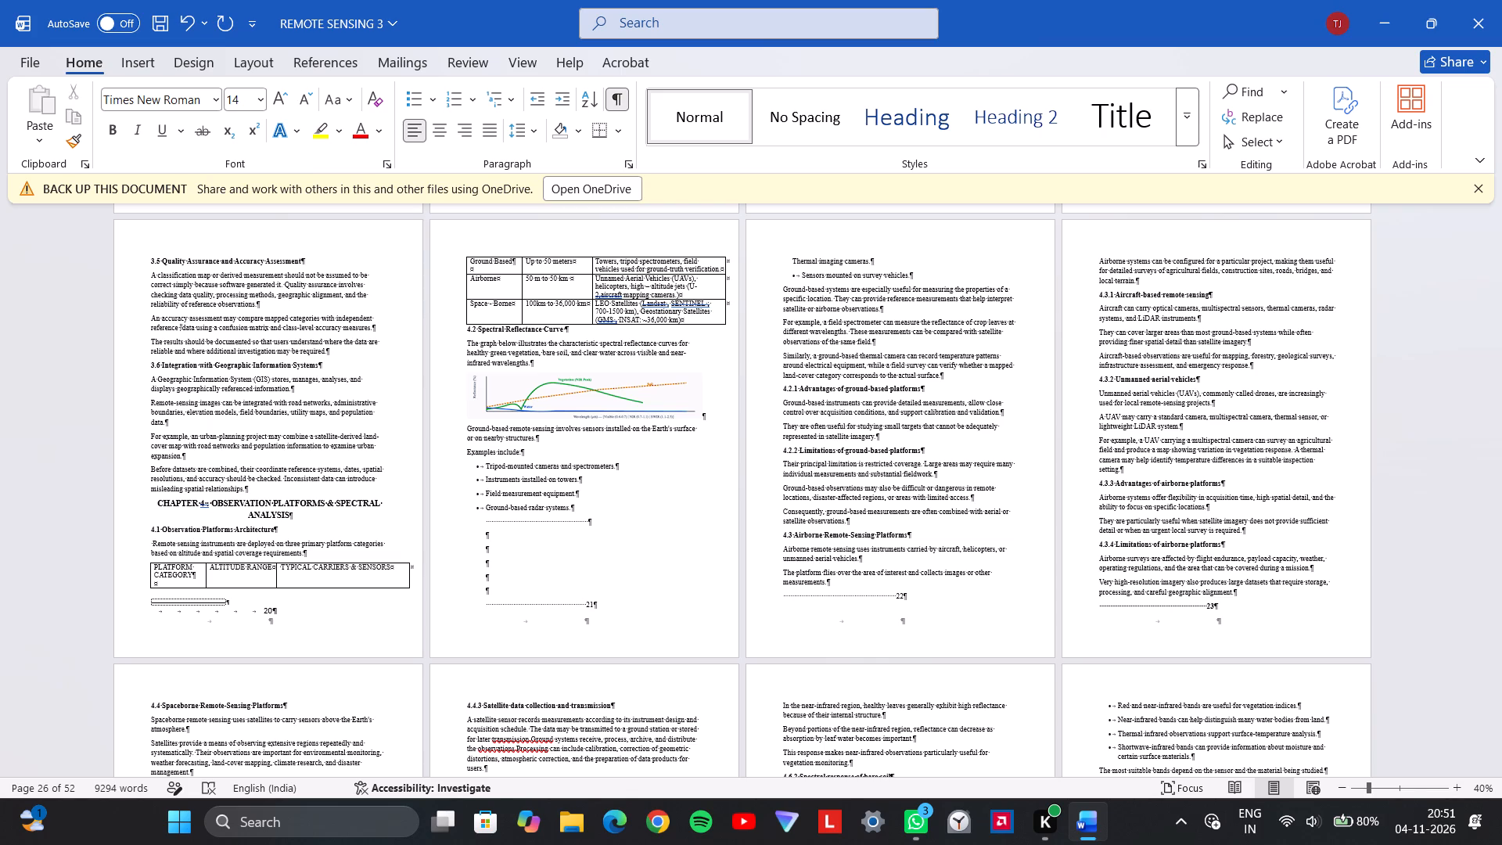
pyautogui.press('space')
# Review the page layout and page-number placement from section 4.4 through the Conclusion and References, returning to the cover page.
pyautogui.scroll(-2, 589, 520)
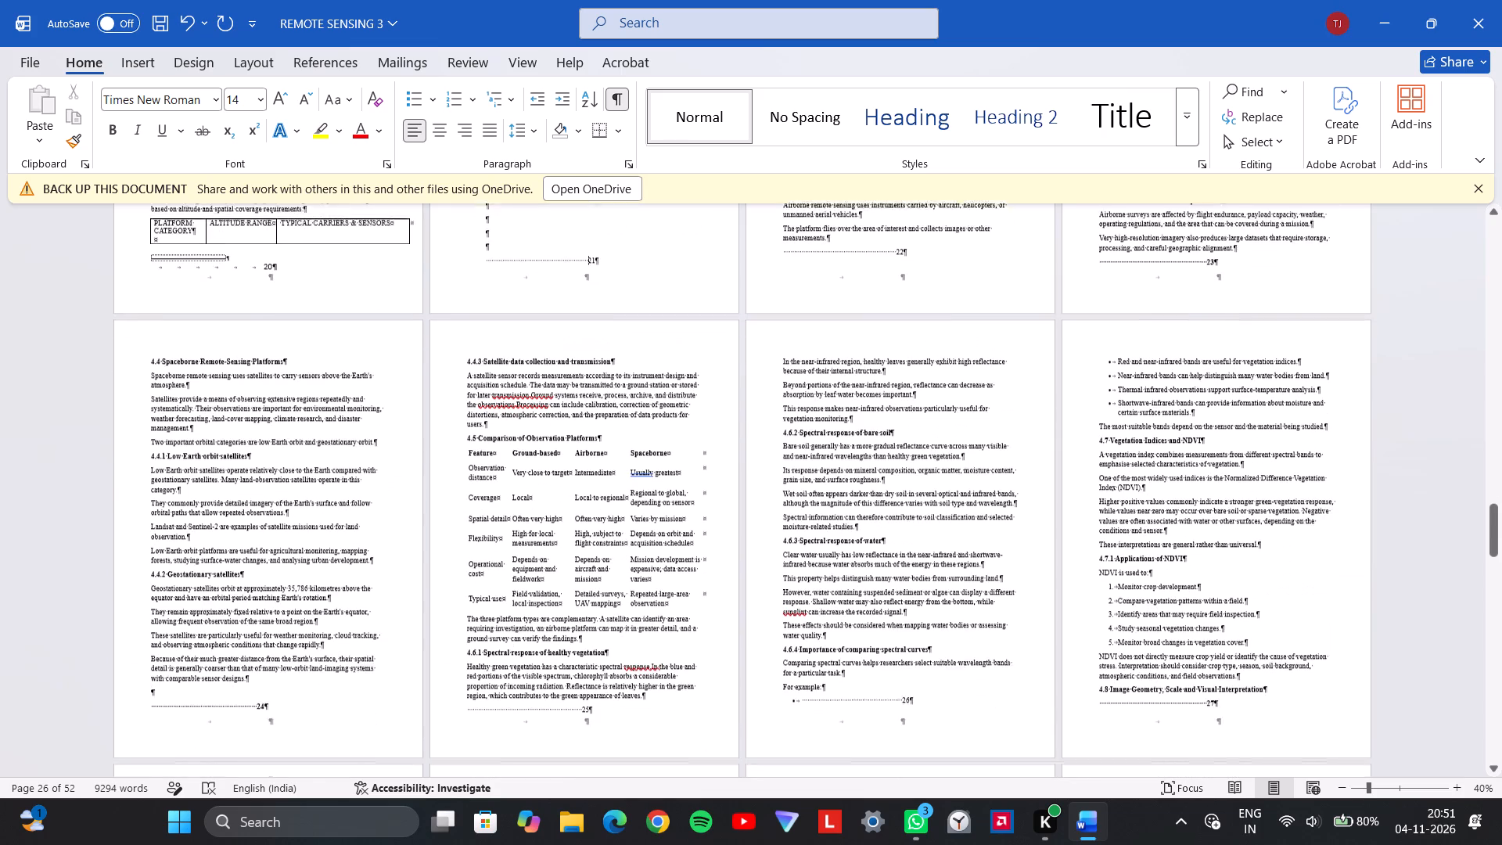
pyautogui.scroll(-4, 589, 520)
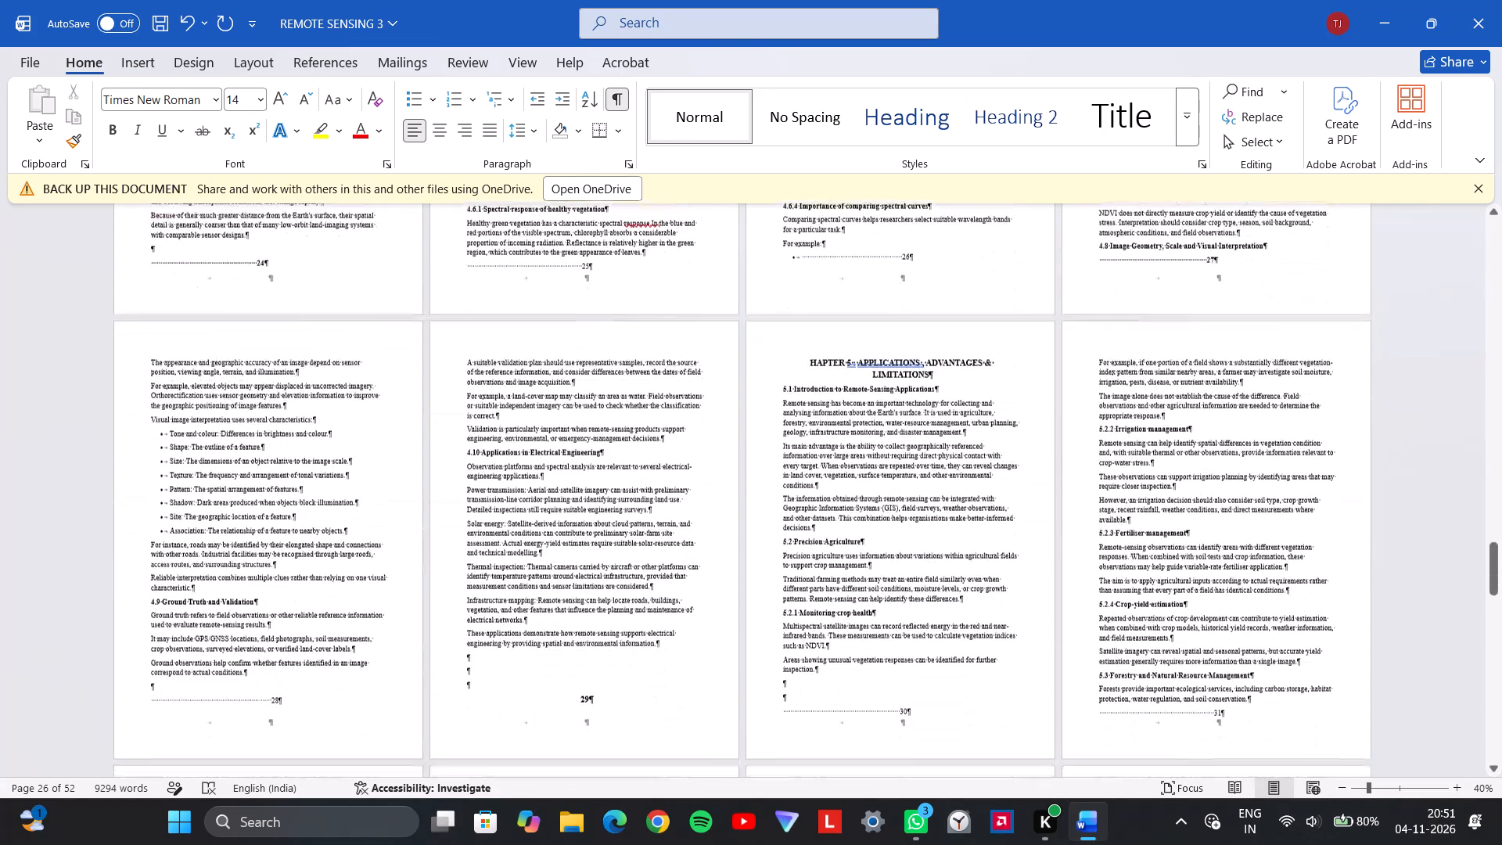
pyautogui.scroll(-4, 589, 520)
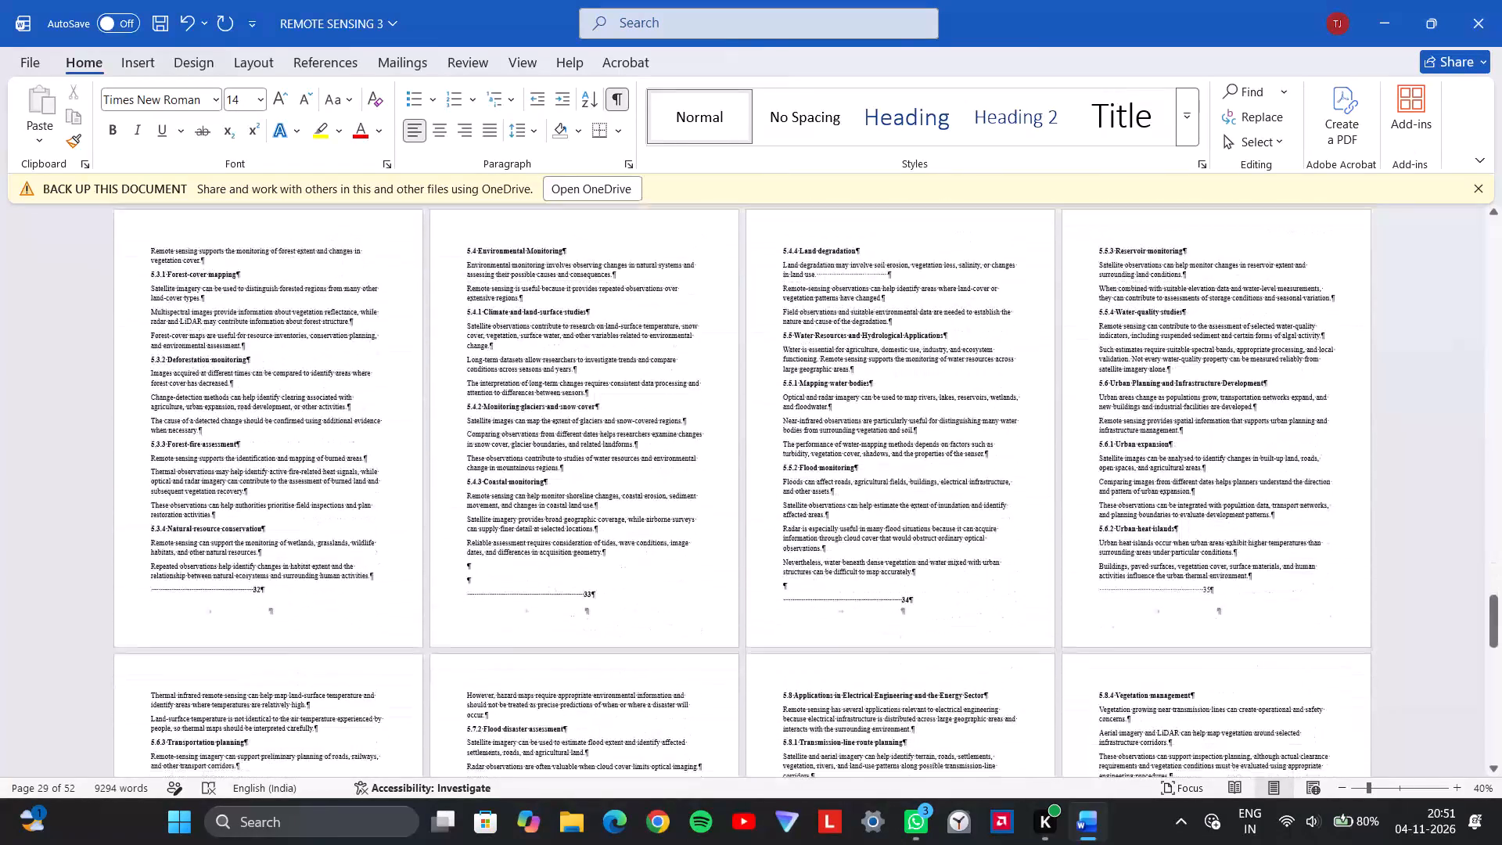
pyautogui.scroll(-4, 589, 520)
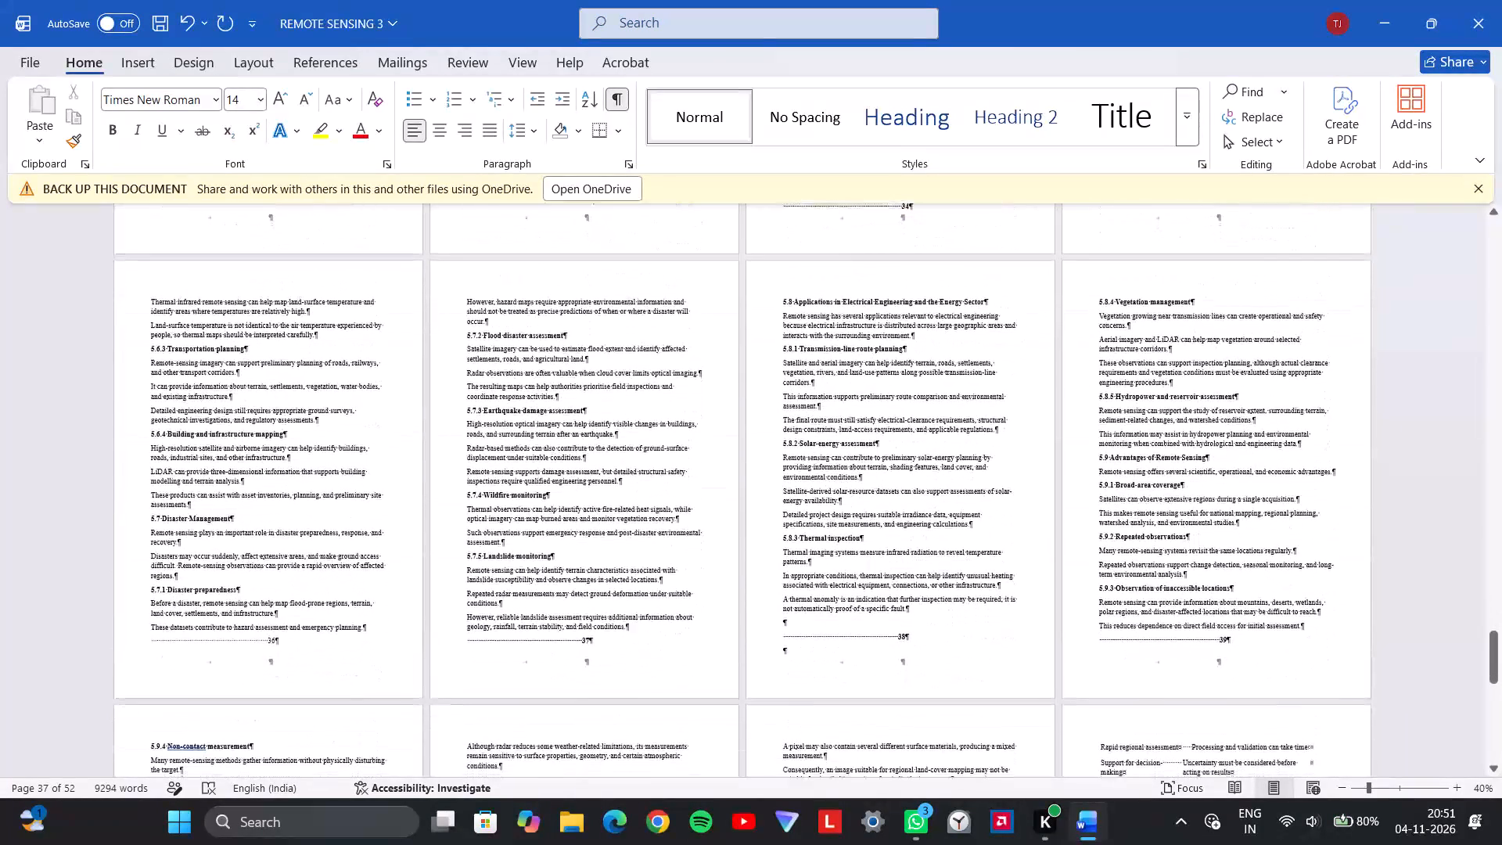
pyautogui.scroll(-4, 589, 520)
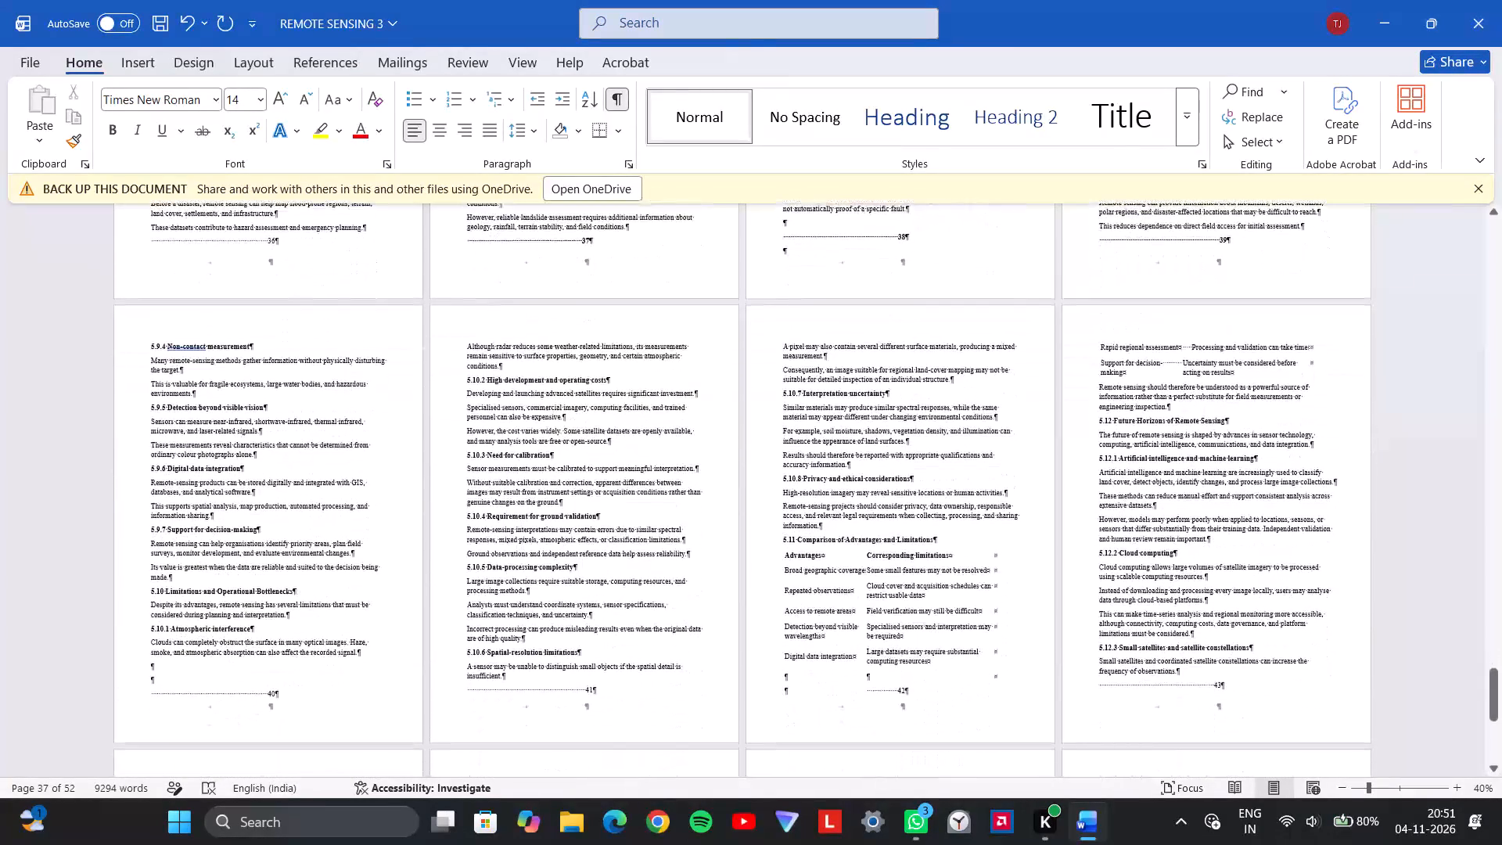
pyautogui.scroll(-5, 589, 520)
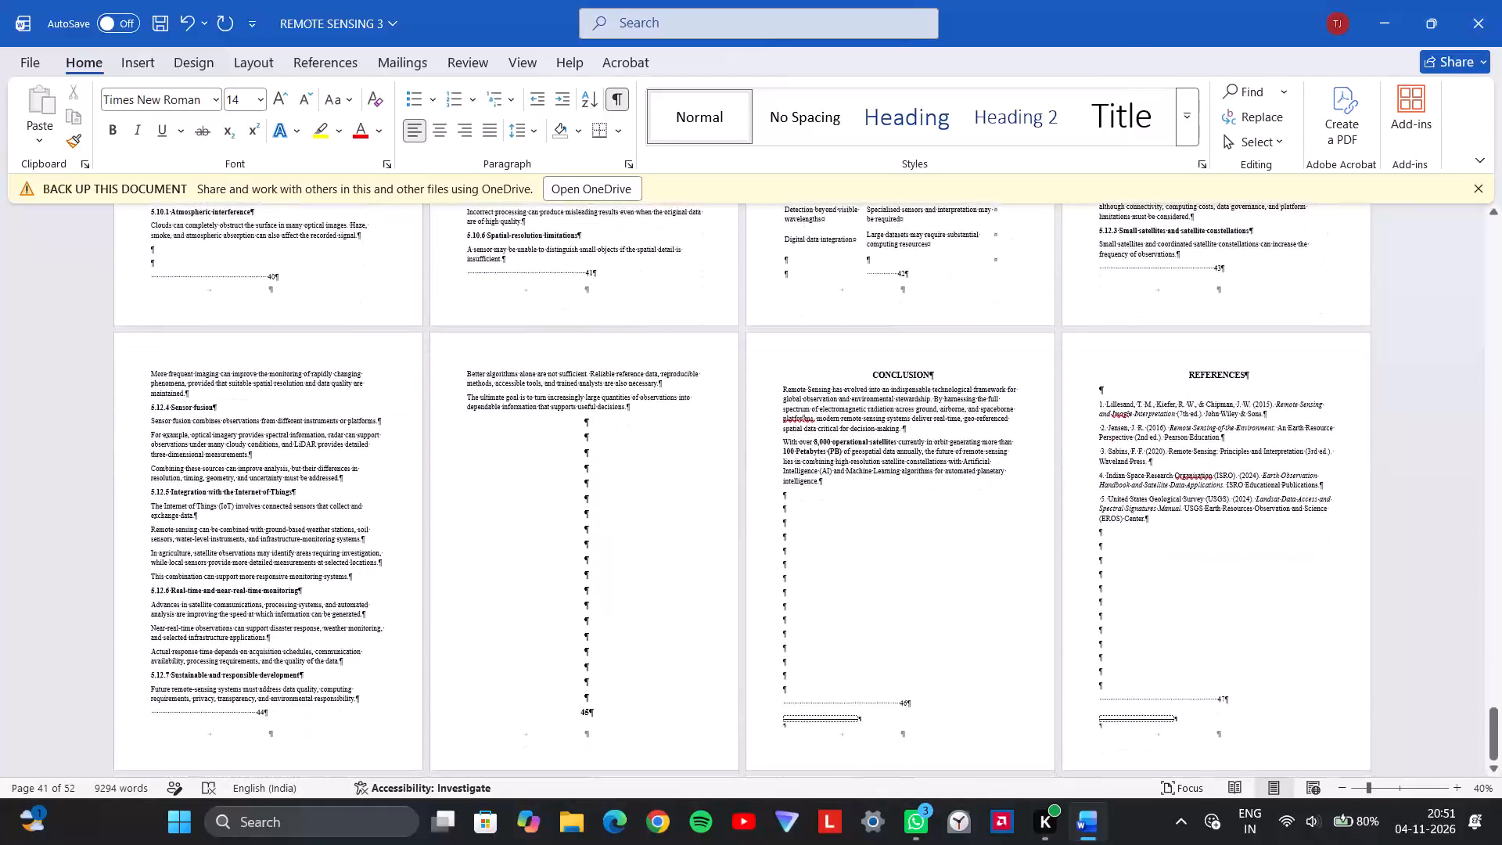
pyautogui.scroll(-3, 589, 520)
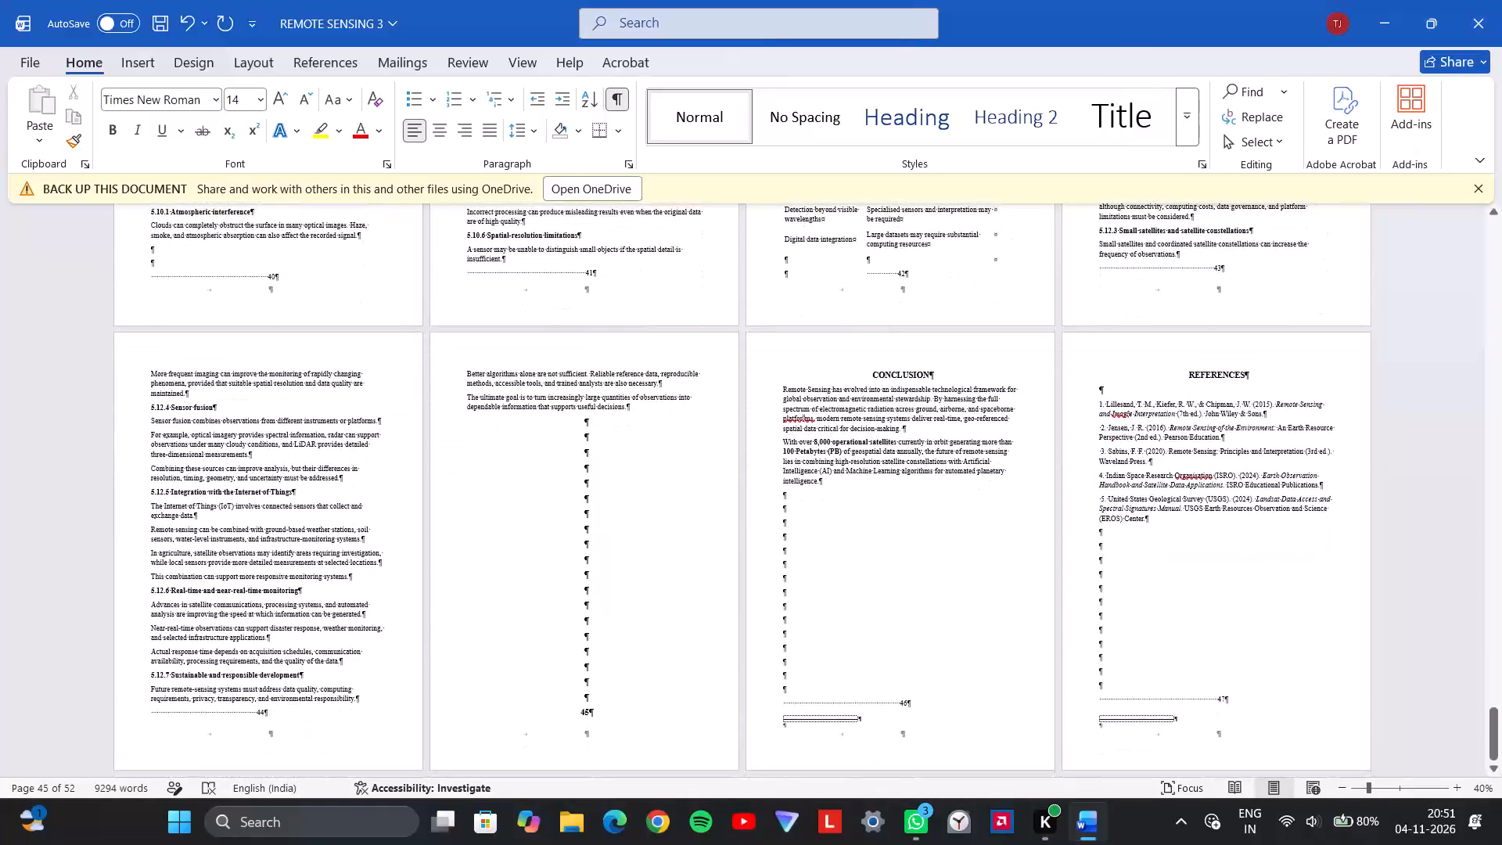
pyautogui.scroll(-2, 589, 520)
pyautogui.scroll(20, 589, 520)
pyautogui.scroll(20, 589, 520)
pyautogui.scroll(20, 589, 520)
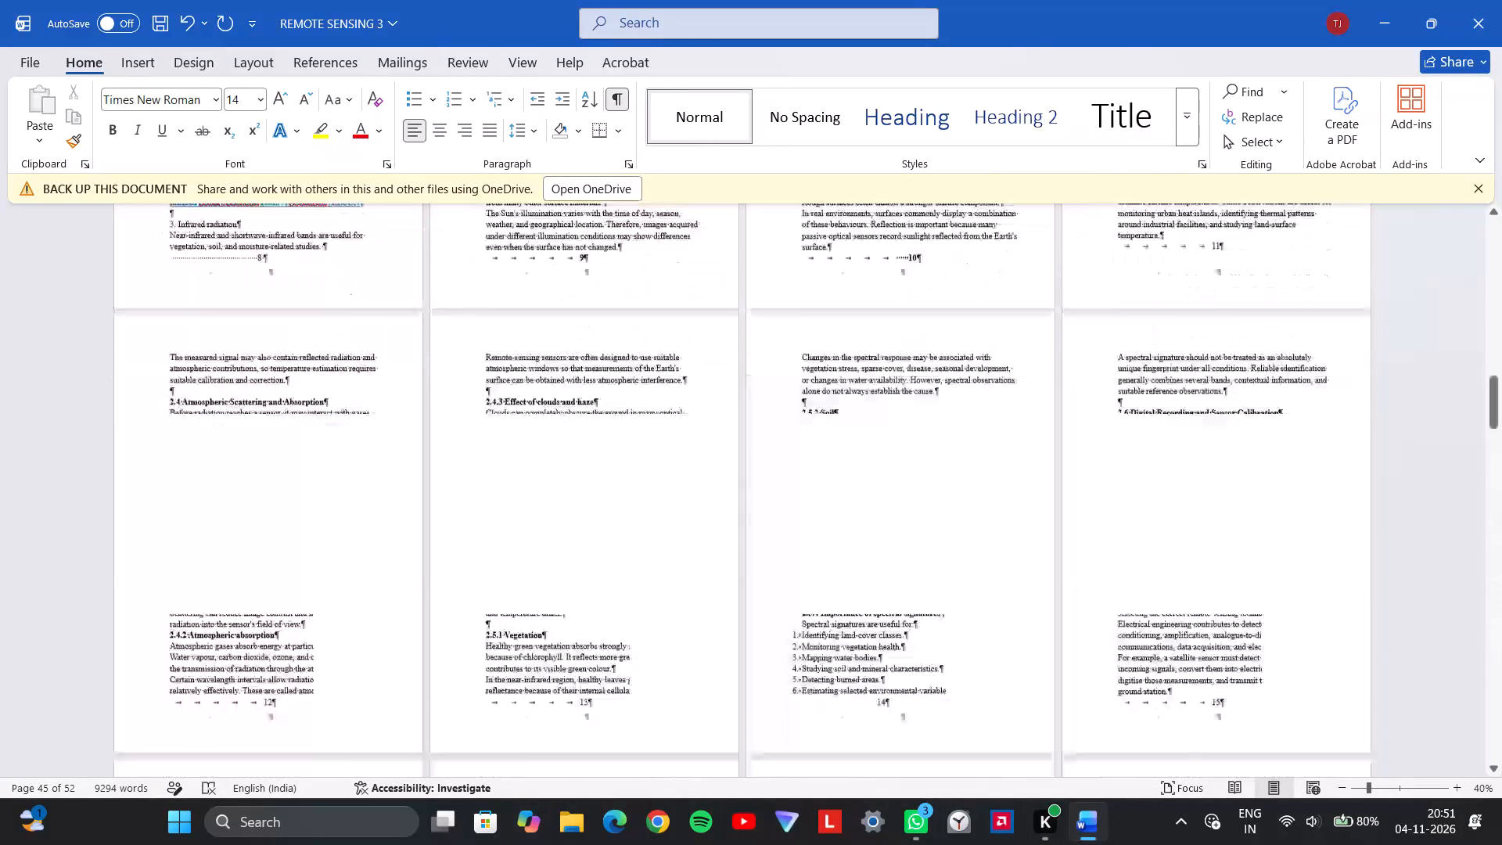
pyautogui.scroll(5, 589, 520)
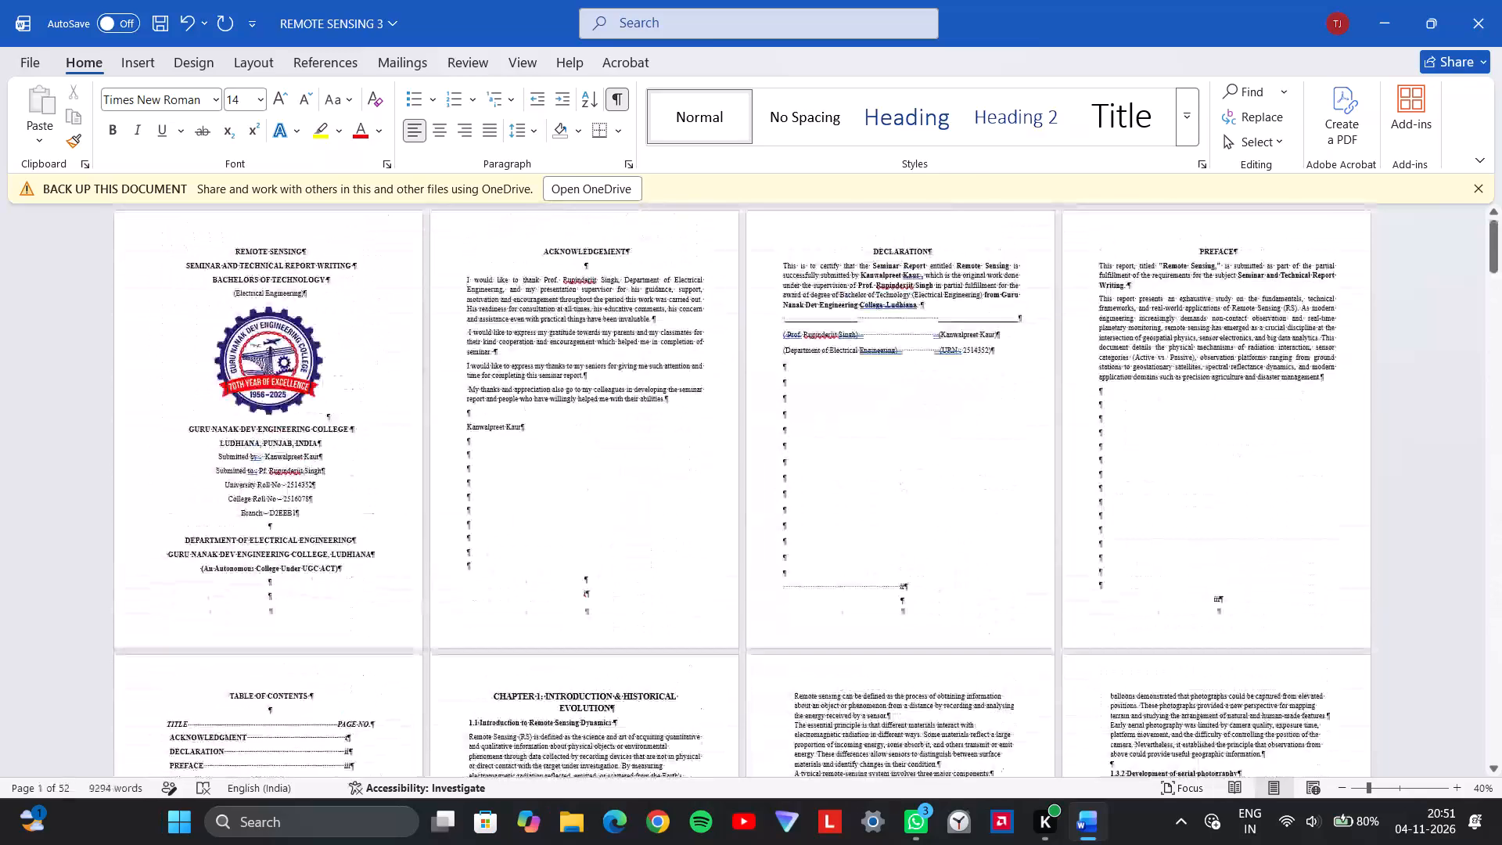
# Save the report under its existing name.
pyautogui.click(41, 55)
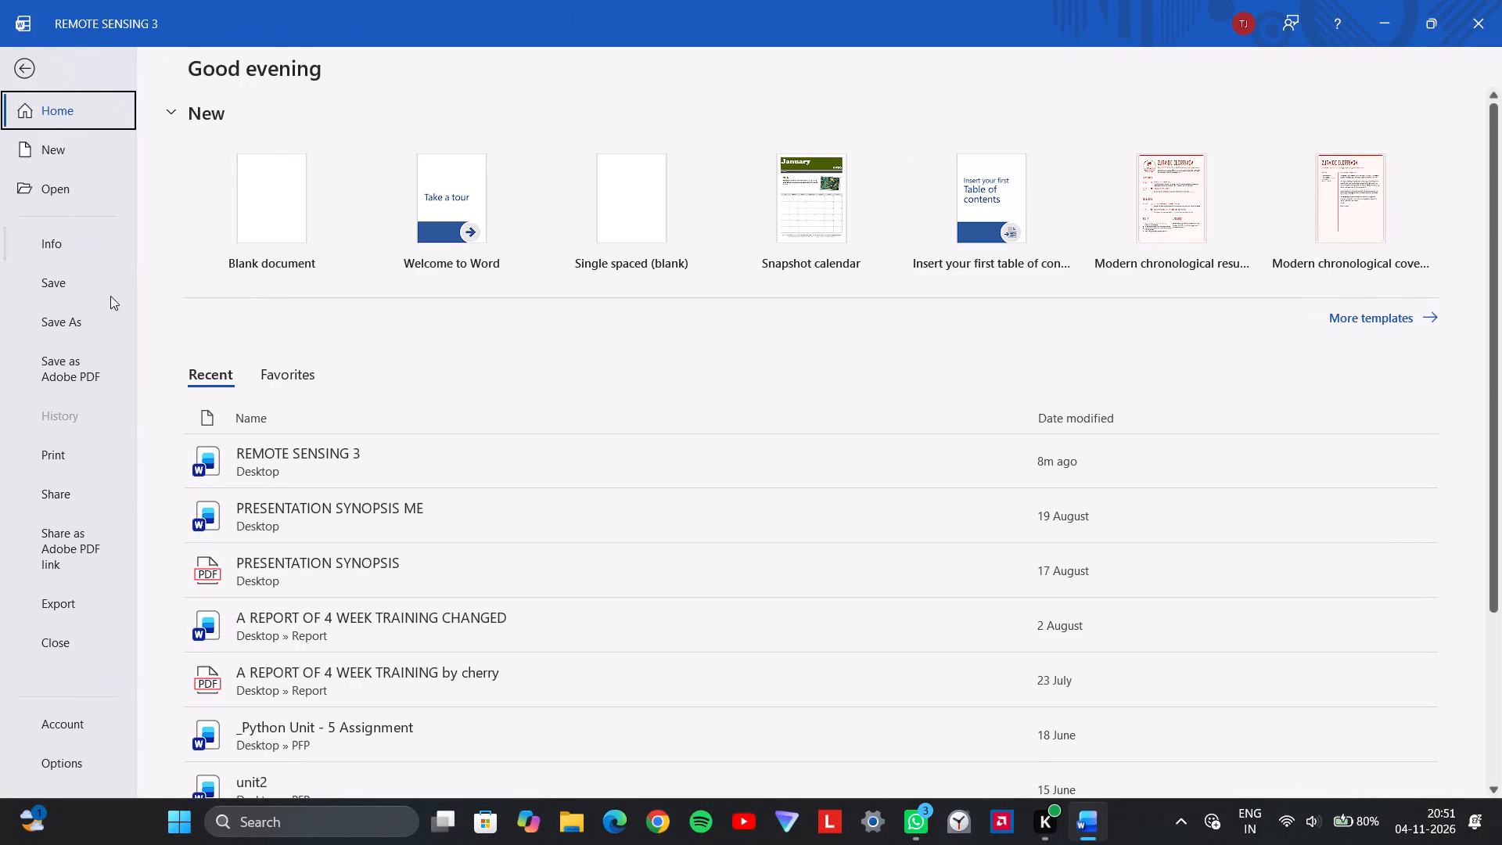
pyautogui.click(66, 280)
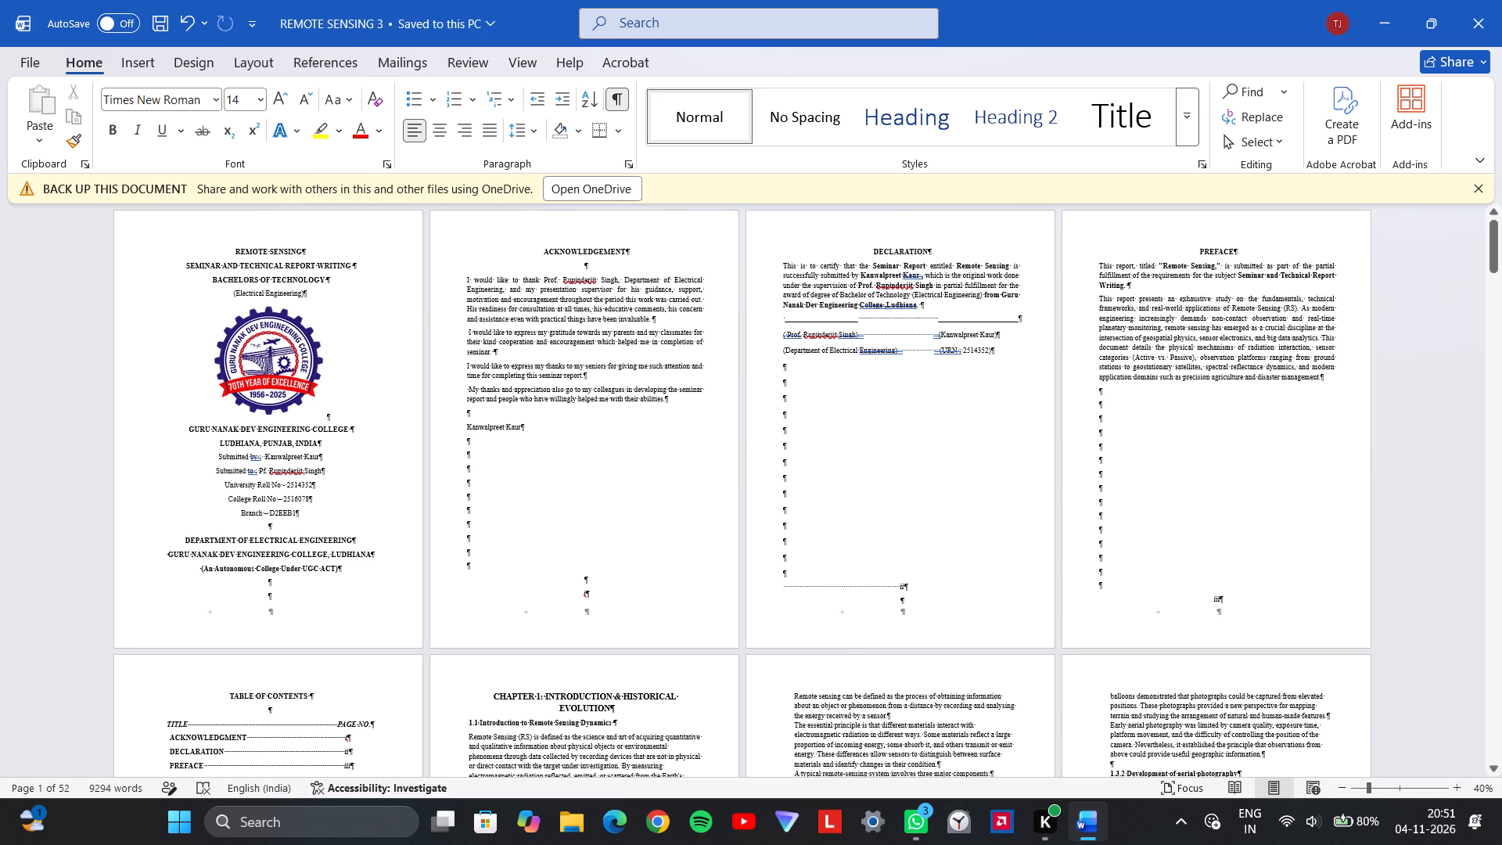
# Delete the page number from the Chapter 2, Physics of Electromagnetic Radiation, entry in the table of contents.
pyautogui.scroll(-1, 319, 380)
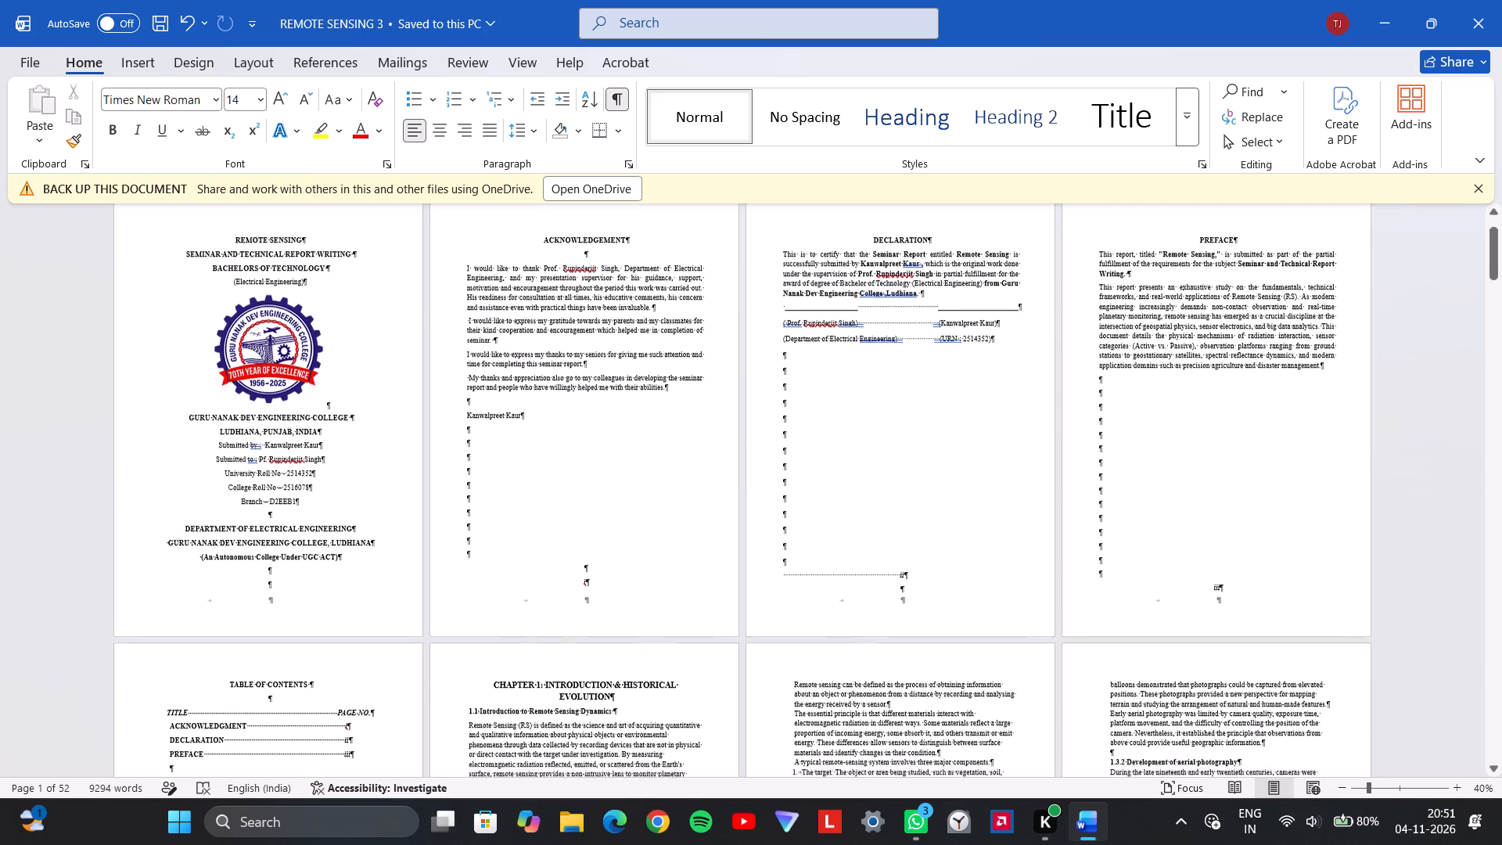
pyautogui.scroll(-5, 319, 380)
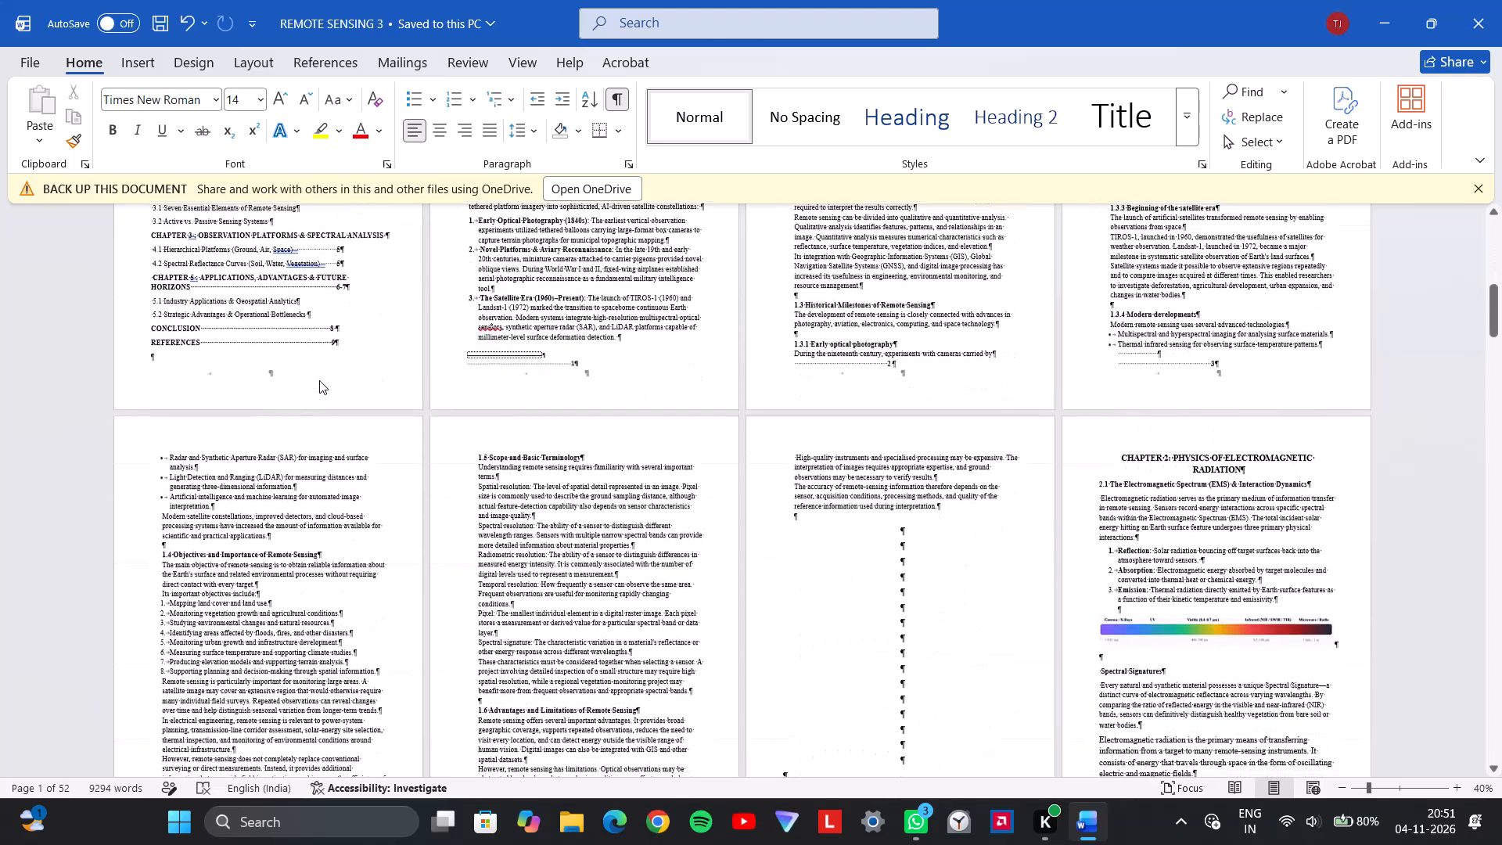
pyautogui.keyDown('ctrl'); pyautogui.scroll(2, 325, 369); pyautogui.keyUp('ctrl')
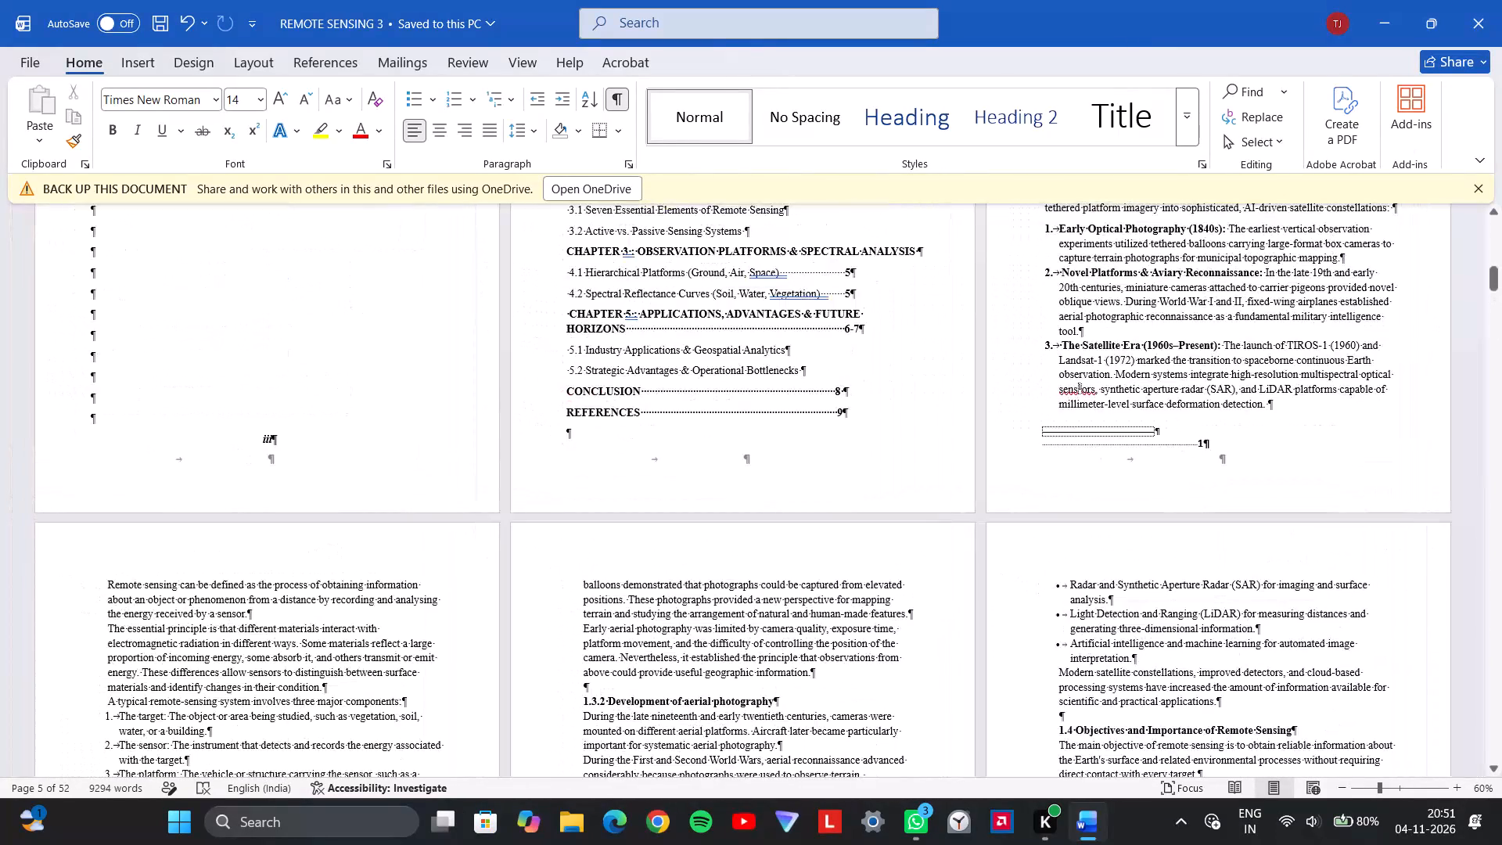
pyautogui.scroll(1, 673, 361)
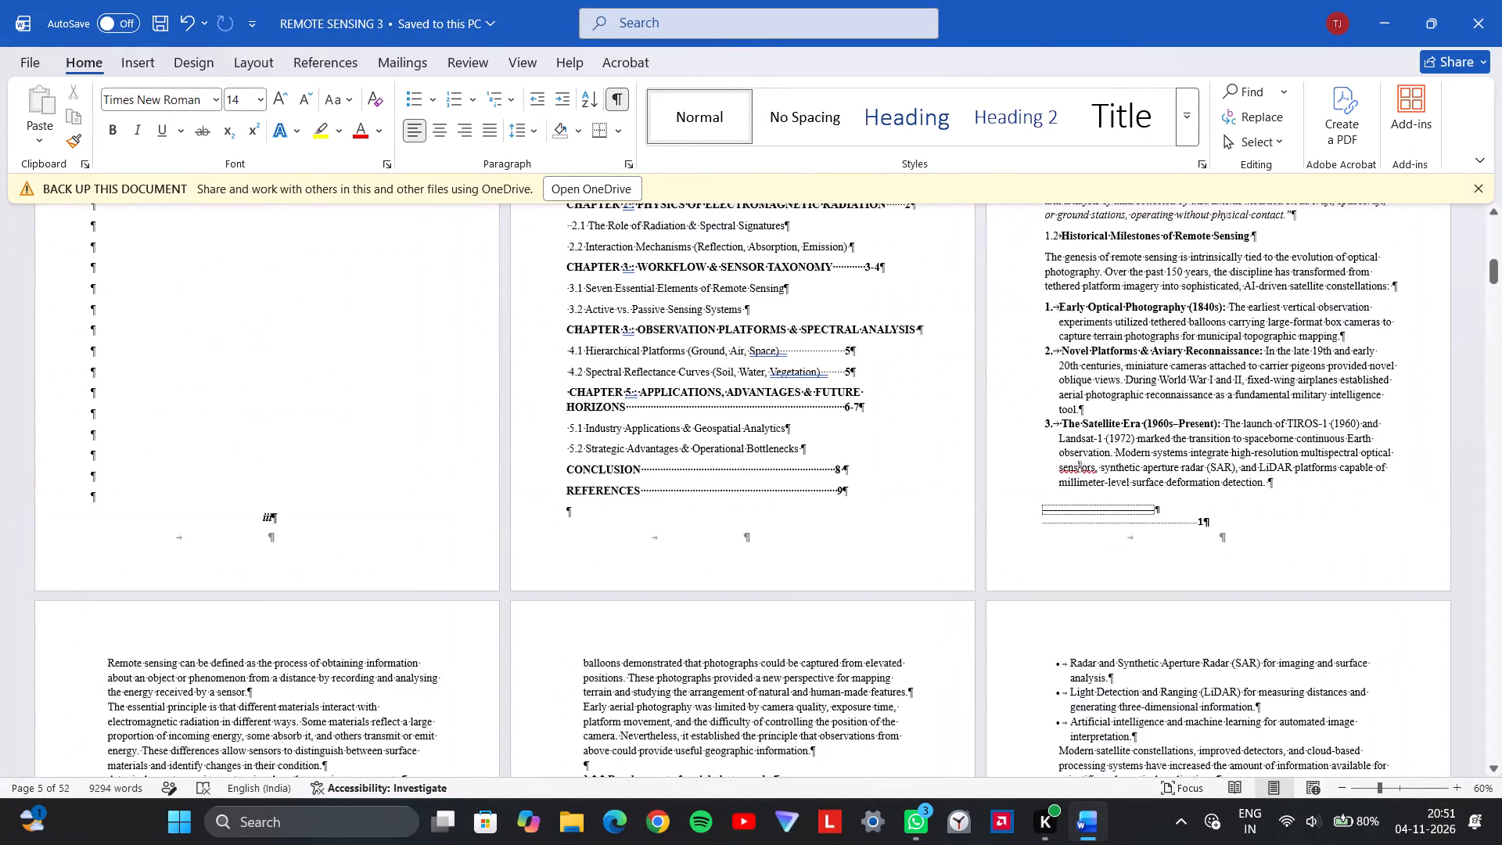
pyautogui.scroll(1, 673, 361)
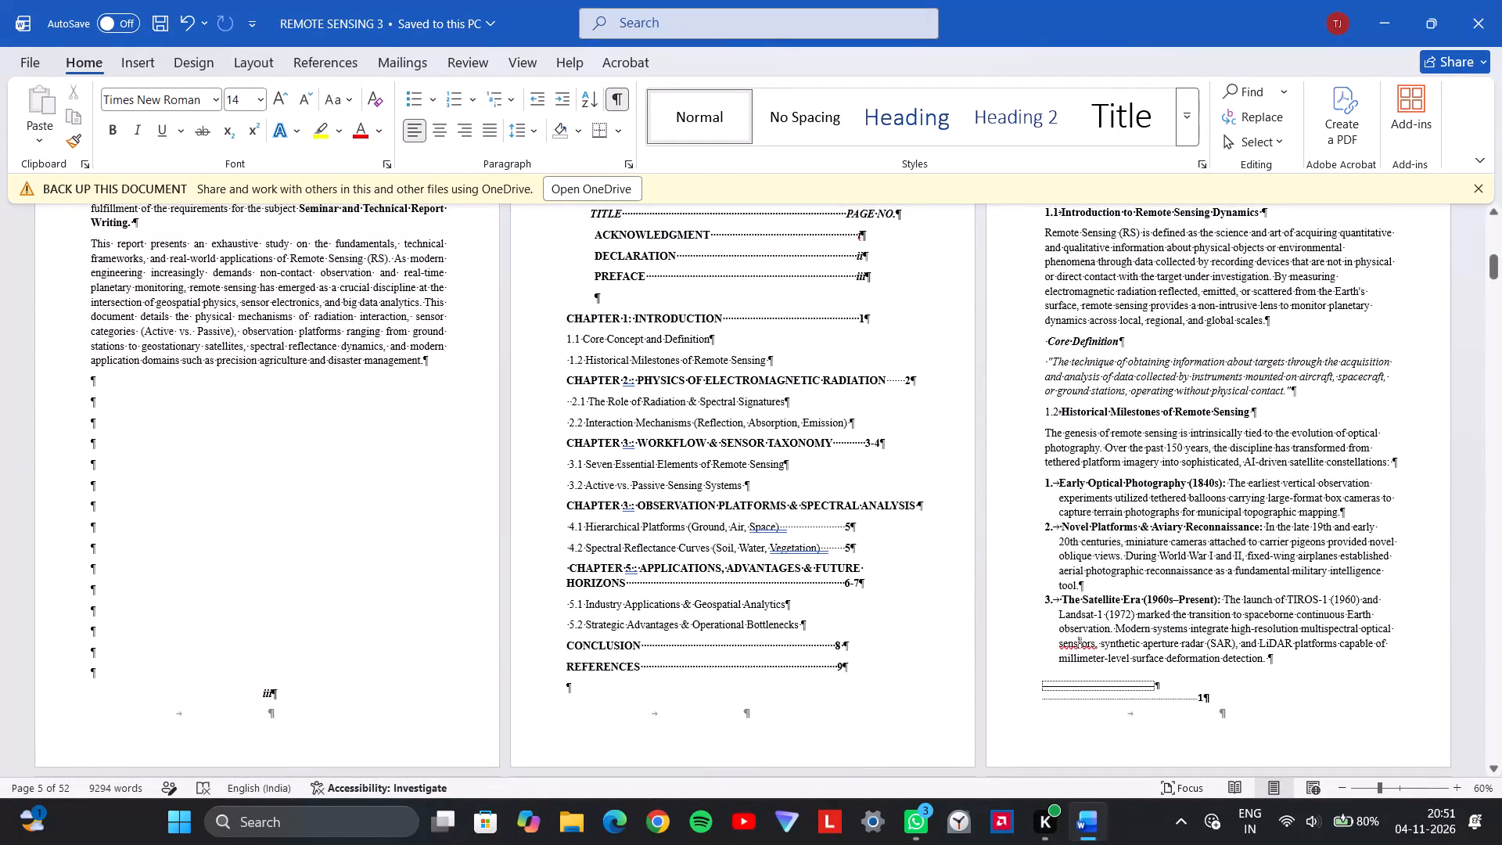
pyautogui.scroll(1, 673, 361)
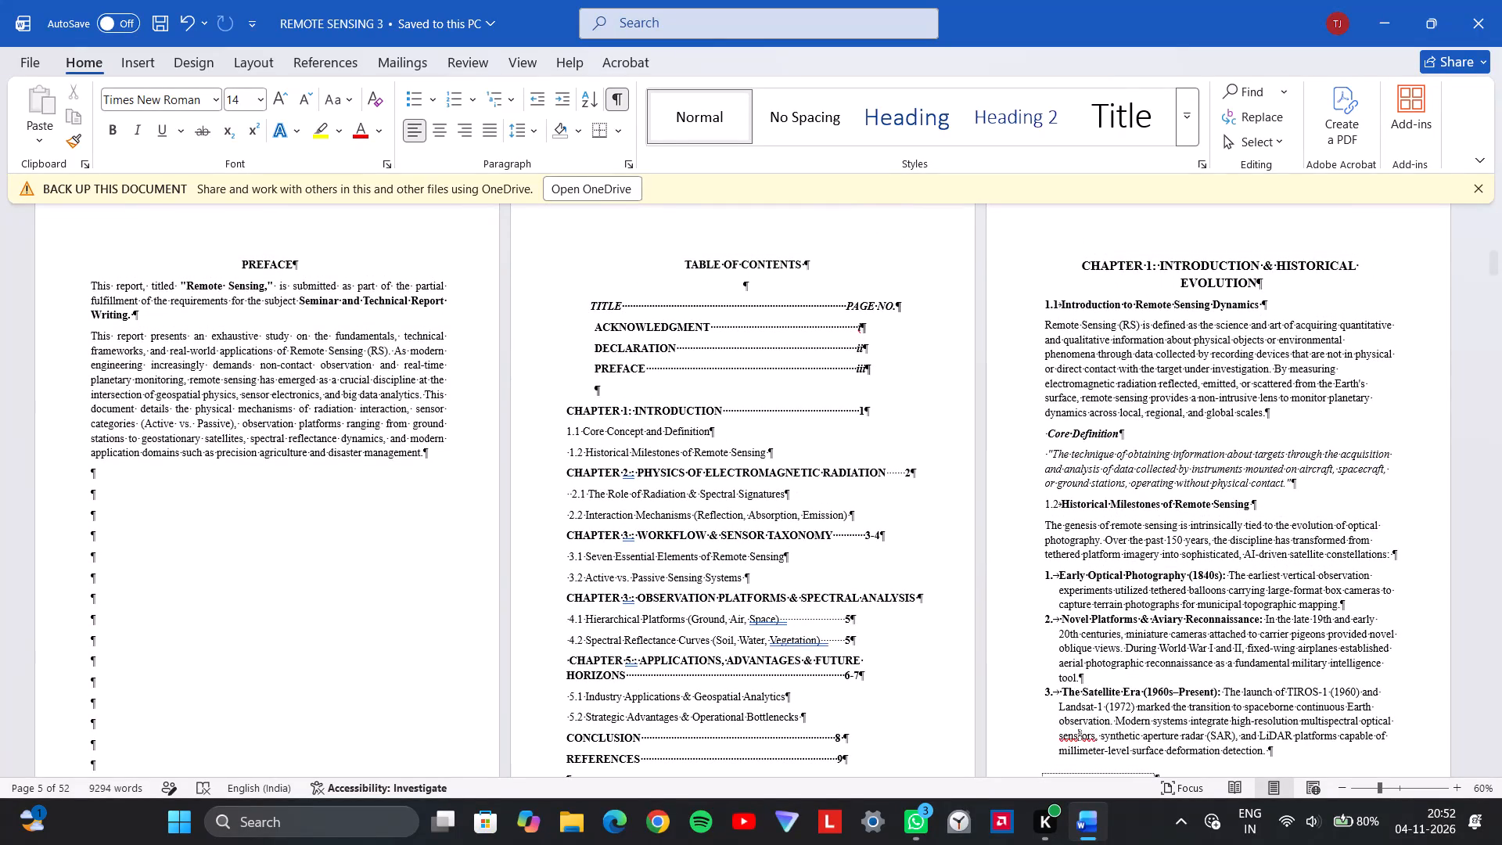
pyautogui.click(918, 476)
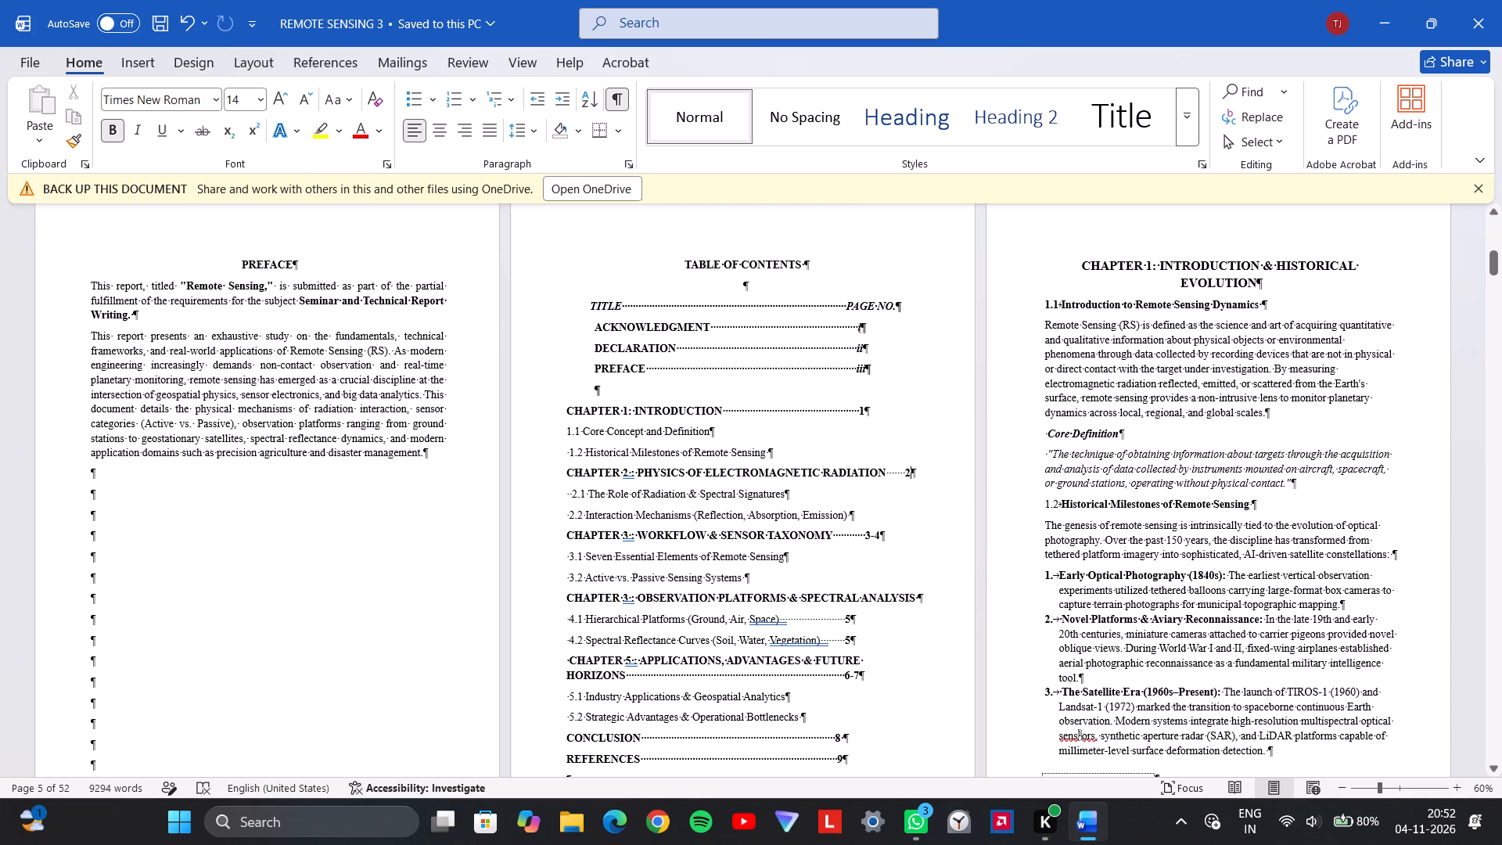
pyautogui.click(911, 473)
pyautogui.click(864, 407)
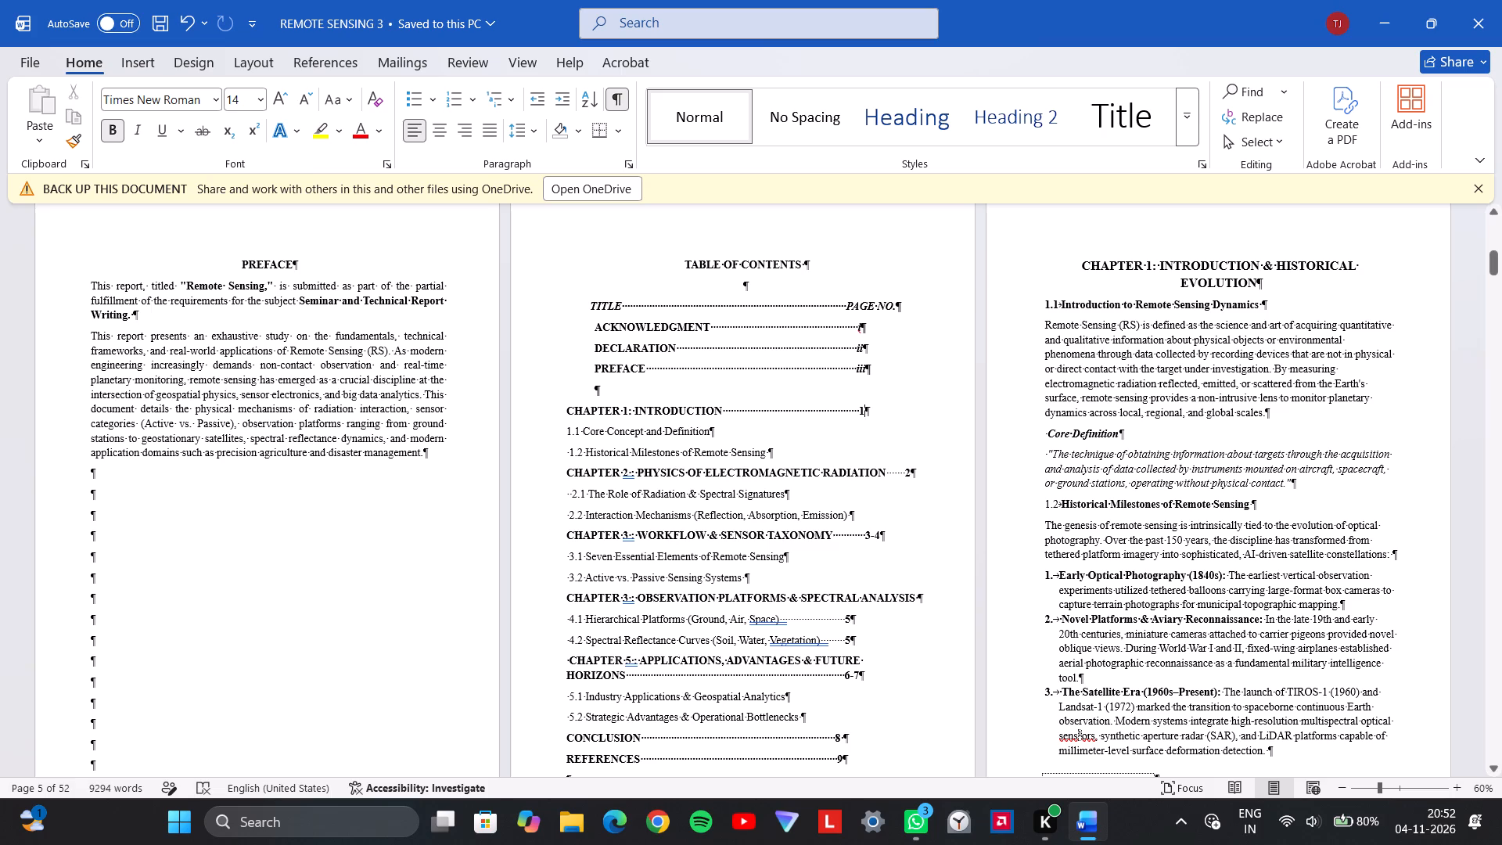
pyautogui.click(914, 475)
pyautogui.press('BackSpace')
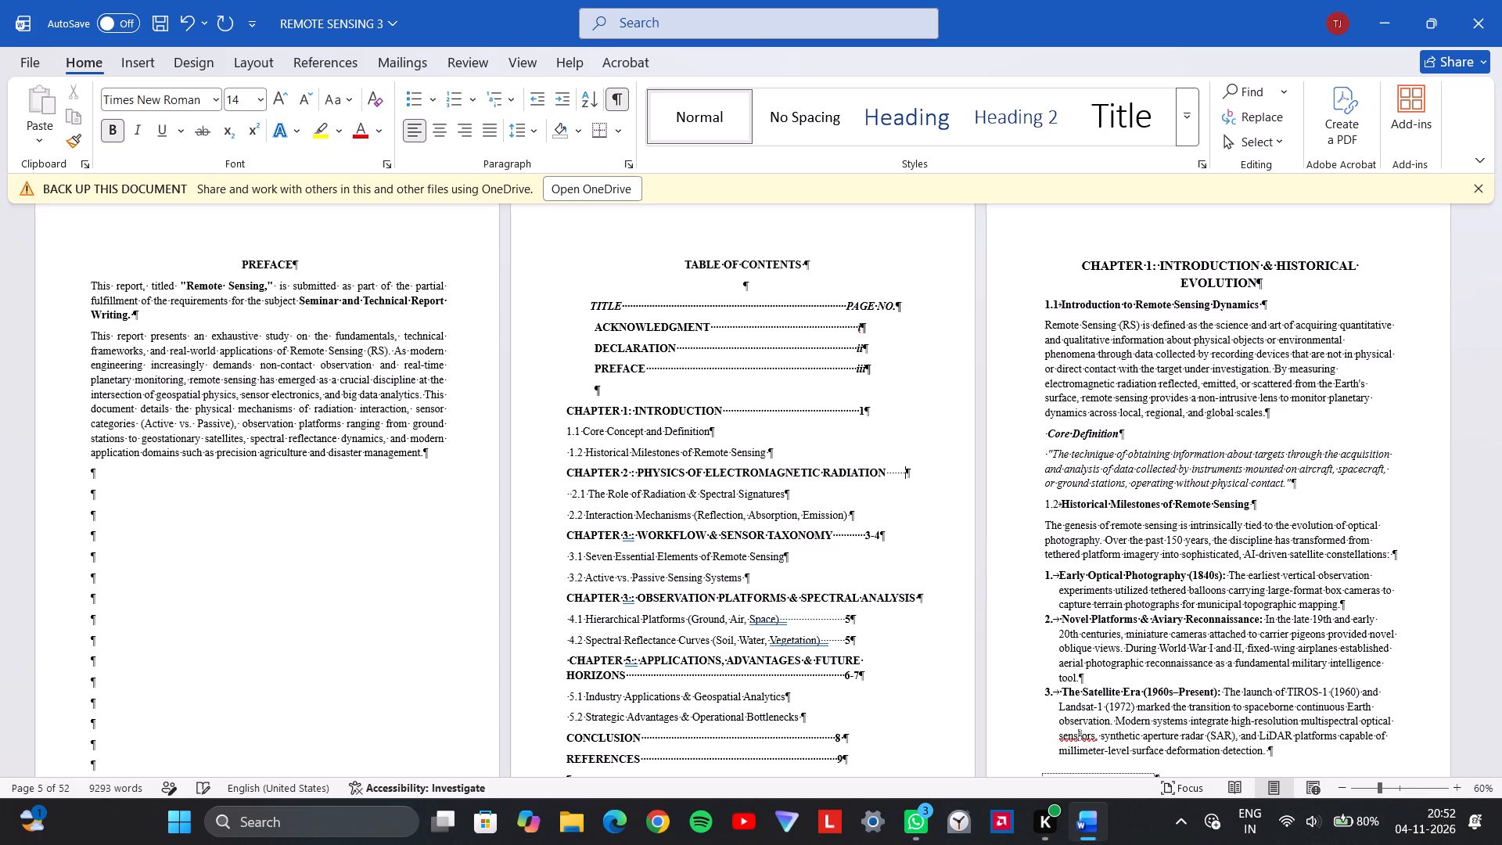
# Delete the page range from the Chapter 3, Workflow & Sensor Taxonomy, entry in the table of contents.
pyautogui.click(877, 539)
pyautogui.press('Right')
pyautogui.press('BackSpace')
pyautogui.press('BackSpace')
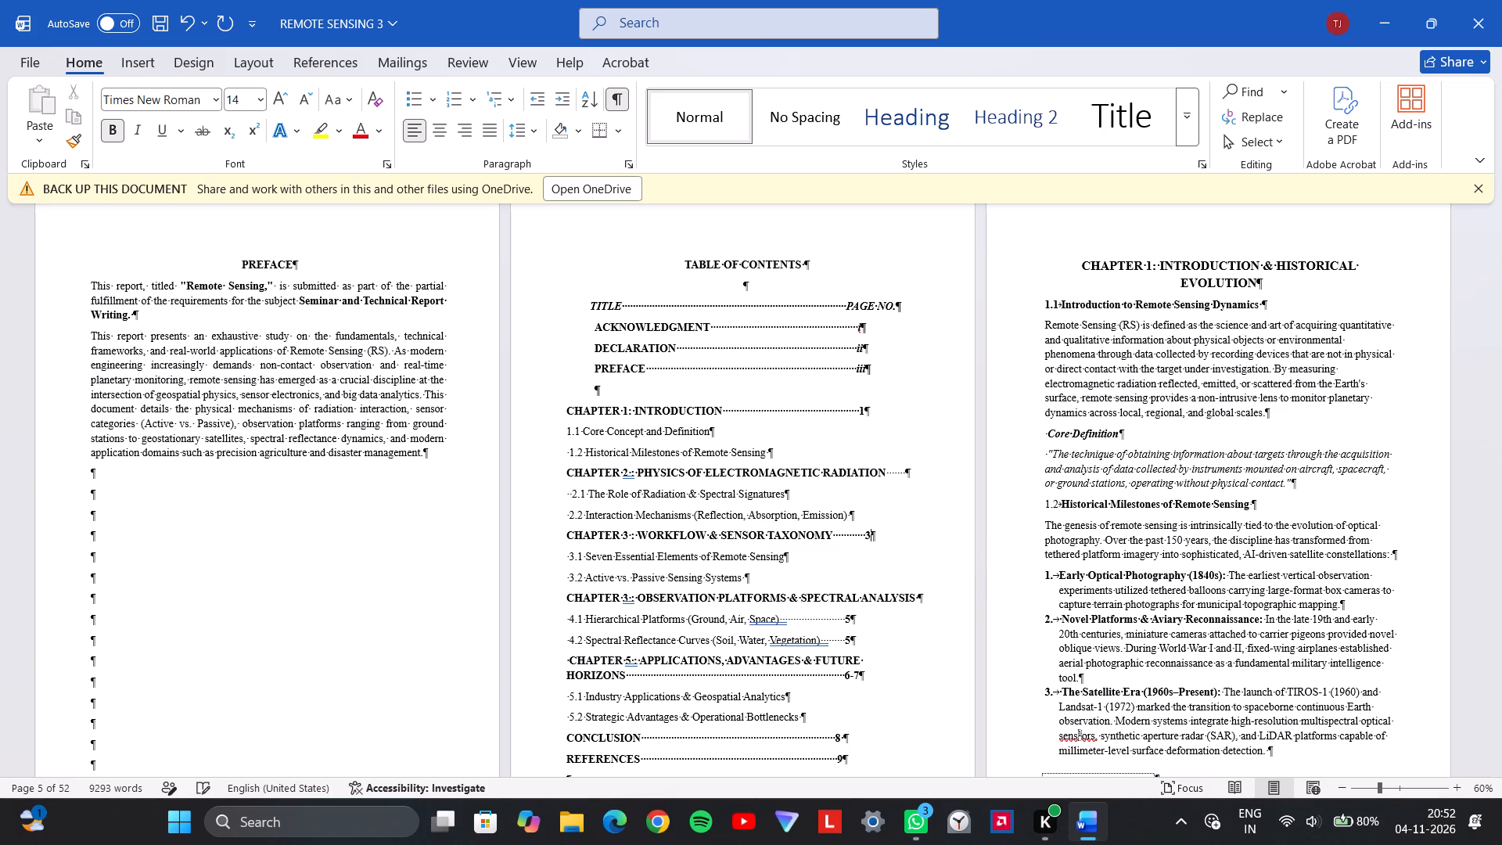
pyautogui.press('BackSpace')
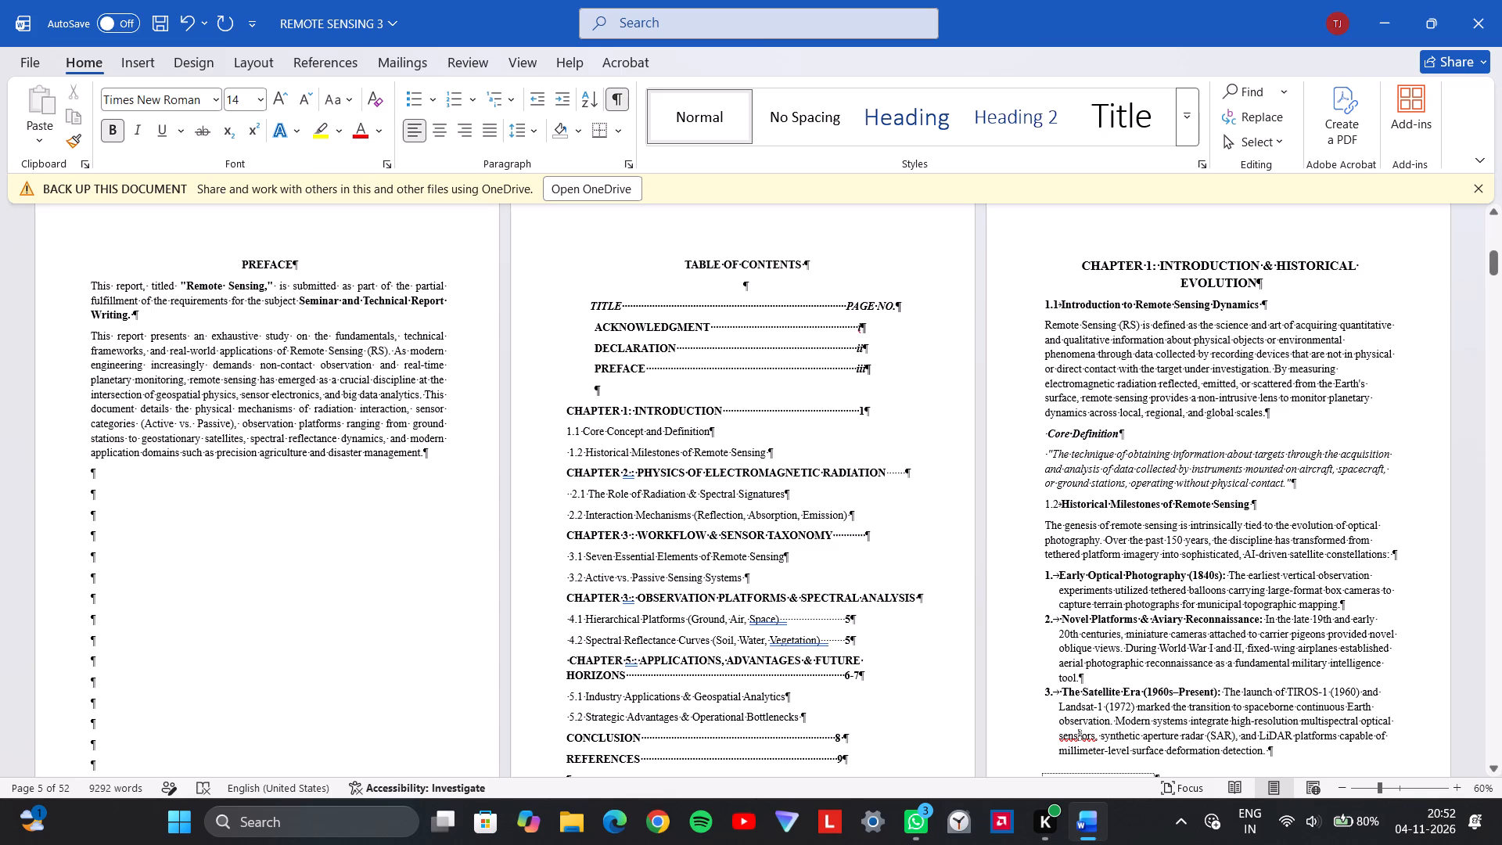
# Delete the page numbers from the section 4.1 and 4.2 entries in the table of contents.
pyautogui.click(850, 617)
pyautogui.press('BackSpace')
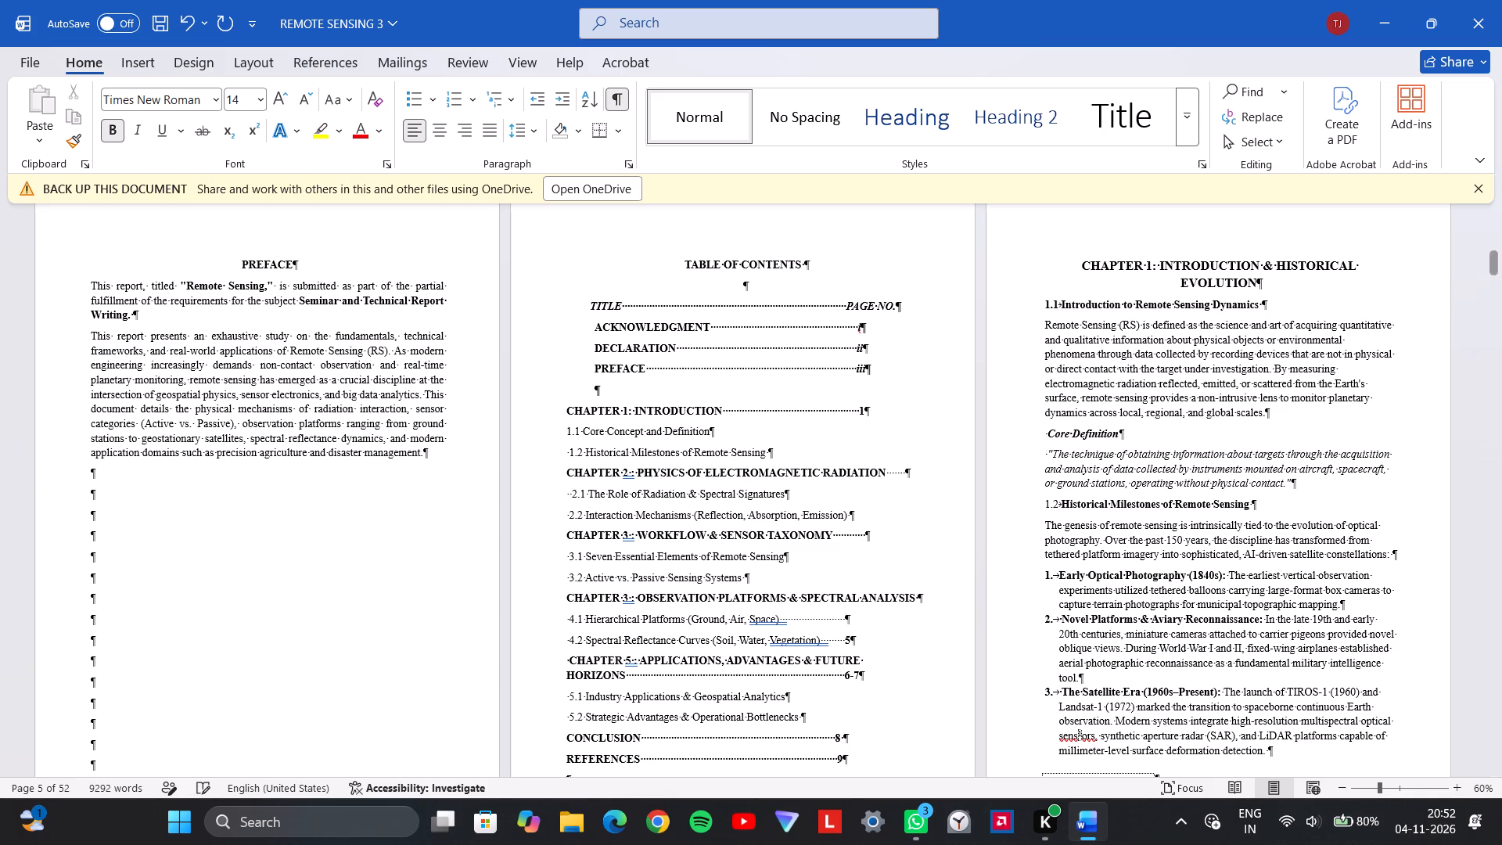
pyautogui.click(851, 631)
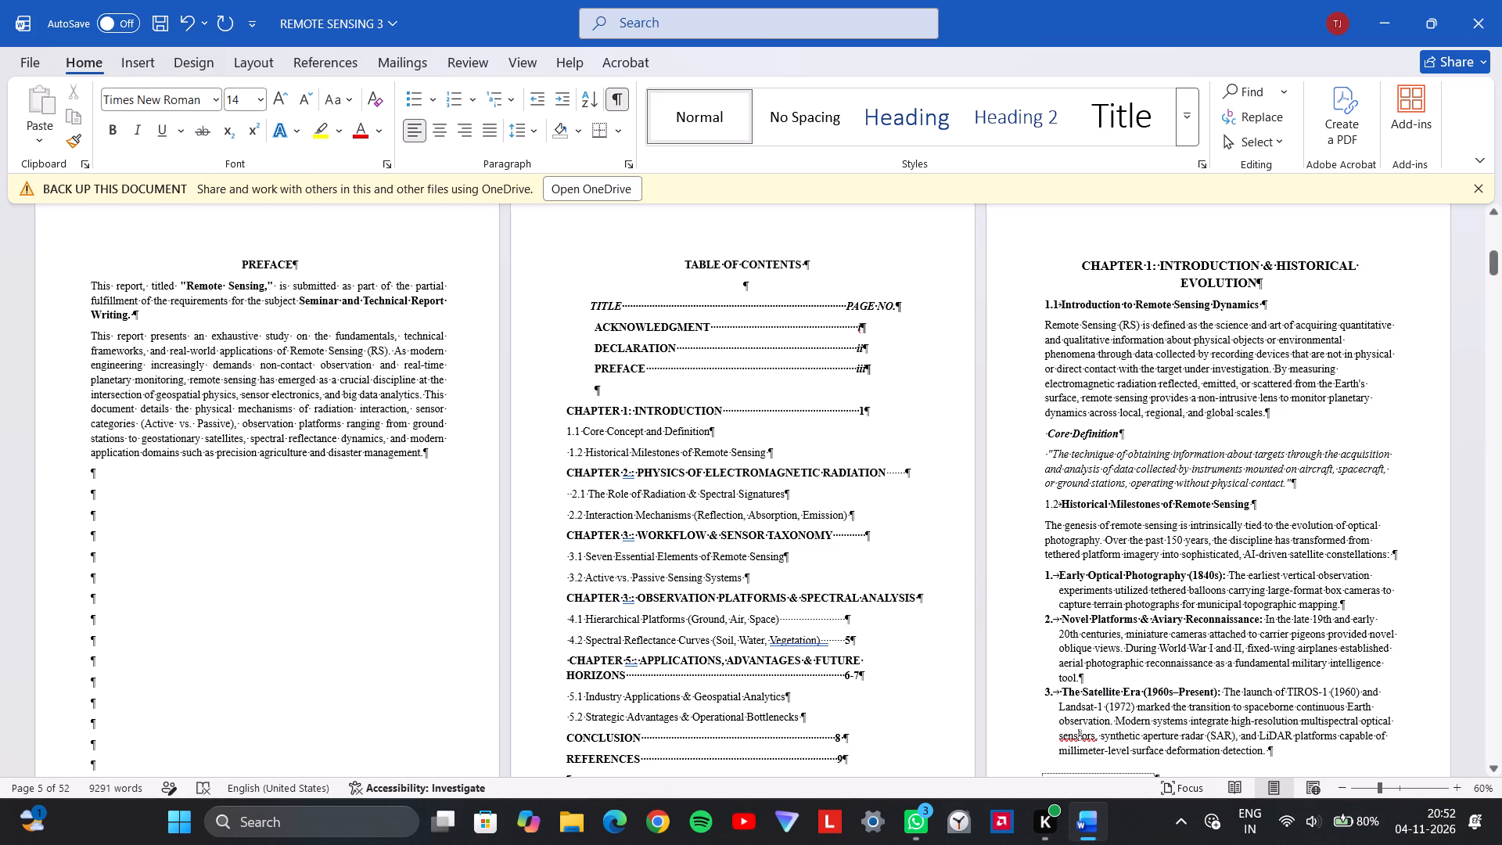
pyautogui.click(850, 637)
pyautogui.press('BackSpace')
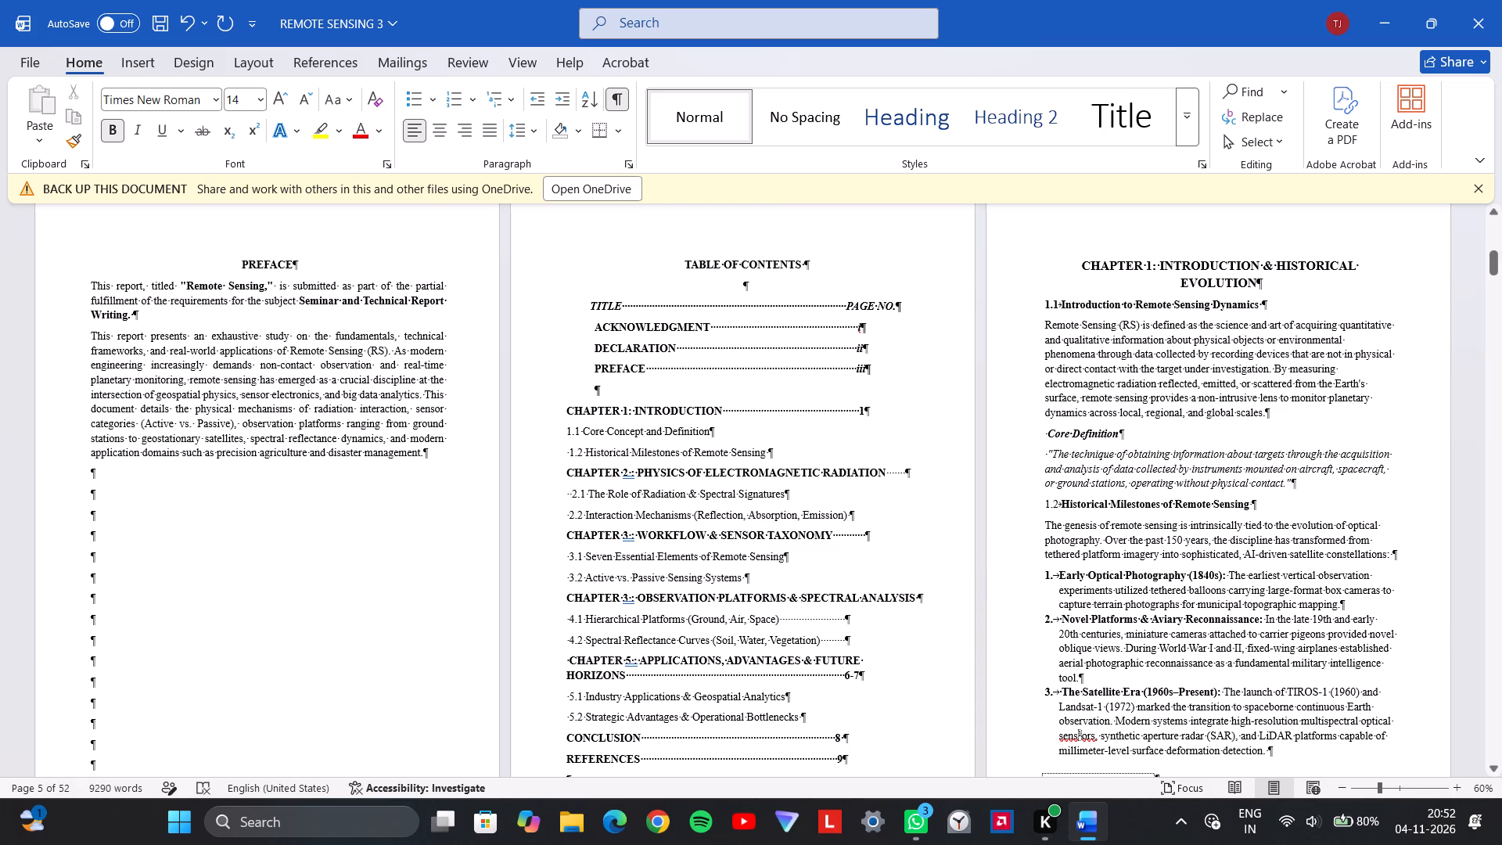
# Delete the page range from the Chapter 5, Applications, Advantages & Future Horizons, entry in the table of contents.
pyautogui.click(860, 678)
pyautogui.press('BackSpace')
pyautogui.press('BackSpace')
pyautogui.press('BackSpace')
# Delete the page numbers from the Conclusion and References entries in the table of contents.
pyautogui.scroll(-1, 860, 678)
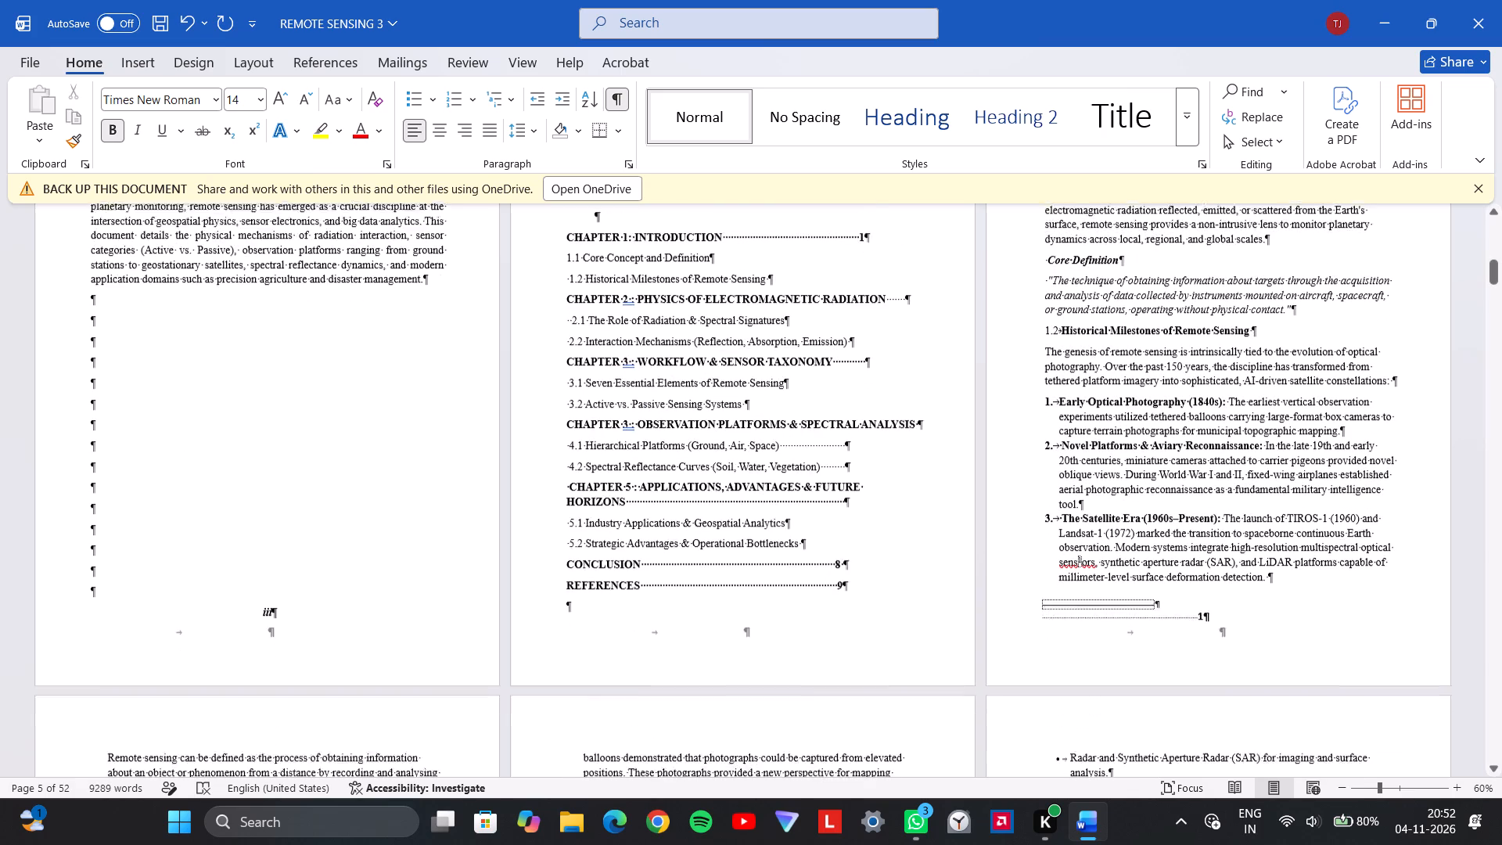
pyautogui.scroll(-1, 860, 678)
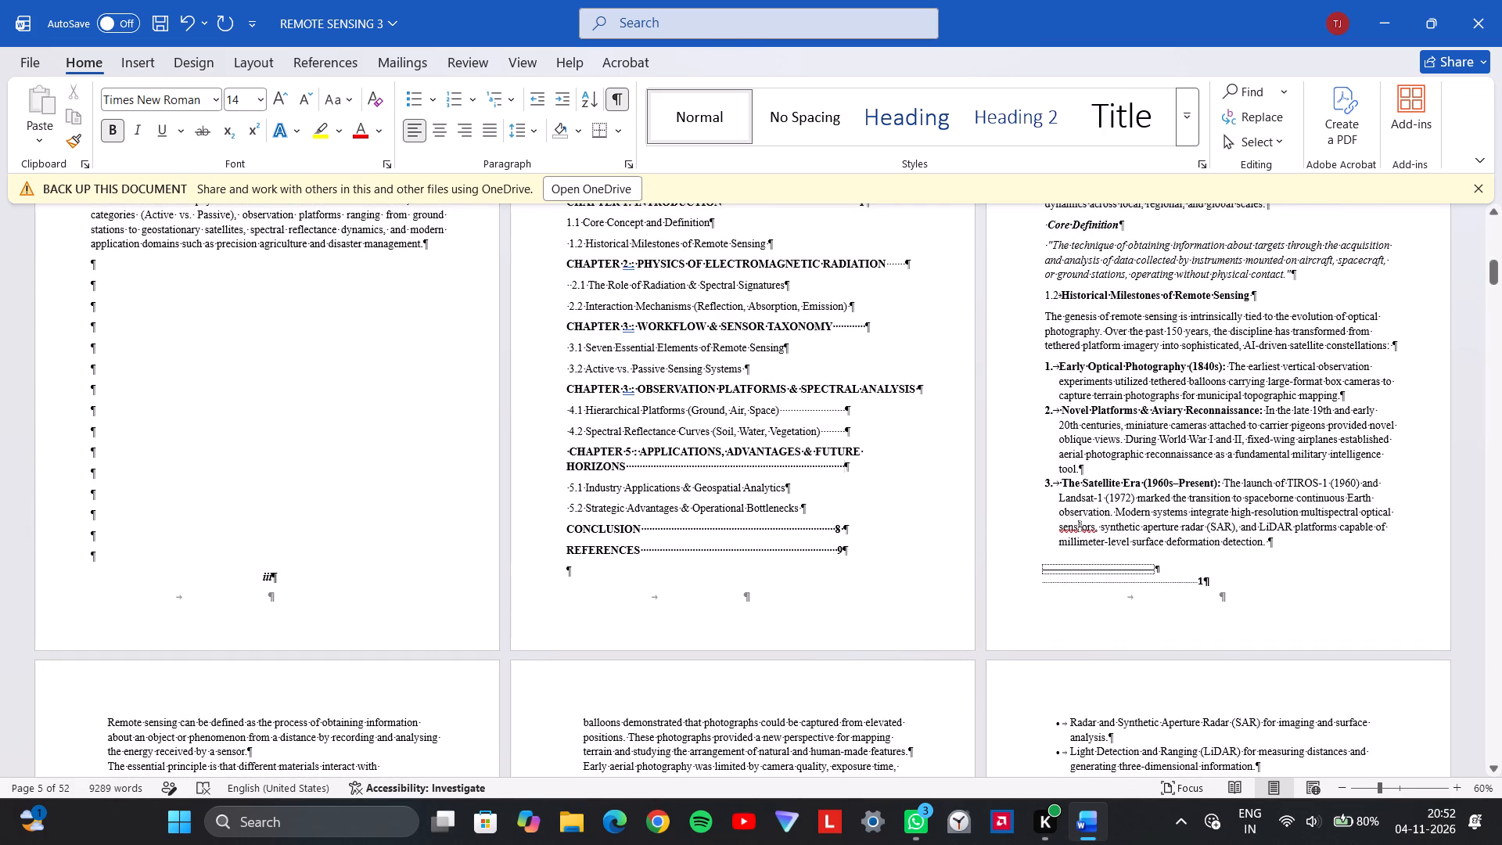
pyautogui.click(839, 525)
pyautogui.press('BackSpace')
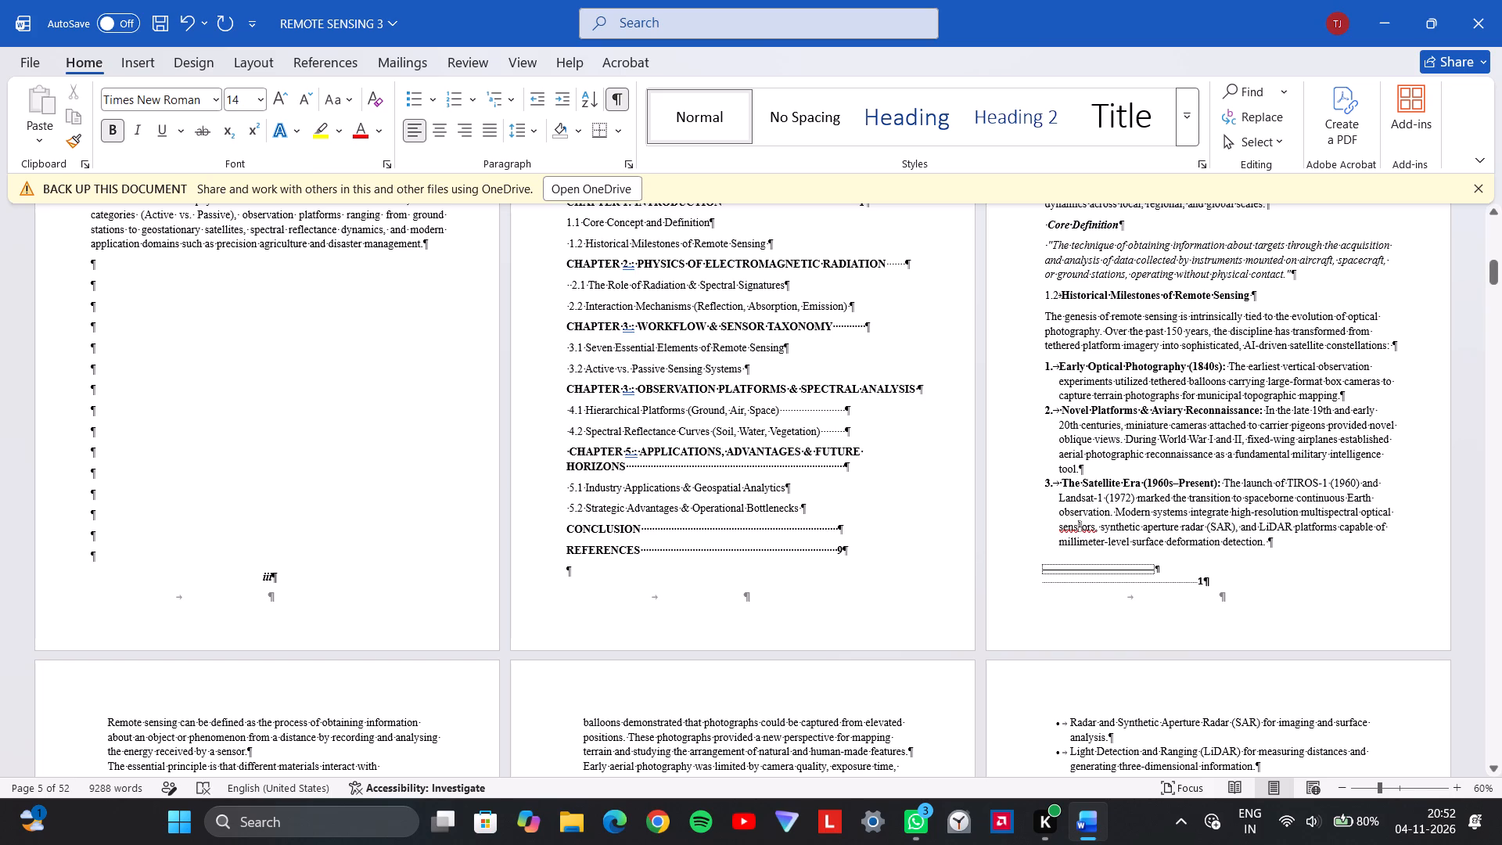
pyautogui.click(843, 540)
pyautogui.click(843, 549)
pyautogui.press('BackSpace')
# Check which page Chapter 1 ends on and set its table of contents page range to 1-6.
pyautogui.scroll(1, 843, 549)
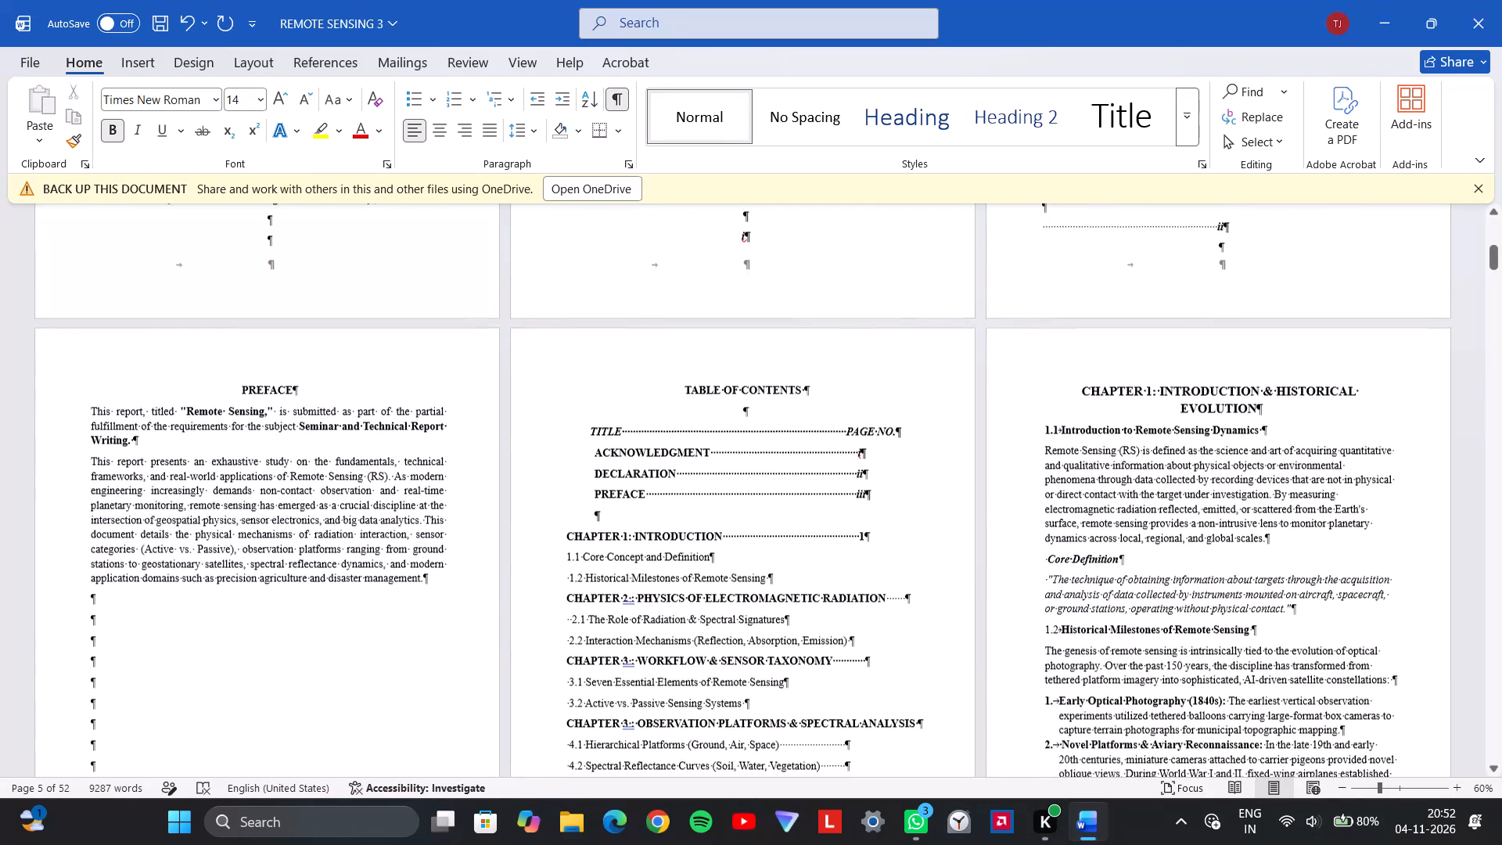
pyautogui.scroll(-1, 850, 588)
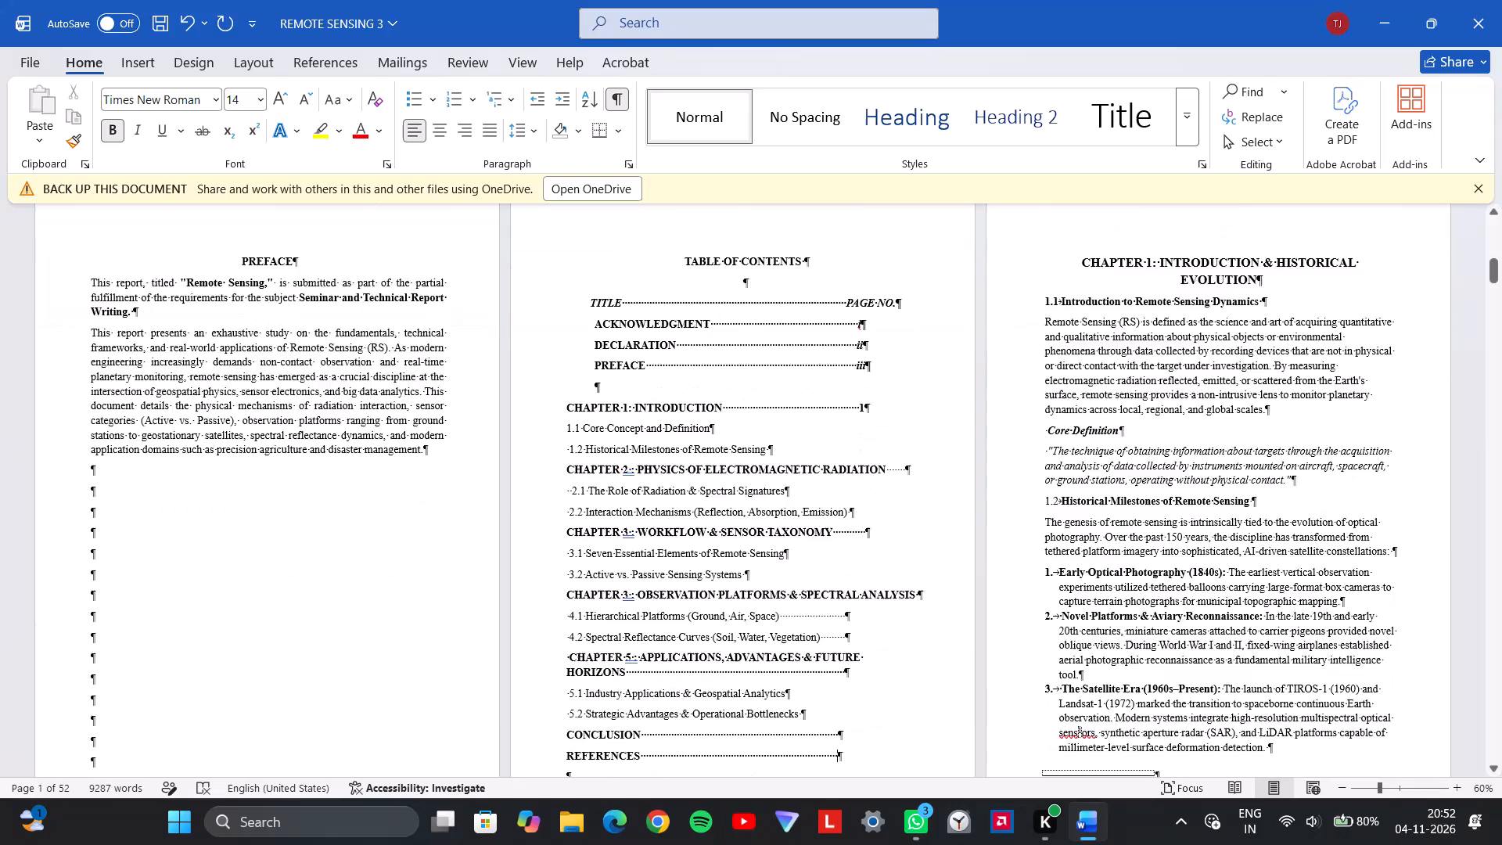
pyautogui.scroll(-4, 850, 588)
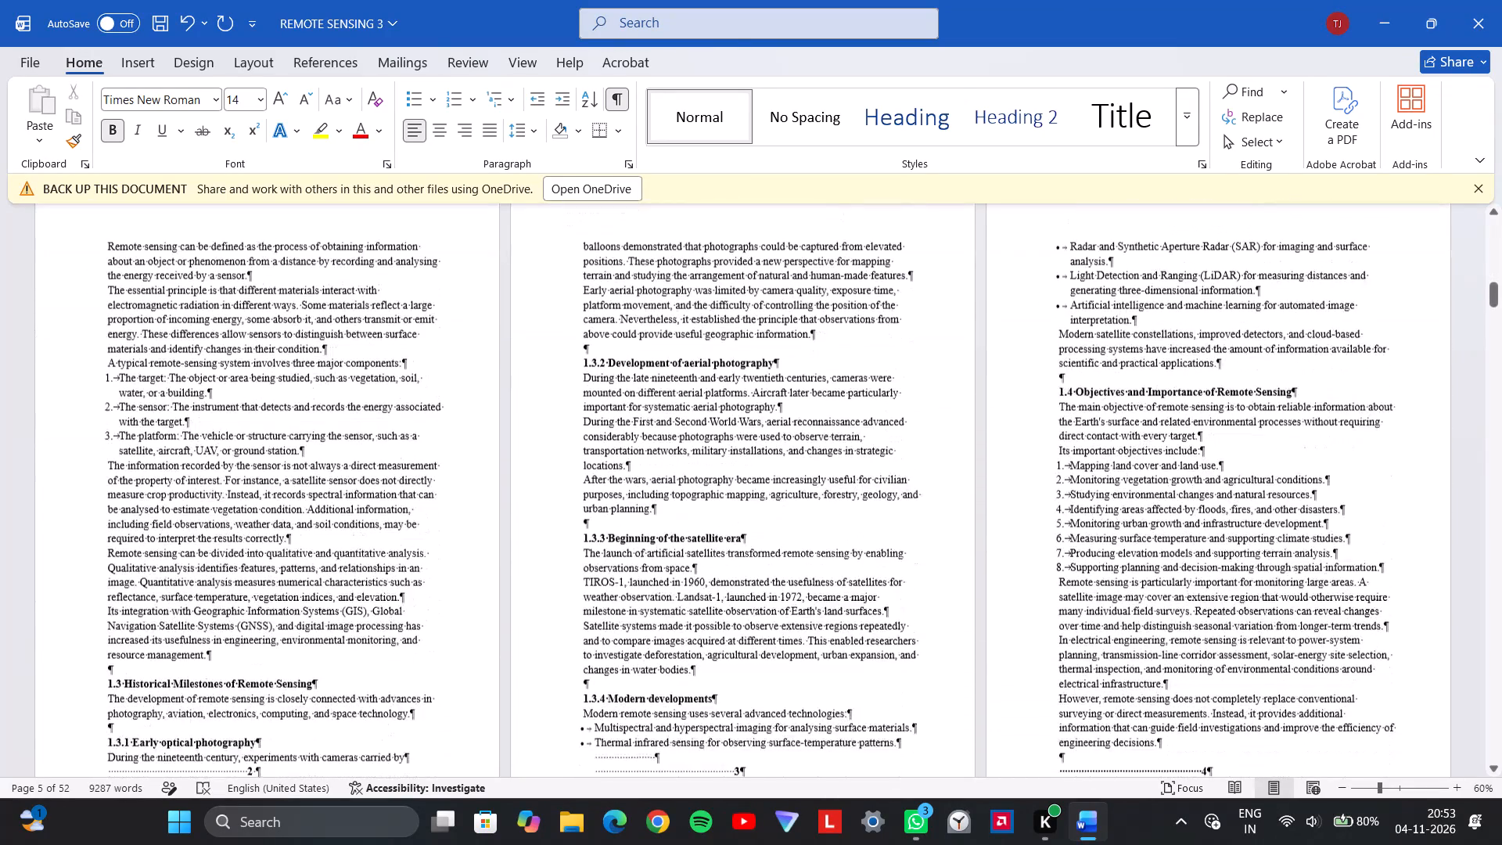
pyautogui.scroll(-2, 850, 588)
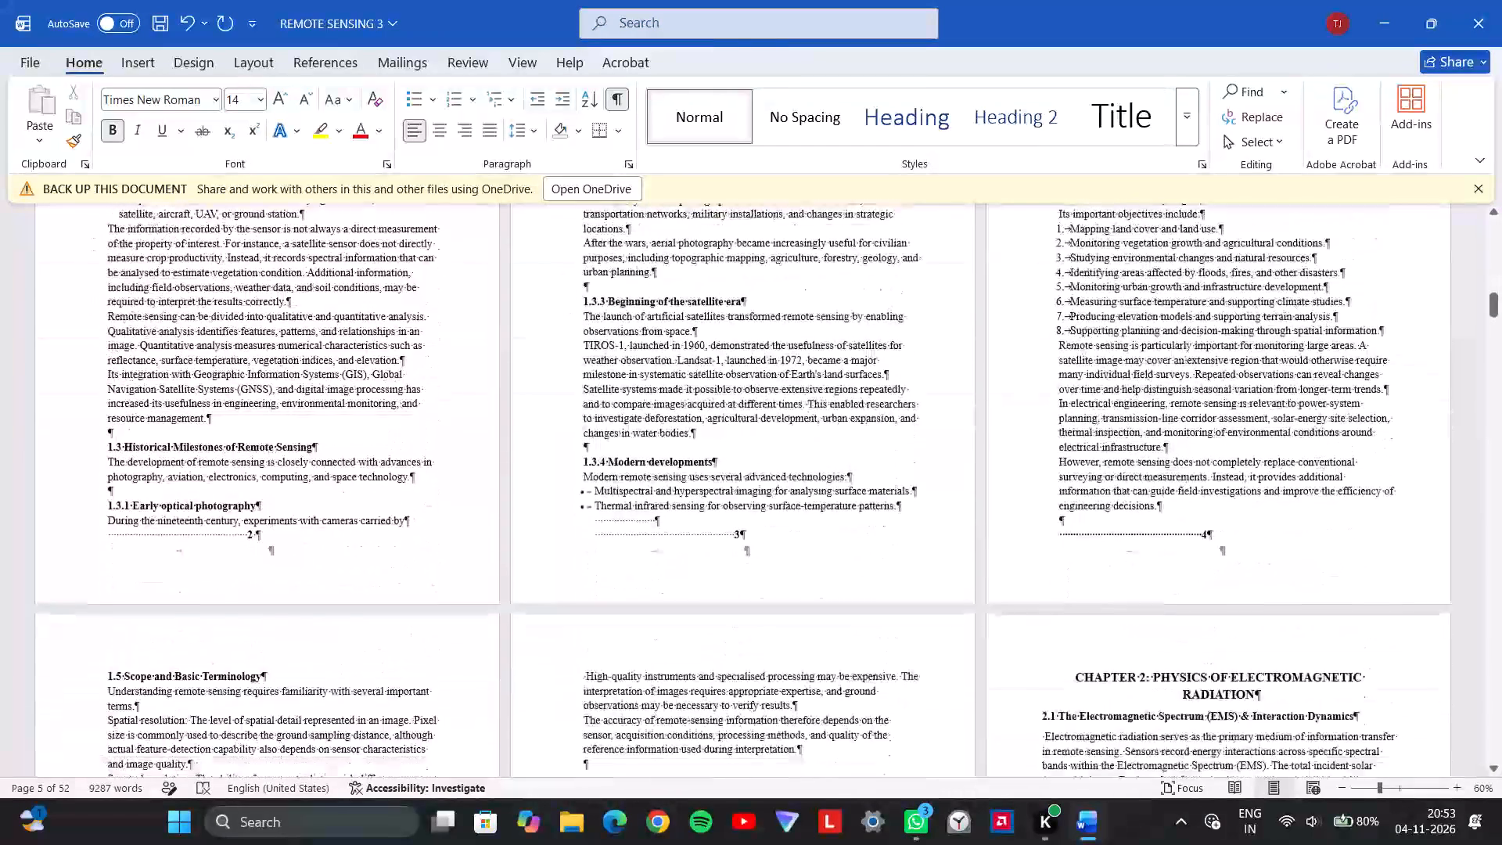
pyautogui.scroll(-3, 850, 588)
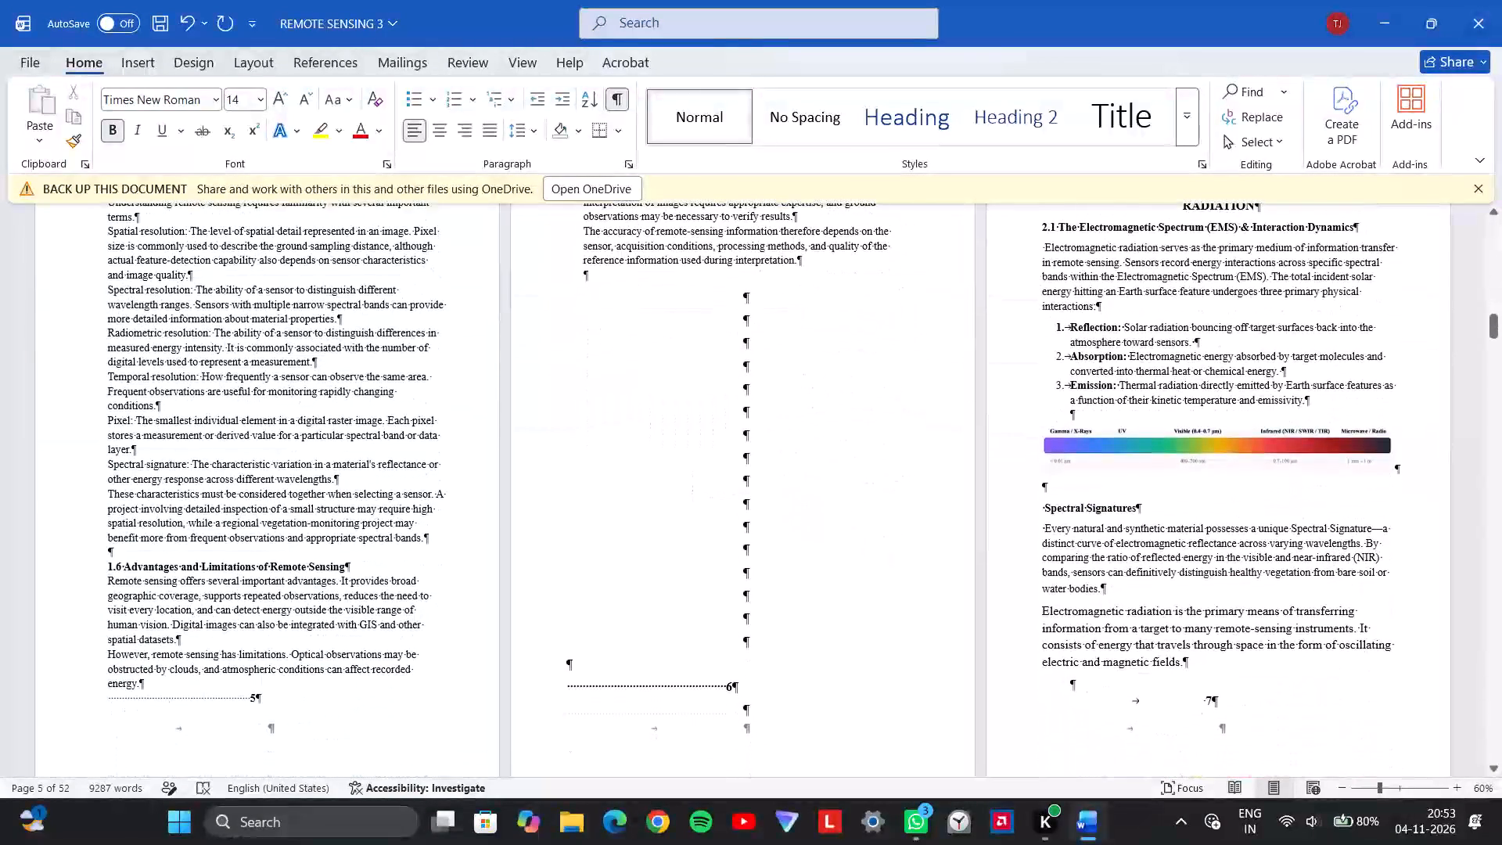
pyautogui.scroll(10, 850, 588)
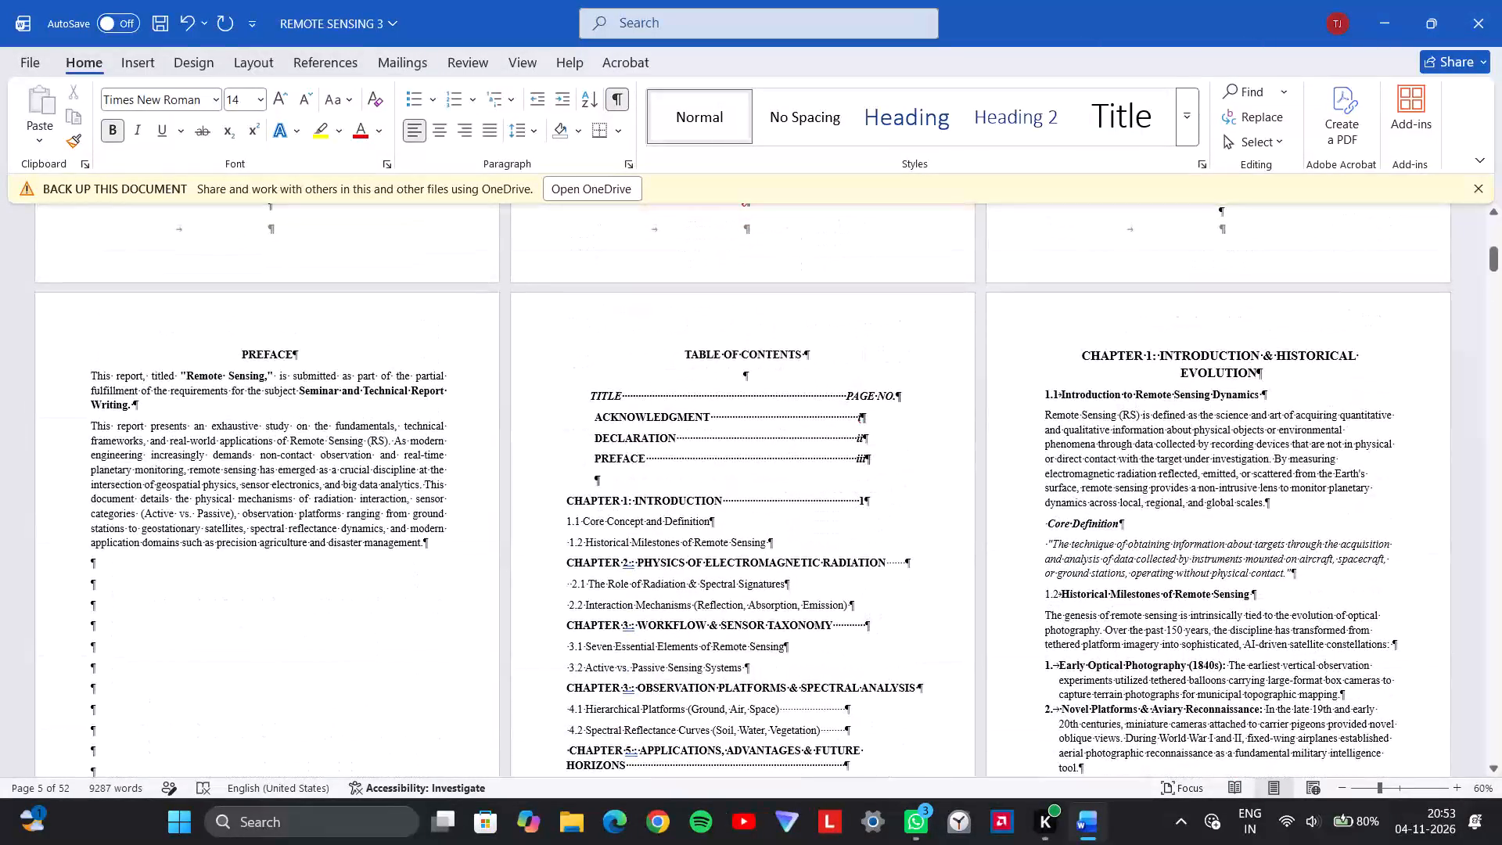
pyautogui.click(864, 497)
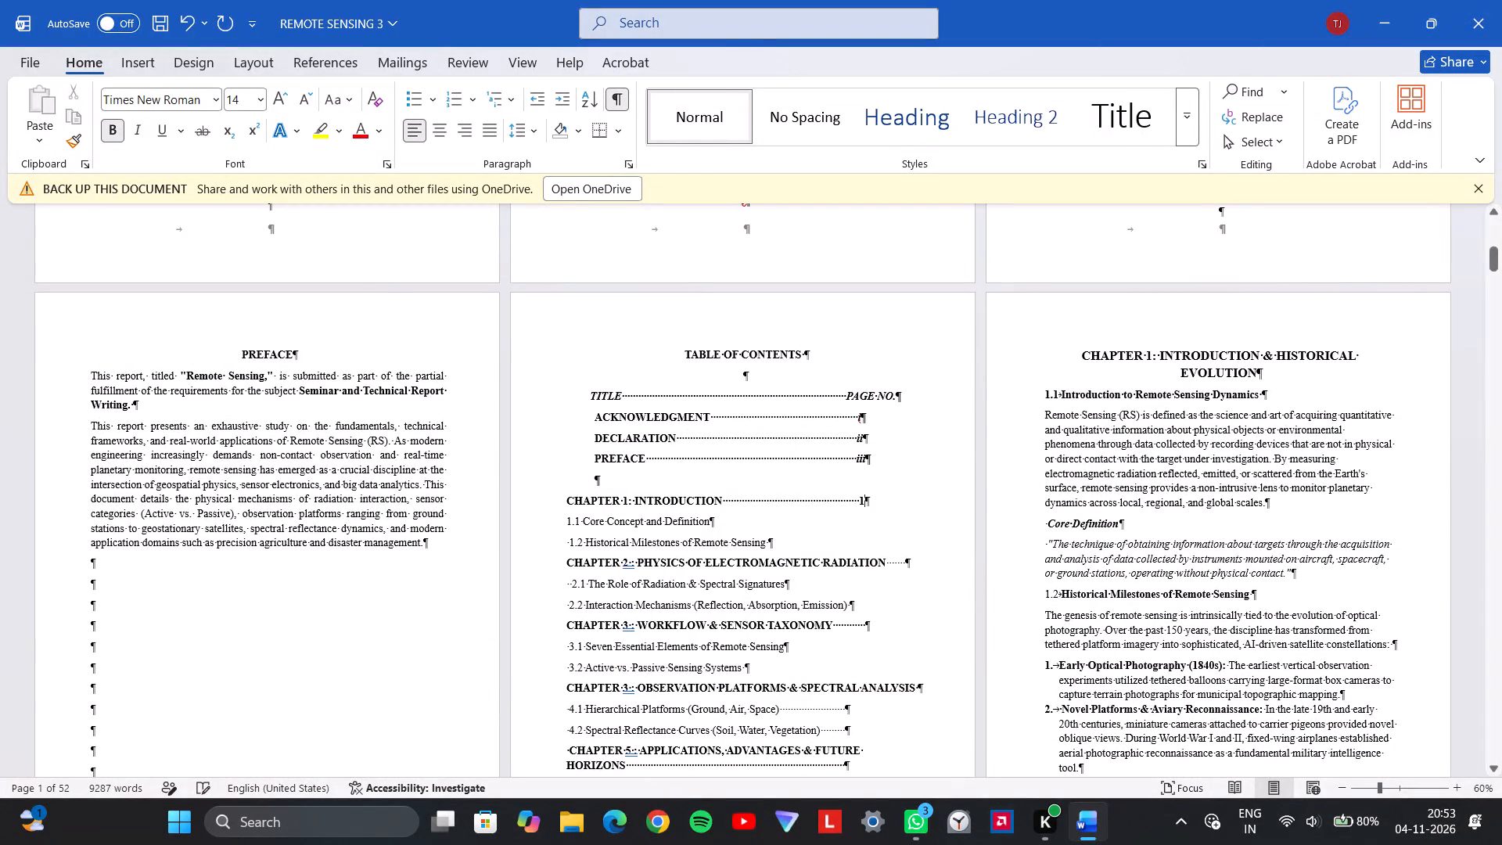
pyautogui.write('-6')
# Begin the Chapter 2, Physics of Electromagnetic Radiation, page range in the table of contents with "7-".
pyautogui.click(904, 560)
pyautogui.press('7')
pyautogui.press('-')
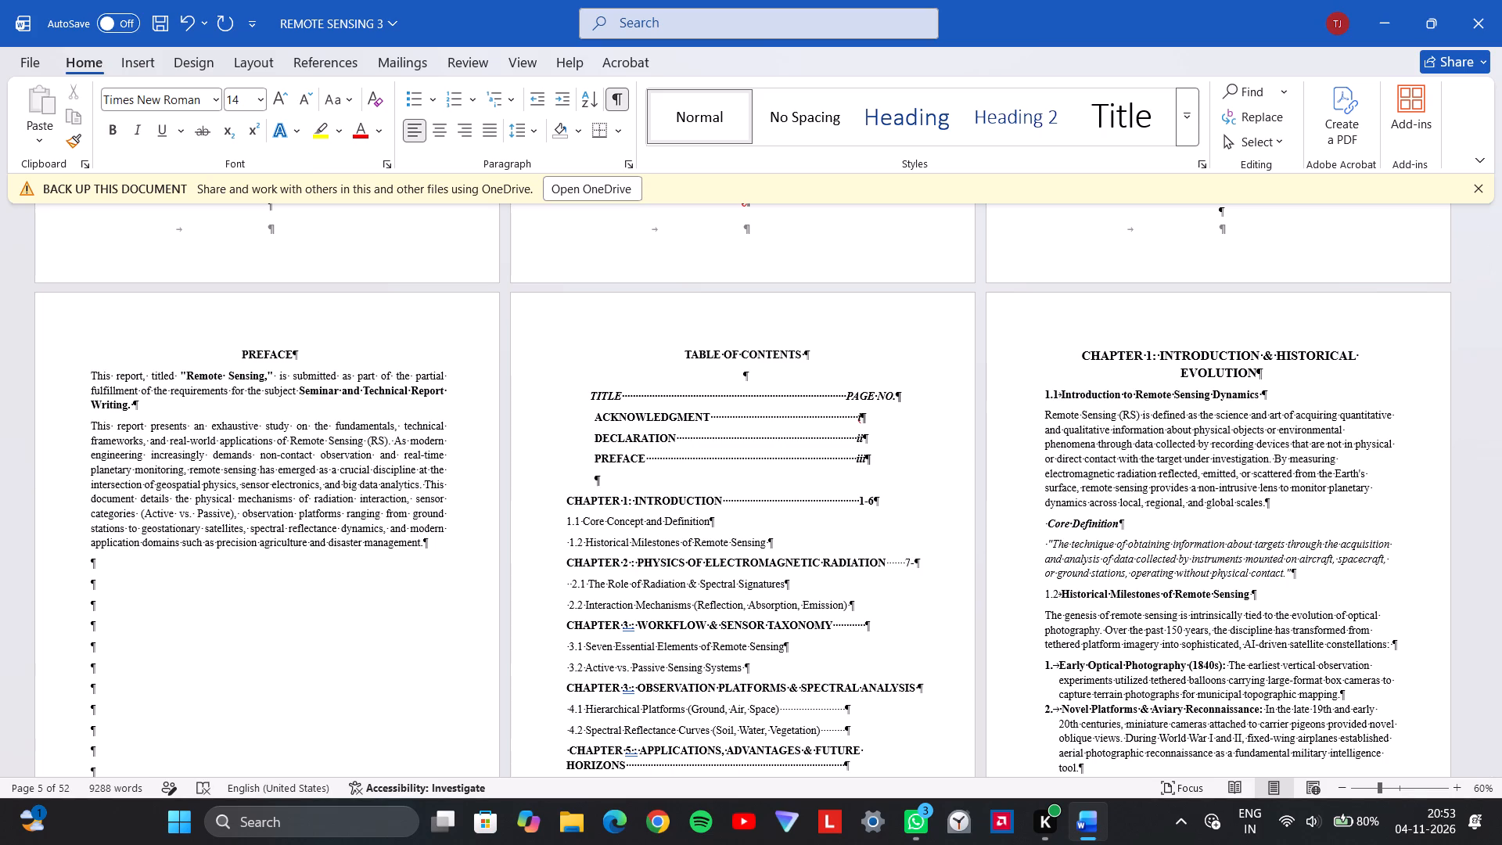
# Look through the Chapter 2 pages to find the manual page number on which the chapter ends.
pyautogui.scroll(-7, 904, 560)
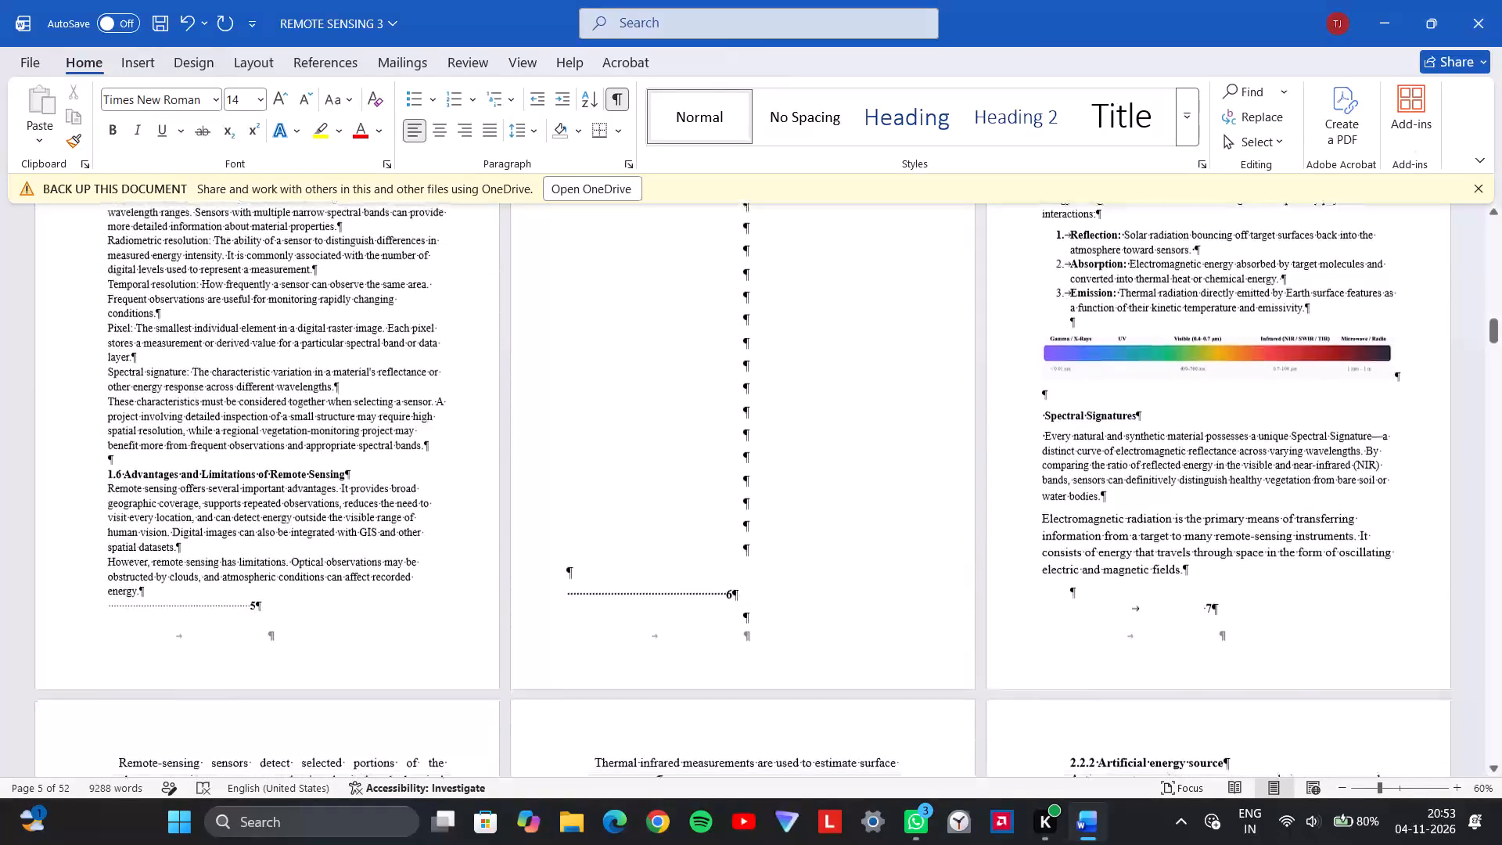
pyautogui.scroll(-6, 904, 560)
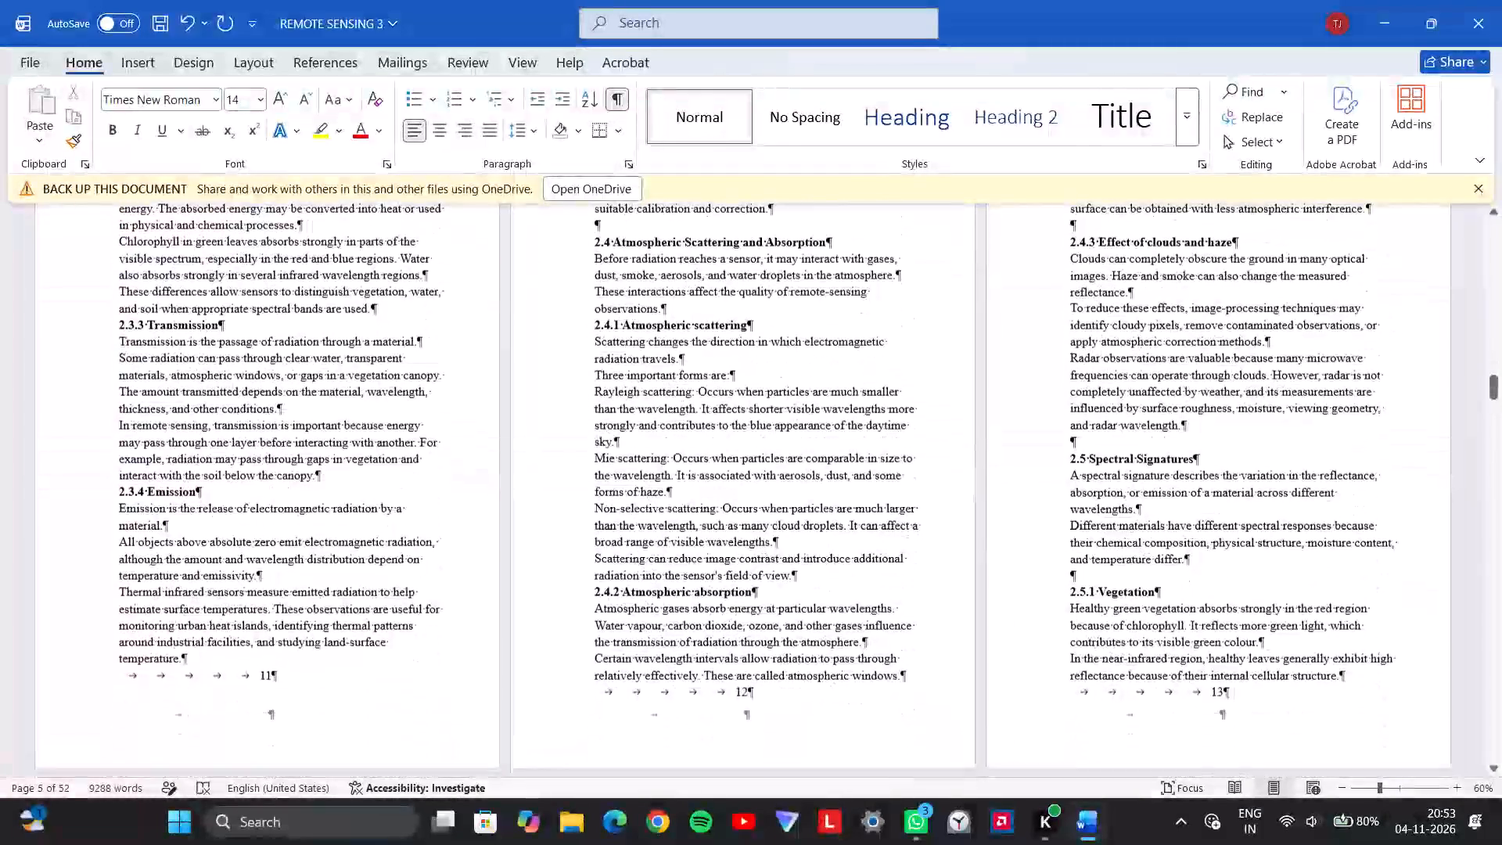
pyautogui.scroll(-5, 904, 560)
pyautogui.scroll(1, 904, 560)
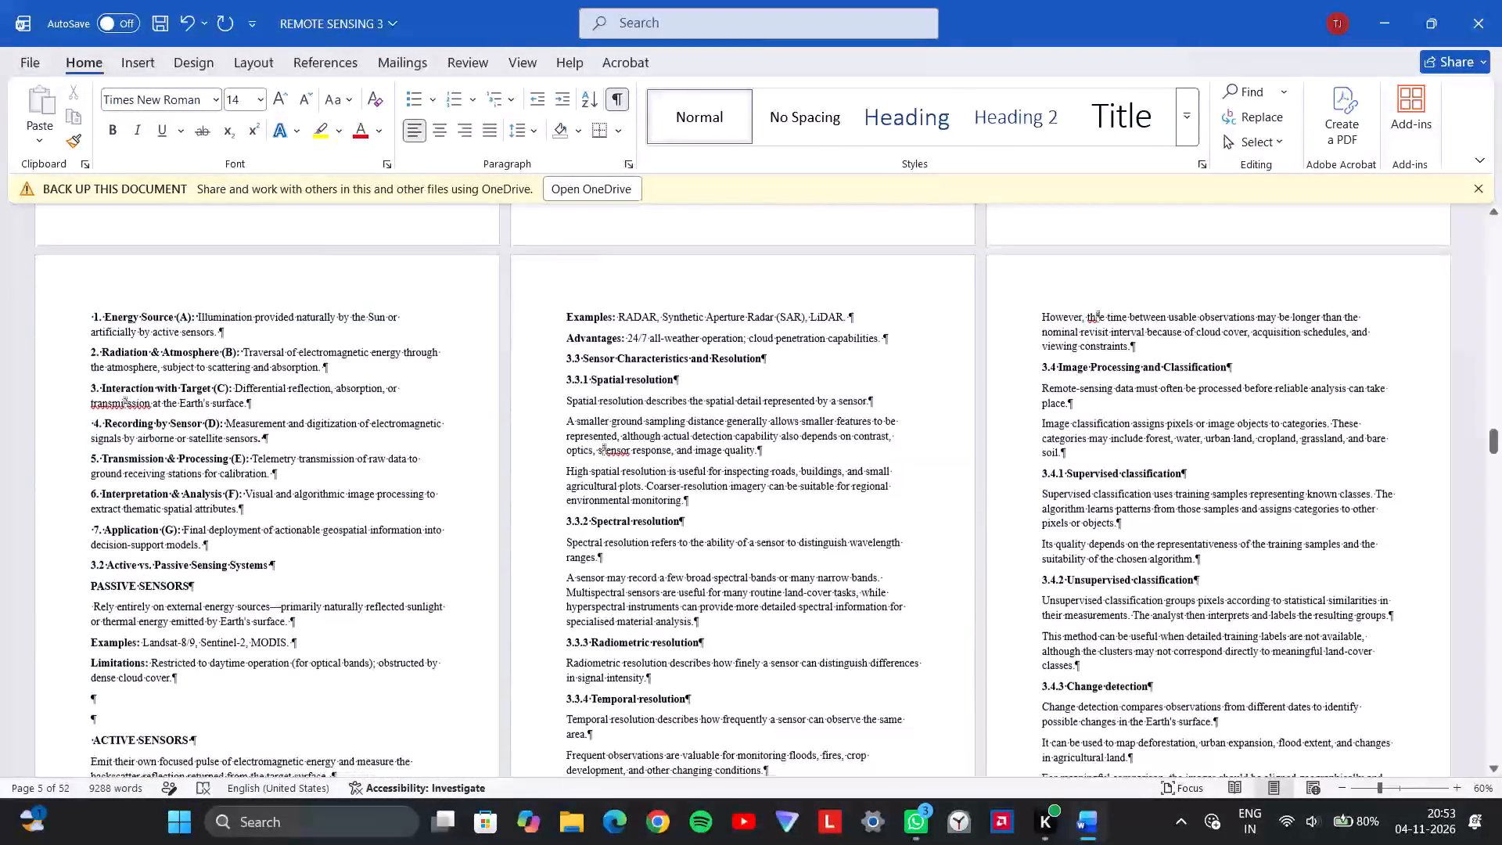
pyautogui.scroll(1, 904, 560)
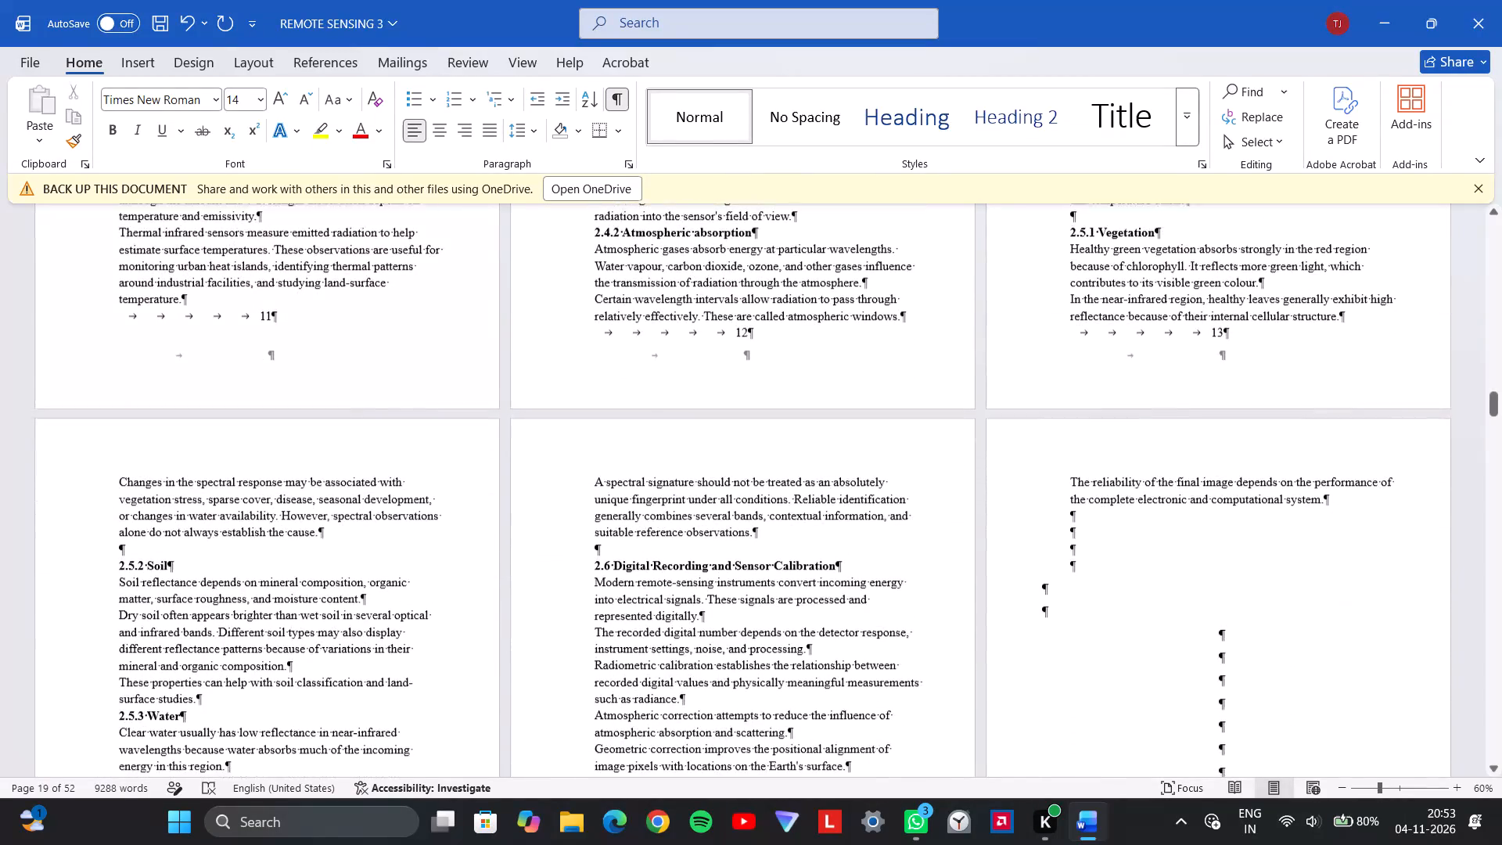
pyautogui.scroll(-2, 904, 560)
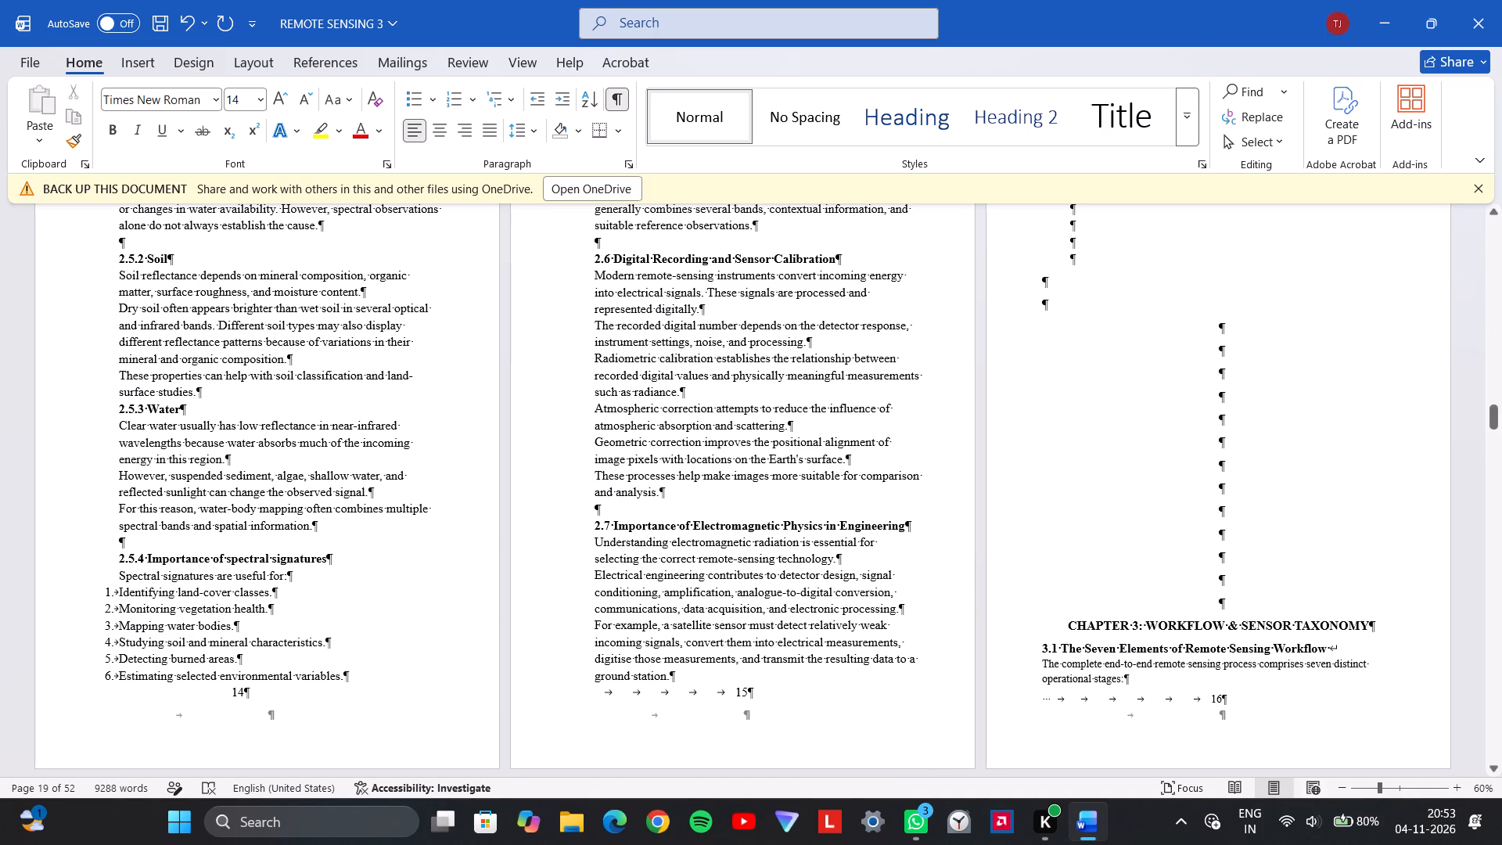
# Delete the manual page number 15 at the end of the page containing section 2.7.
pyautogui.click(746, 695)
pyautogui.press('BackSpace')
pyautogui.press('BackSpace')
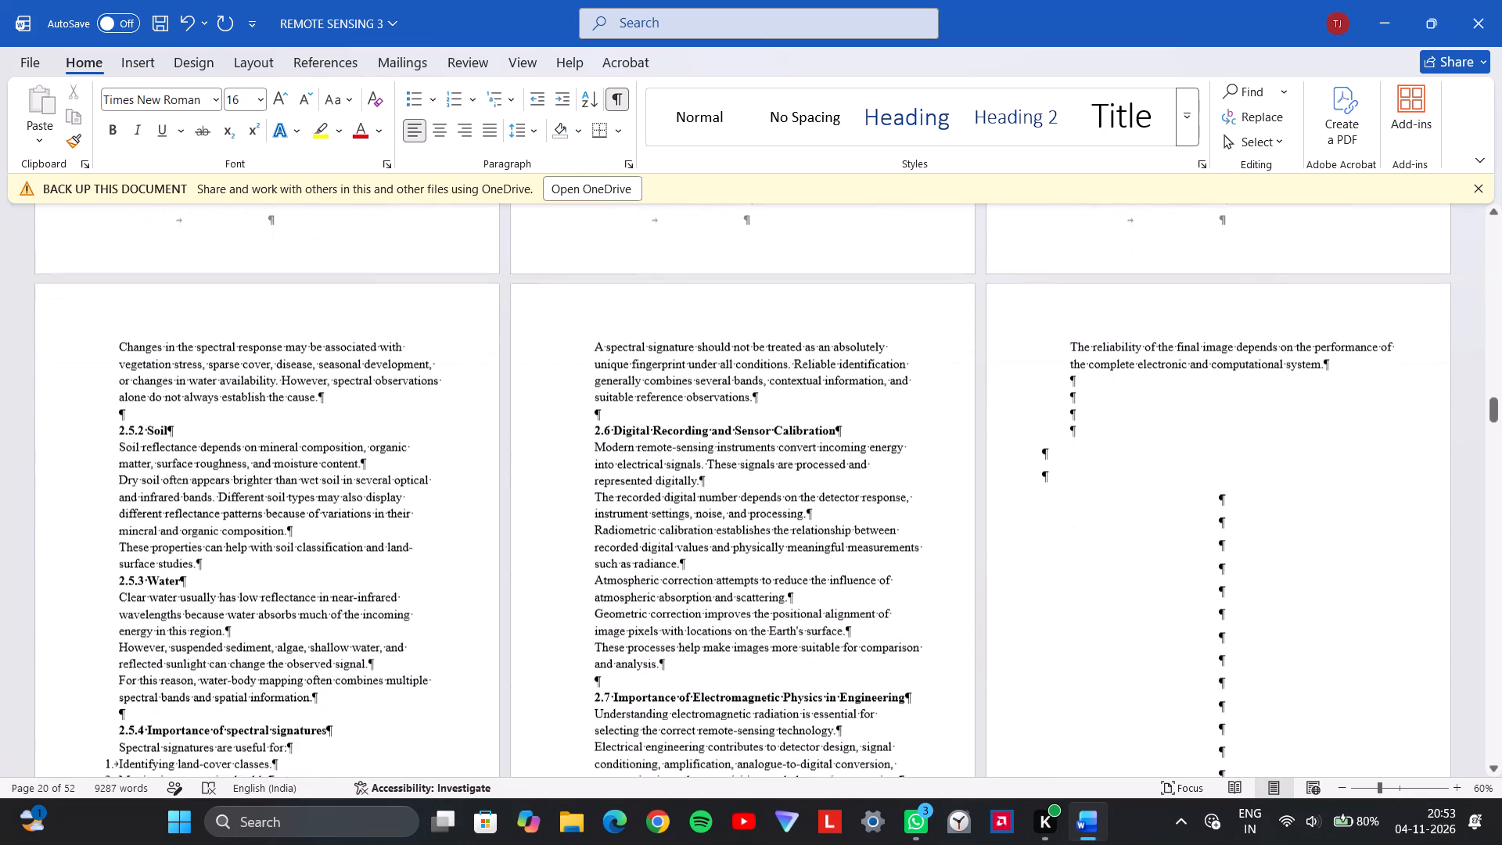
# Remove the leftover tabs and join "The reliability of the final image" to the text ending "ground station", separated by a space.
pyautogui.click(1070, 344)
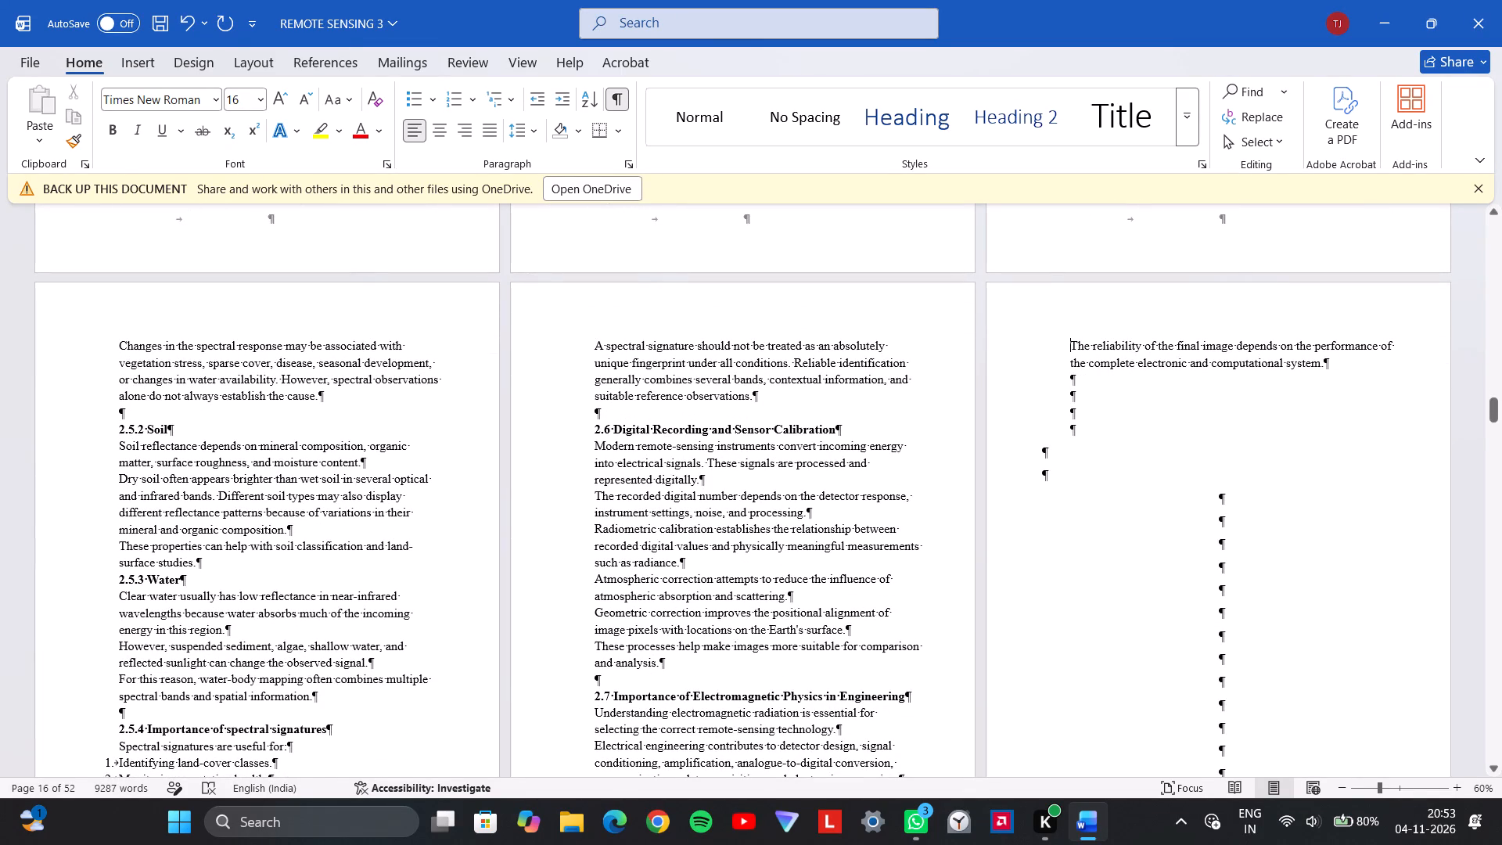
pyautogui.press('BackSpace')
pyautogui.press('BackSpace')
pyautogui.press('BackSpace')
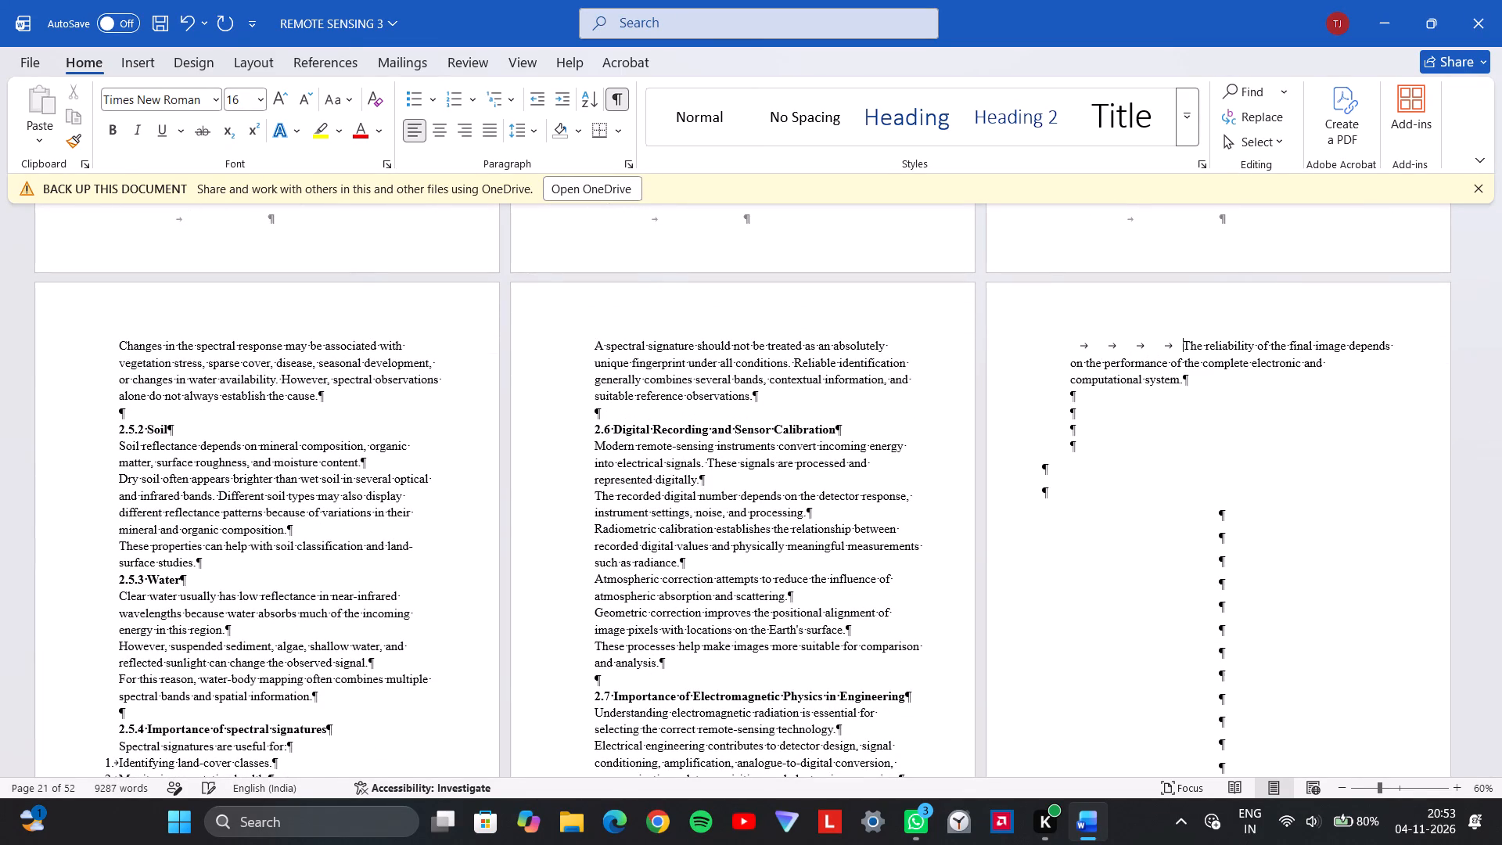
pyautogui.press('BackSpace')
pyautogui.press('BackSpace')
pyautogui.press('BackSpace')
pyautogui.press('BackSpace')
pyautogui.press('BackSpace')
pyautogui.press('BackSpace')
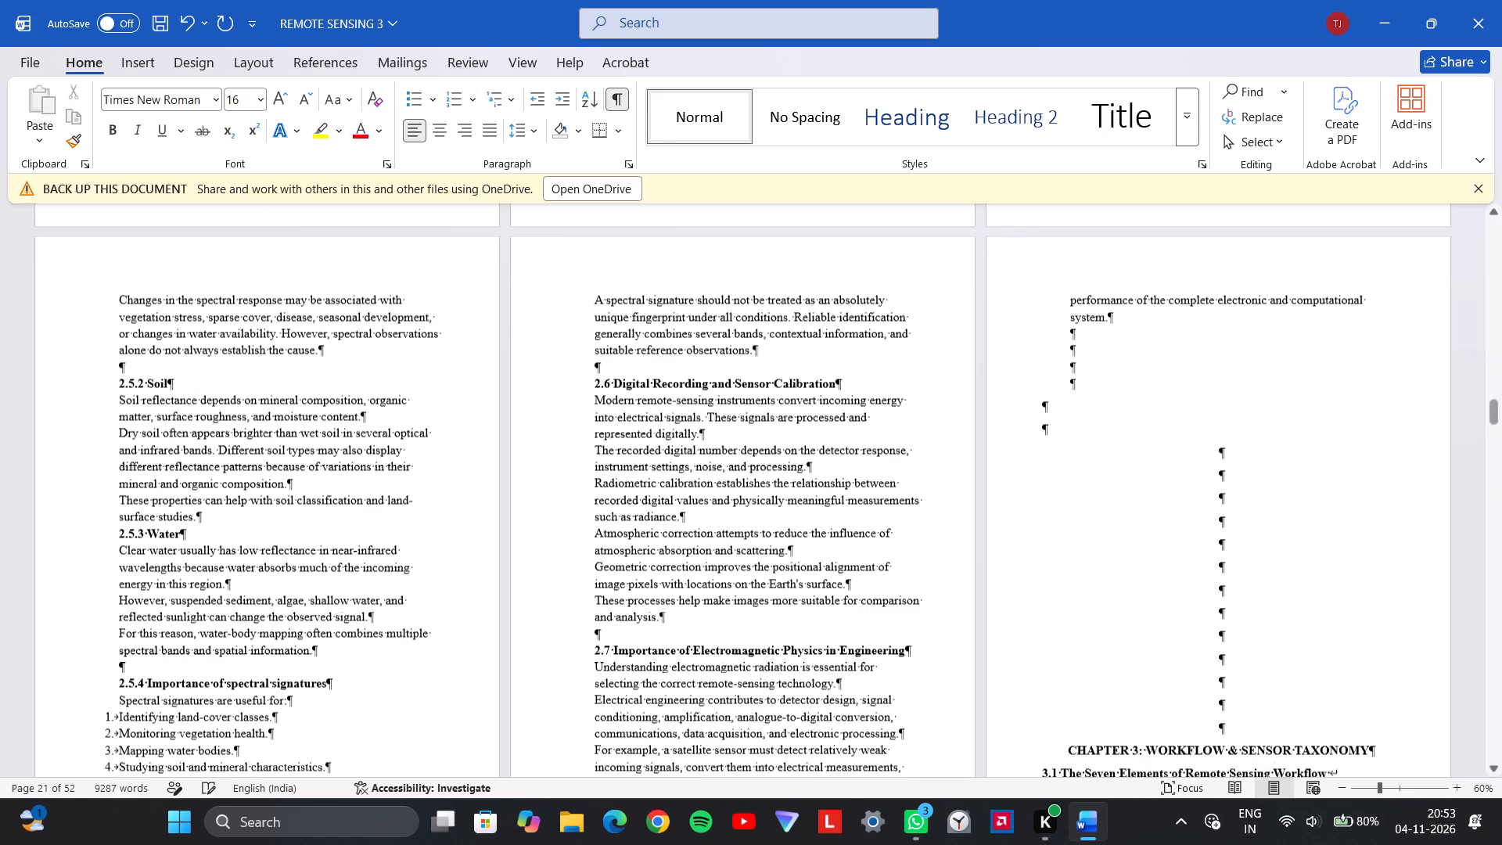
pyautogui.press('BackSpace')
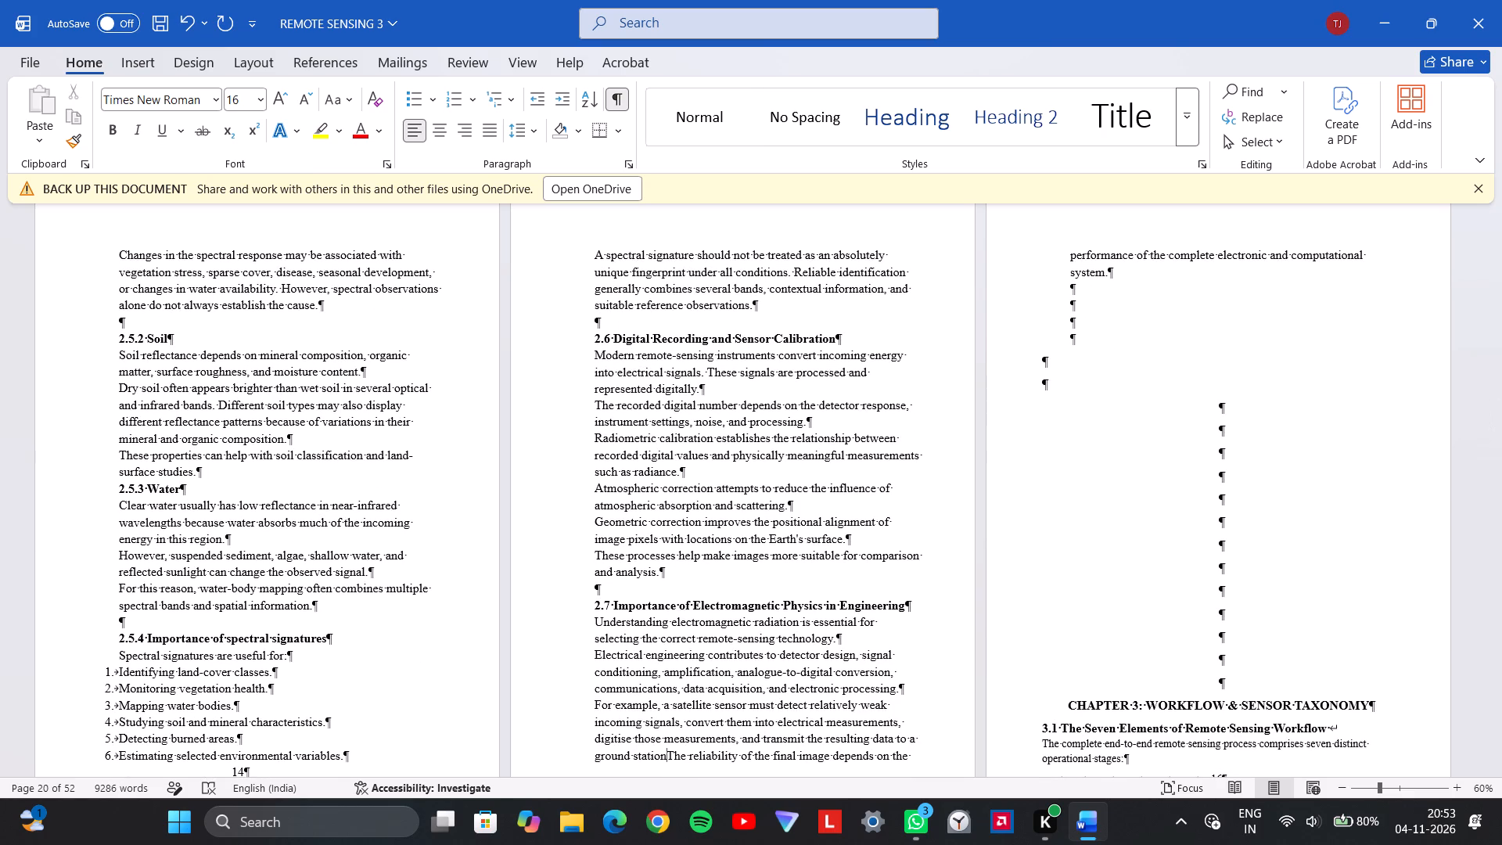
pyautogui.press('space')
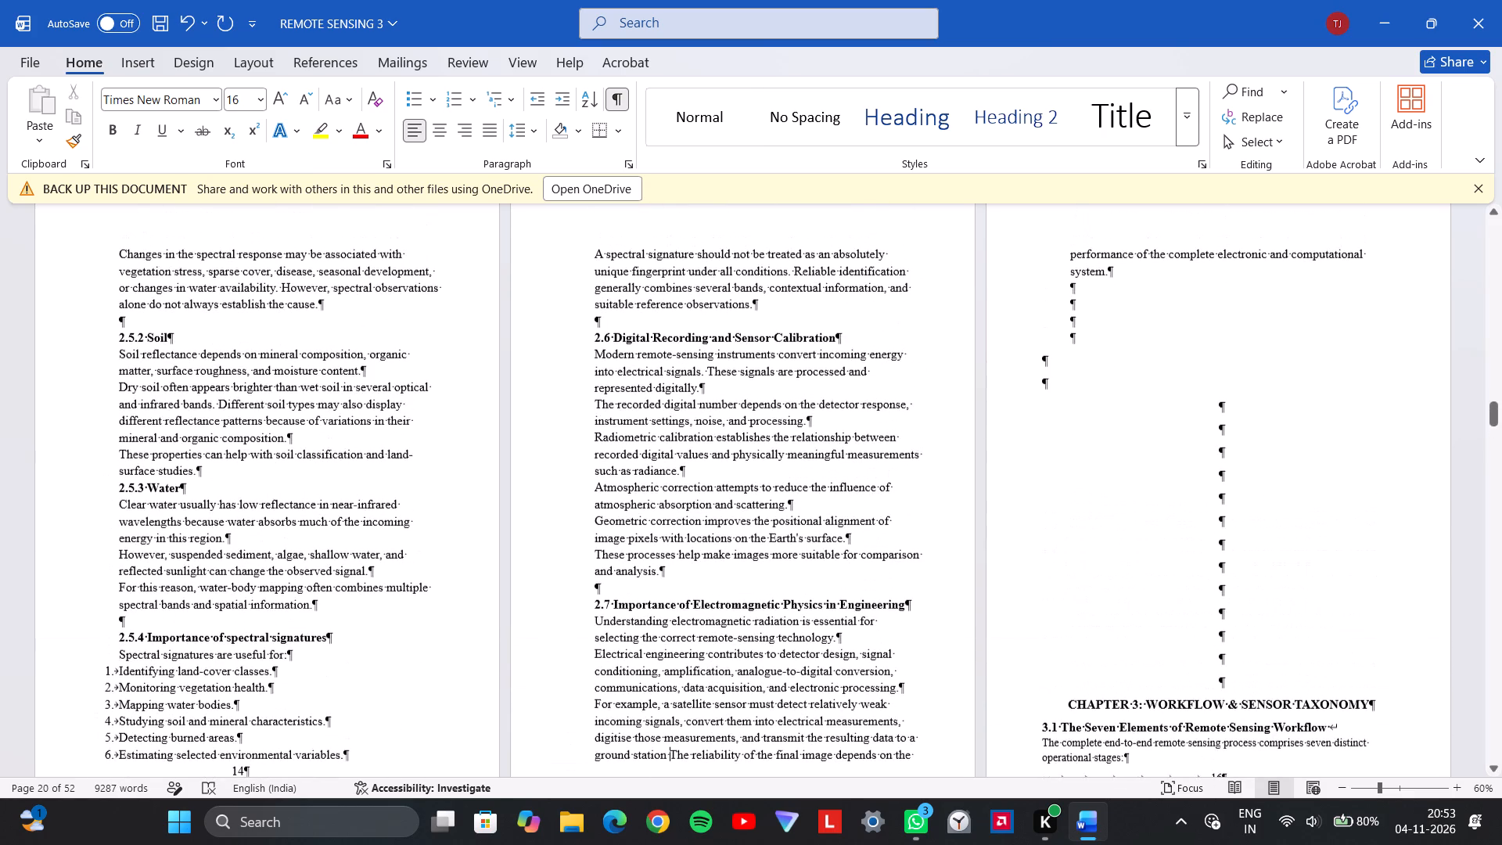
# Delete the blank line above the 2.6 Digital Recording and Sensor Calibration heading.
pyautogui.click(1069, 257)
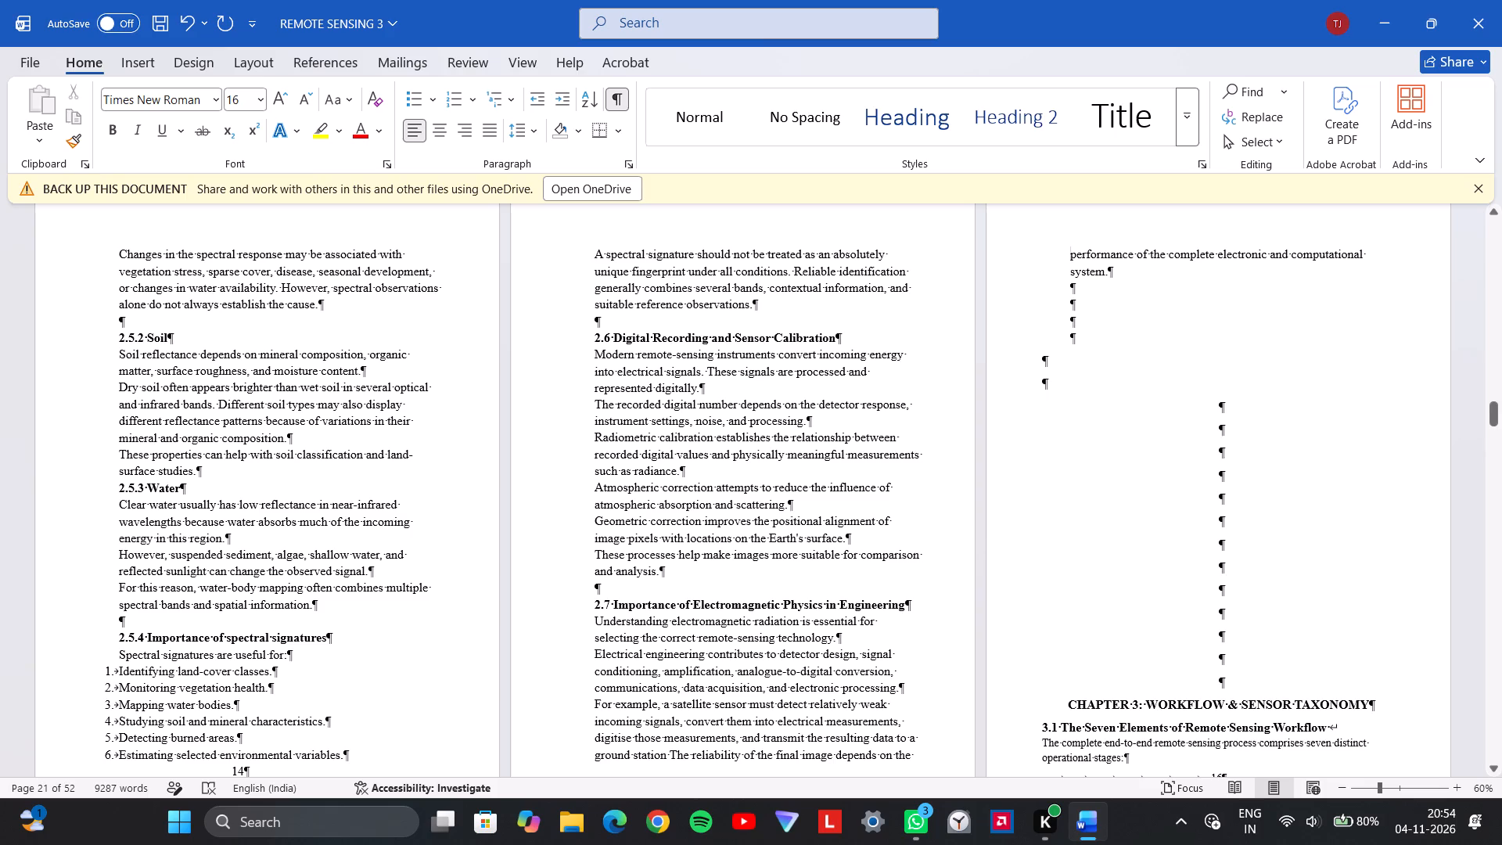
pyautogui.scroll(-2, 1069, 257)
pyautogui.scroll(2, 1059, 460)
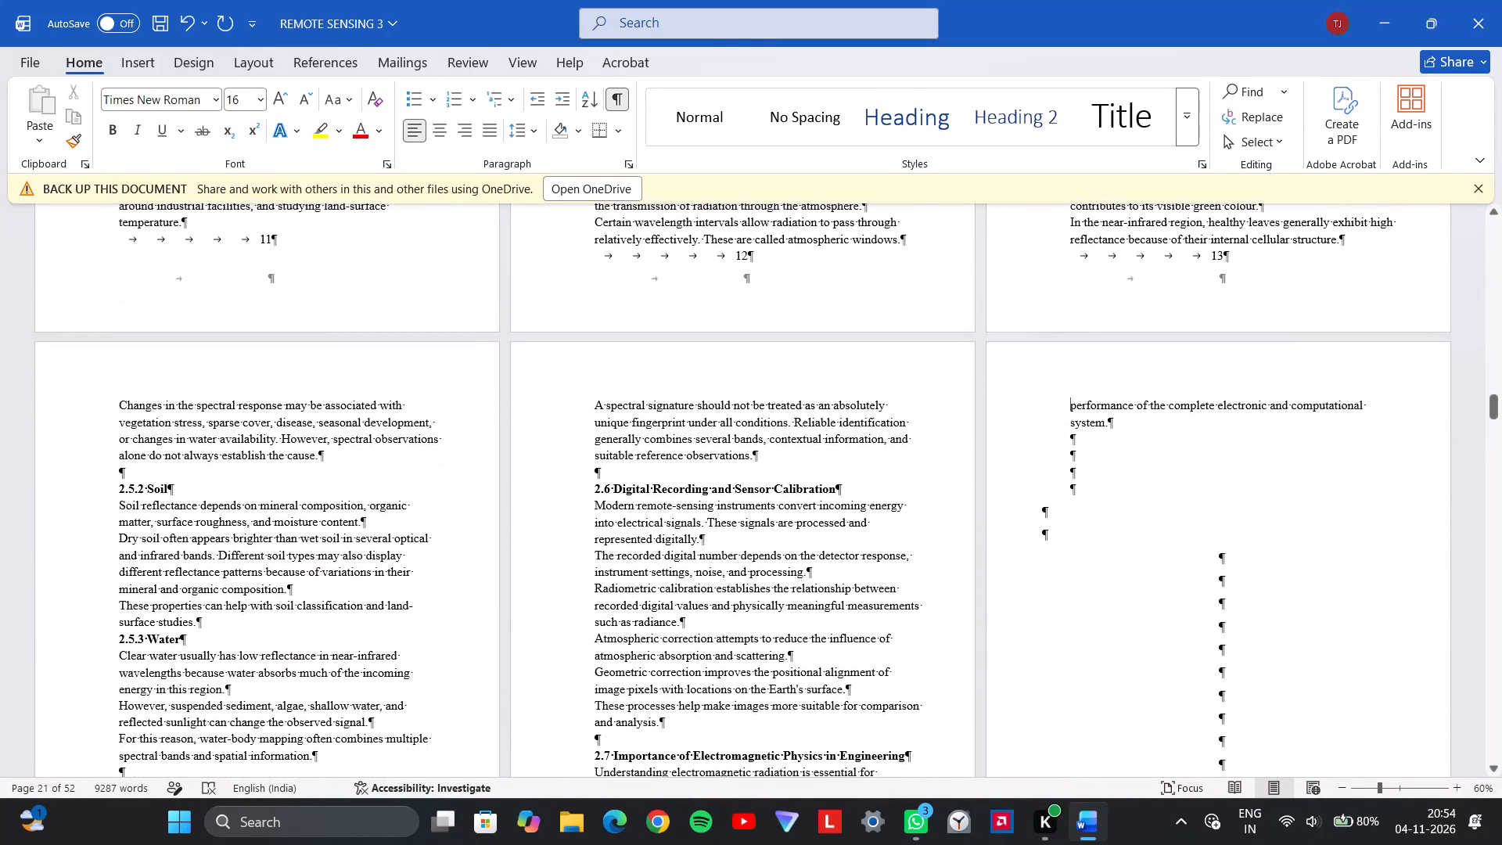
pyautogui.click(590, 472)
pyautogui.press('Delete')
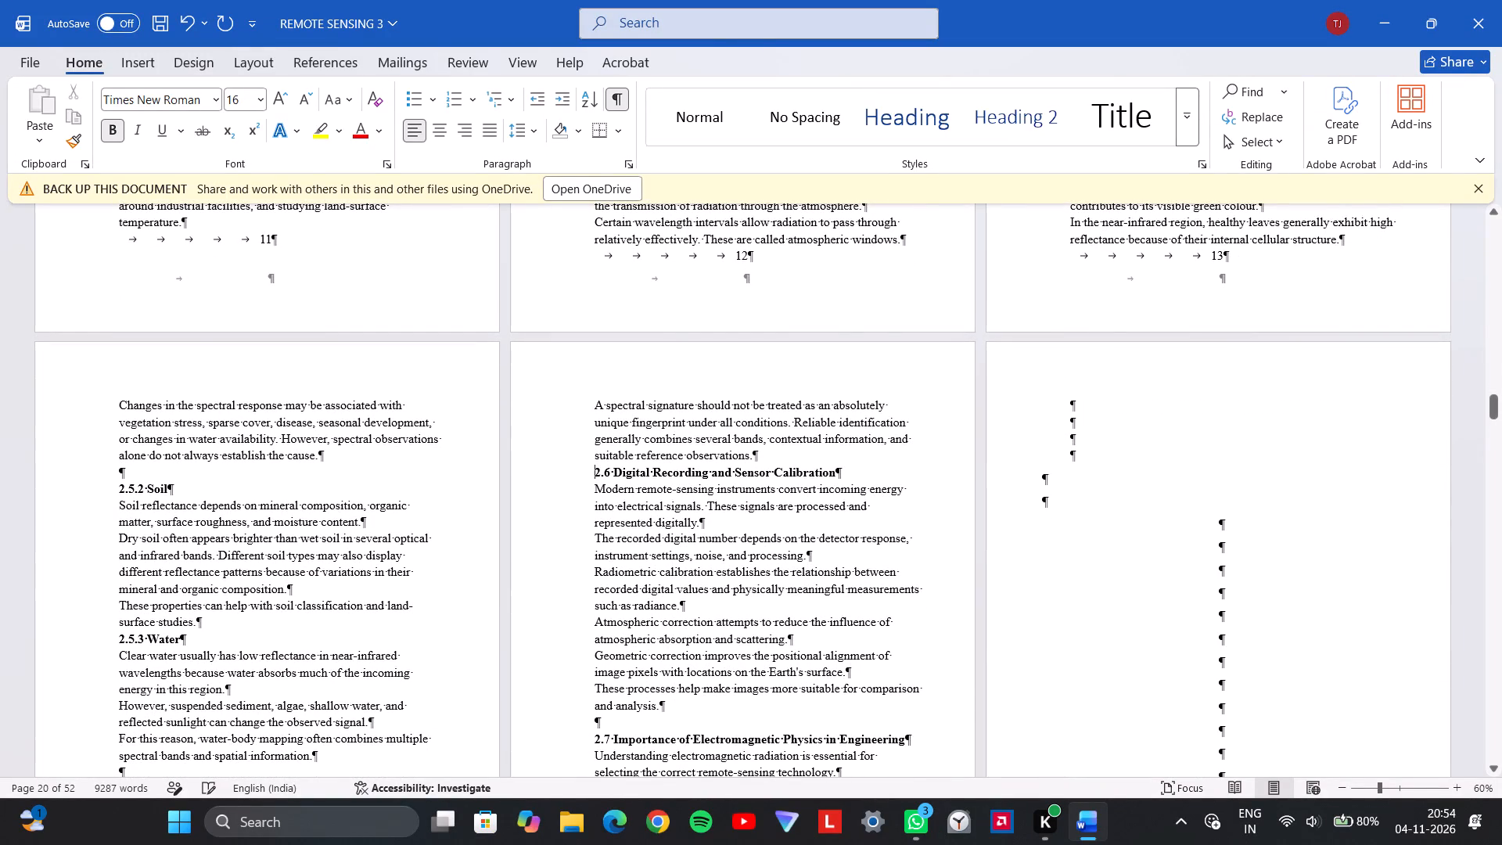
pyautogui.scroll(-2, 590, 472)
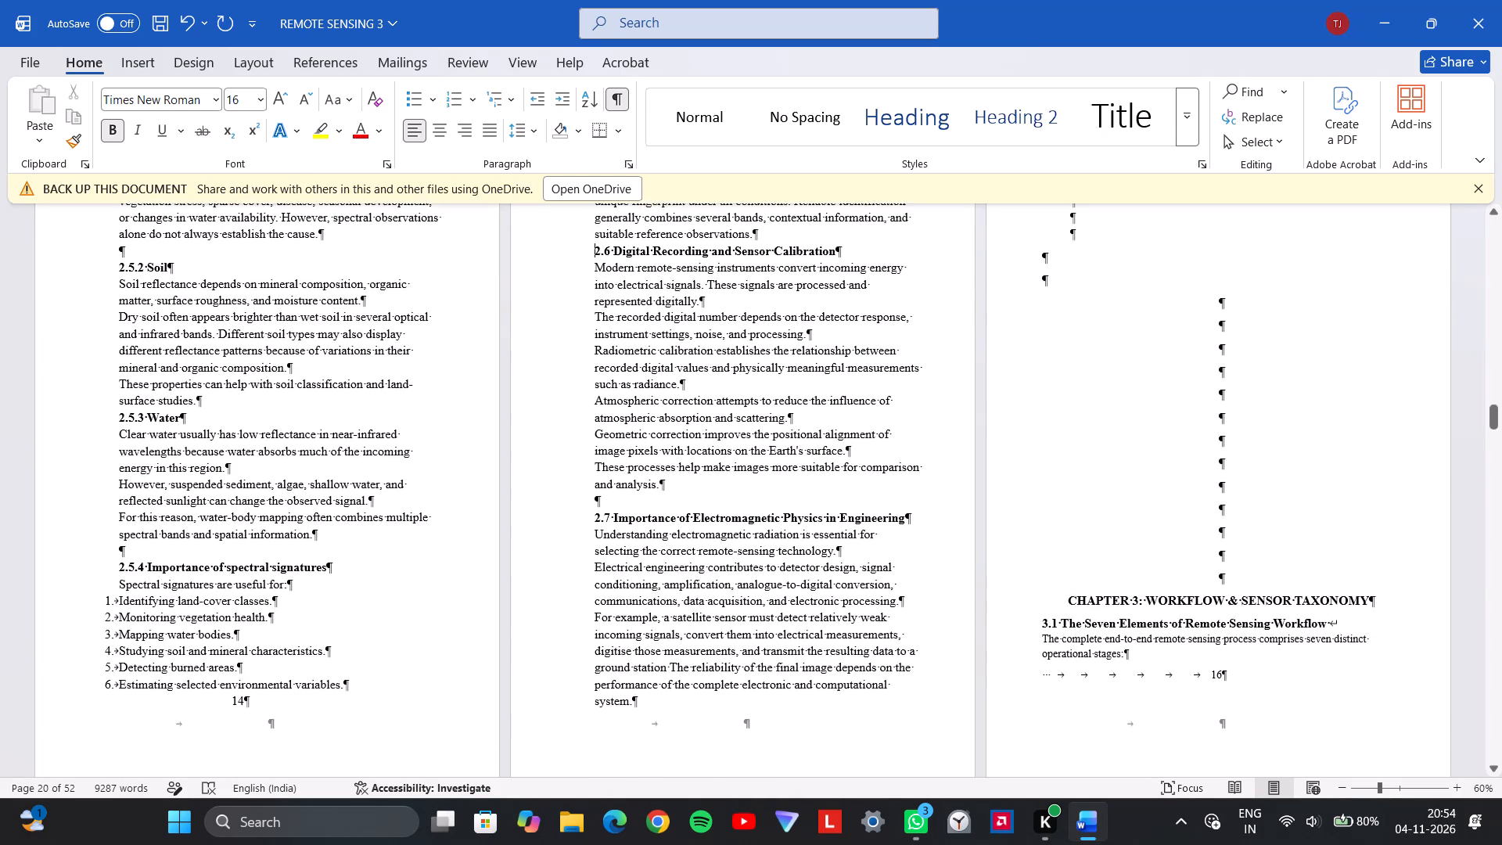
# Delete the blank lines above the Chapter 3 heading, keeping the heading text complete by undoing any excess deletions.
pyautogui.scroll(-2, 590, 472)
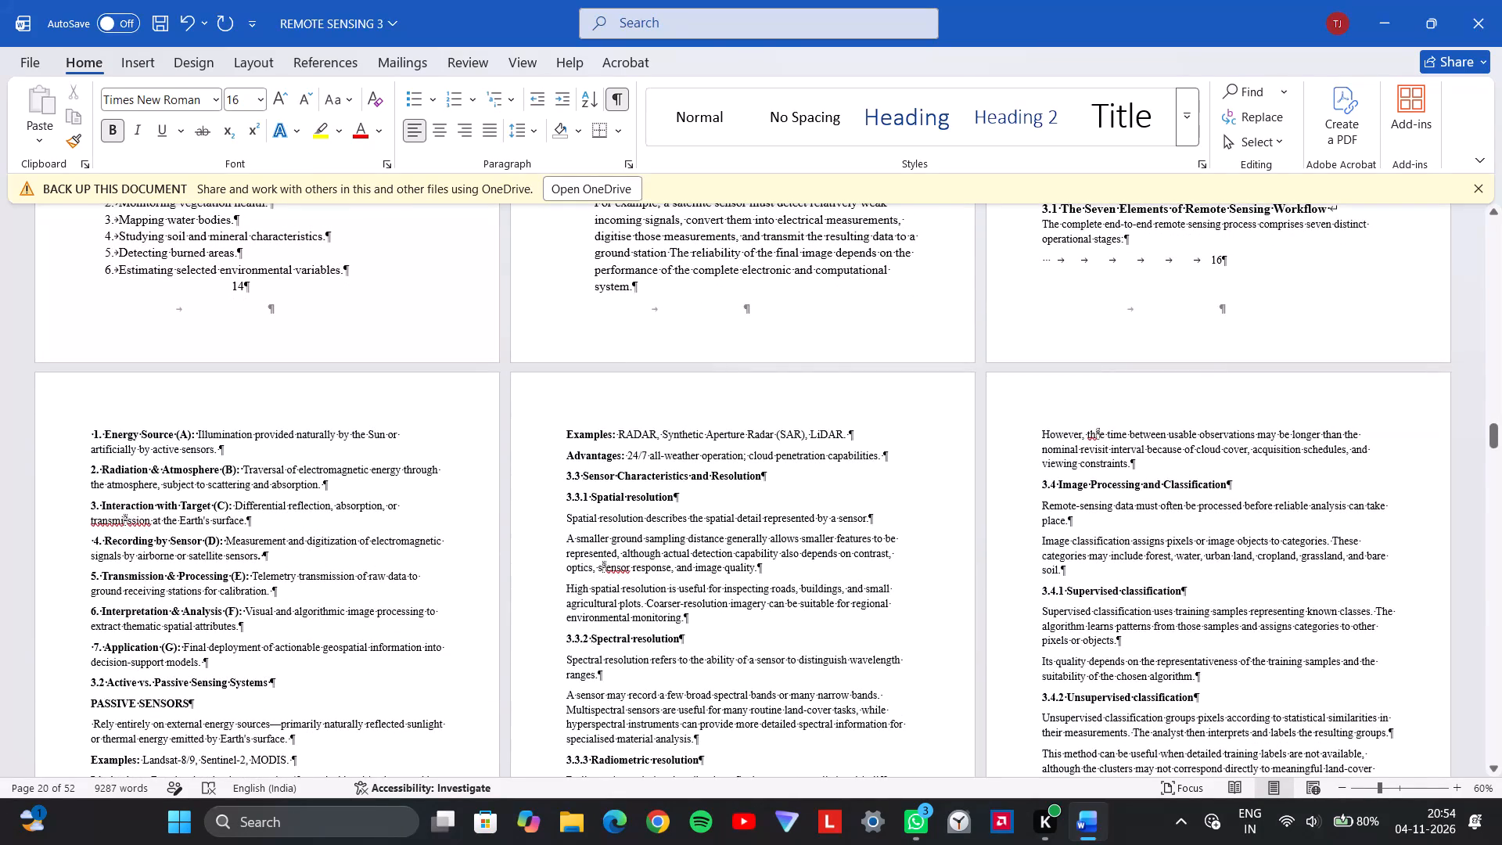
pyautogui.scroll(-1, 590, 472)
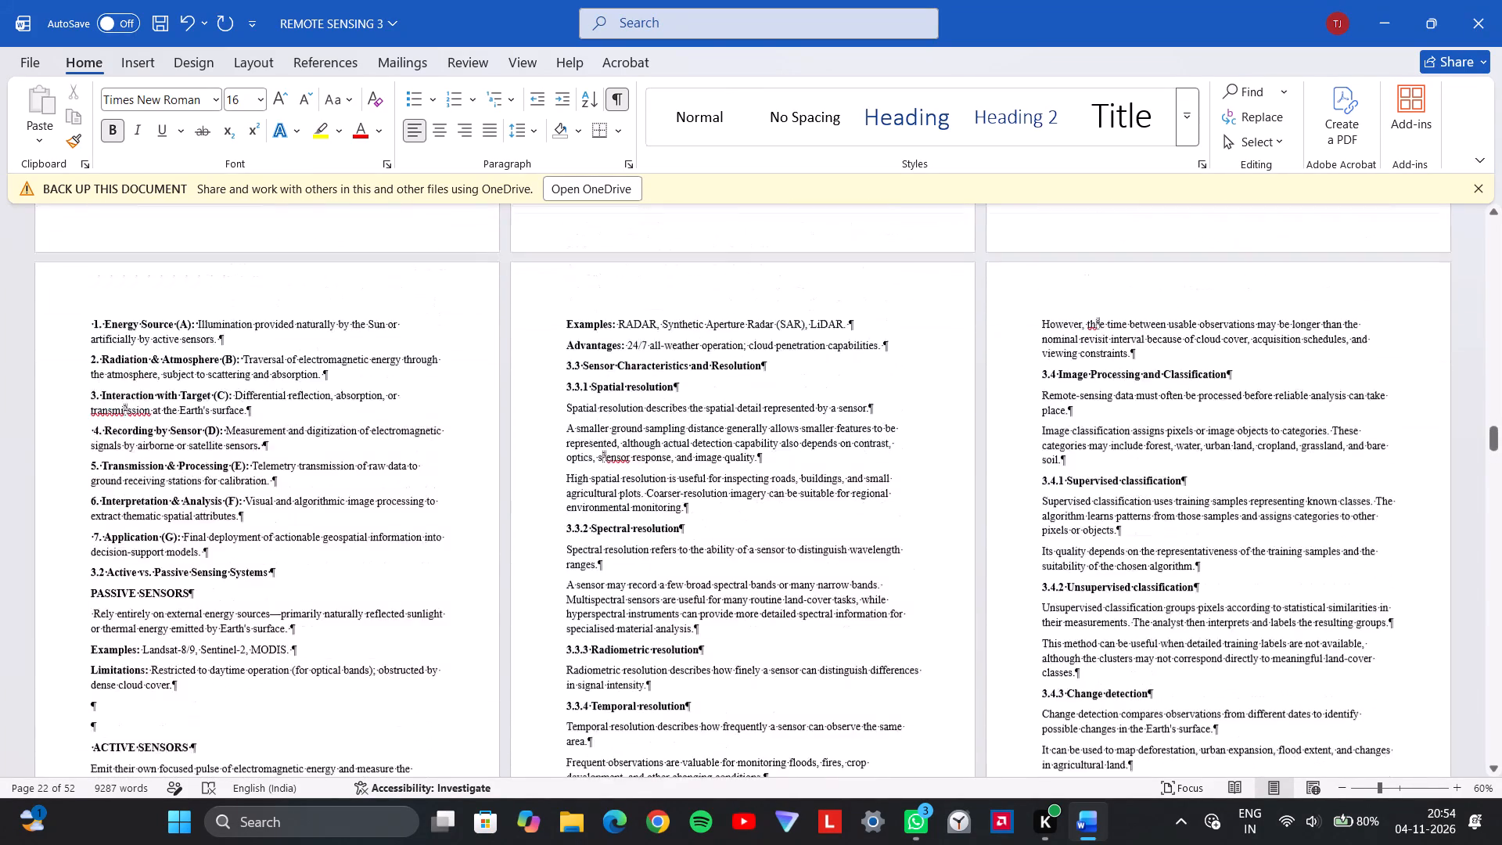
pyautogui.scroll(-1, 590, 472)
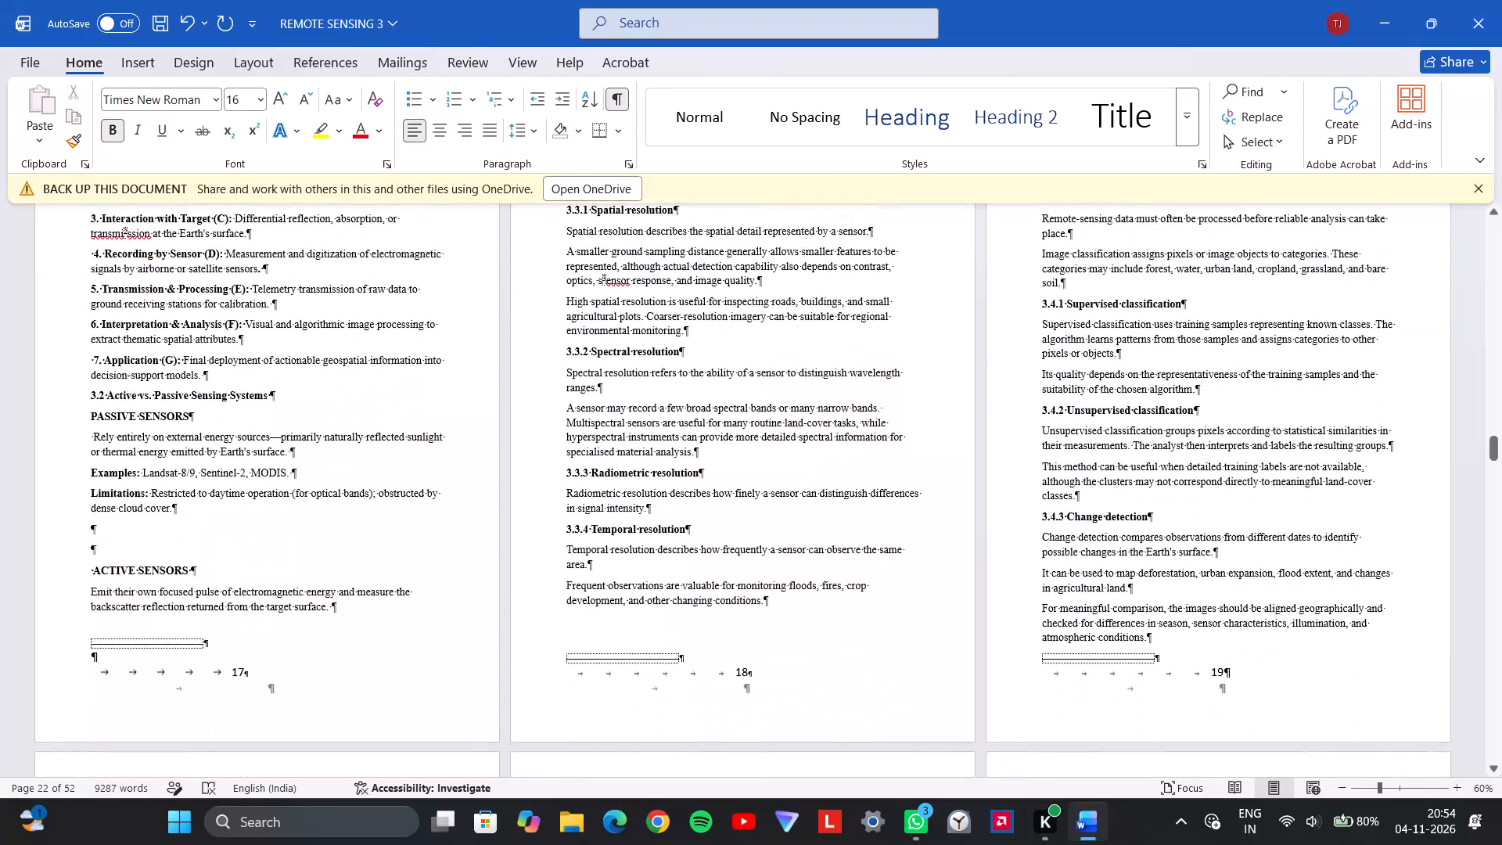
pyautogui.scroll(3, 590, 472)
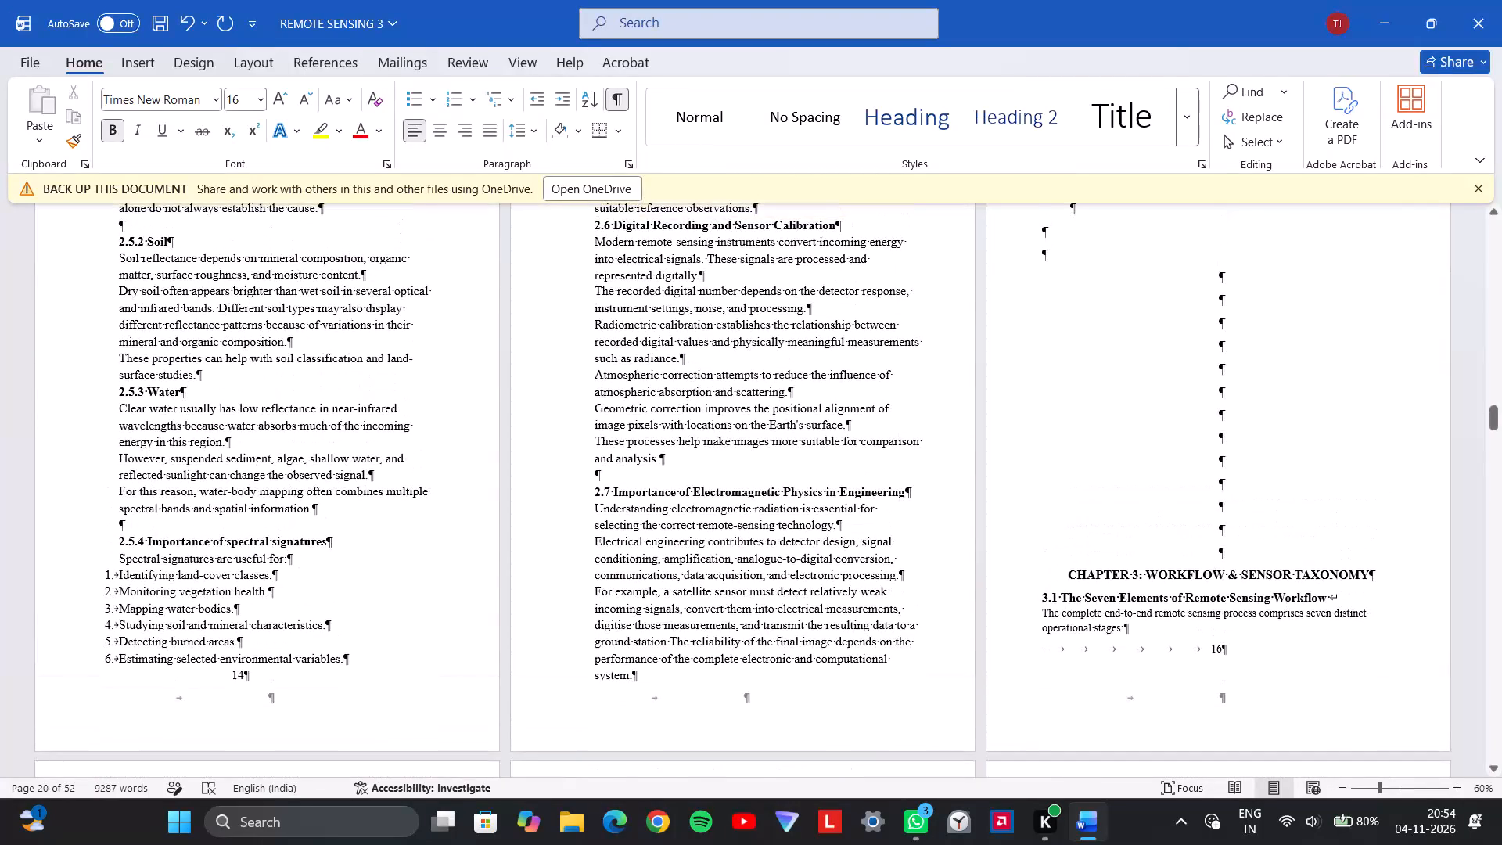
pyautogui.scroll(1, 641, 535)
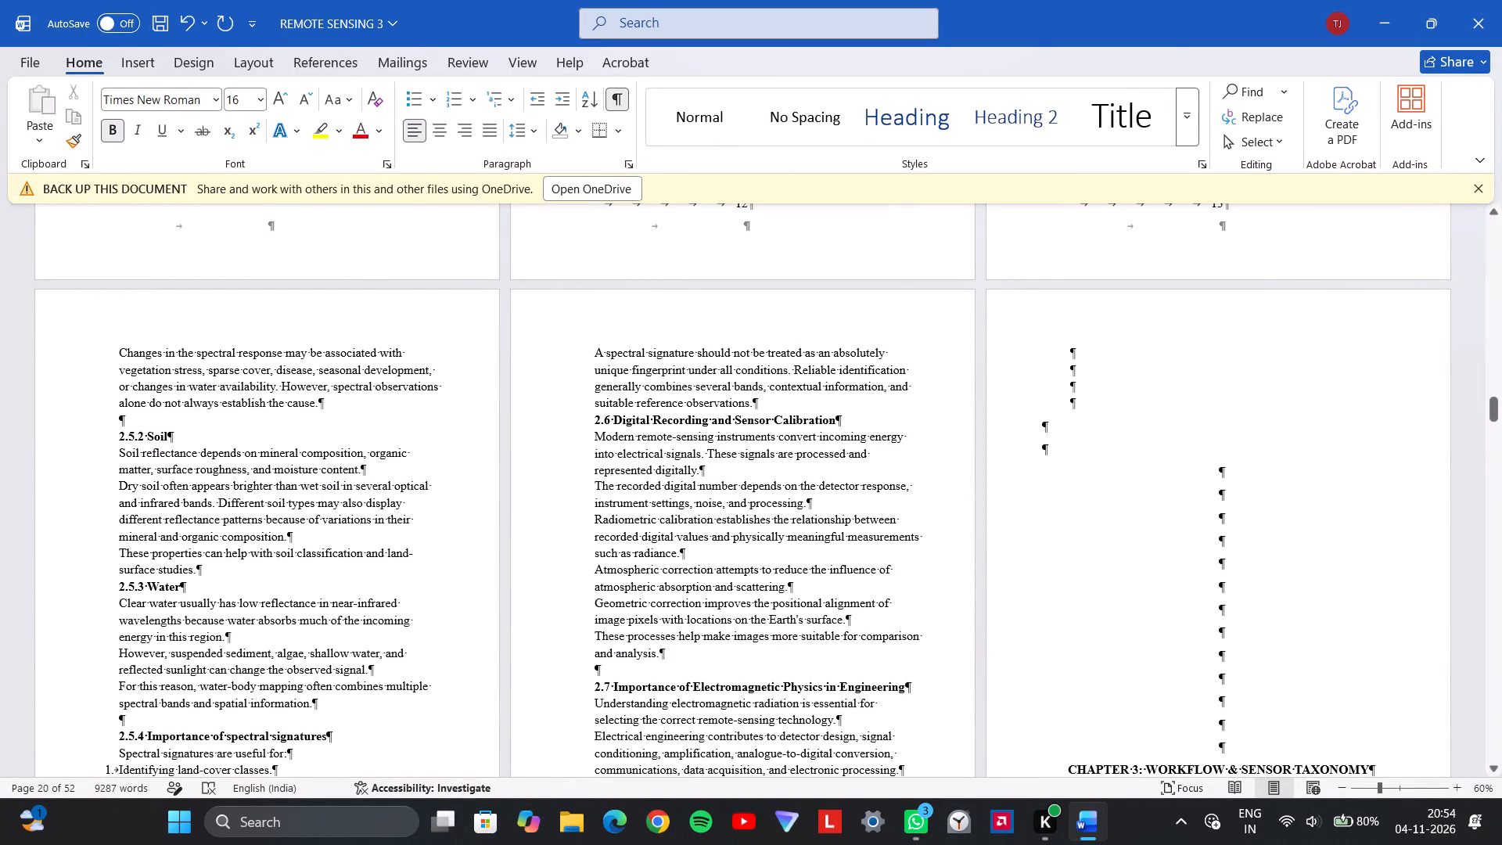
pyautogui.click(1069, 355)
pyautogui.press('Delete')
pyautogui.press('Delete')
pyautogui.press('Delete')
pyautogui.press('Delete')
pyautogui.press('Delete')
pyautogui.press('Delete')
pyautogui.press('Delete')
pyautogui.press('Delete')
pyautogui.press('Delete')
pyautogui.press('Delete')
pyautogui.press('Delete')
pyautogui.press('Delete')
pyautogui.press('Delete')
pyautogui.press('Delete')
pyautogui.press('Delete')
pyautogui.press('Delete')
pyautogui.press('Delete')
pyautogui.press('Delete')
pyautogui.press('Delete')
pyautogui.press('Delete')
pyautogui.press('Delete')
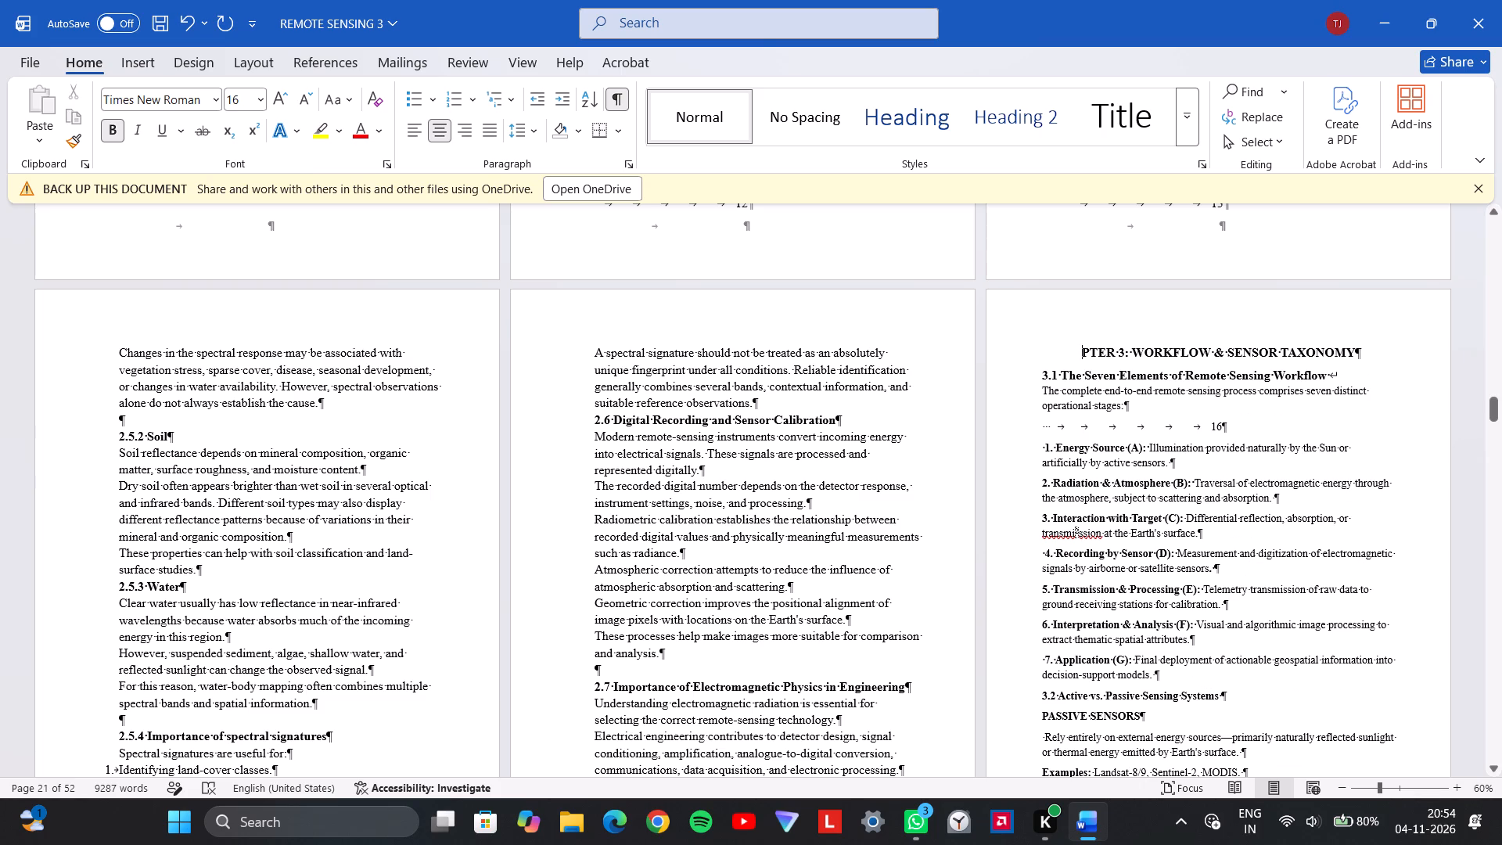
pyautogui.hotkey('ctrl', 'z')
pyautogui.hotkey('ctrl', 'z')
pyautogui.hotkey('ctrl', 'z')
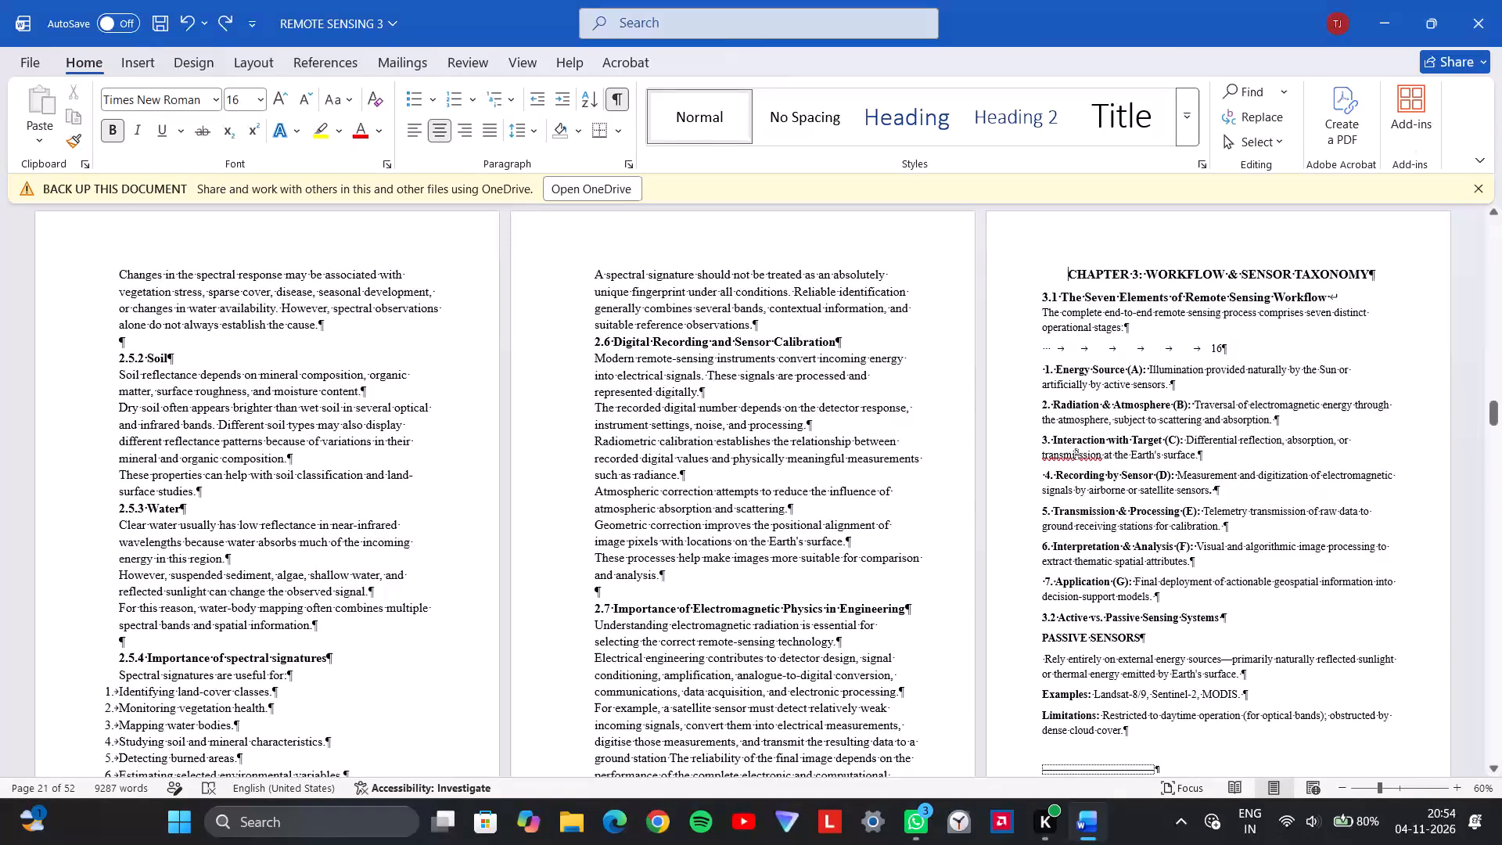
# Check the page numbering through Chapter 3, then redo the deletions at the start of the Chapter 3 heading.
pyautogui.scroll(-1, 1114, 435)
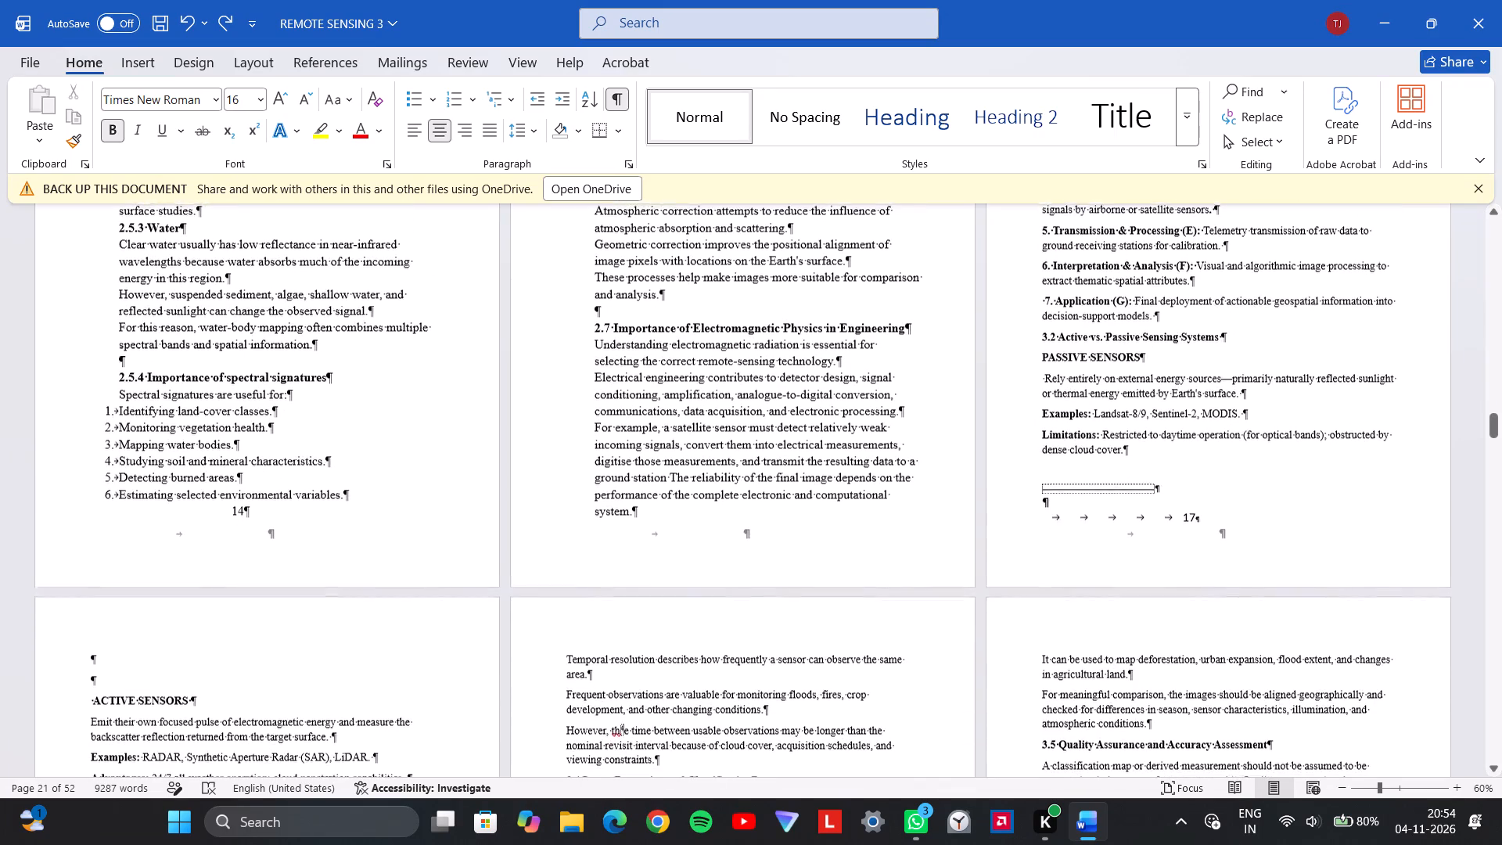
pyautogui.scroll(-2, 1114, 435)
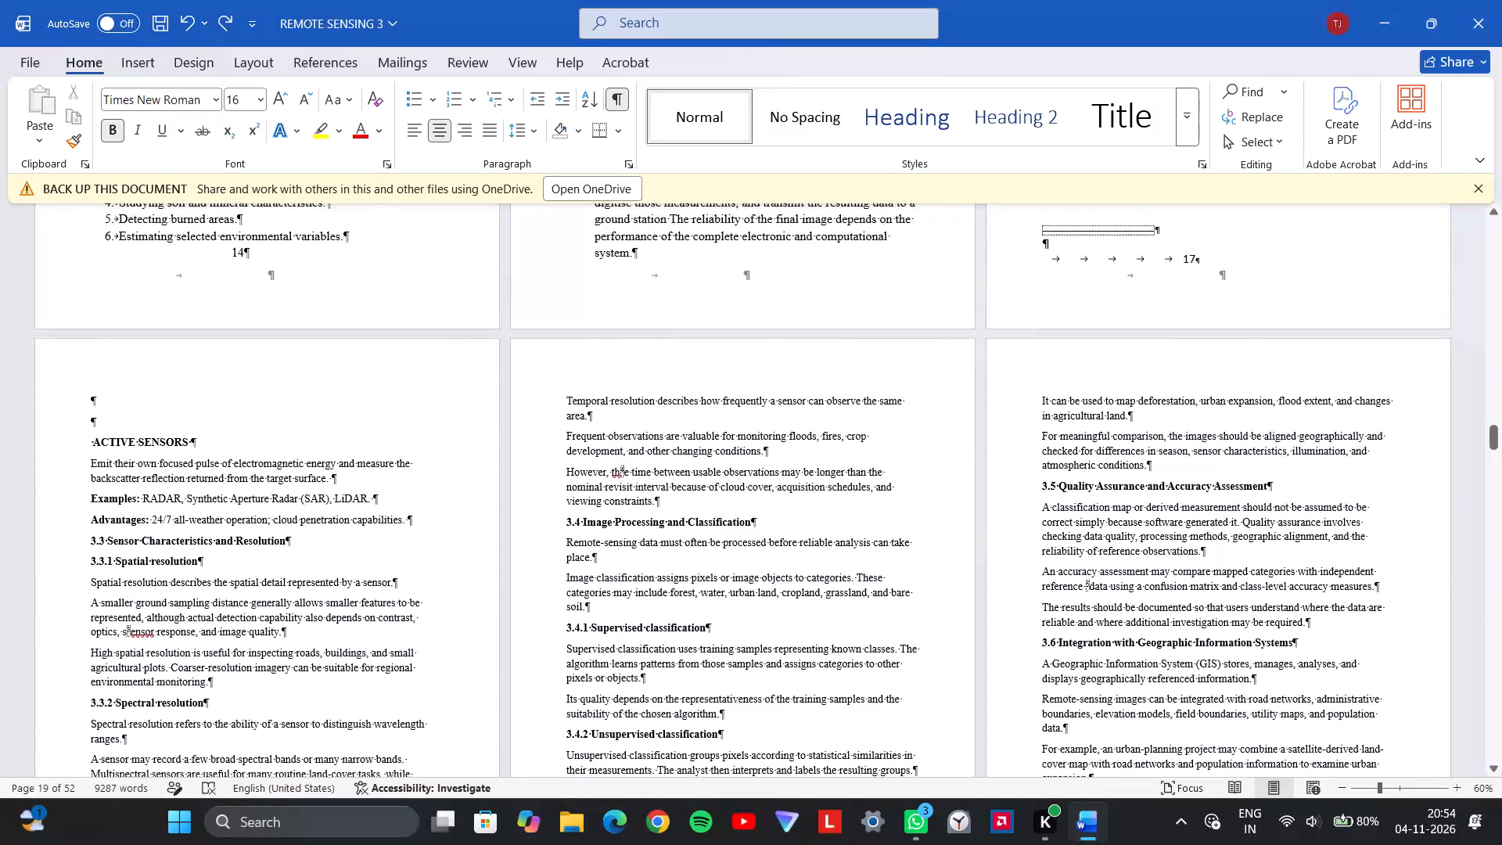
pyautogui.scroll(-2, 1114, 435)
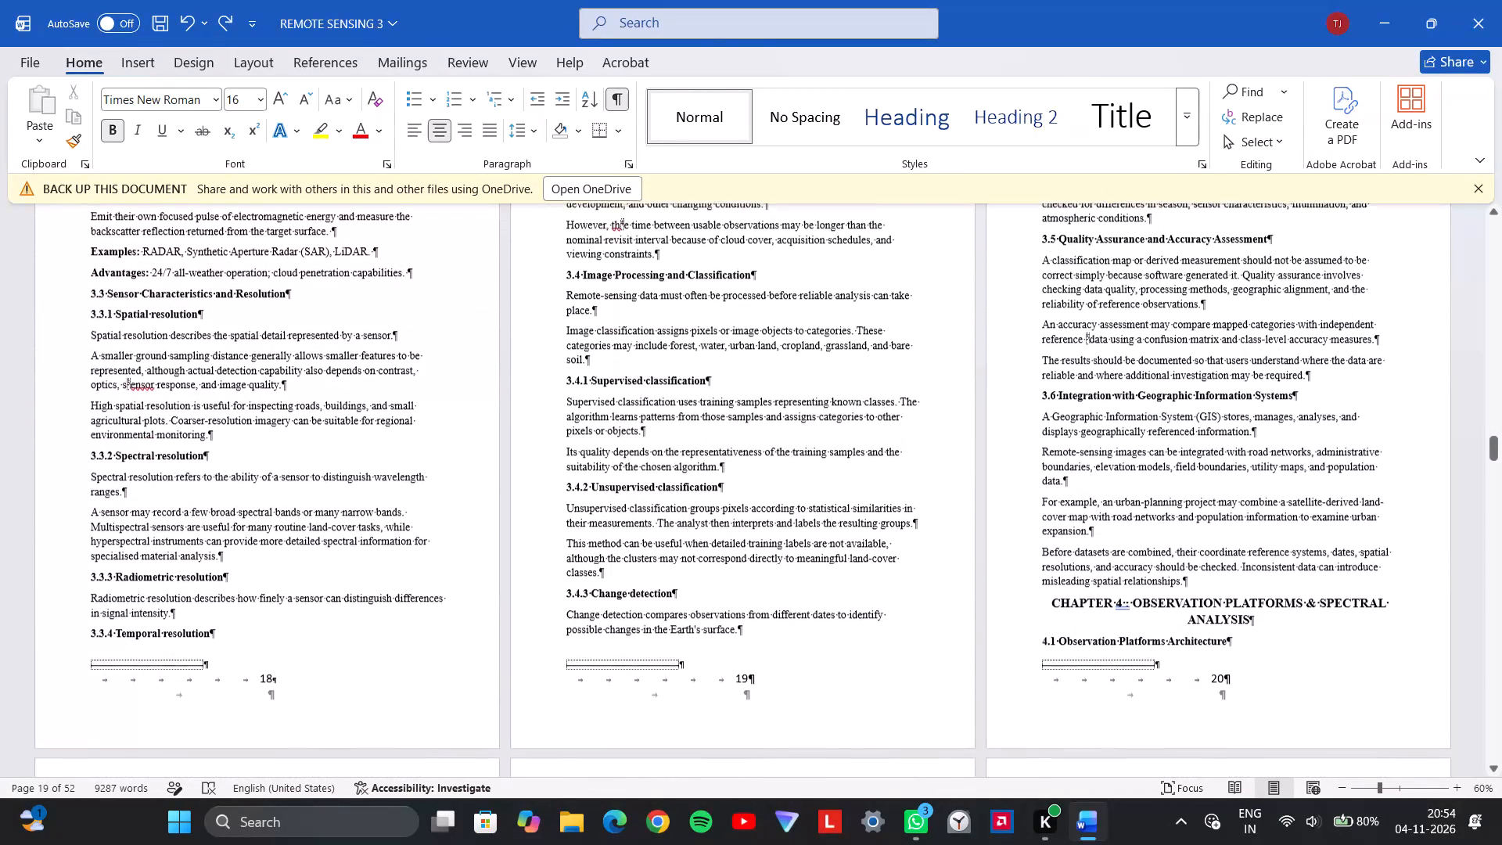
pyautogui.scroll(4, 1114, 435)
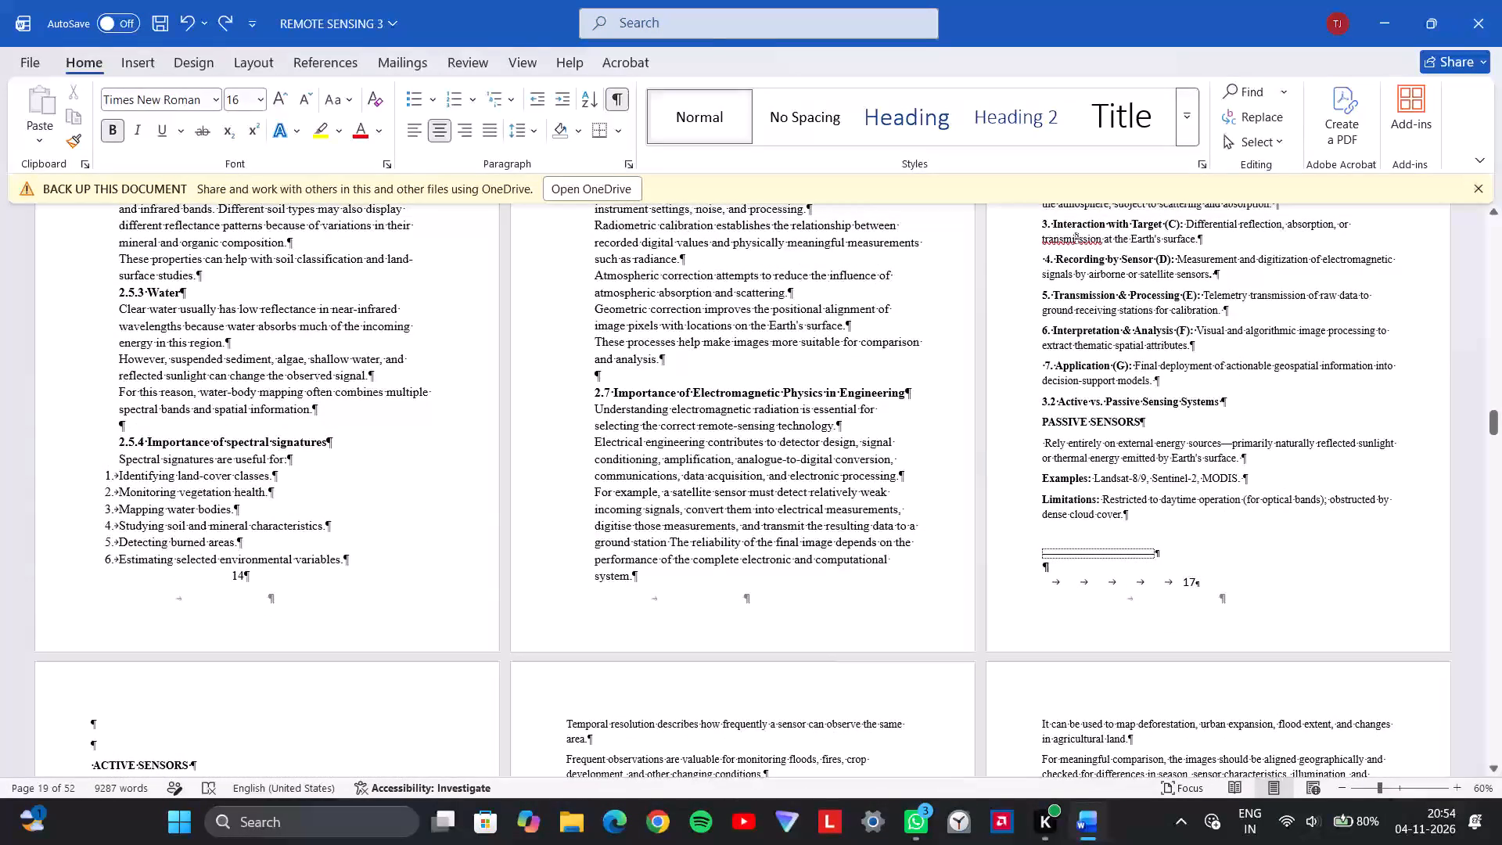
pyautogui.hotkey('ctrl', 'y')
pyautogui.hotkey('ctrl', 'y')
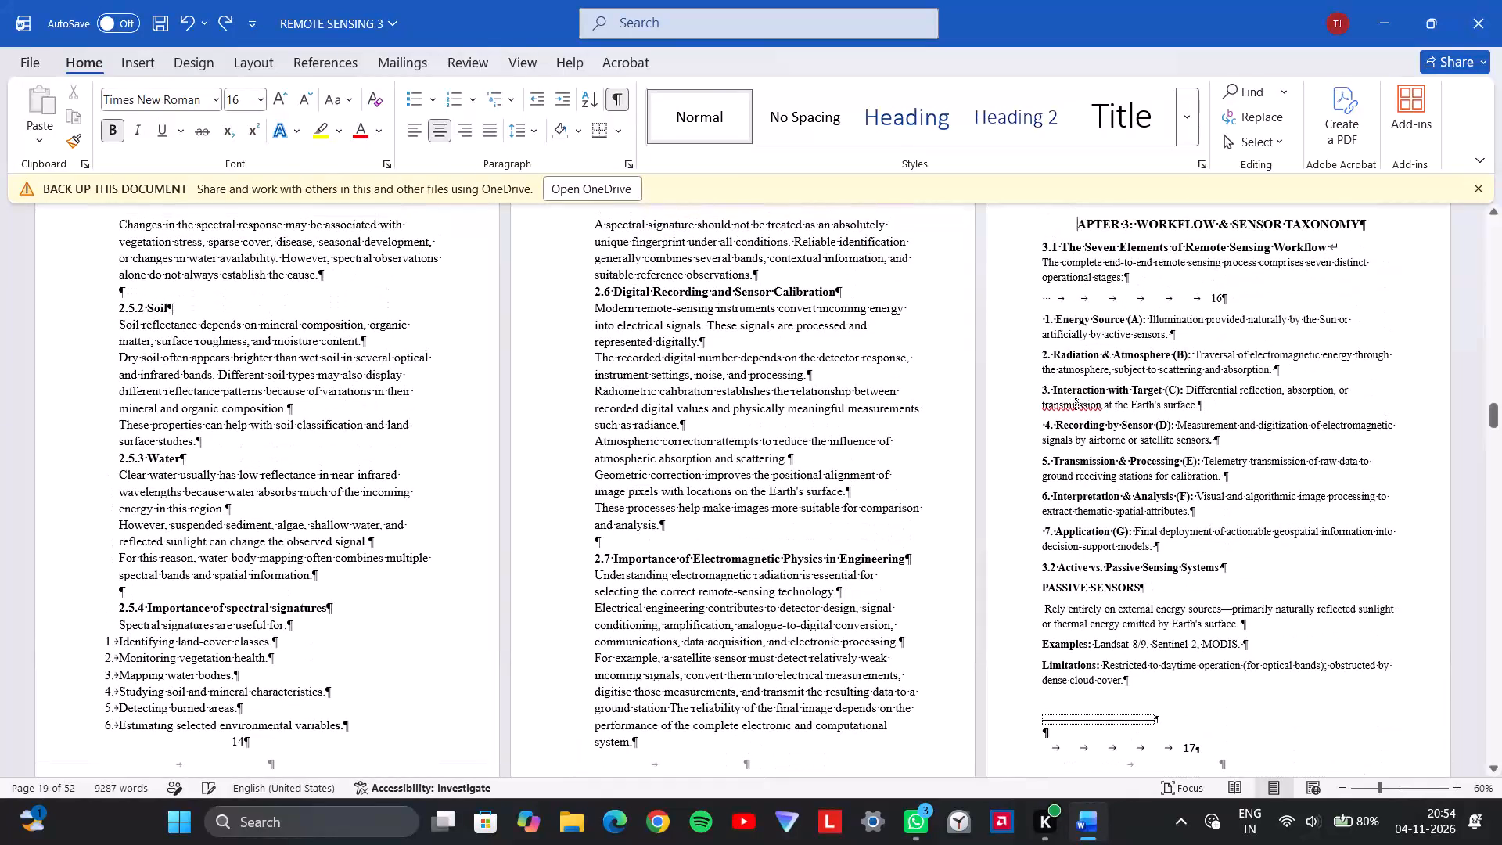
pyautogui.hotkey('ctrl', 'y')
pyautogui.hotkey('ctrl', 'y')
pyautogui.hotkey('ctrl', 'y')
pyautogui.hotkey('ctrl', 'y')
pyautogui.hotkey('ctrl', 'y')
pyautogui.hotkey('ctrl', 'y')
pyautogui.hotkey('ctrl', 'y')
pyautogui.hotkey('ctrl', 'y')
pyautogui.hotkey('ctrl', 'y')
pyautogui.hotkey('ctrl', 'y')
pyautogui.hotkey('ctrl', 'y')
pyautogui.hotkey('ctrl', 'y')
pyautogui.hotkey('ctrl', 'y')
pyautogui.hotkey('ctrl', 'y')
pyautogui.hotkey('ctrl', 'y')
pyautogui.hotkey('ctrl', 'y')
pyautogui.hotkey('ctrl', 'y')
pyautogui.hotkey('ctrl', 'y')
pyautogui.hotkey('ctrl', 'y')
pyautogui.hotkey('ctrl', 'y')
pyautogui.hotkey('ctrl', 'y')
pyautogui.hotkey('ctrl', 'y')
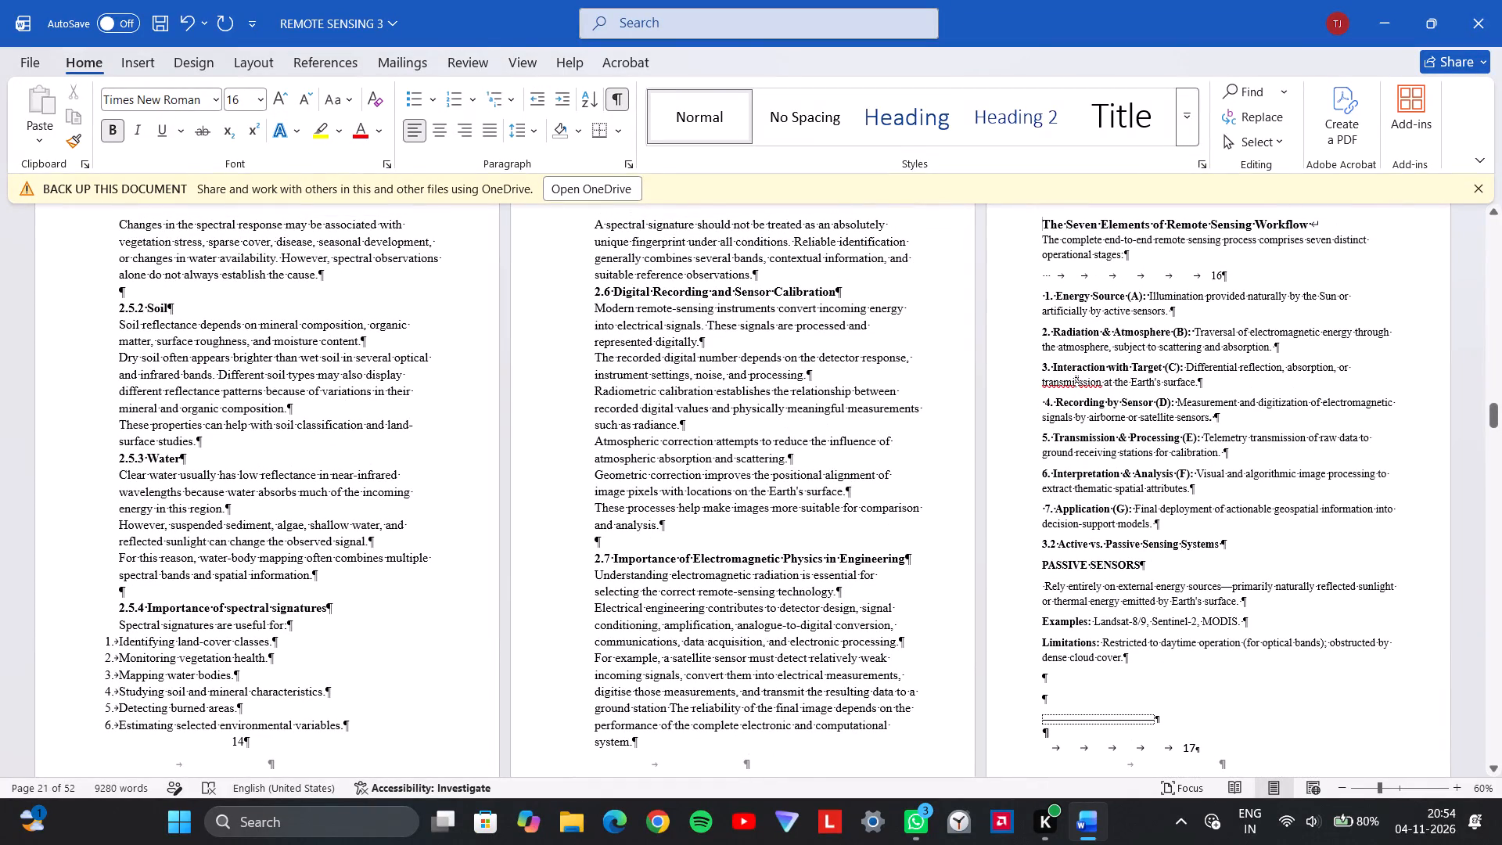
# Undo the deletions at the start of Chapter 3 until the full heading, the 3.1 number and the blank lines above are restored.
pyautogui.scroll(1, 1114, 435)
pyautogui.hotkey('ctrl', 'z')
pyautogui.hotkey('ctrl', 'z')
pyautogui.hotkey('ctrl', 'z')
pyautogui.hotkey('ctrl', 'z')
pyautogui.hotkey('ctrl', 'z')
pyautogui.hotkey('ctrl', 'z')
pyautogui.hotkey('ctrl', 'z')
pyautogui.hotkey('ctrl', 'z')
pyautogui.hotkey('ctrl', 'z')
pyautogui.hotkey('ctrl', 'z')
pyautogui.hotkey('ctrl', 'z')
pyautogui.hotkey('ctrl', 'z')
pyautogui.hotkey('ctrl', 'z')
pyautogui.hotkey('ctrl', 'z')
pyautogui.hotkey('ctrl', 'z')
pyautogui.hotkey('ctrl', 'z')
pyautogui.hotkey('ctrl', 'z')
pyautogui.hotkey('ctrl', 'z')
pyautogui.hotkey('ctrl', 'z')
pyautogui.hotkey('ctrl', 'z')
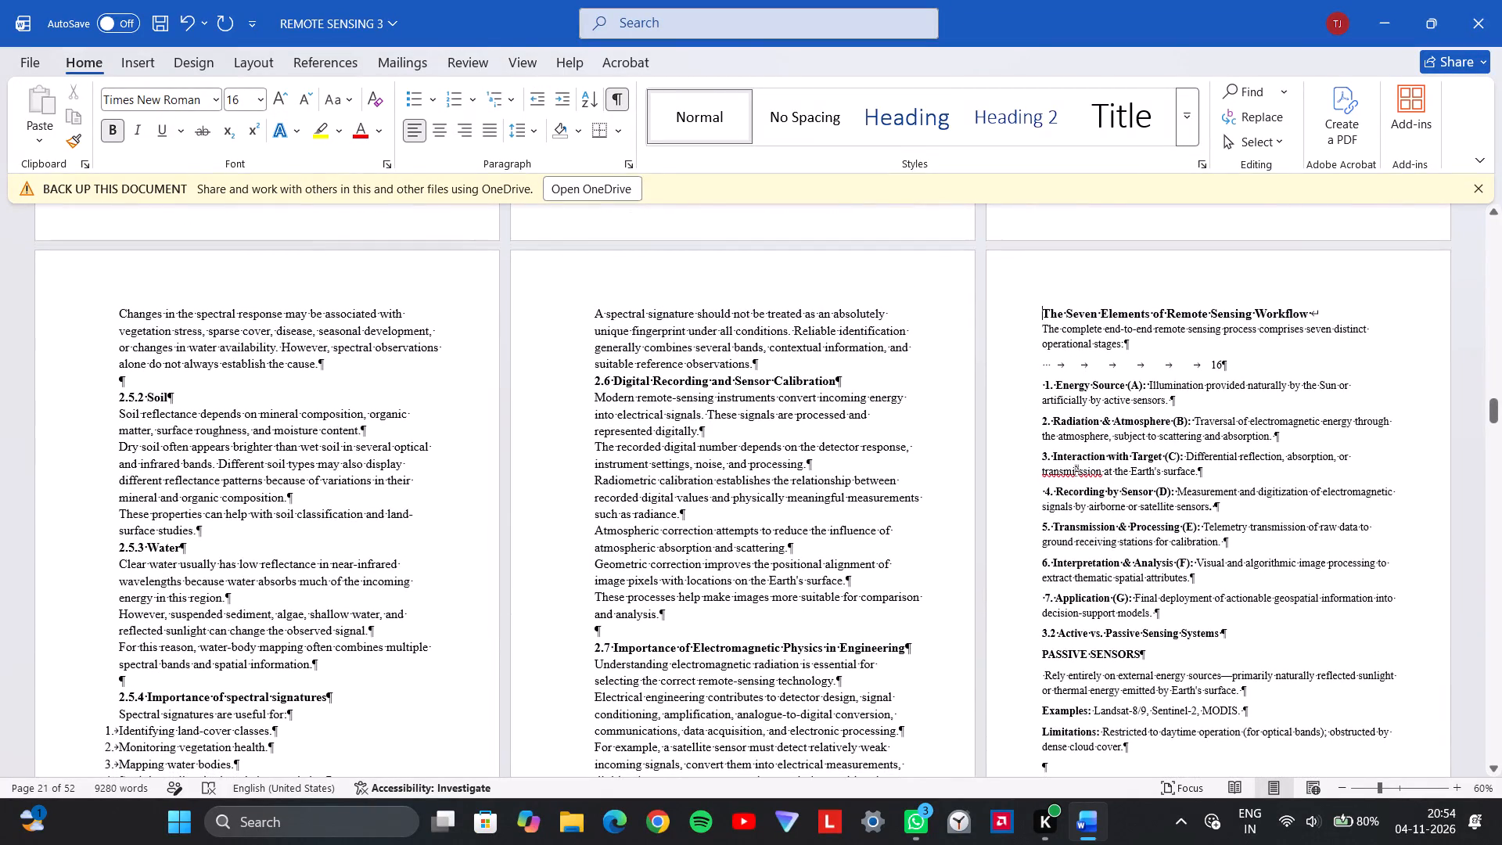
pyautogui.hotkey('ctrl', 'z')
pyautogui.hotkey('ctrl', 'z')
pyautogui.hotkey('ctrl', 'z')
pyautogui.hotkey('ctrl', 'z')
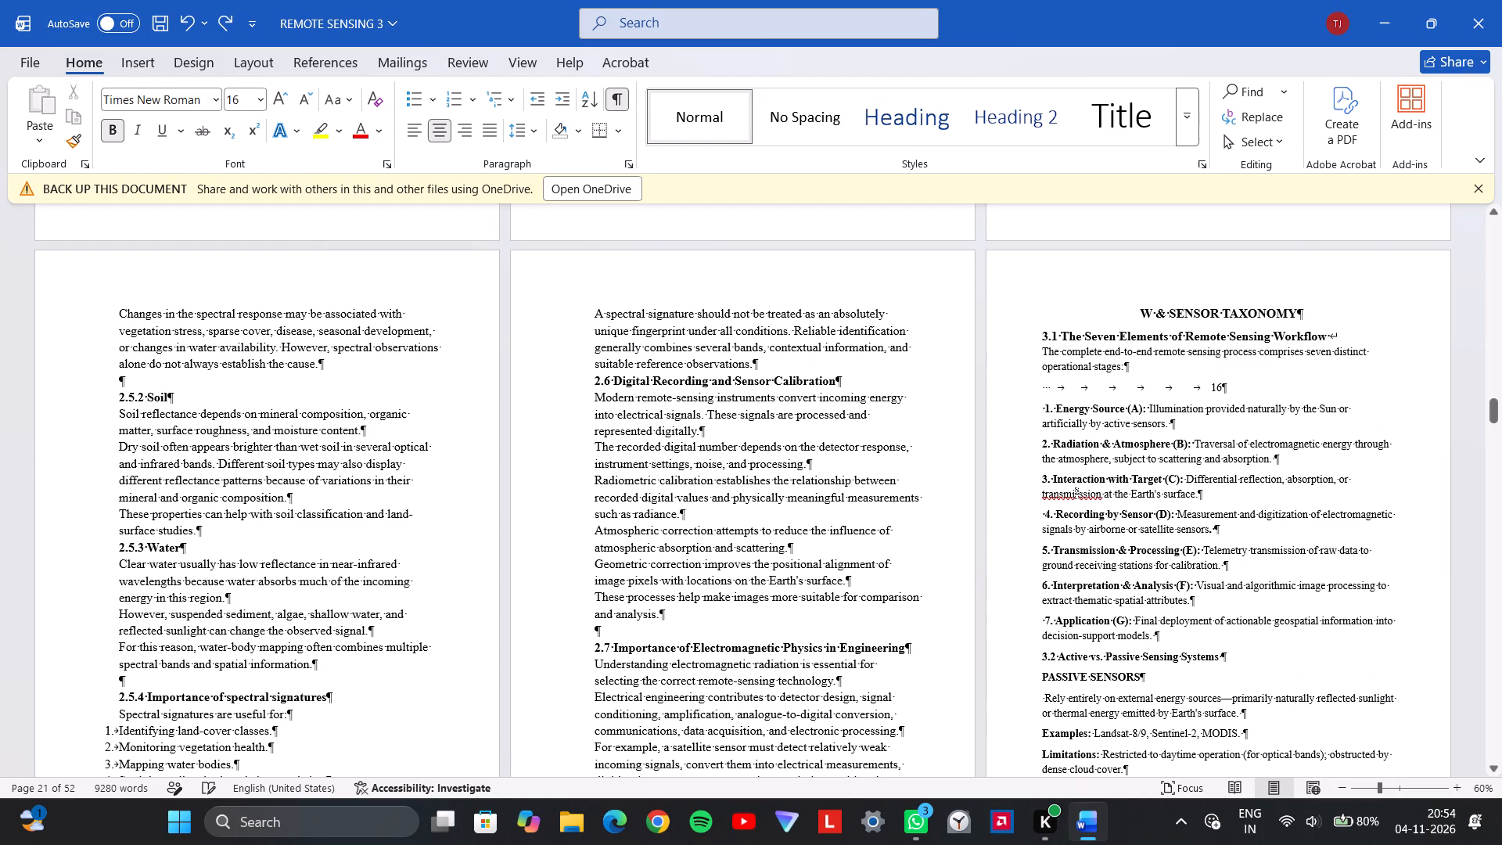
pyautogui.hotkey('ctrl', 'z')
pyautogui.hotkey('ctrl', 'z')
pyautogui.hotkey('ctrl', 'z')
pyautogui.hotkey('ctrl', 'z')
pyautogui.hotkey('ctrl', 'z')
pyautogui.hotkey('ctrl', 'z')
pyautogui.hotkey('ctrl', 'z')
pyautogui.hotkey('ctrl', 'z')
pyautogui.hotkey('ctrl', 'z')
pyautogui.hotkey('ctrl', 'z')
pyautogui.hotkey('ctrl', 'z')
pyautogui.hotkey('ctrl', 'z')
pyautogui.hotkey('ctrl', 'z')
pyautogui.hotkey('ctrl', 'z')
pyautogui.hotkey('ctrl', 'z')
pyautogui.hotkey('ctrl', 'z')
pyautogui.hotkey('ctrl', 'z')
pyautogui.hotkey('ctrl', 'z')
pyautogui.hotkey('ctrl', 'z')
pyautogui.hotkey('ctrl', 'z')
pyautogui.hotkey('ctrl', 'z')
pyautogui.hotkey('ctrl', 'z')
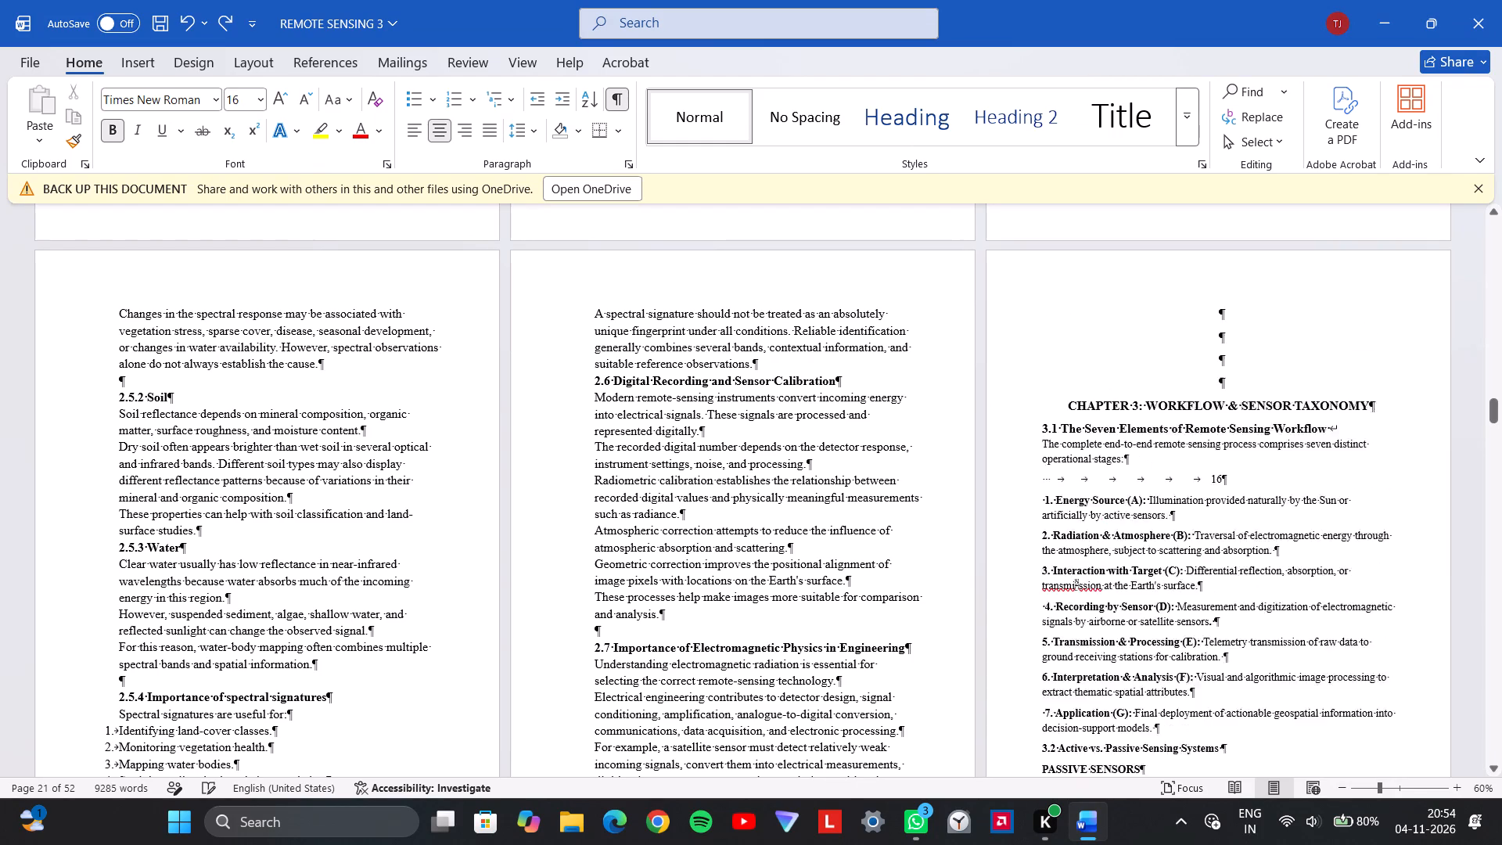
pyautogui.press('z')
pyautogui.hotkey('ctrl', 'z')
pyautogui.hotkey('ctrl', 'z')
pyautogui.hotkey('ctrl', 'z')
pyautogui.hotkey('ctrl', 'z')
pyautogui.hotkey('ctrl', 'z')
pyautogui.hotkey('ctrl', 'z')
pyautogui.hotkey('ctrl', 'z')
pyautogui.hotkey('ctrl', 'z')
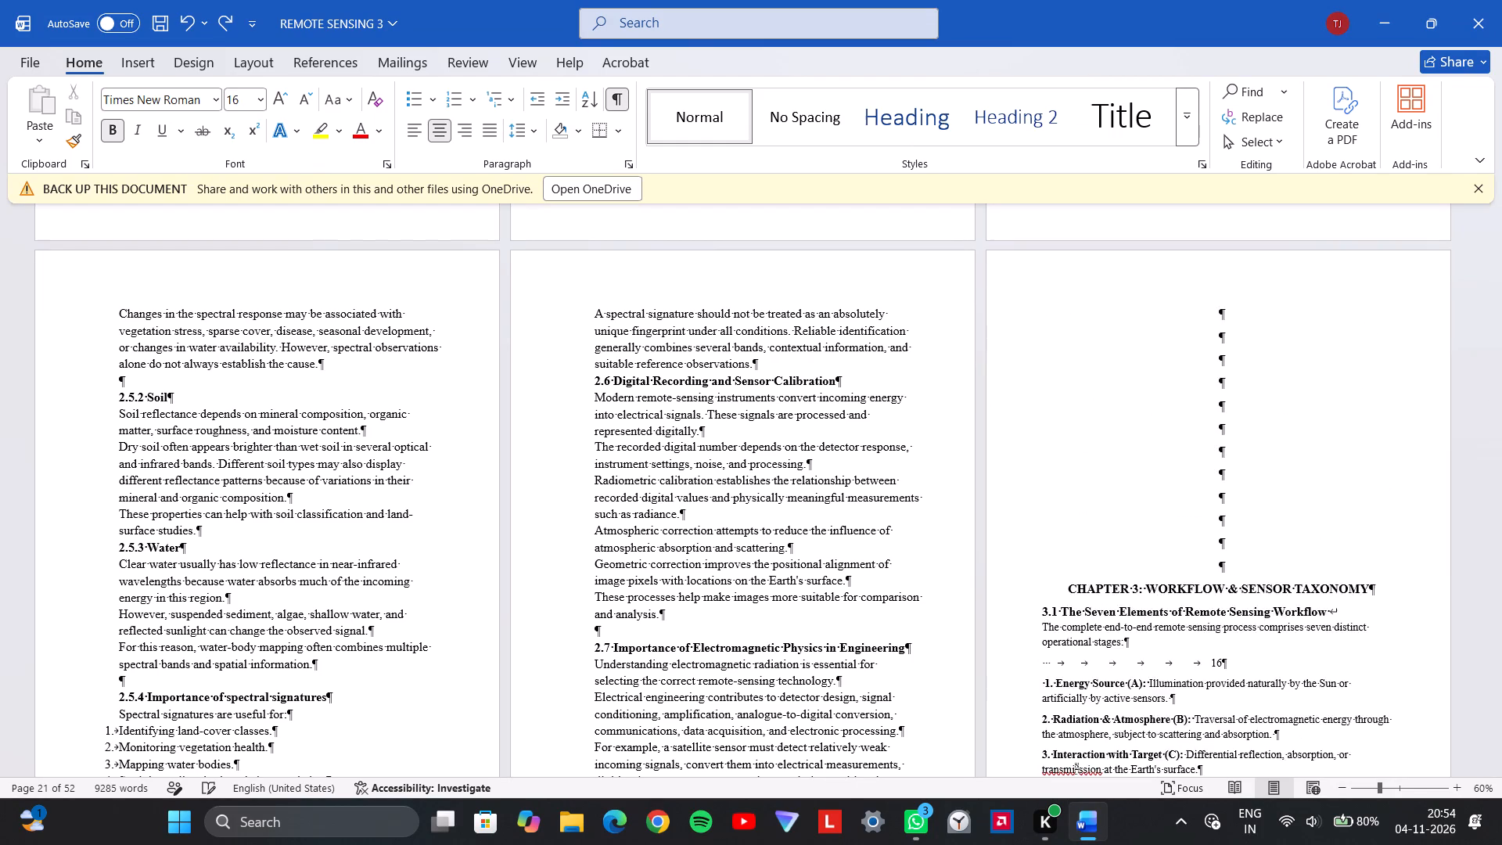
pyautogui.hotkey('ctrl', 'z')
pyautogui.hotkey('ctrl', 'z')
pyautogui.hotkey('ctrl', 'z')
pyautogui.hotkey('ctrl', 'z')
pyautogui.hotkey('ctrl', 'z')
pyautogui.hotkey('ctrl', 'z')
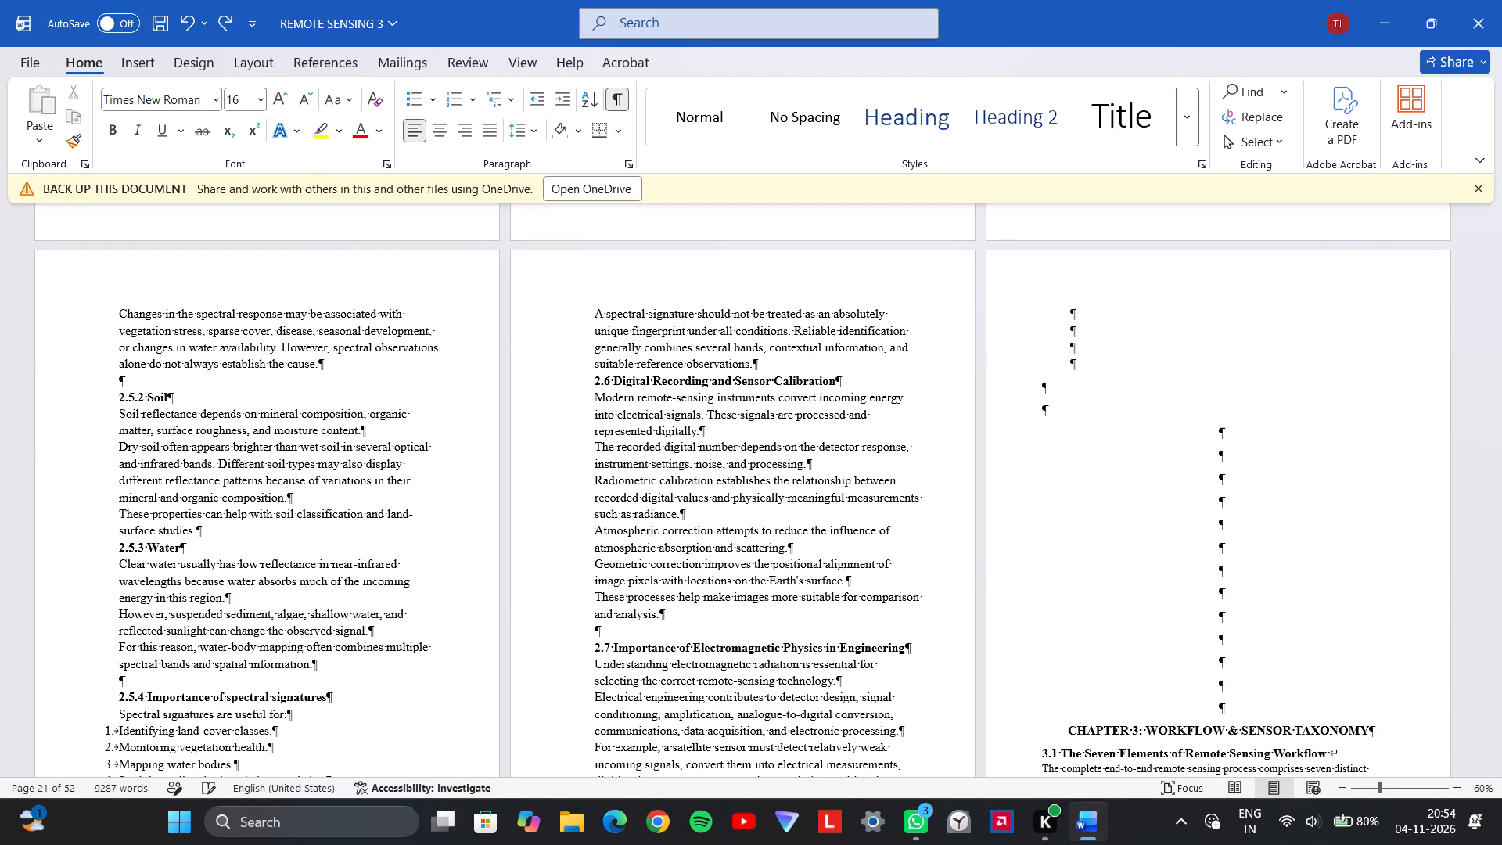
# Examine the page breaks and manual page numbers from the end of Chapter 2 through Chapter 3.
pyautogui.scroll(-1, 1116, 438)
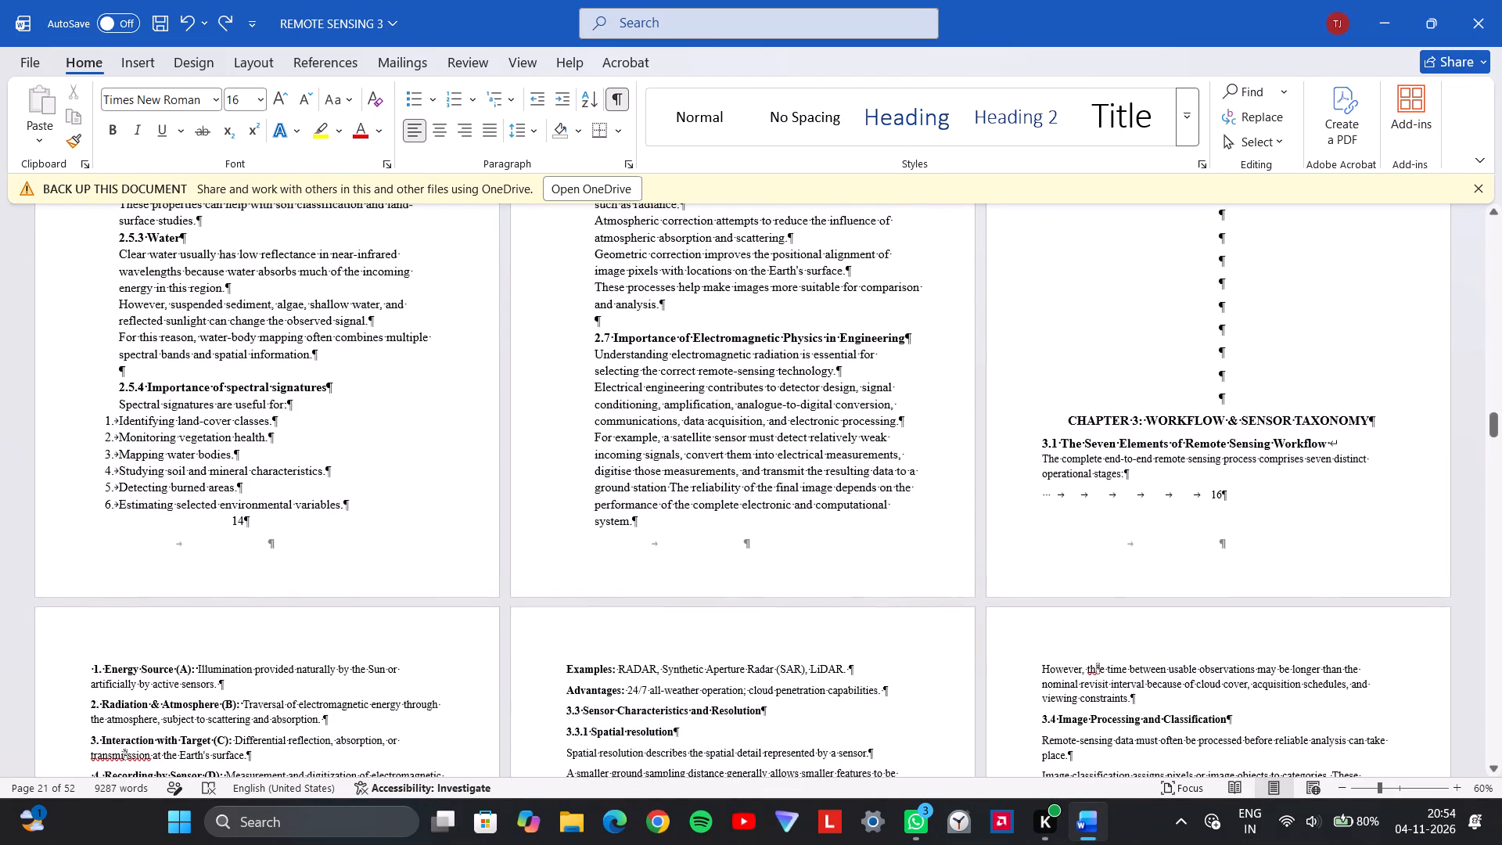
pyautogui.scroll(-1, 1116, 438)
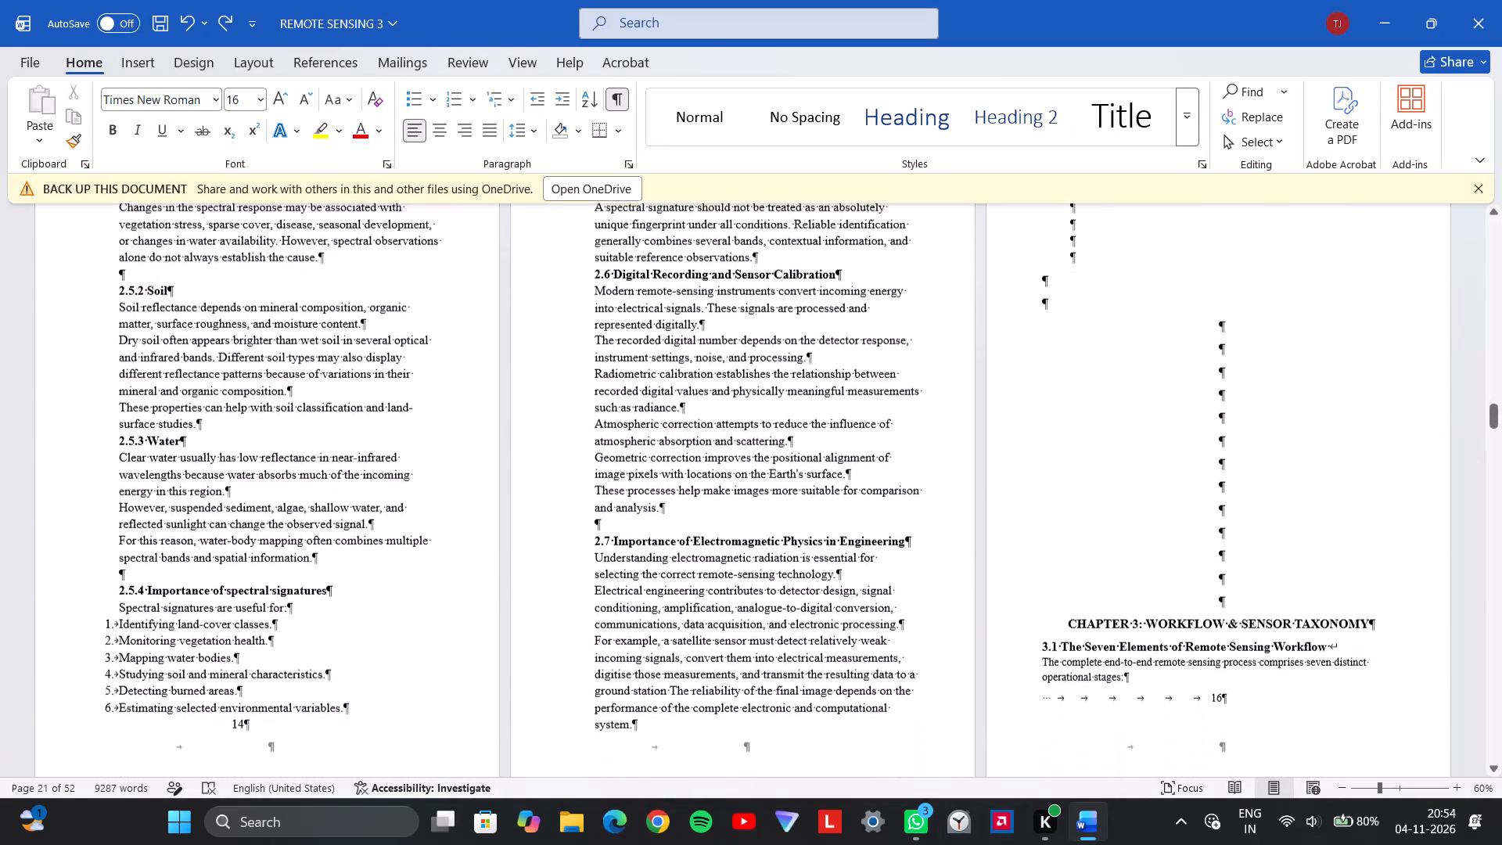
pyautogui.scroll(-1, 1116, 438)
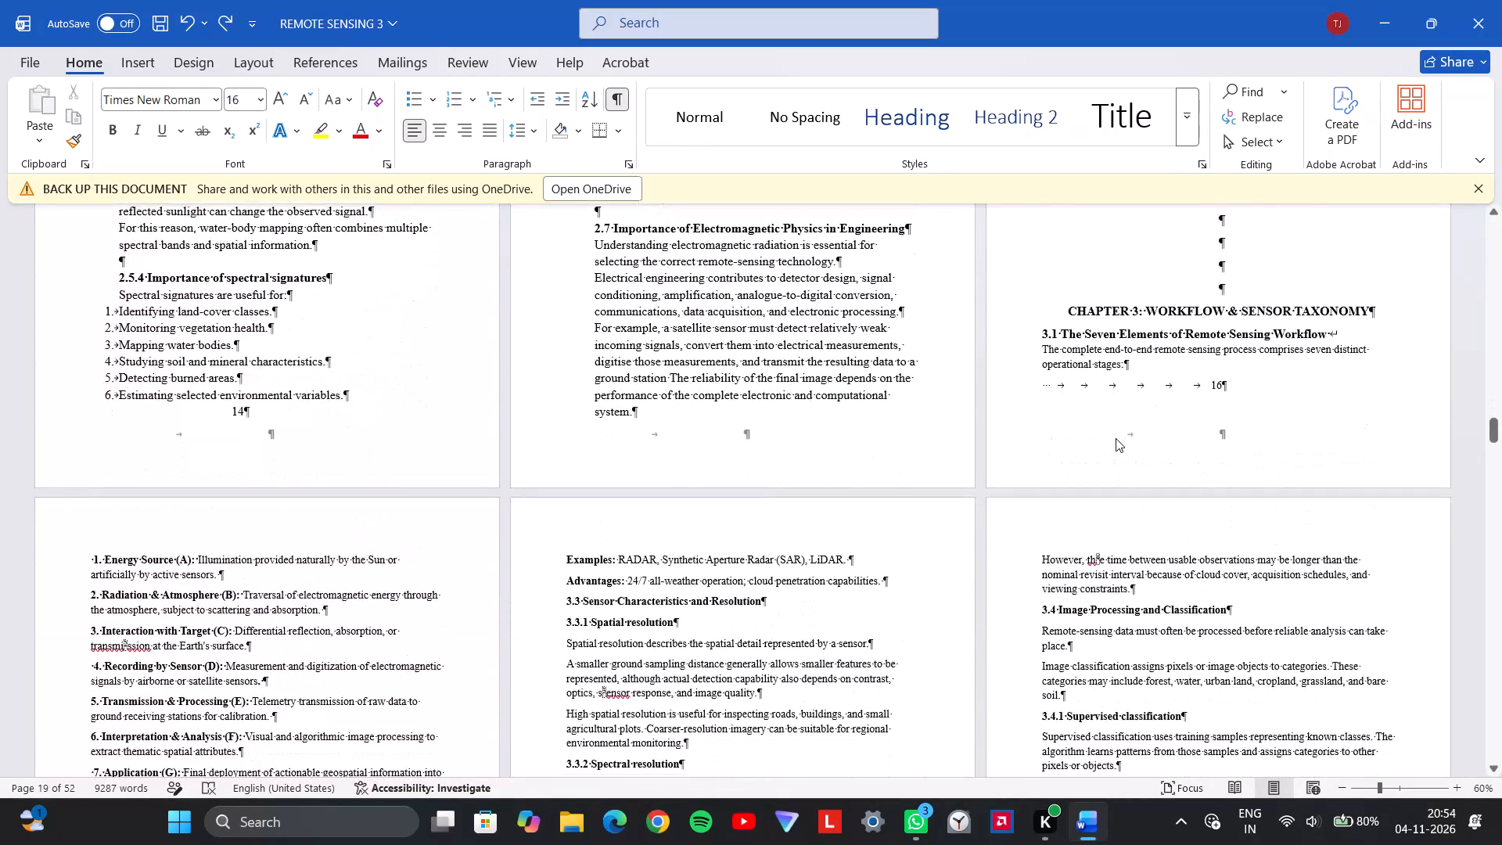
pyautogui.scroll(-6, 1116, 438)
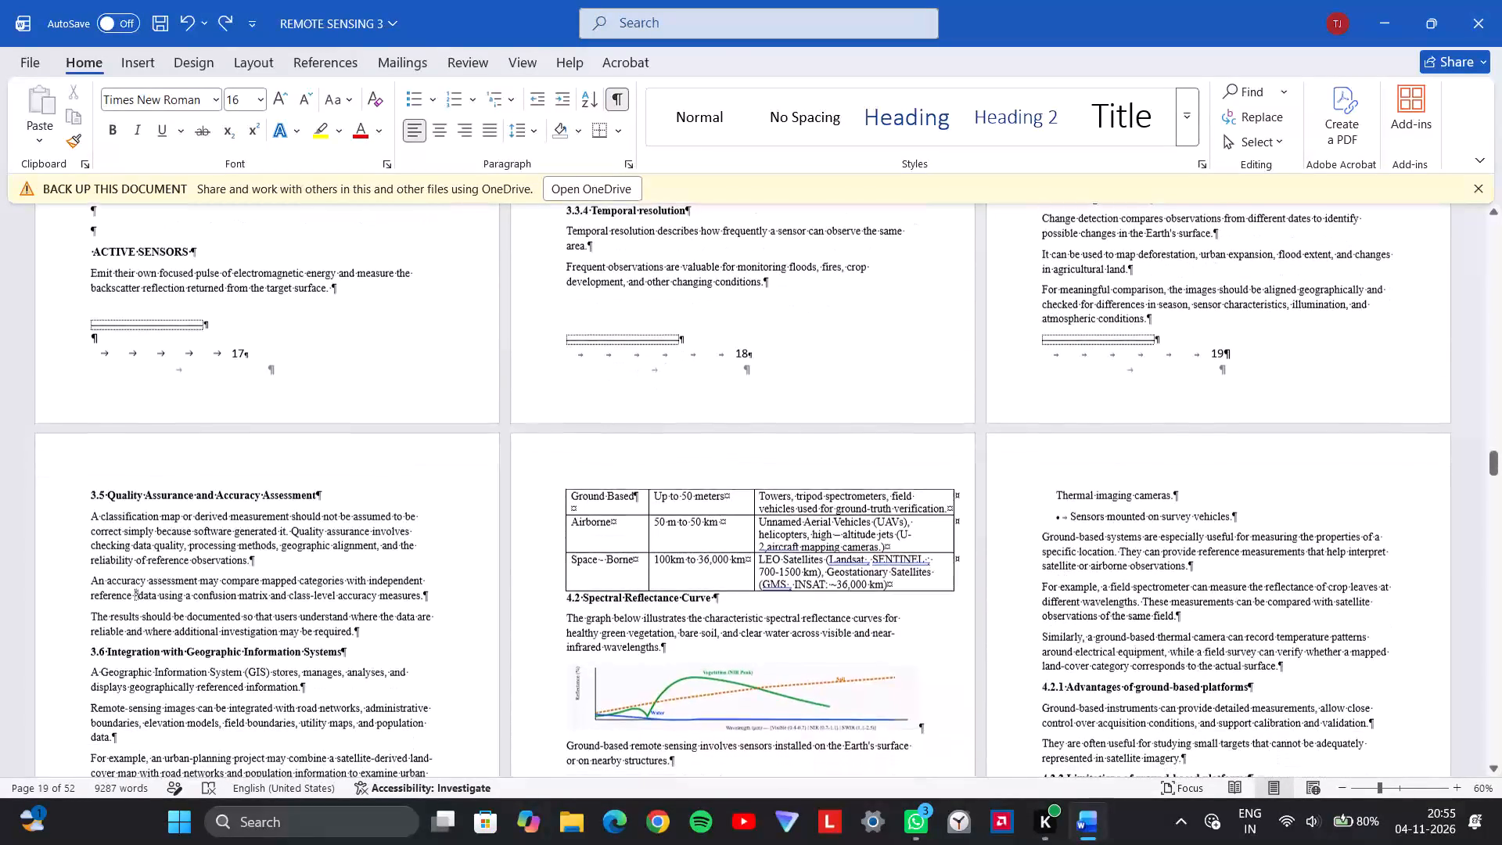
pyautogui.scroll(-1, 1116, 438)
pyautogui.scroll(4, 1116, 438)
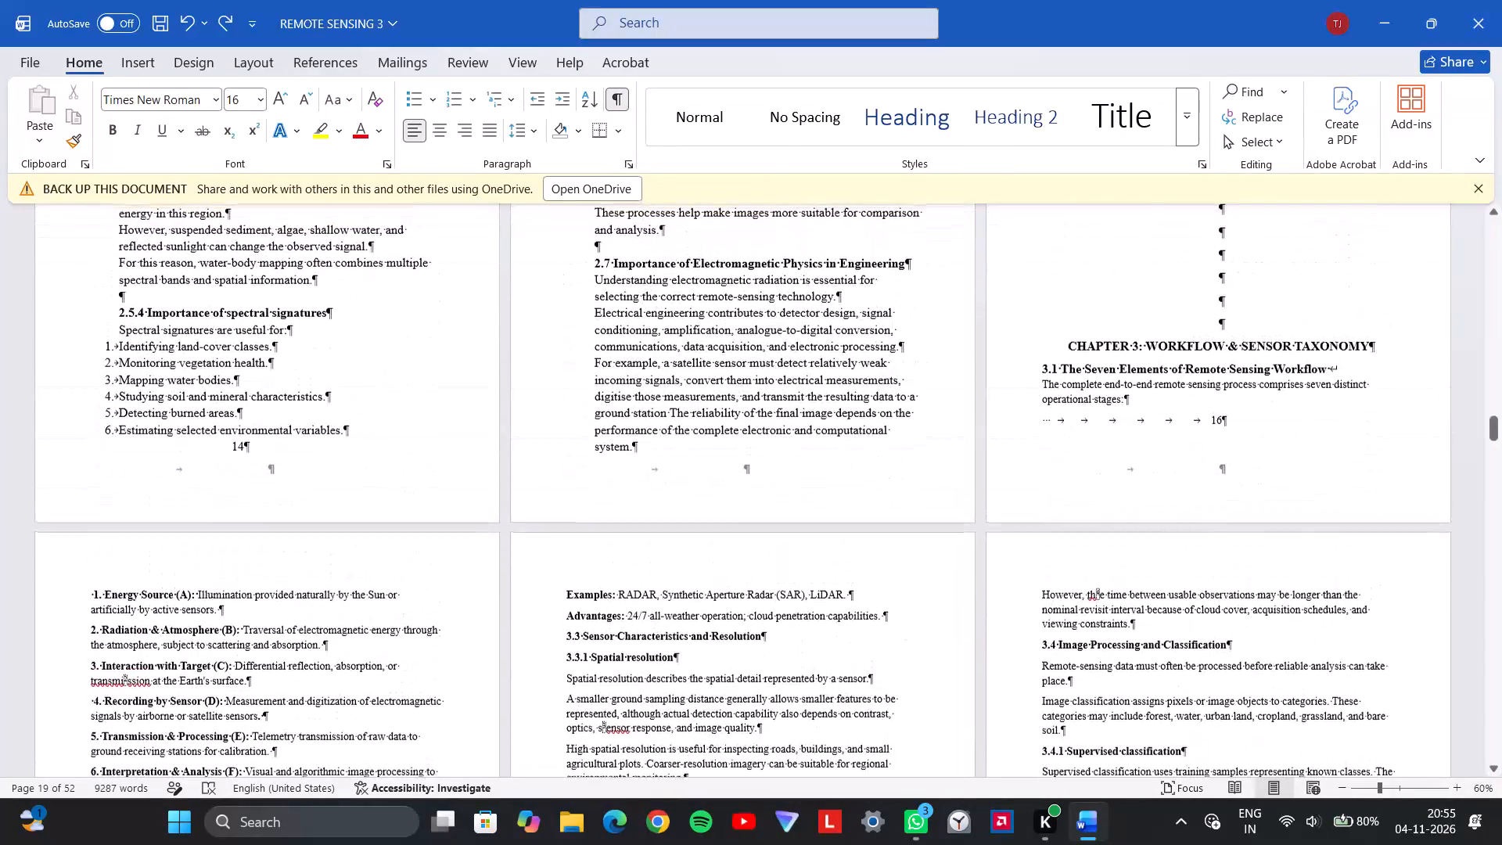
pyautogui.scroll(3, 1116, 438)
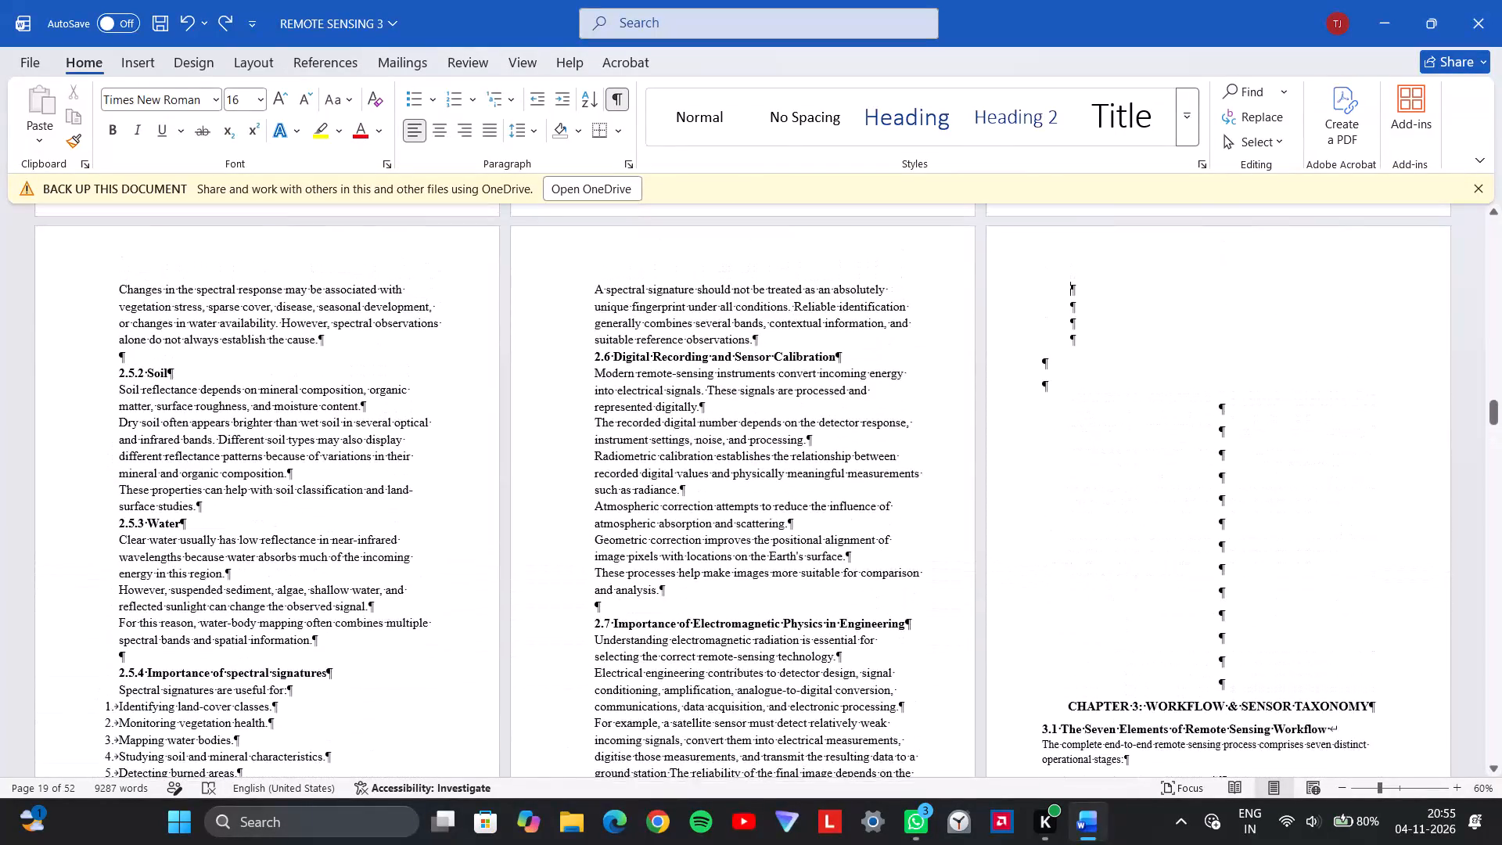
pyautogui.scroll(1, 1116, 438)
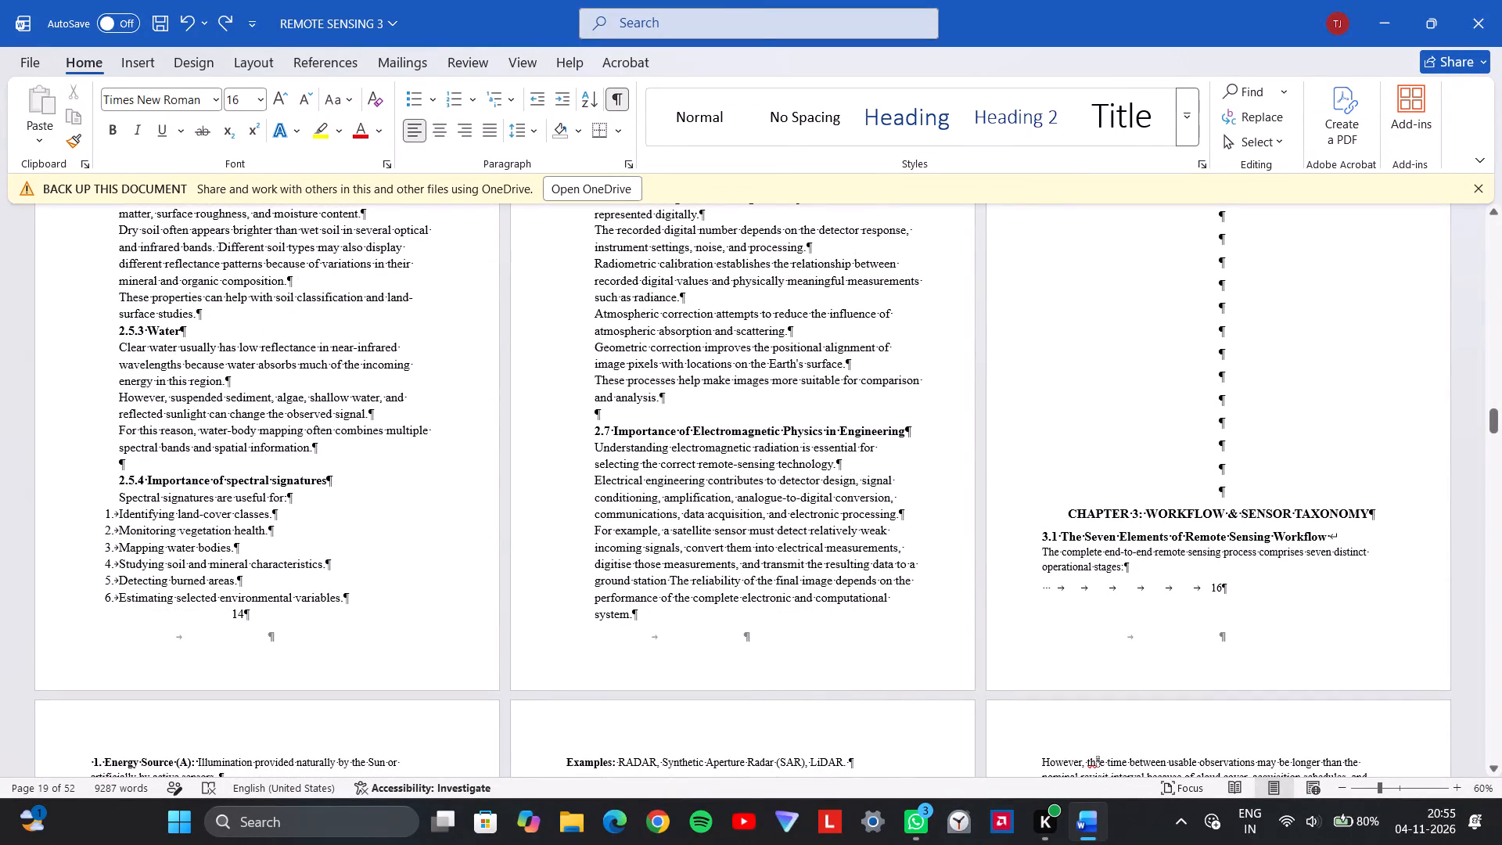
# Start a new line before the full stop ending Section 2.7, trimming the final "m" from "system".
pyautogui.click(630, 611)
pyautogui.press('Return')
pyautogui.press('BackSpace')
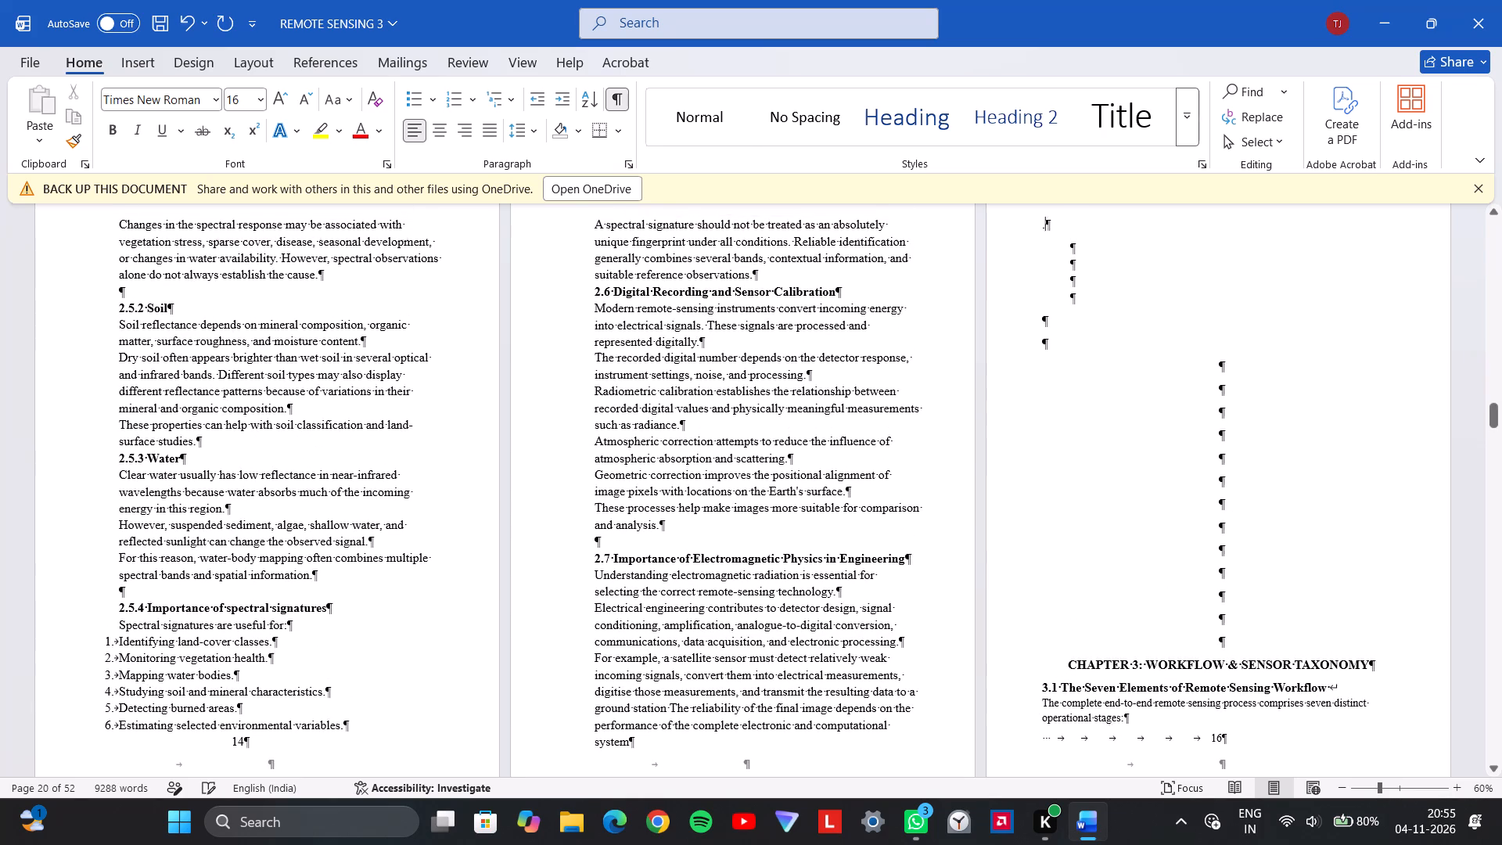
pyautogui.press('BackSpace')
pyautogui.press('BackSpace')
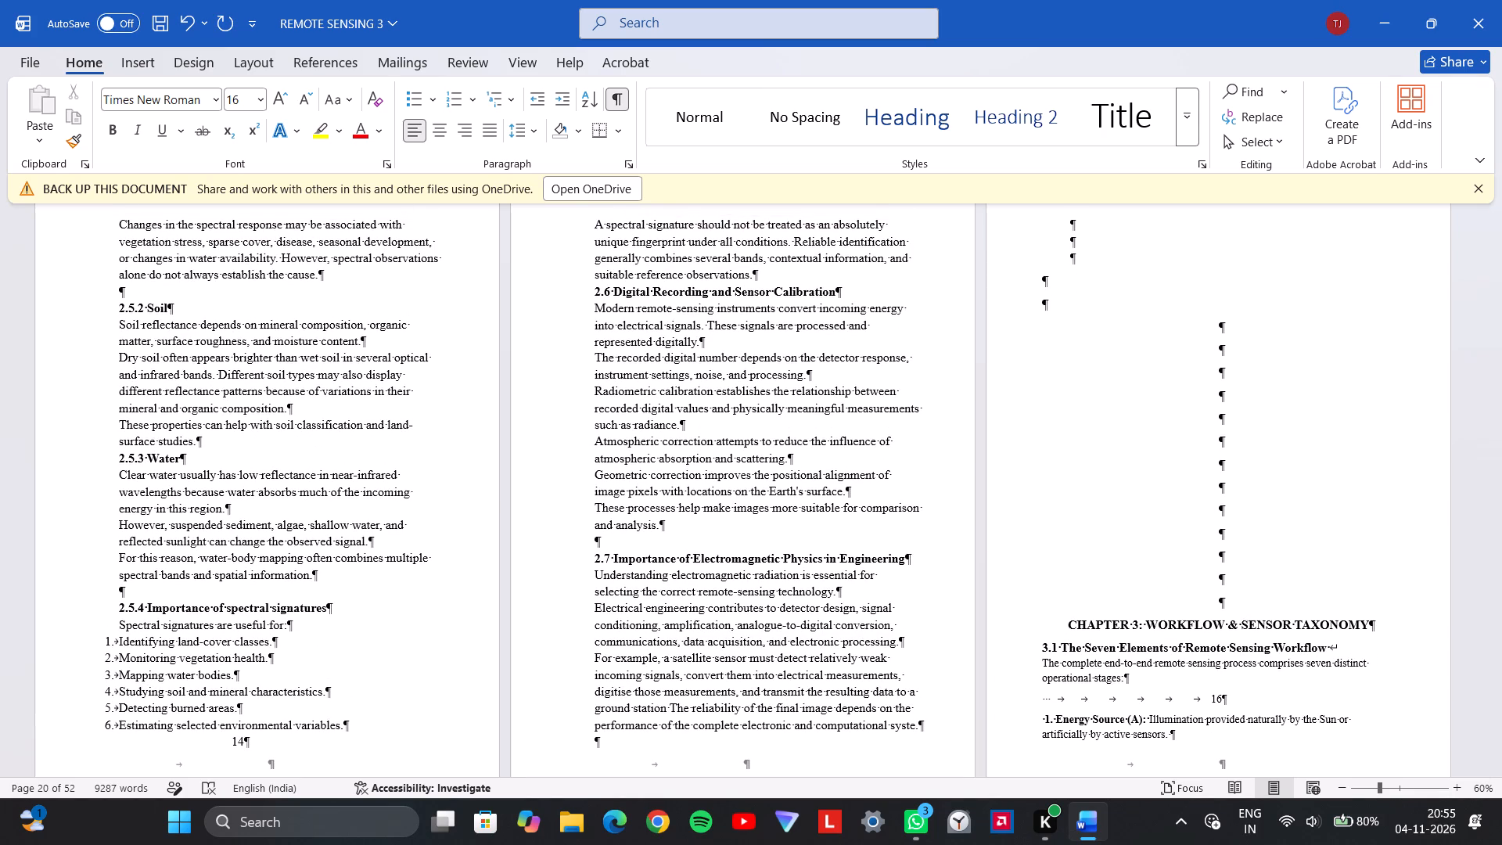
pyautogui.press('Return')
pyautogui.scroll(-1, 630, 611)
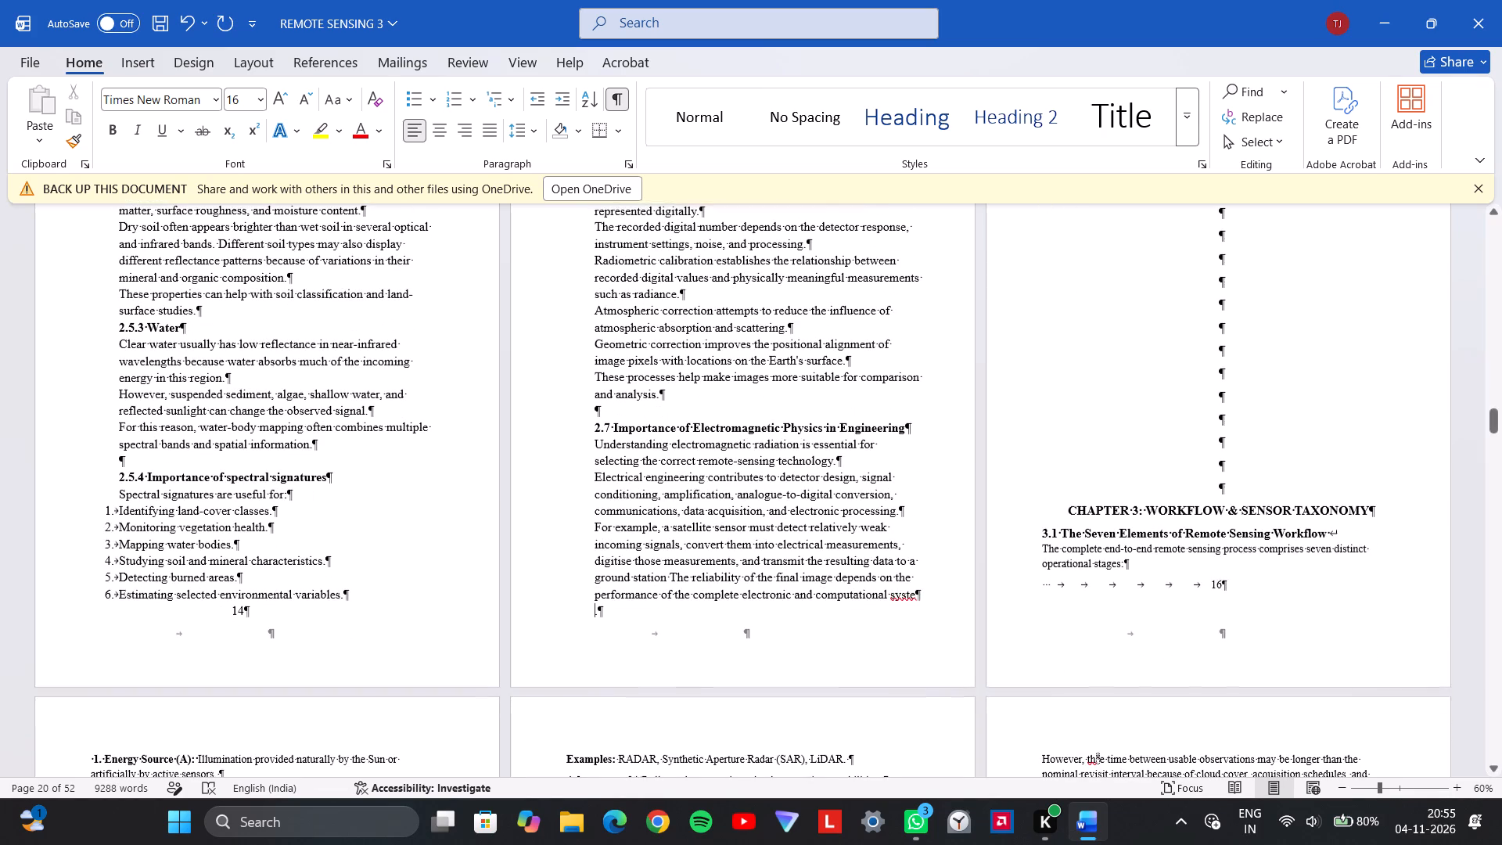
pyautogui.scroll(-1, 630, 611)
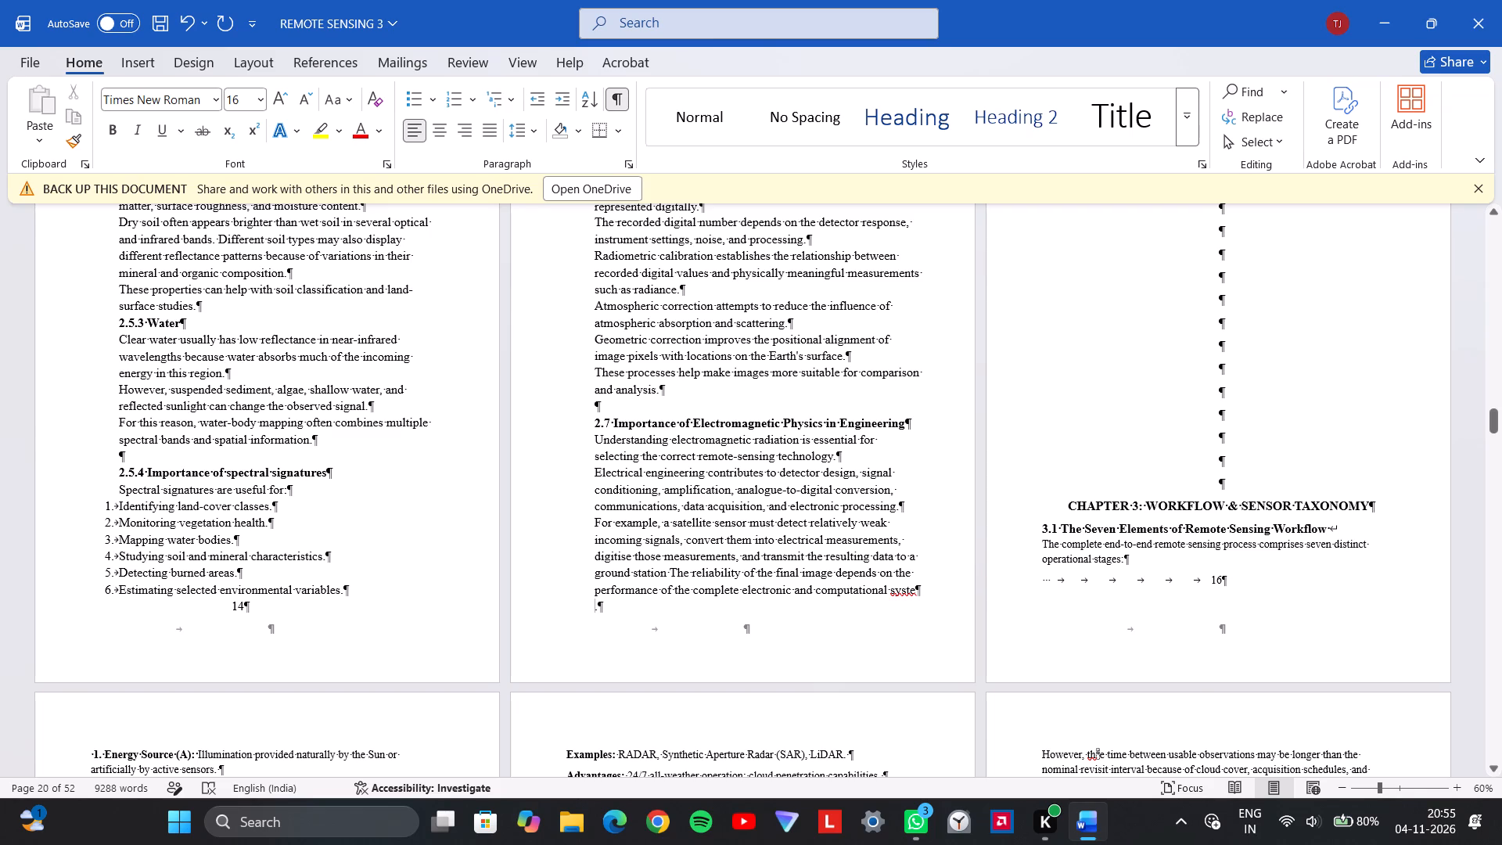
# Delete the blank line above the 2.7 Importance of Electromagnetic Physics in Engineering heading.
pyautogui.click(593, 405)
pyautogui.press('BackSpace')
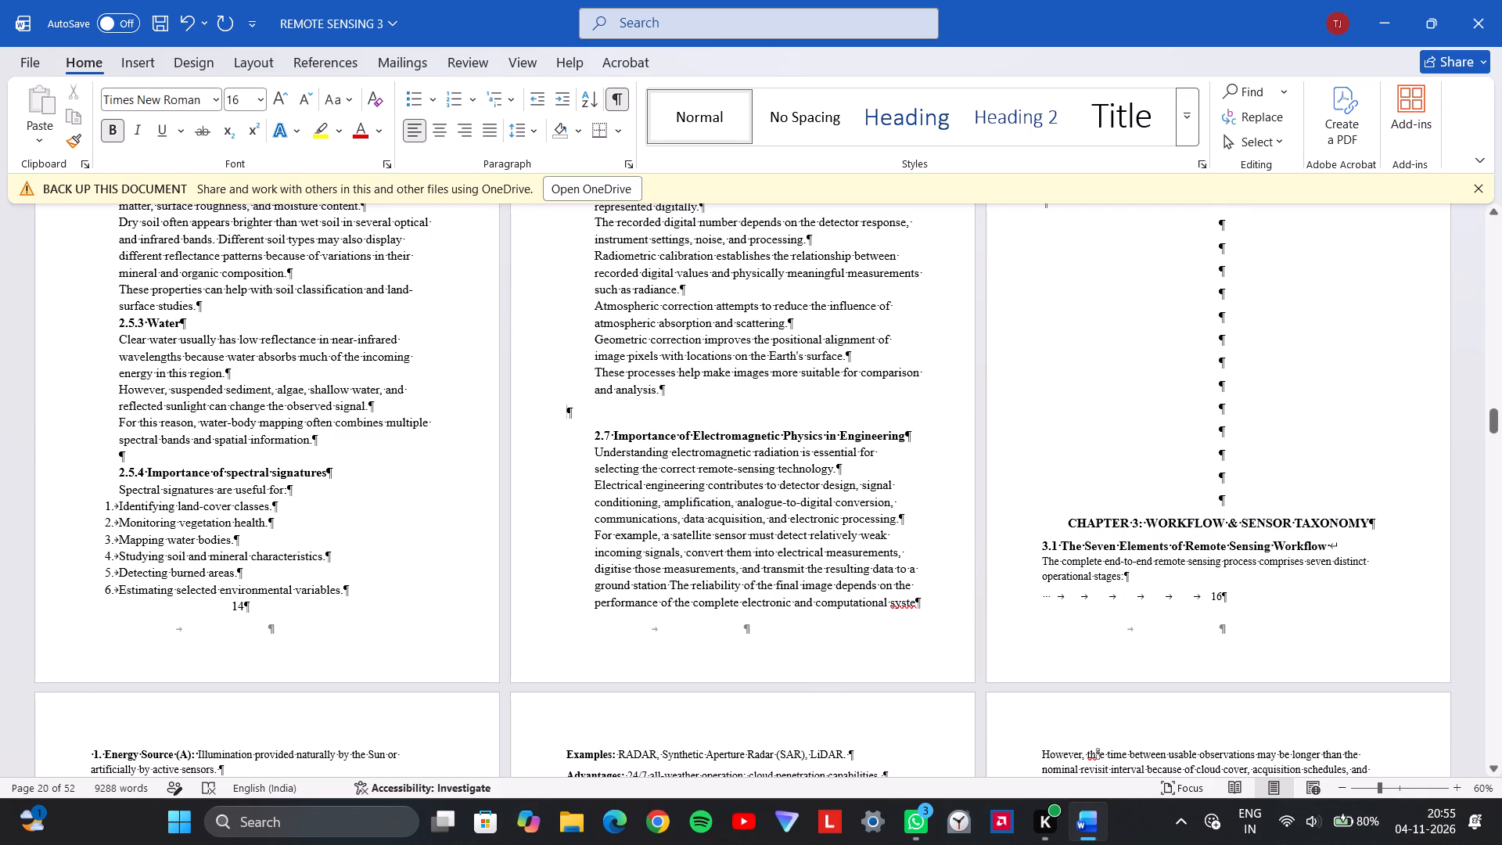
pyautogui.press('BackSpace')
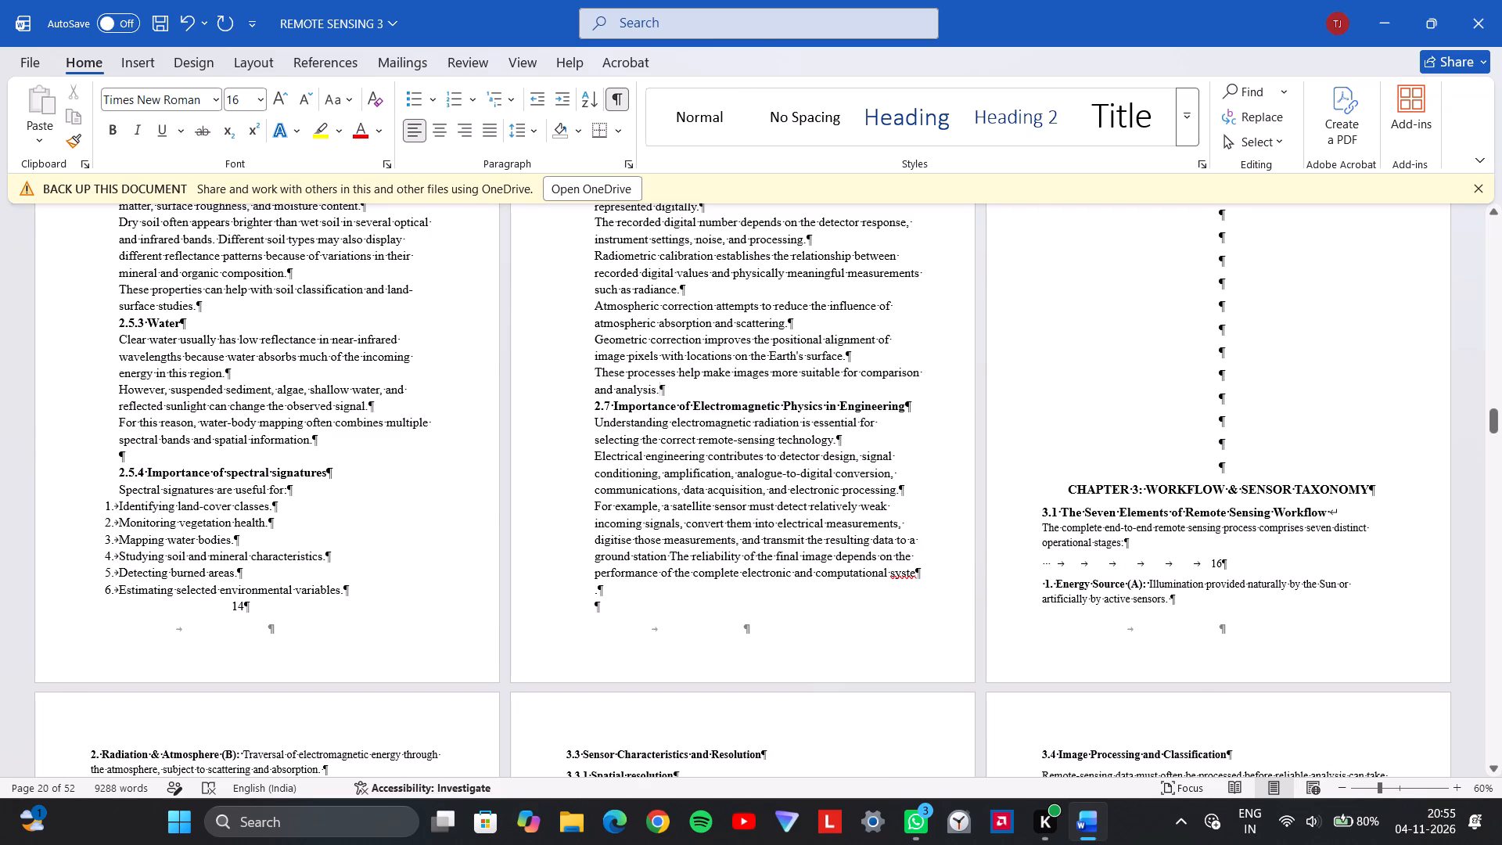
# Add the manual page number 15 on the blank line below Section 2.7, indented with spaces to about mid-page.
pyautogui.click(593, 607)
pyautogui.press('space')
pyautogui.press('space')
pyautogui.press('space')
pyautogui.press('space')
pyautogui.press('space')
pyautogui.press('space')
pyautogui.press('space')
pyautogui.press('space')
pyautogui.press('space')
pyautogui.press('space')
pyautogui.press('space')
pyautogui.press('space')
pyautogui.press('space')
pyautogui.press('space')
pyautogui.press('space')
pyautogui.press('space')
pyautogui.press('space')
pyautogui.press('space')
pyautogui.press('space')
pyautogui.press('space')
pyautogui.press('BackSpace')
pyautogui.write('15')
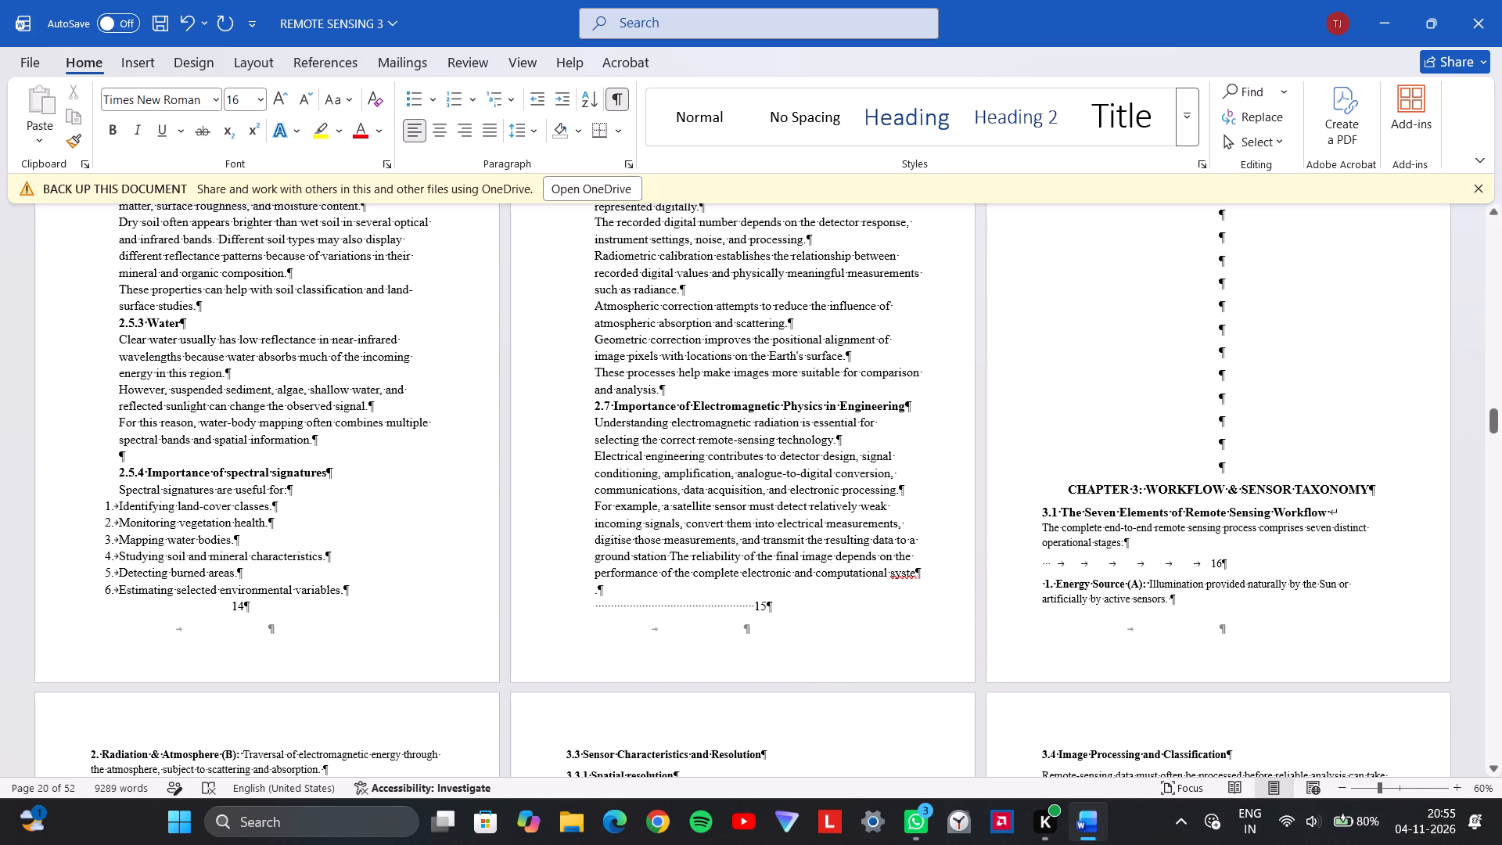
# Check the manual page numbers on the pages of Chapters 2 and 3.
pyautogui.scroll(2, 1265, 451)
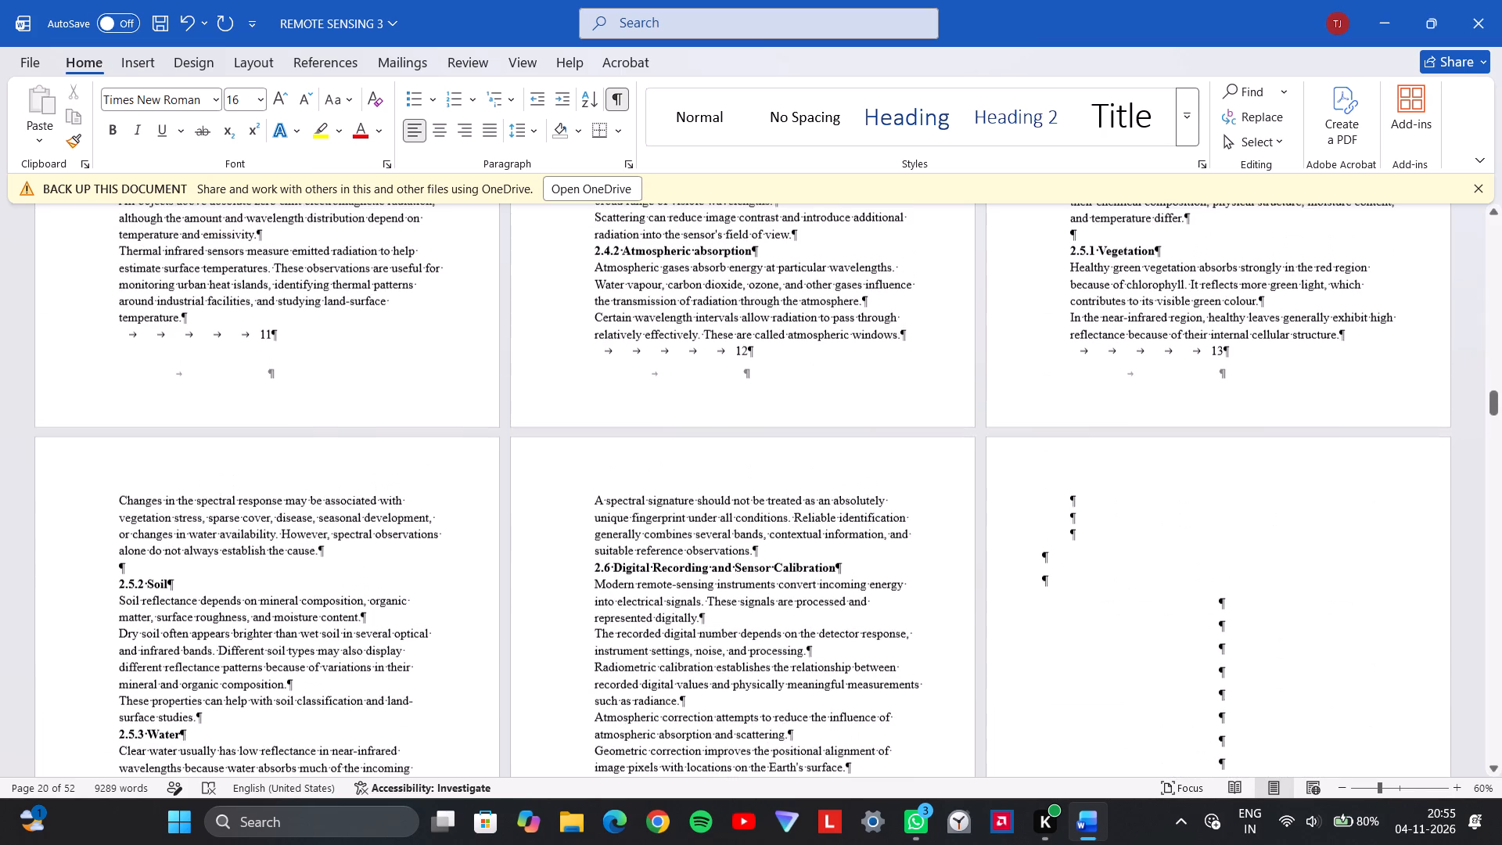
pyautogui.scroll(-3, 1265, 451)
pyautogui.scroll(1, 1265, 451)
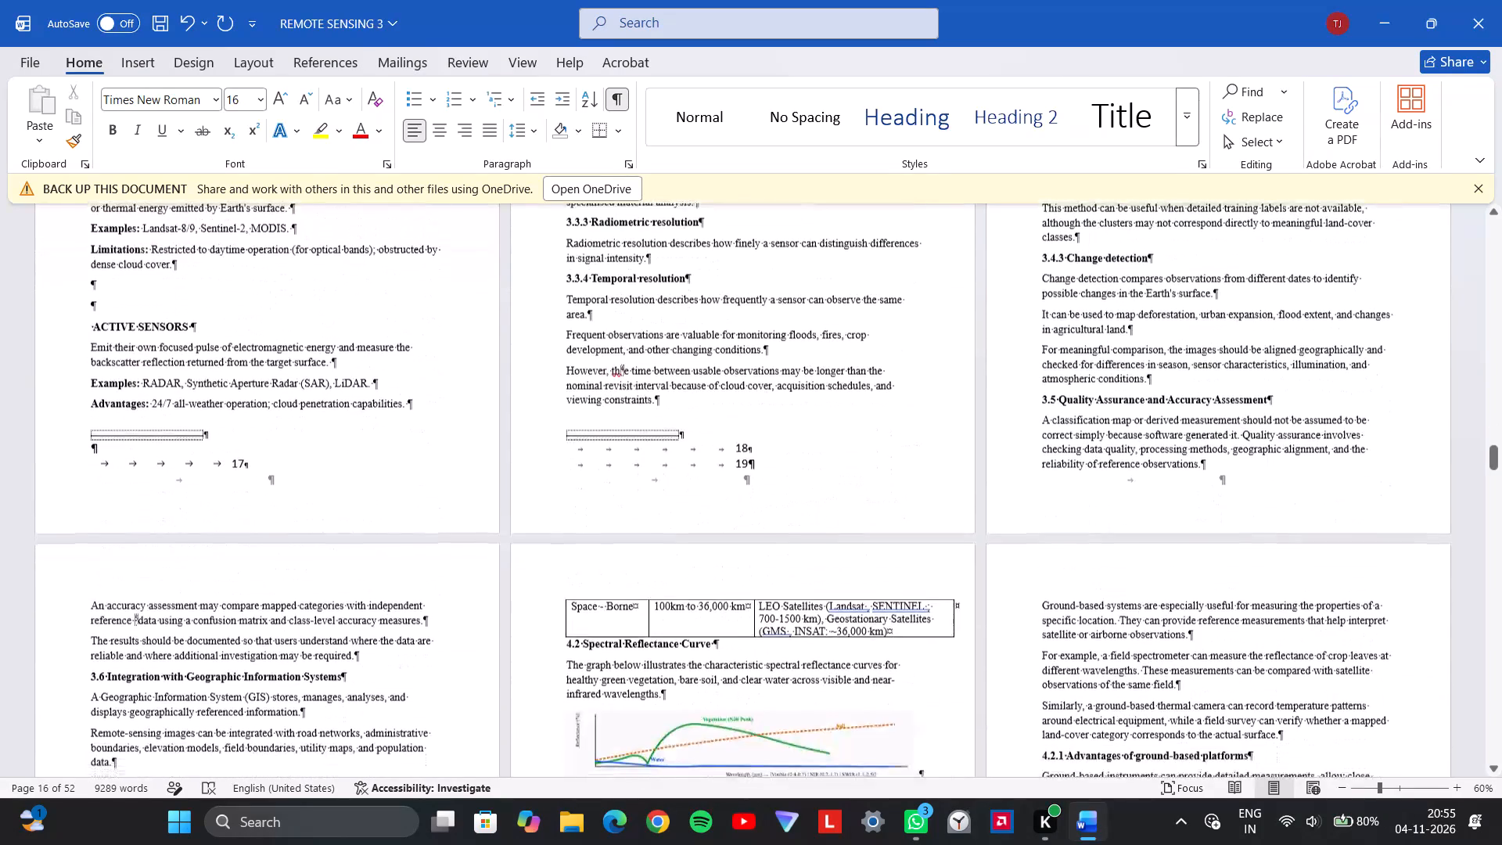
pyautogui.scroll(7, 1265, 451)
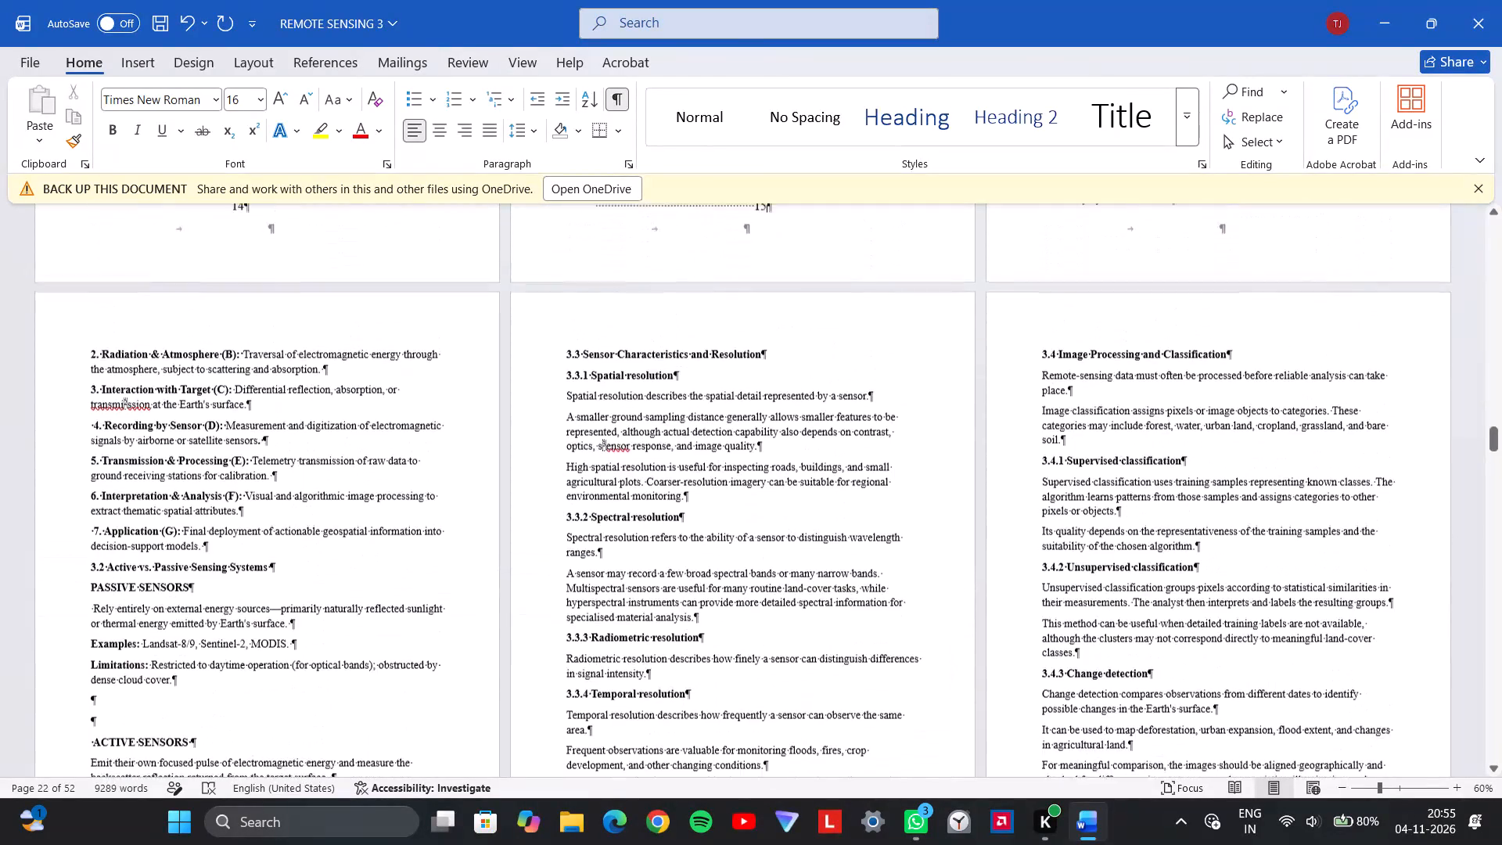
pyautogui.scroll(1, 1265, 451)
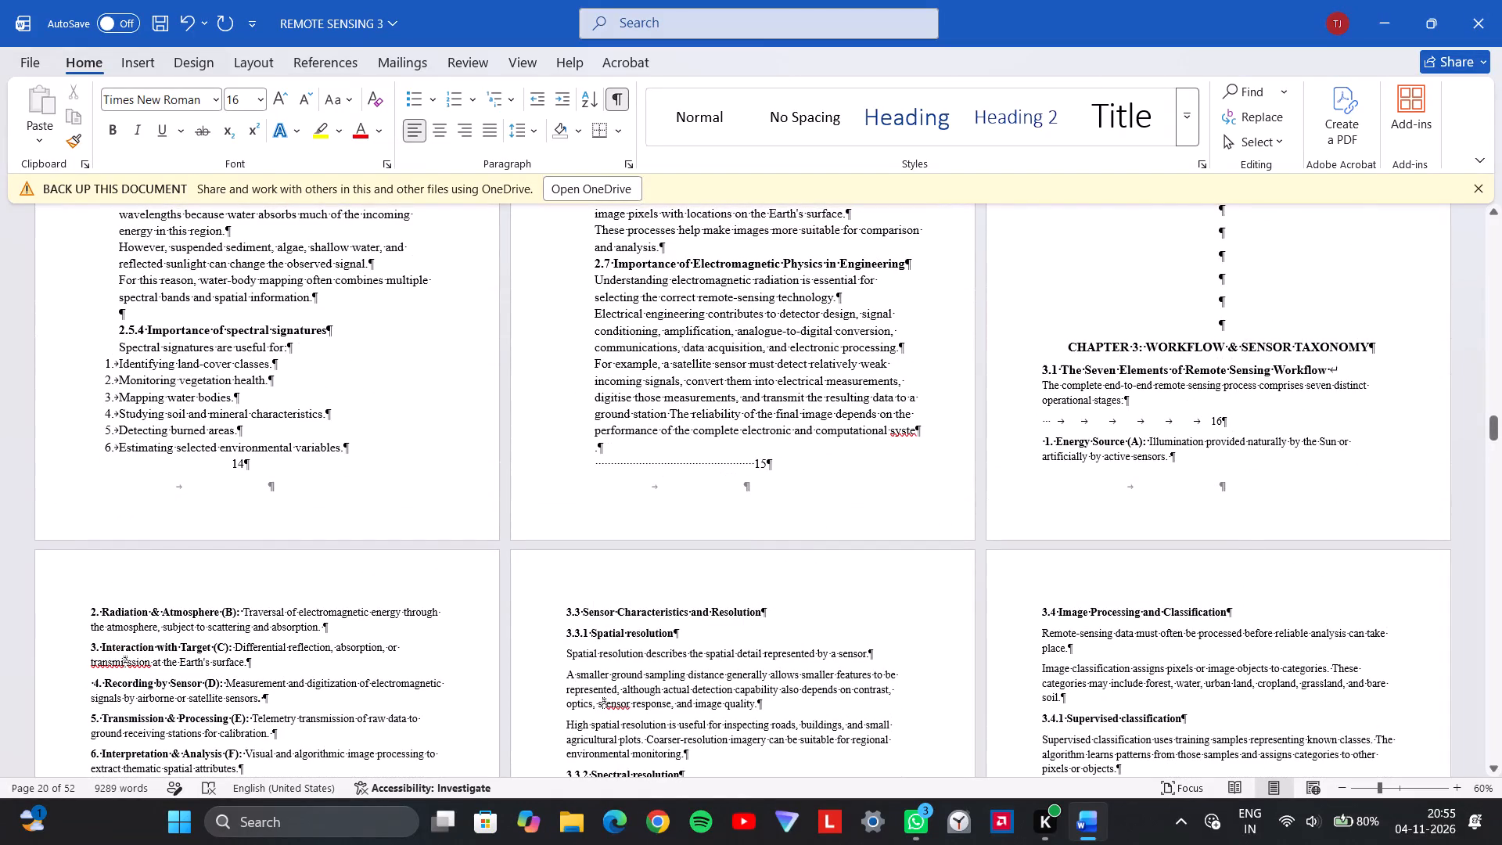
# Delete the manual page number 16 and its leading tabs from the line below "operational stages:" in Section 3.1.
pyautogui.moveTo(1231, 419); pyautogui.dragTo(1068, 429)
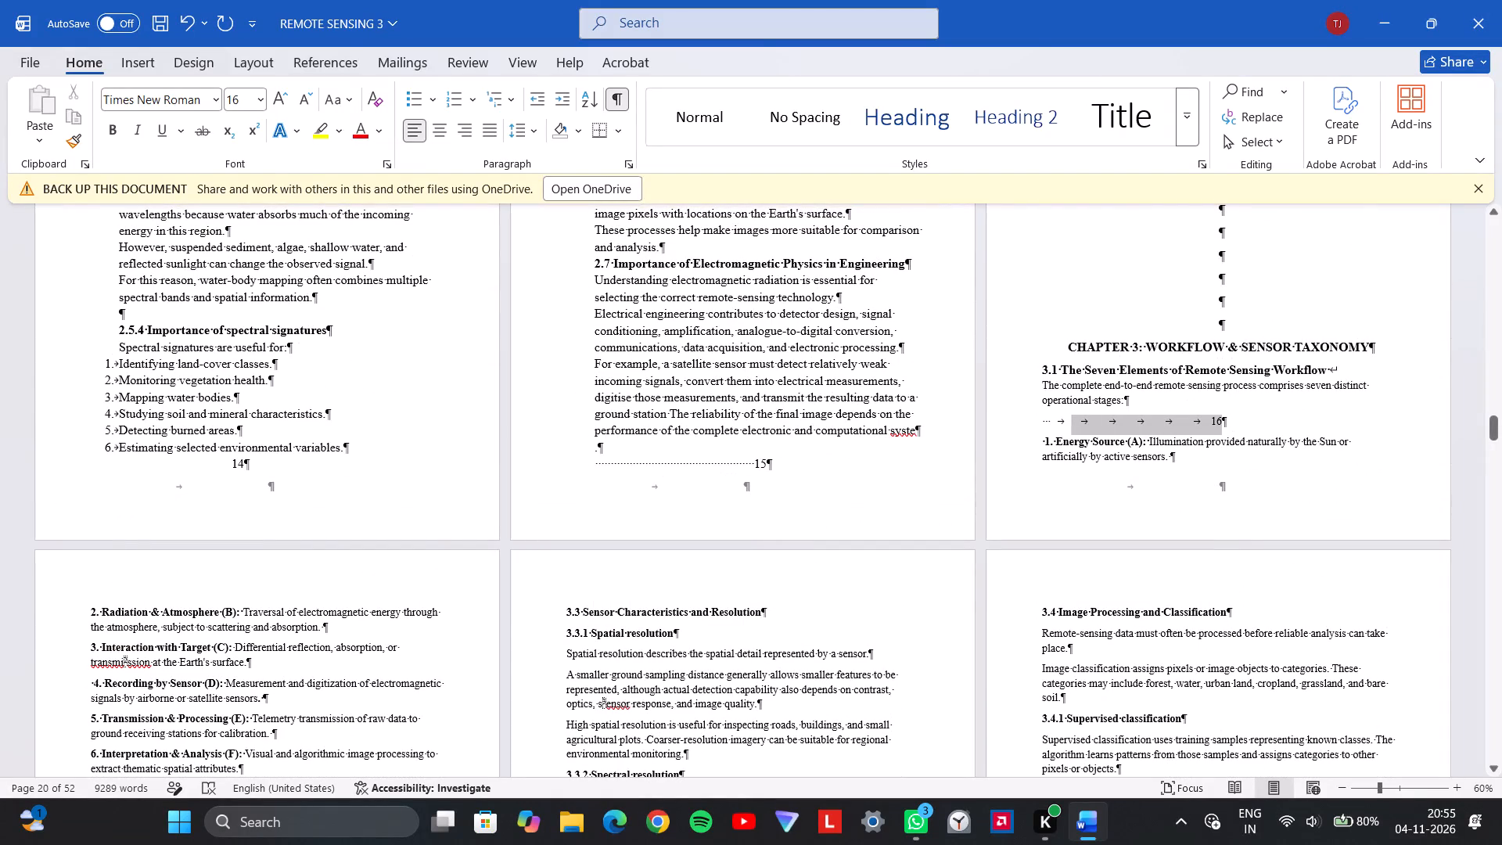
pyautogui.moveTo(1068, 429); pyautogui.dragTo(1034, 427)
pyautogui.press('BackSpace')
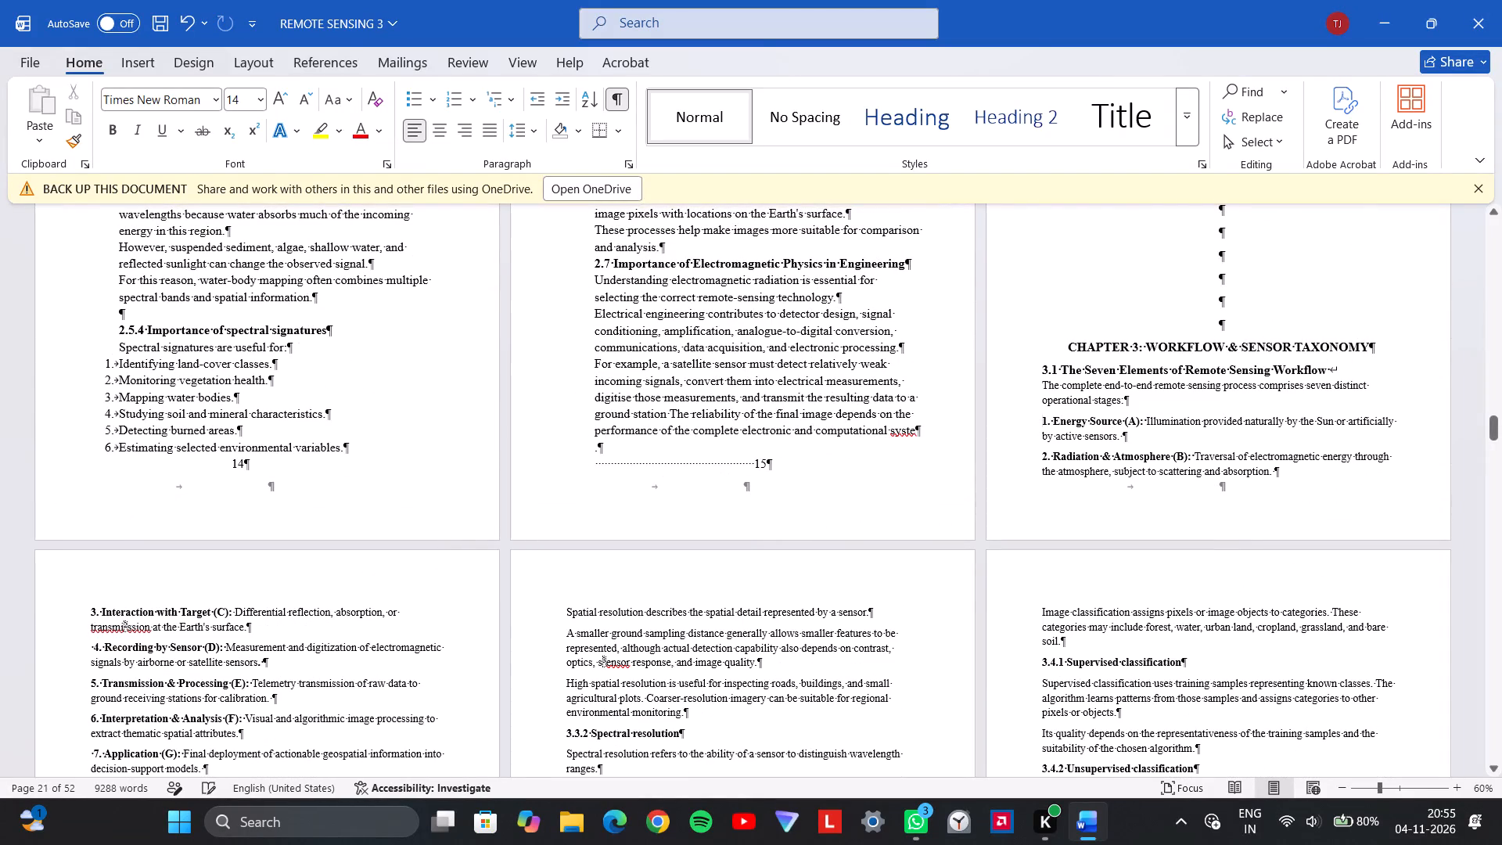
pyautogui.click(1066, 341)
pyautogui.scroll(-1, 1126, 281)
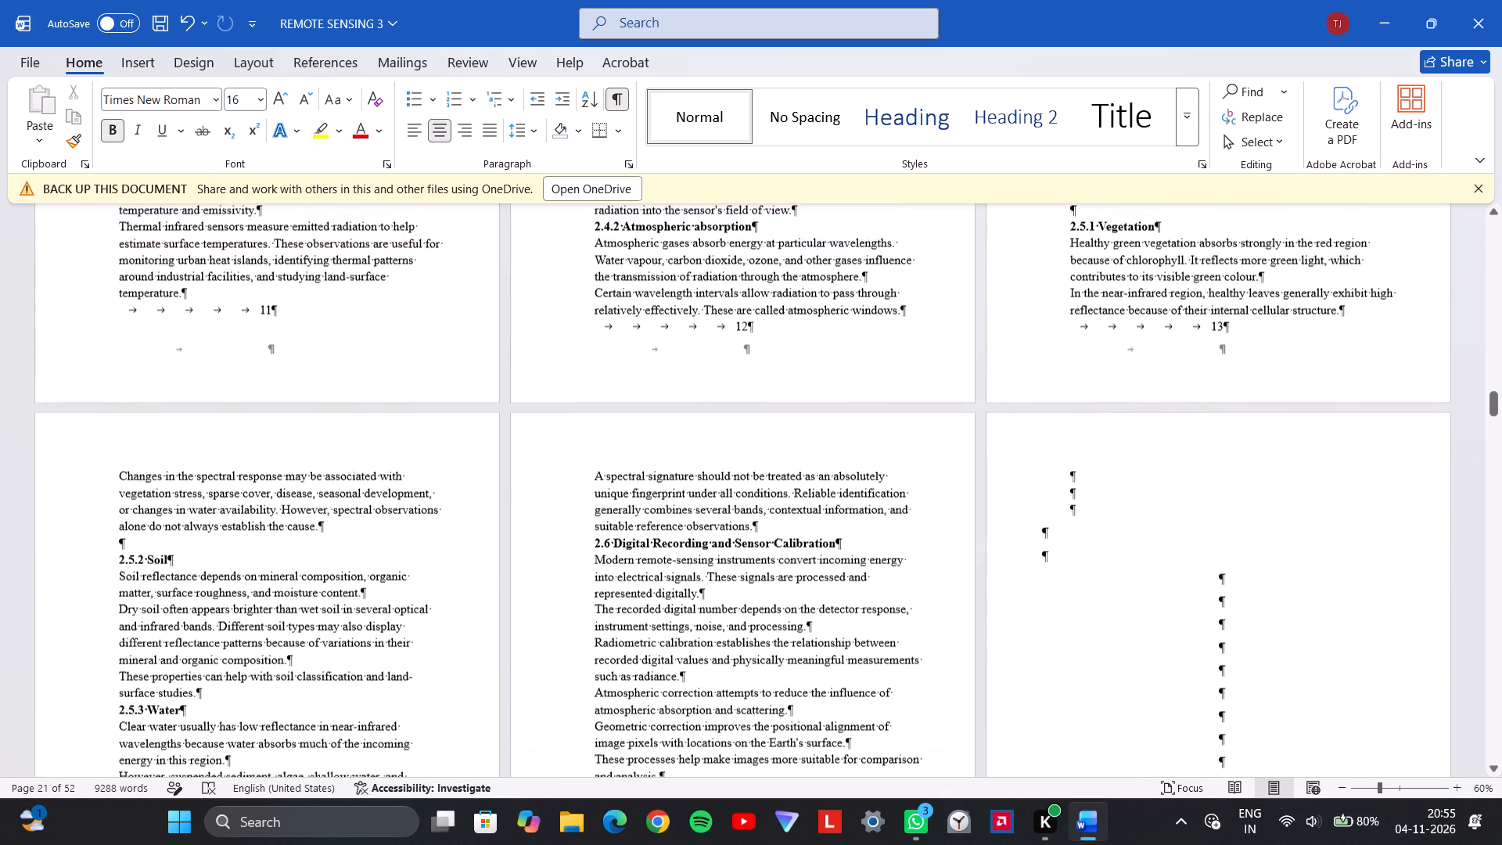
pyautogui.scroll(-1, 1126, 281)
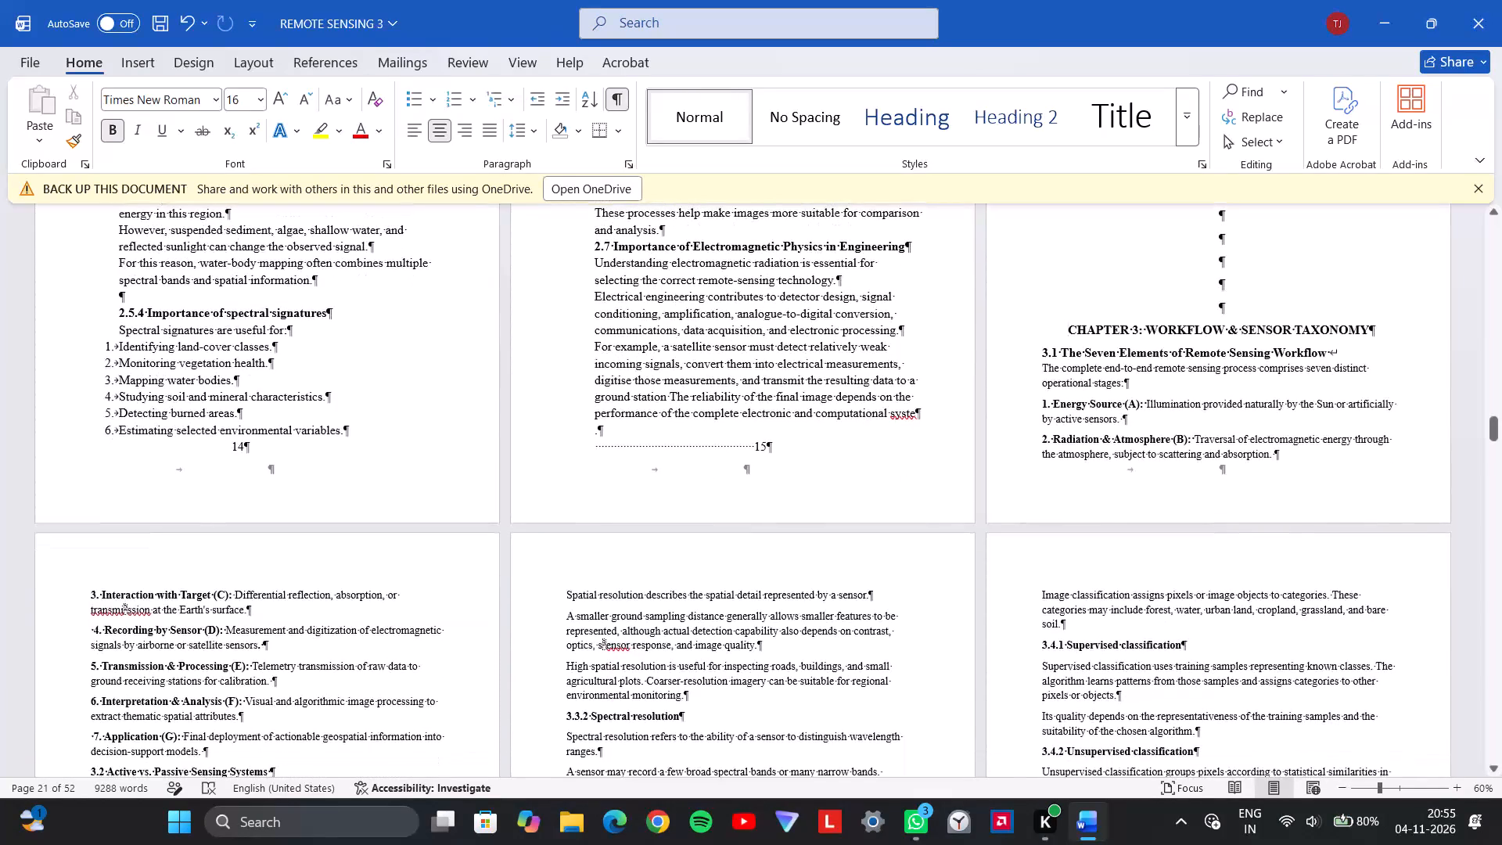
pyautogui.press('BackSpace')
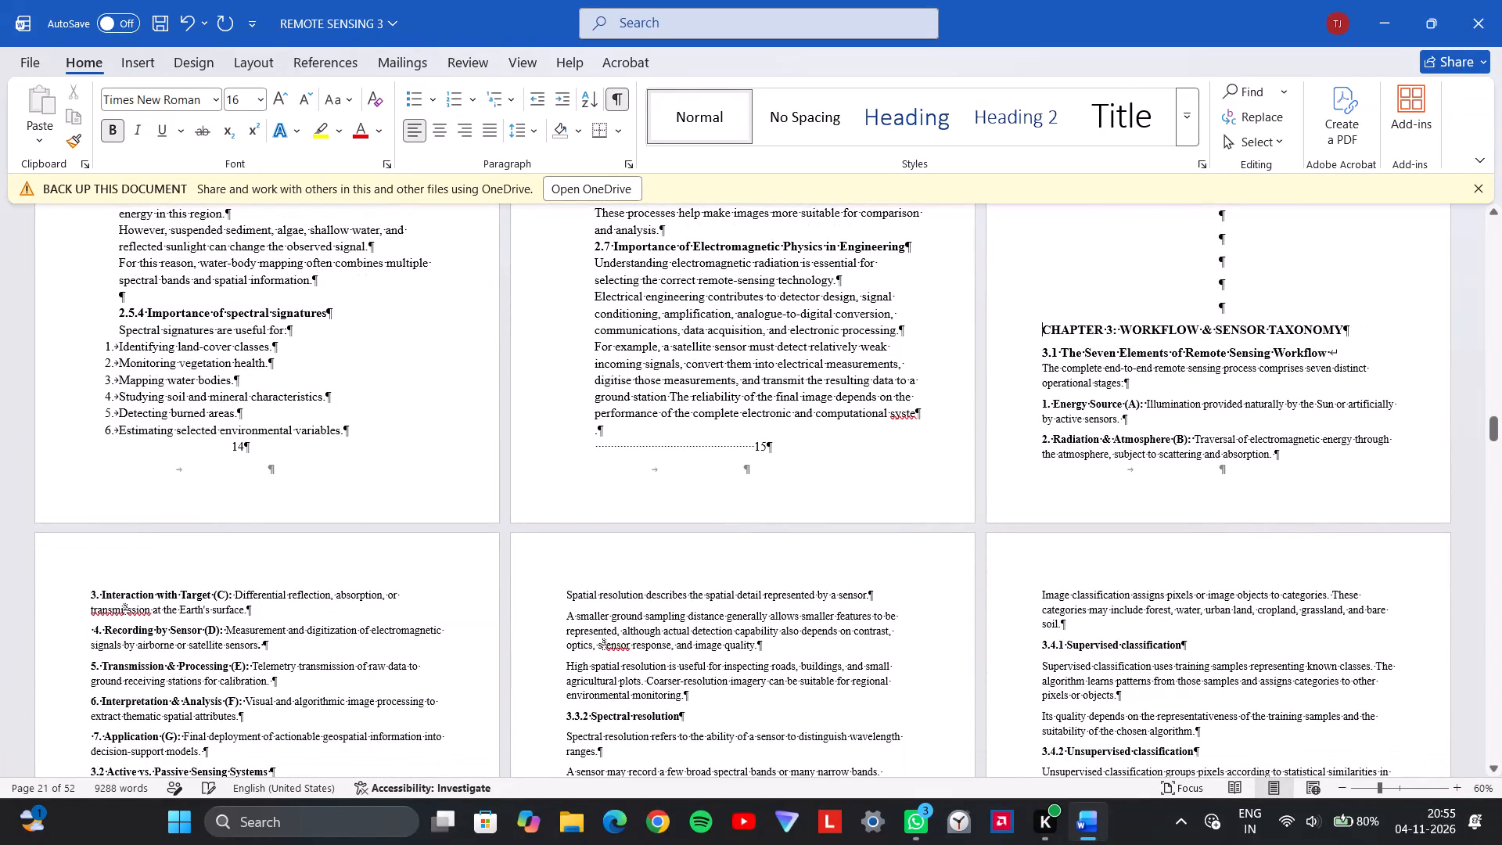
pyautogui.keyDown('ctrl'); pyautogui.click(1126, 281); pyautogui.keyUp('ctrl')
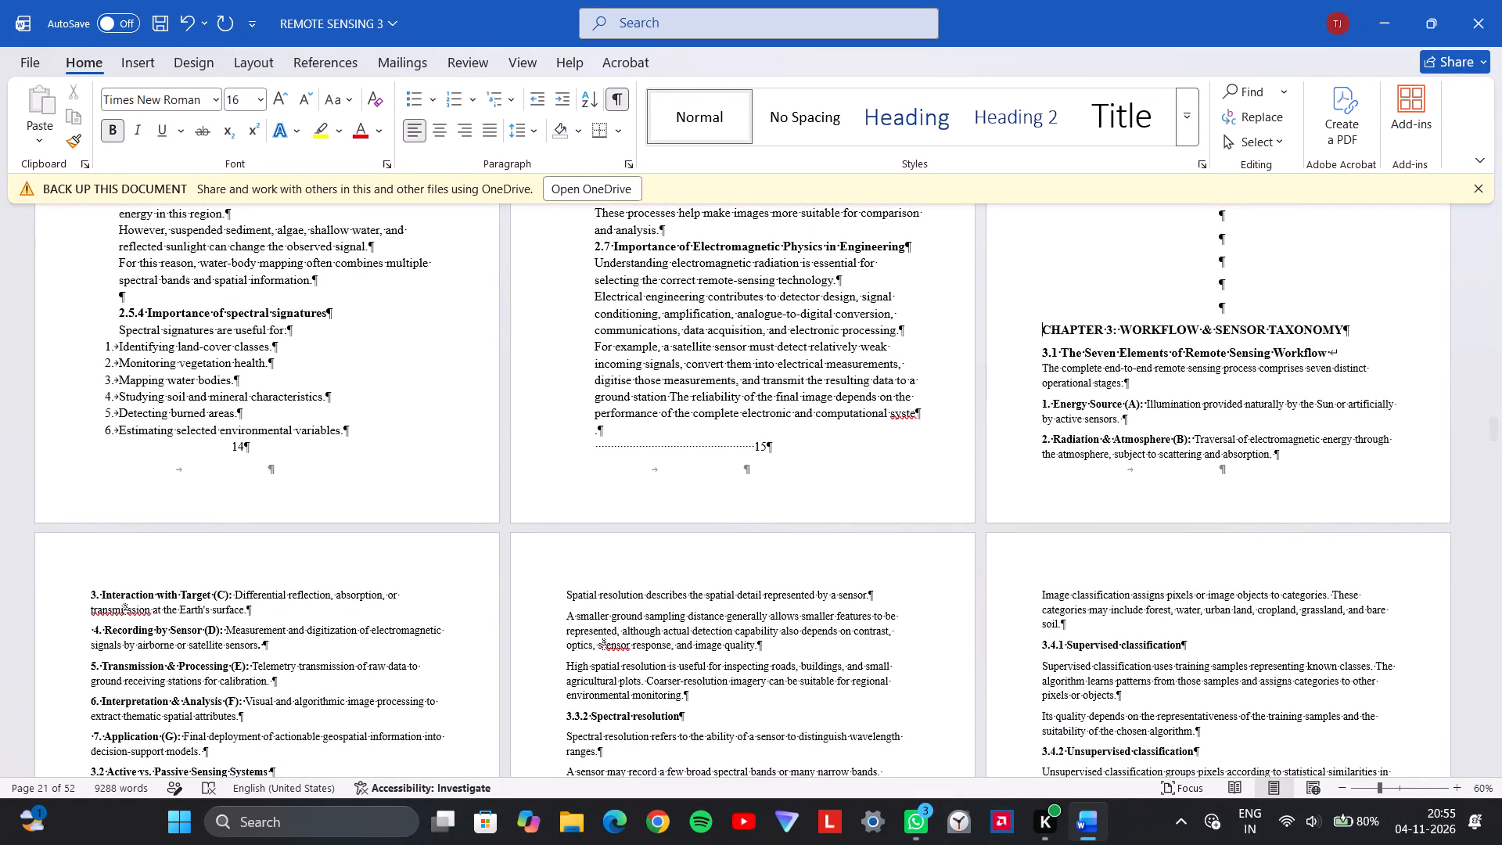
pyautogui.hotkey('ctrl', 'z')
# Delete the blank lines above the Chapter 3 heading from the top of its page, leaving only one.
pyautogui.click(1126, 281)
pyautogui.scroll(2, 1126, 281)
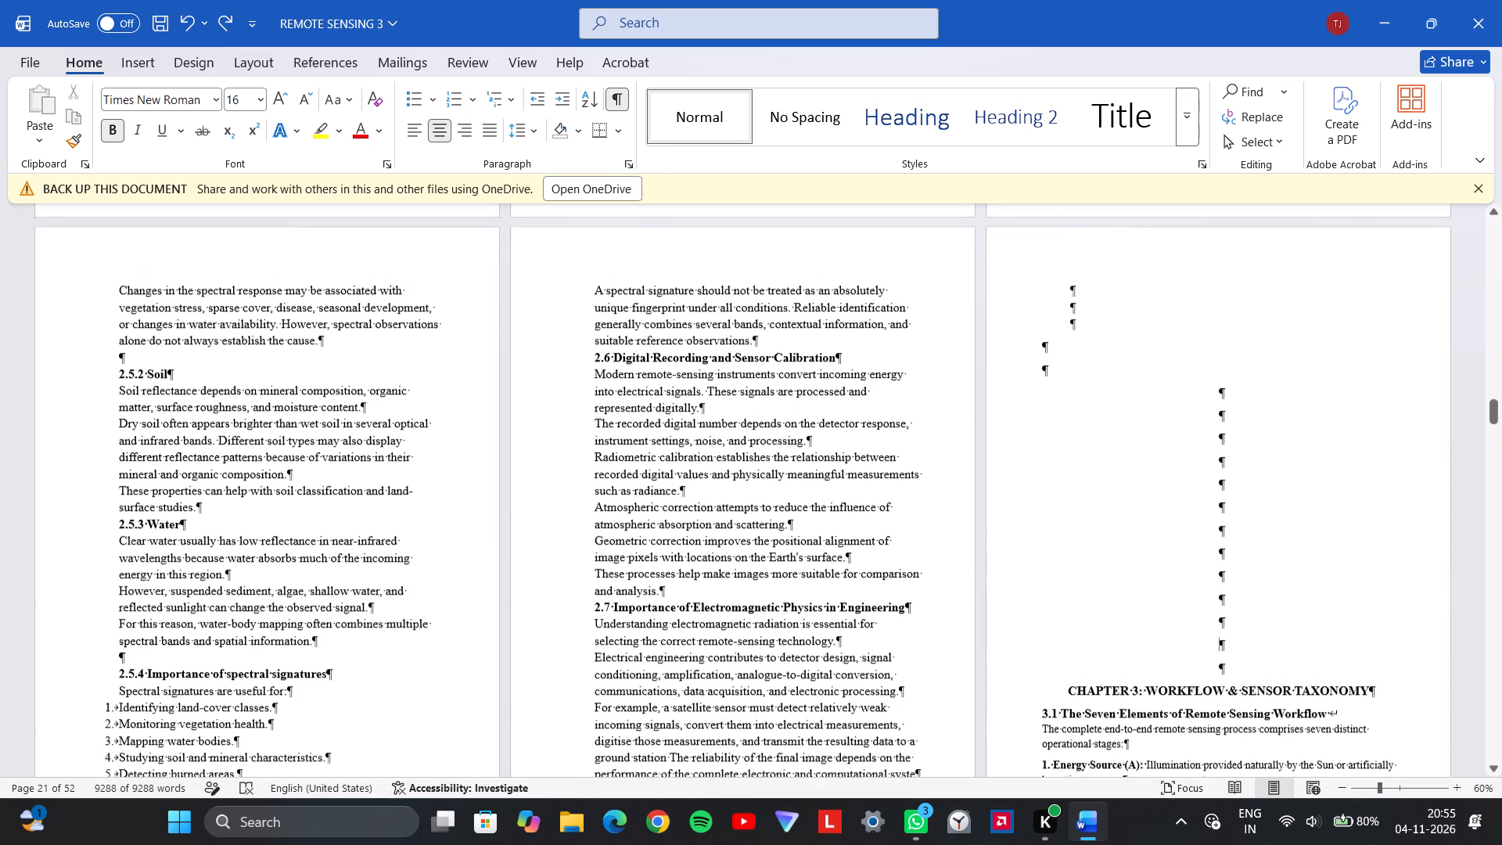
pyautogui.scroll(1, 1126, 281)
pyautogui.click(1065, 302)
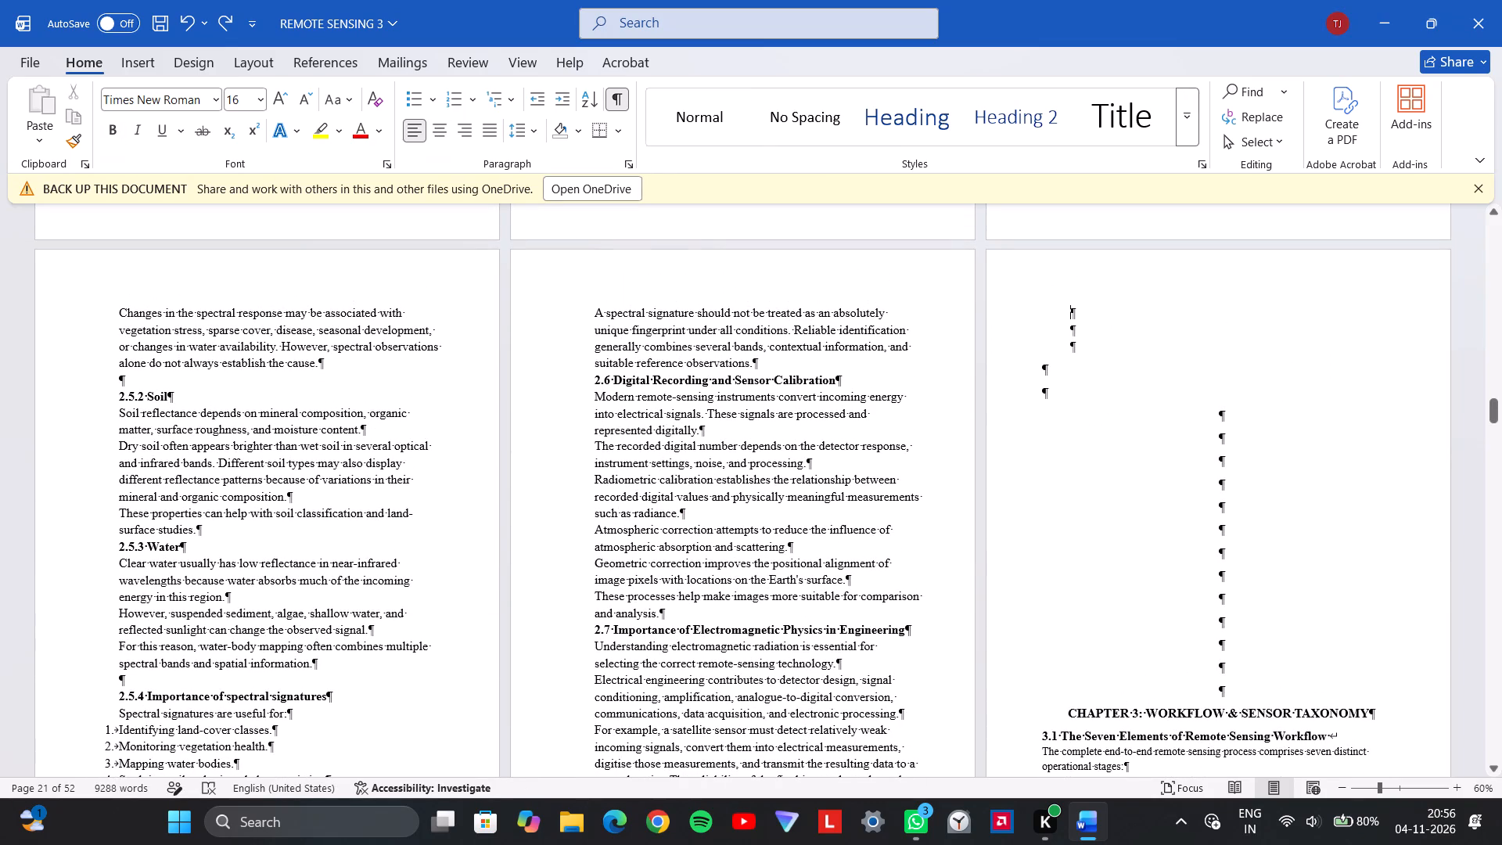
pyautogui.press('Delete')
pyautogui.press('Delete')
pyautogui.press('Delete')
pyautogui.press('Delete')
pyautogui.press('Delete')
pyautogui.press('Delete')
pyautogui.press('Delete')
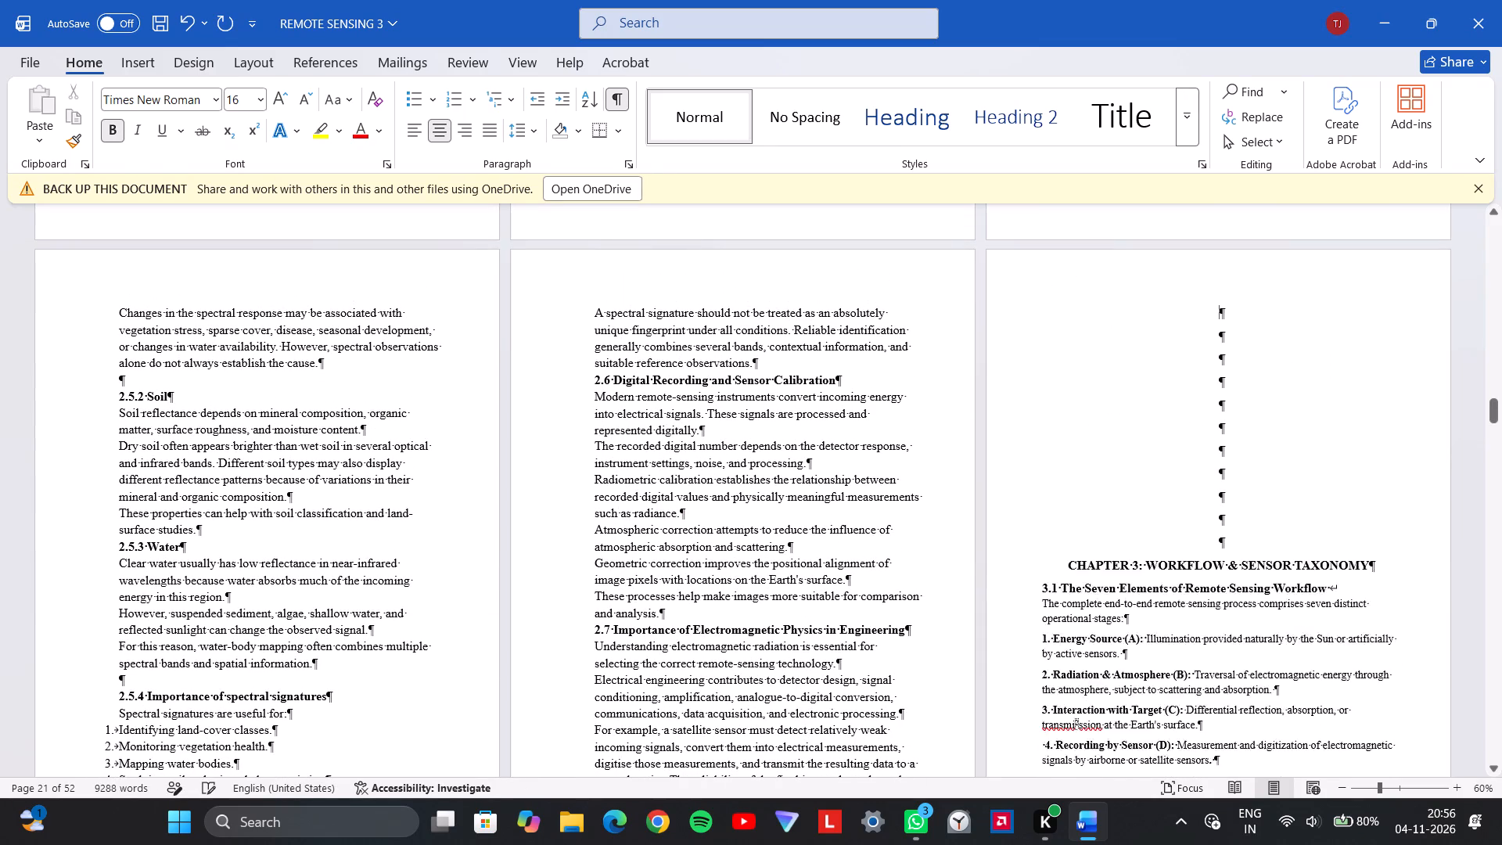
pyautogui.press('Delete')
pyautogui.press('Delete')
pyautogui.press('Delete')
pyautogui.press('Delete')
pyautogui.press('Delete')
pyautogui.press('Delete')
pyautogui.press('Delete')
pyautogui.press('Delete')
pyautogui.press('Delete')
pyautogui.press('Delete')
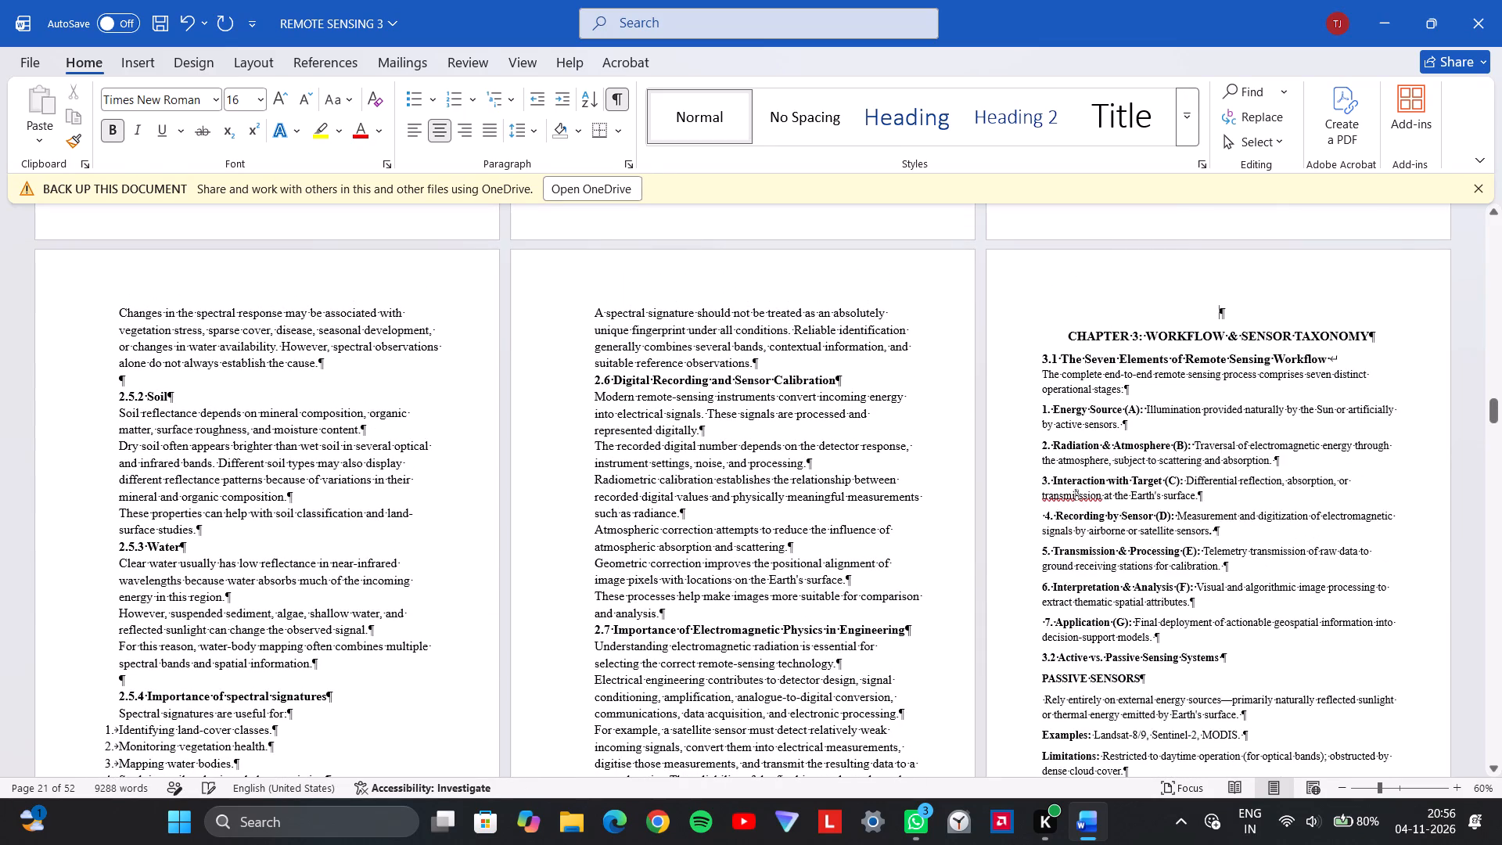
# Delete the remaining blank line above the Chapter 3 heading.
pyautogui.press('Delete')
# Change the manual page number at the end of the first Chapter 3 page to 16.
pyautogui.scroll(-2, 1065, 302)
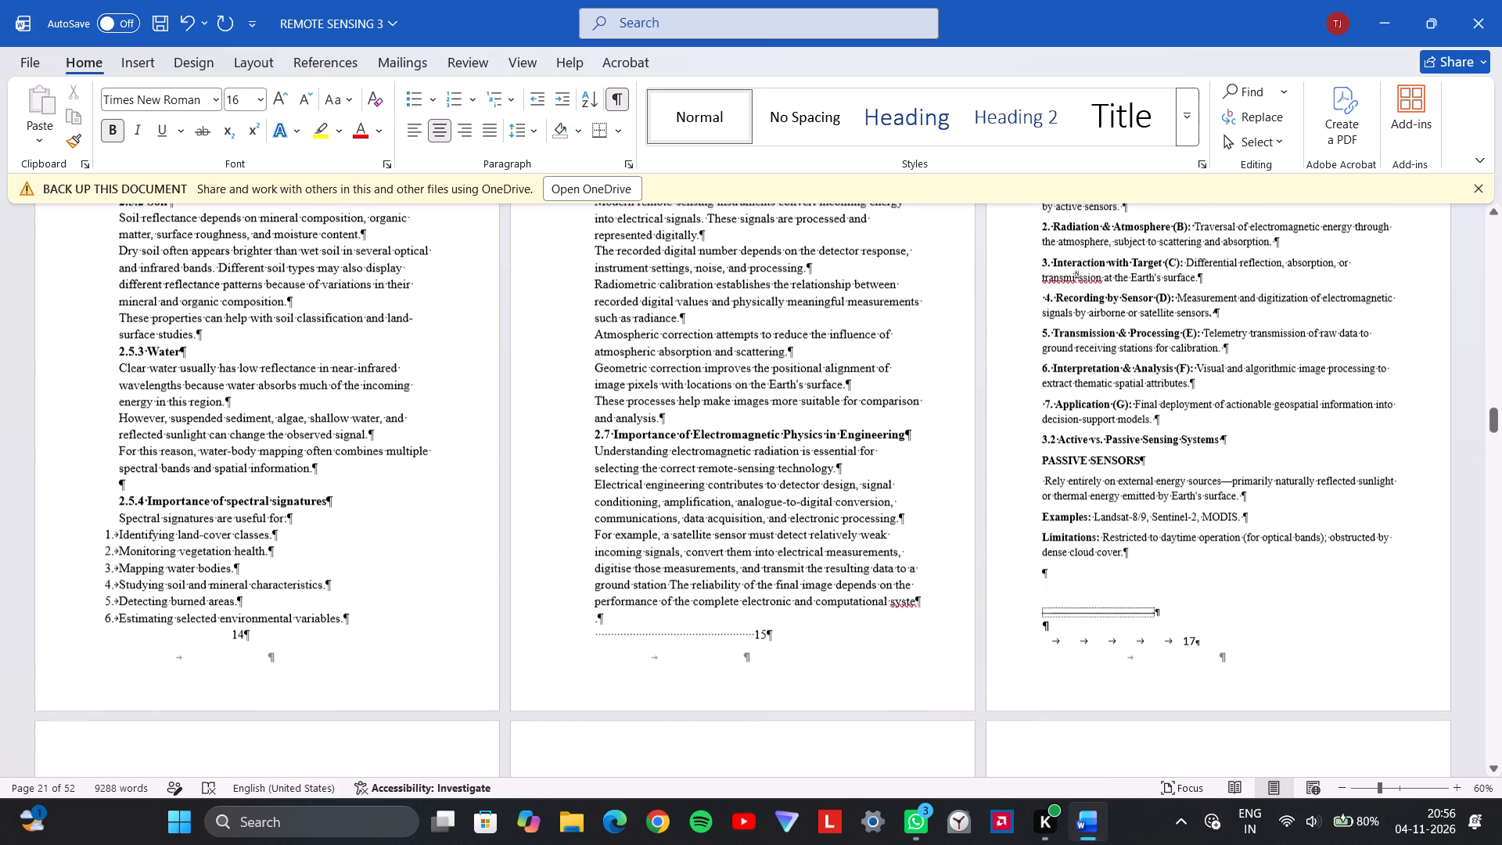
pyautogui.click(1193, 639)
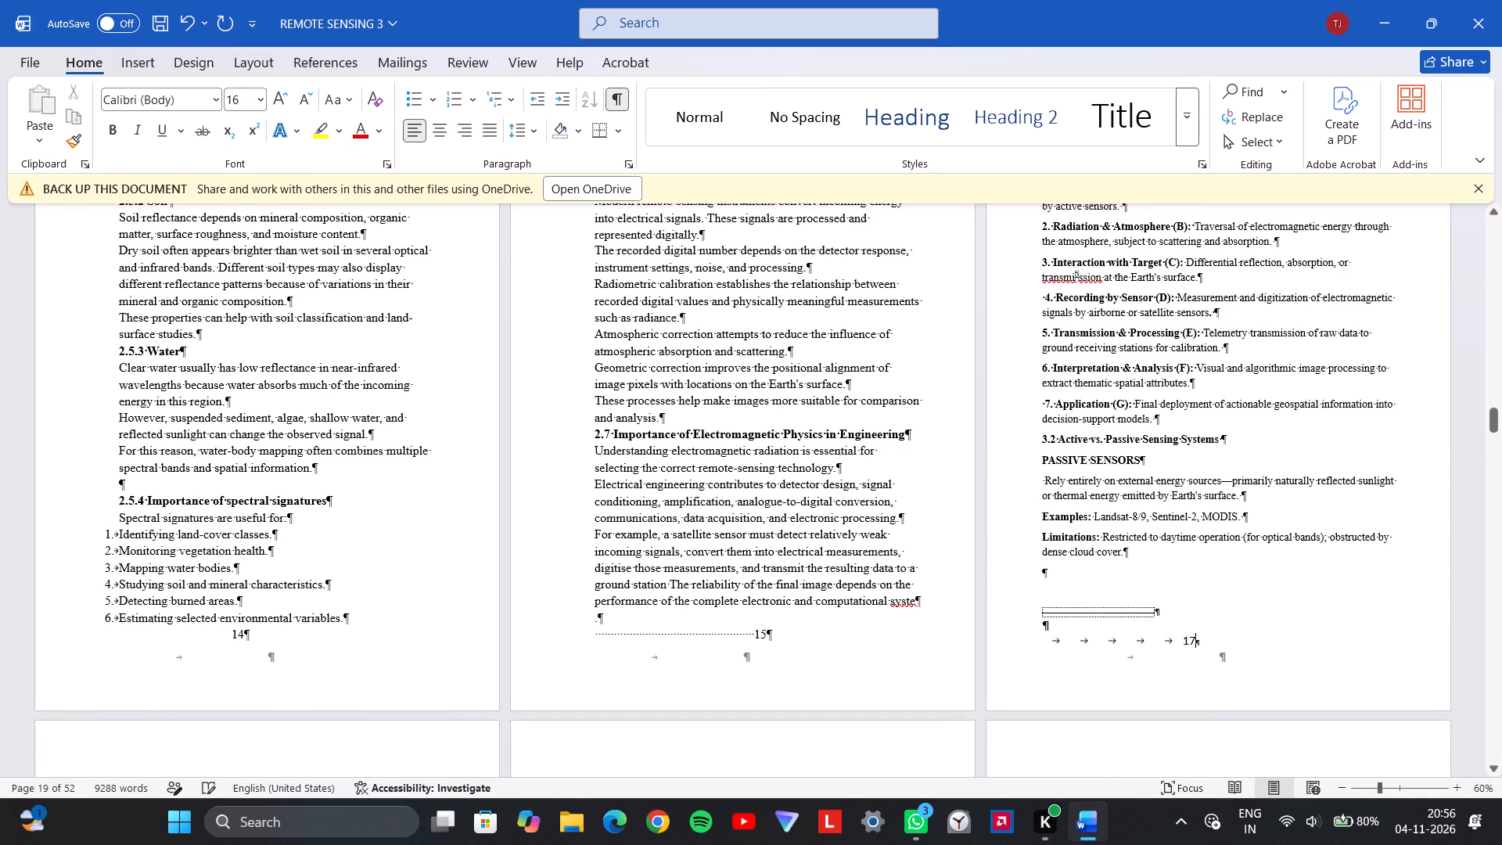
pyautogui.press('BackSpace')
pyautogui.press('6')
# Delete the blank line above the ACTIVE SENSORS heading in Section 3.2.
pyautogui.scroll(-2, 1193, 639)
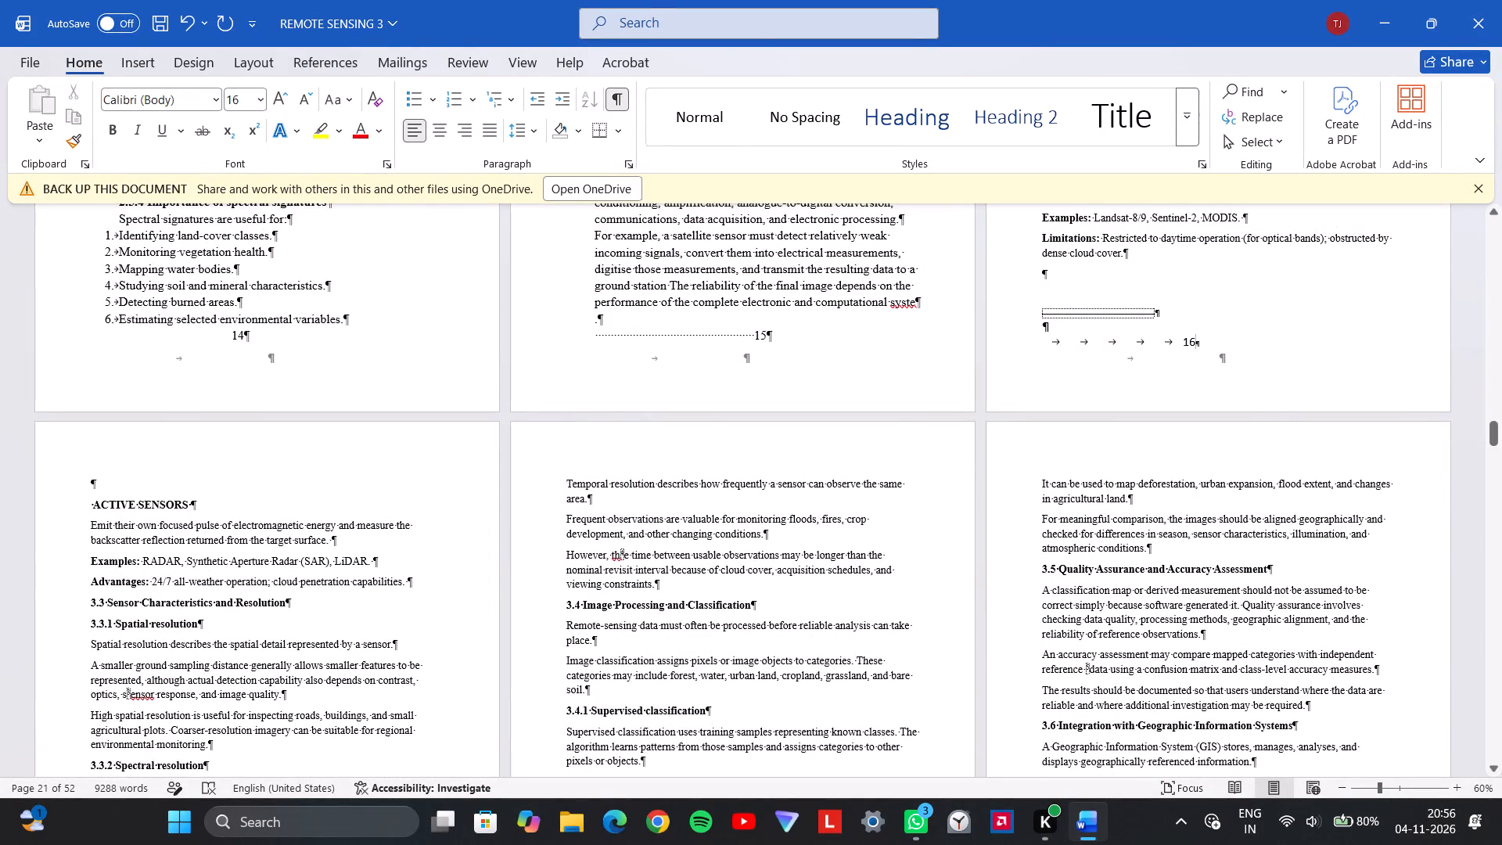
pyautogui.click(88, 483)
pyautogui.press('Delete')
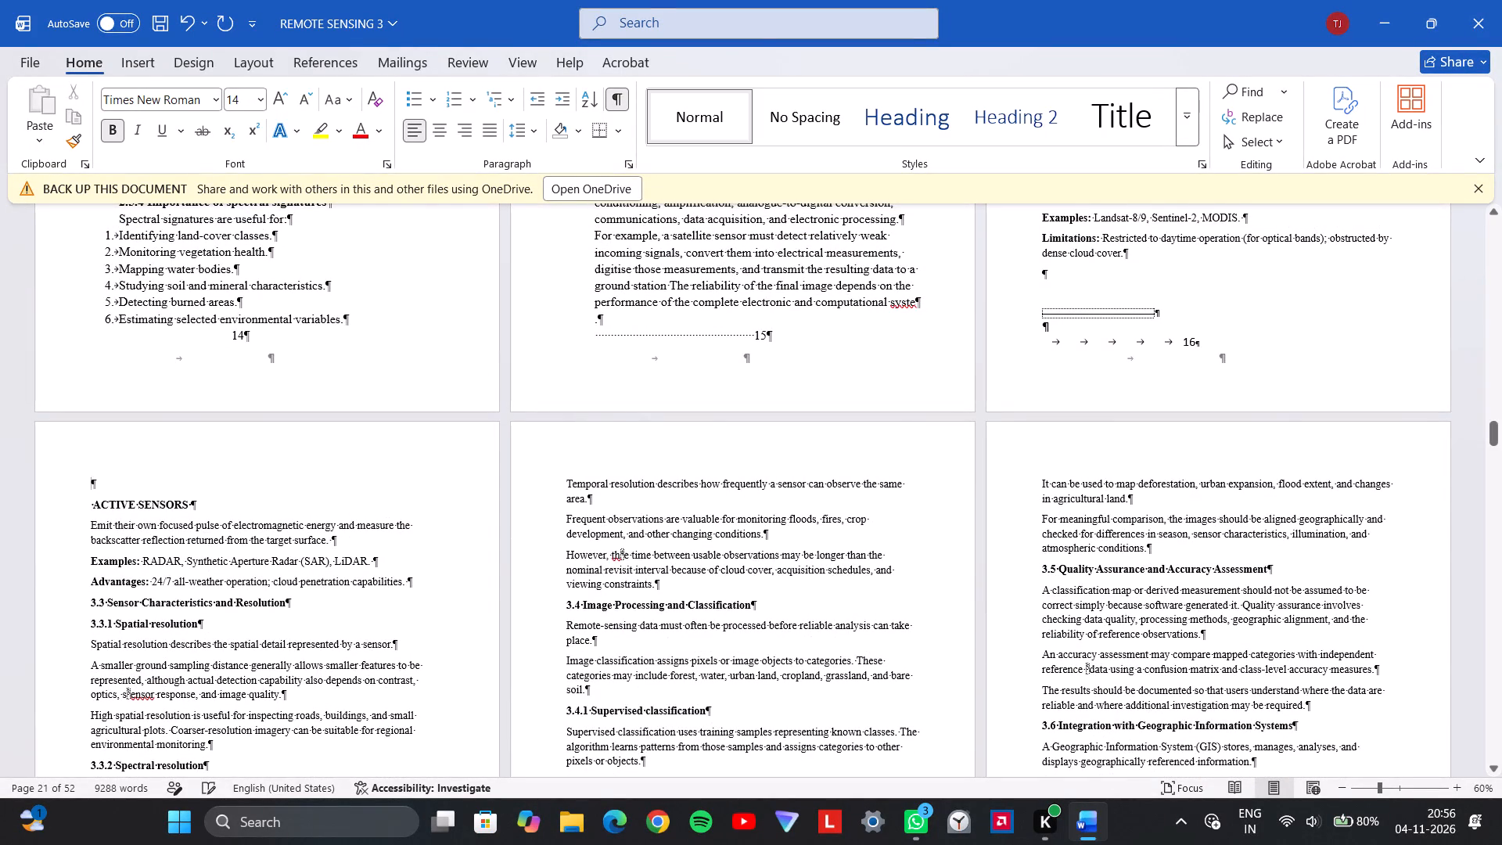
# Renumber the manual page numbers on the three pages from ACTIVE SENSORS to the start of Chapter 4 as 17, 18 and 19.
pyautogui.scroll(-3, 88, 483)
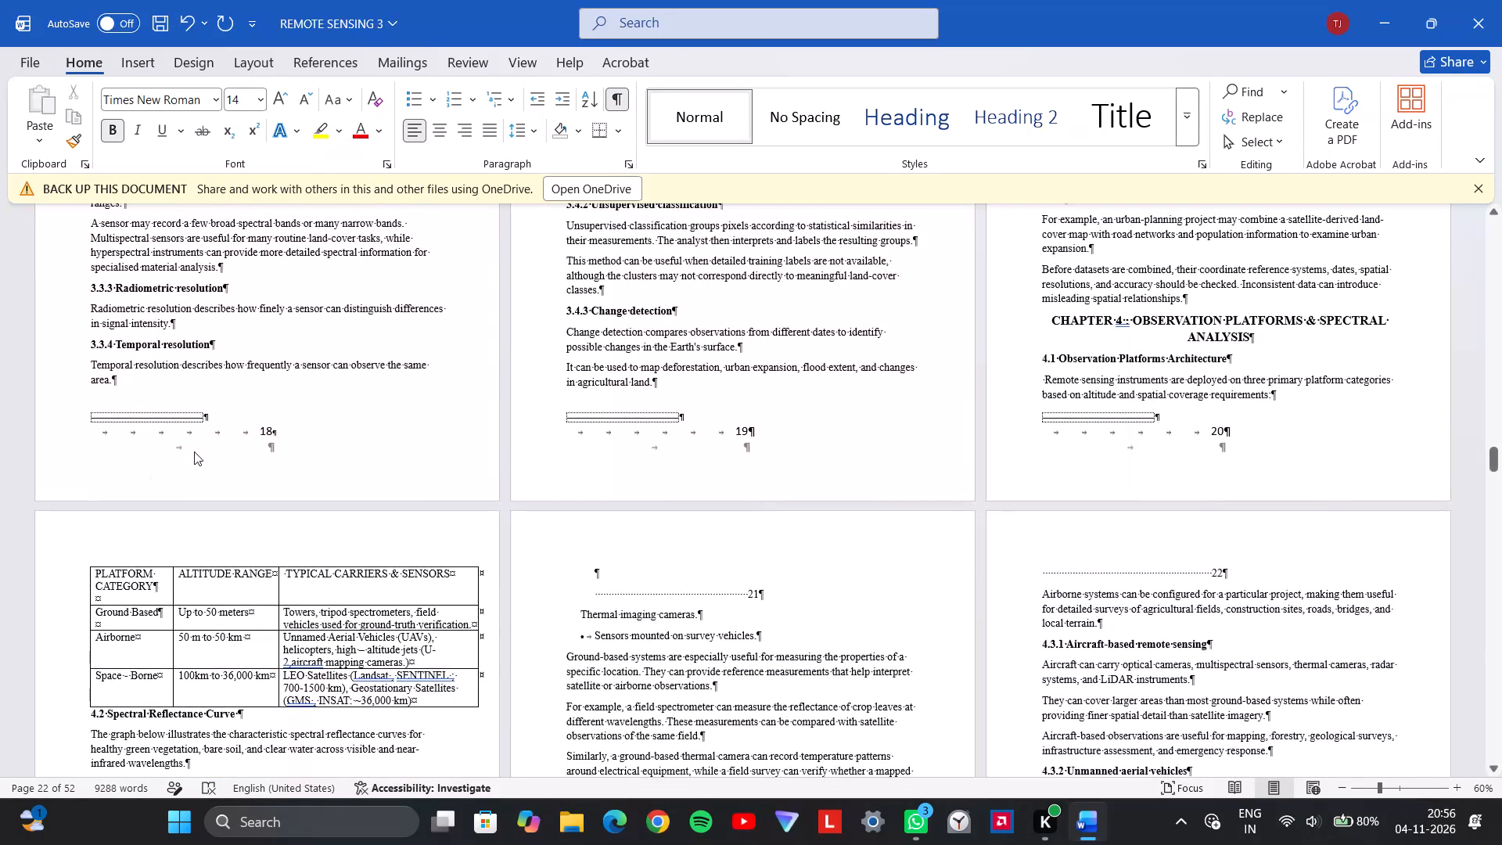
pyautogui.click(271, 425)
pyautogui.press('BackSpace')
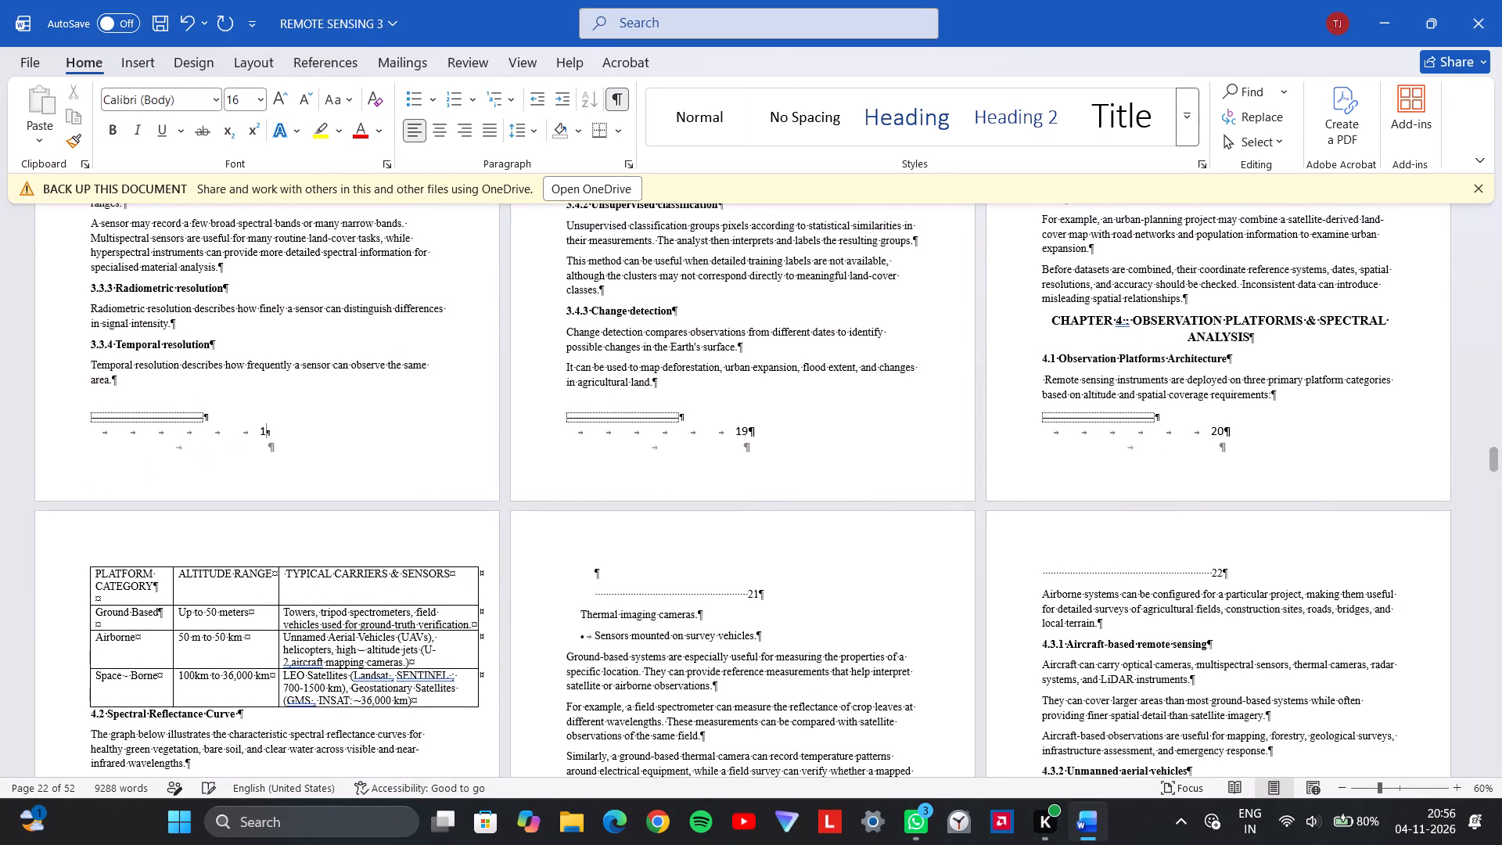
pyautogui.press('7')
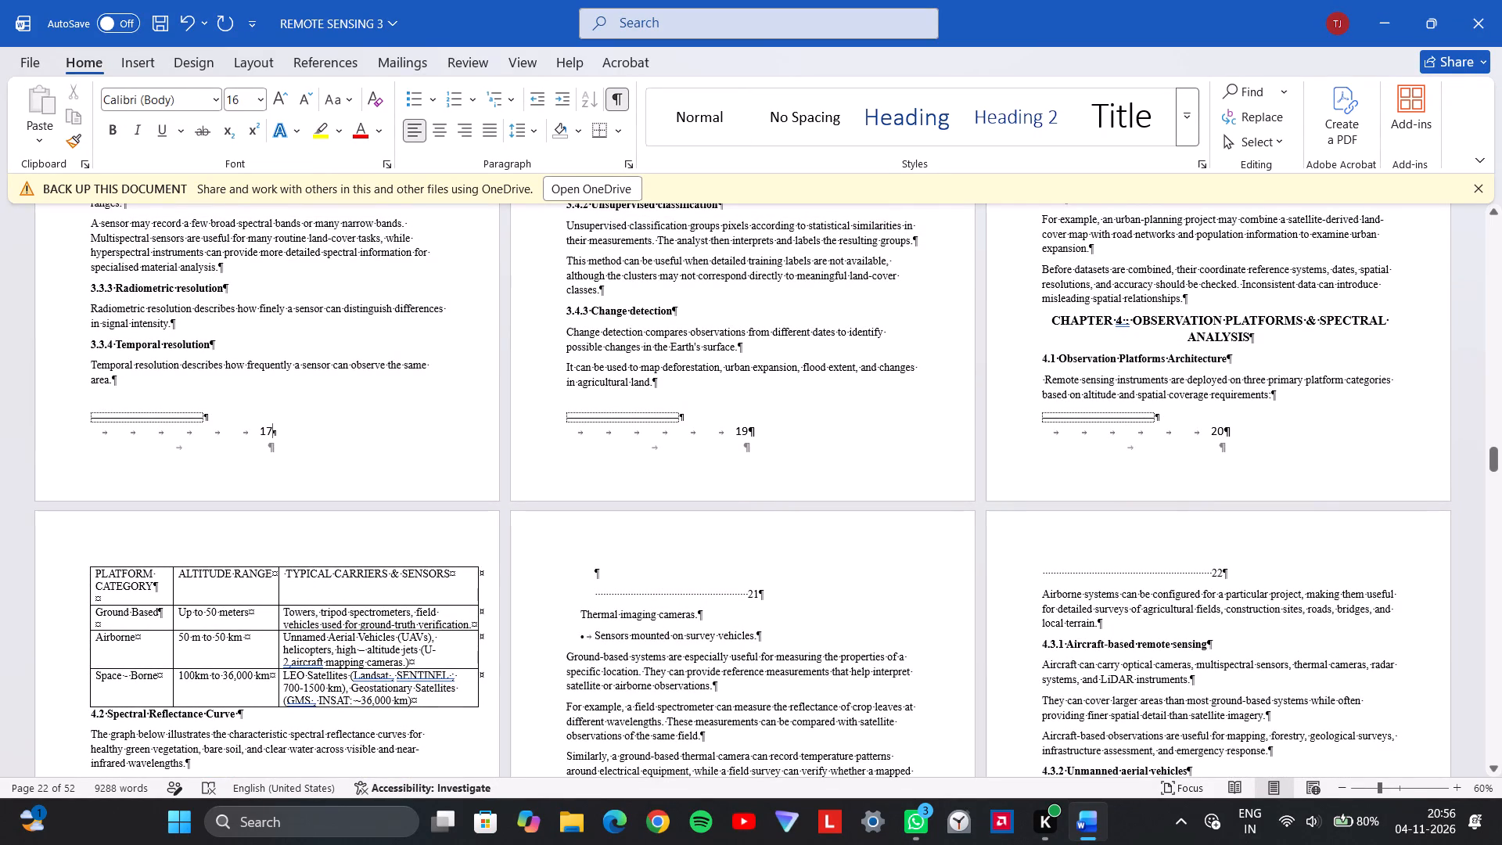
pyautogui.click(749, 432)
pyautogui.press('BackSpace')
pyautogui.press('8')
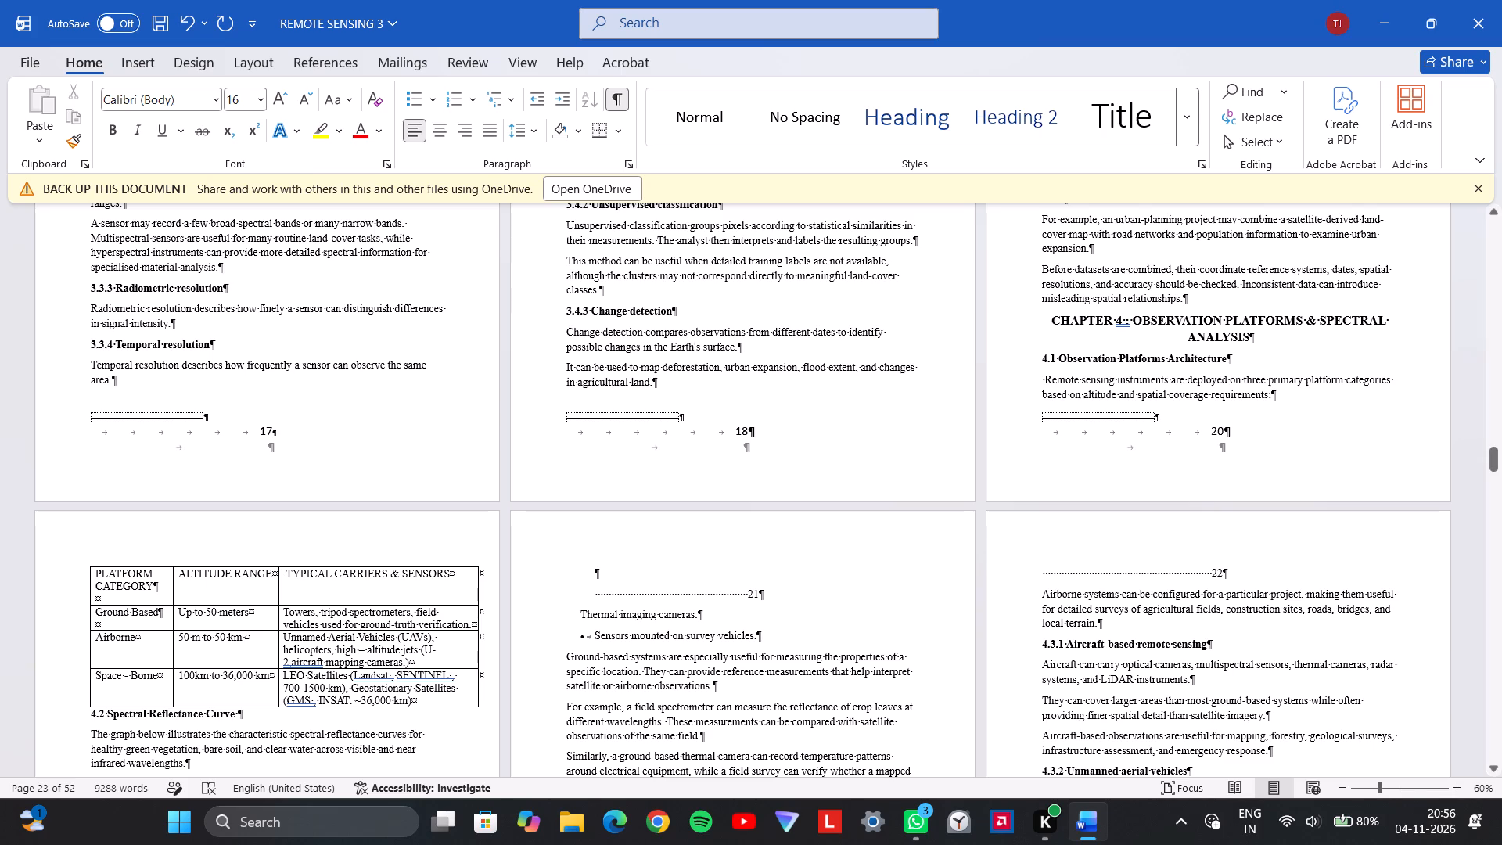
pyautogui.click(1224, 430)
pyautogui.press('BackSpace')
pyautogui.press('BackSpace')
pyautogui.write('19')
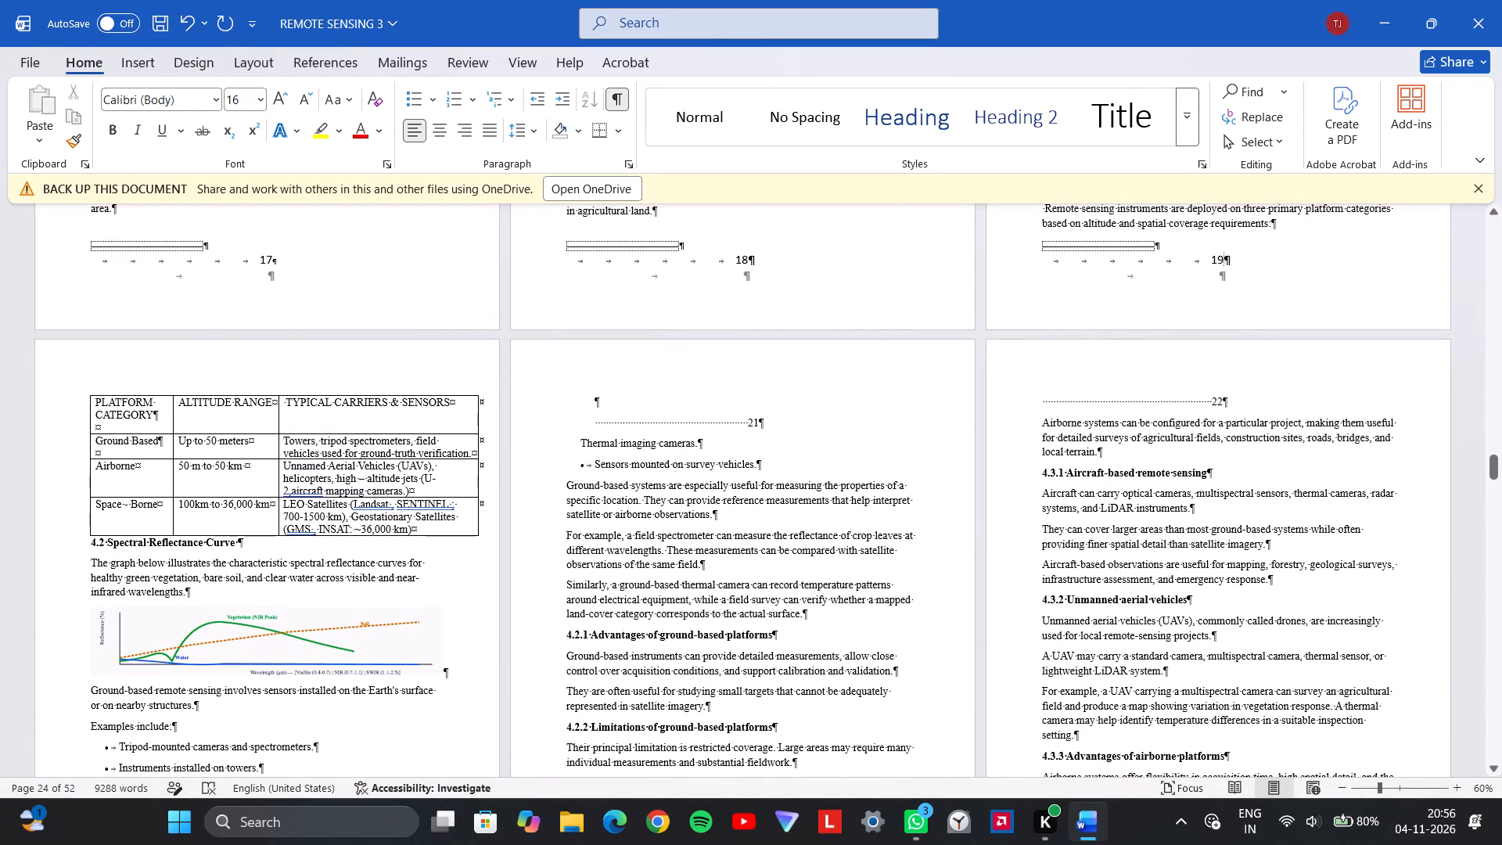
# Delete the blank lines before manual page number 21 so it sits at the bottom of the page with Section 4.2.
pyautogui.scroll(-2, 551, 402)
pyautogui.click(113, 526)
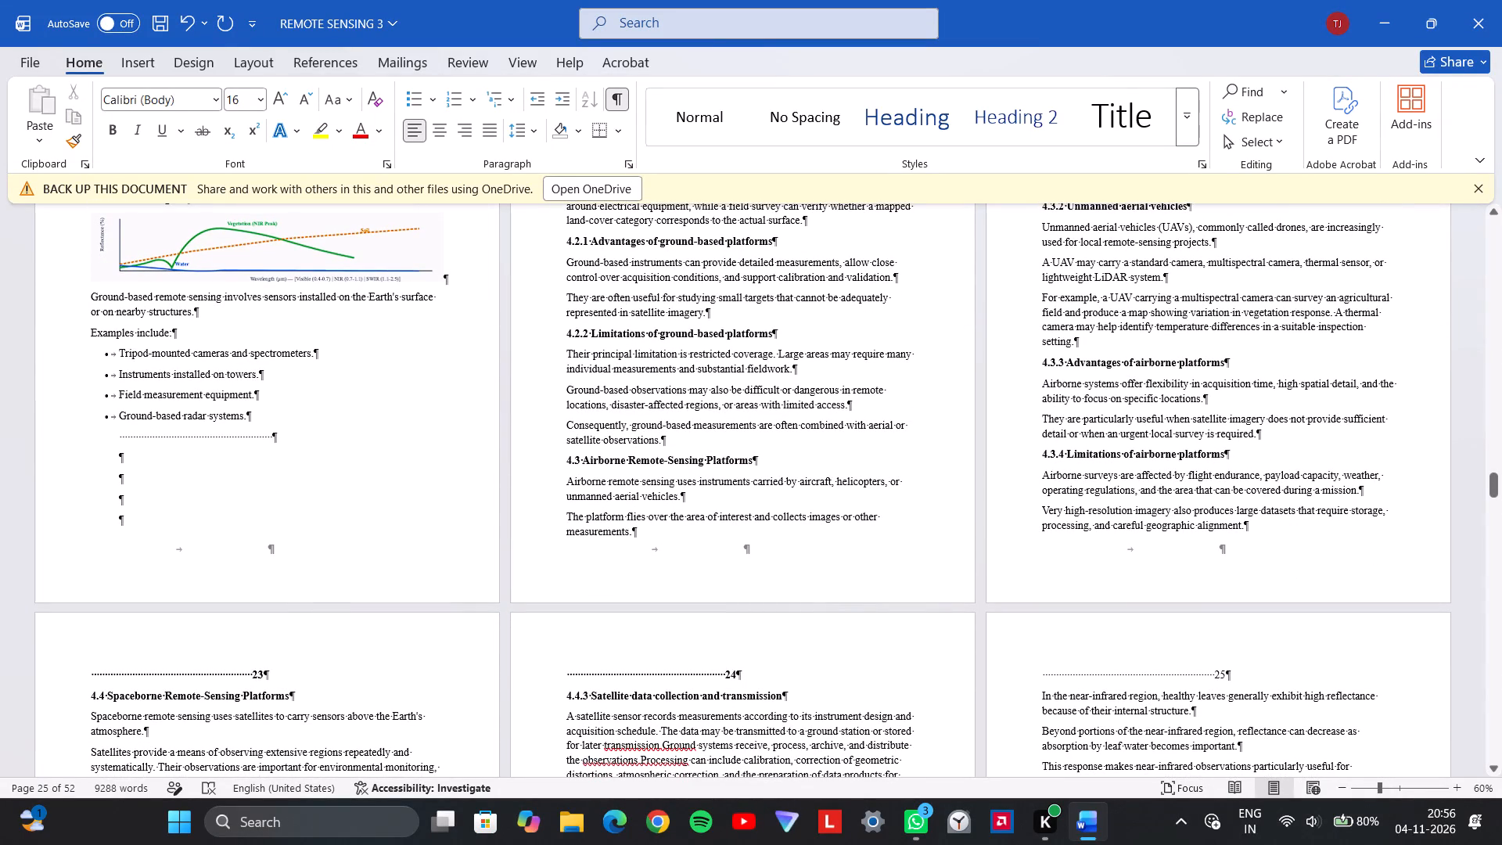
pyautogui.press('Delete')
pyautogui.press('Delete')
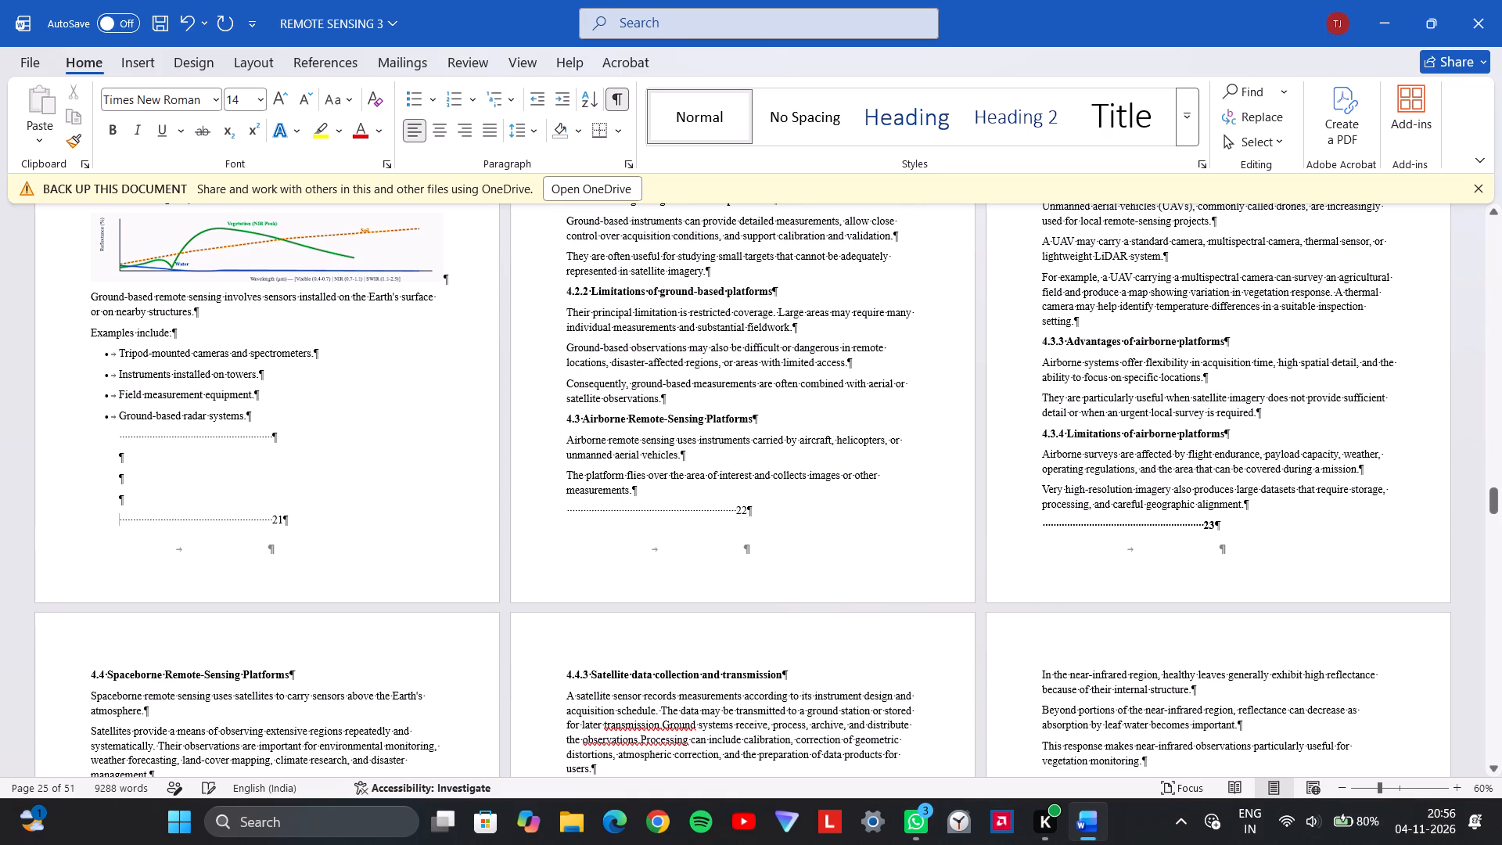
# Check the manual page numbers on the pages of Chapter 4, up to the start of Chapter 5.
pyautogui.hscroll(1, 113, 526)
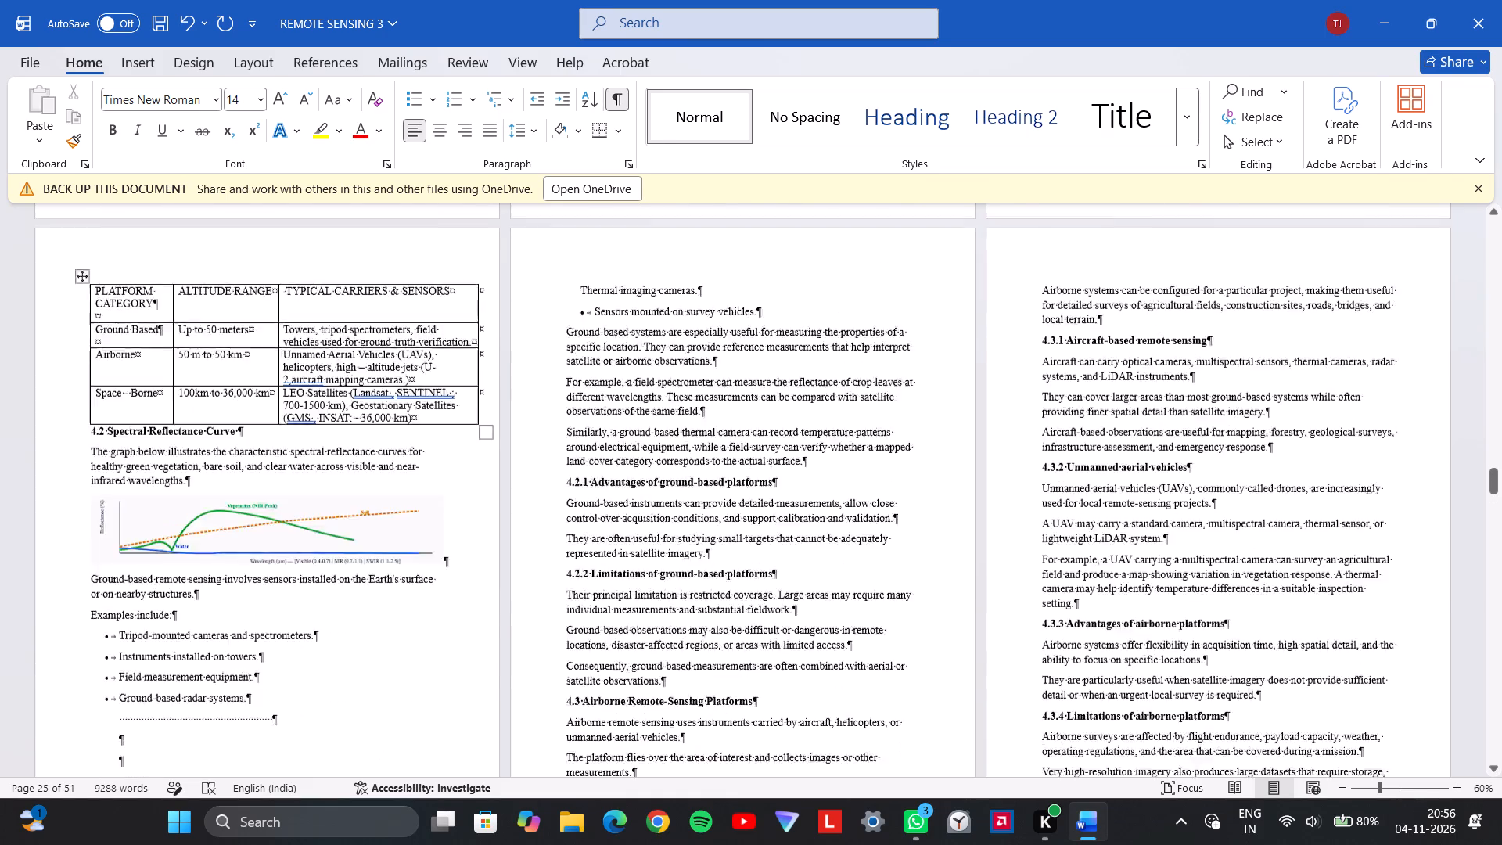
pyautogui.hscroll(3, 113, 526)
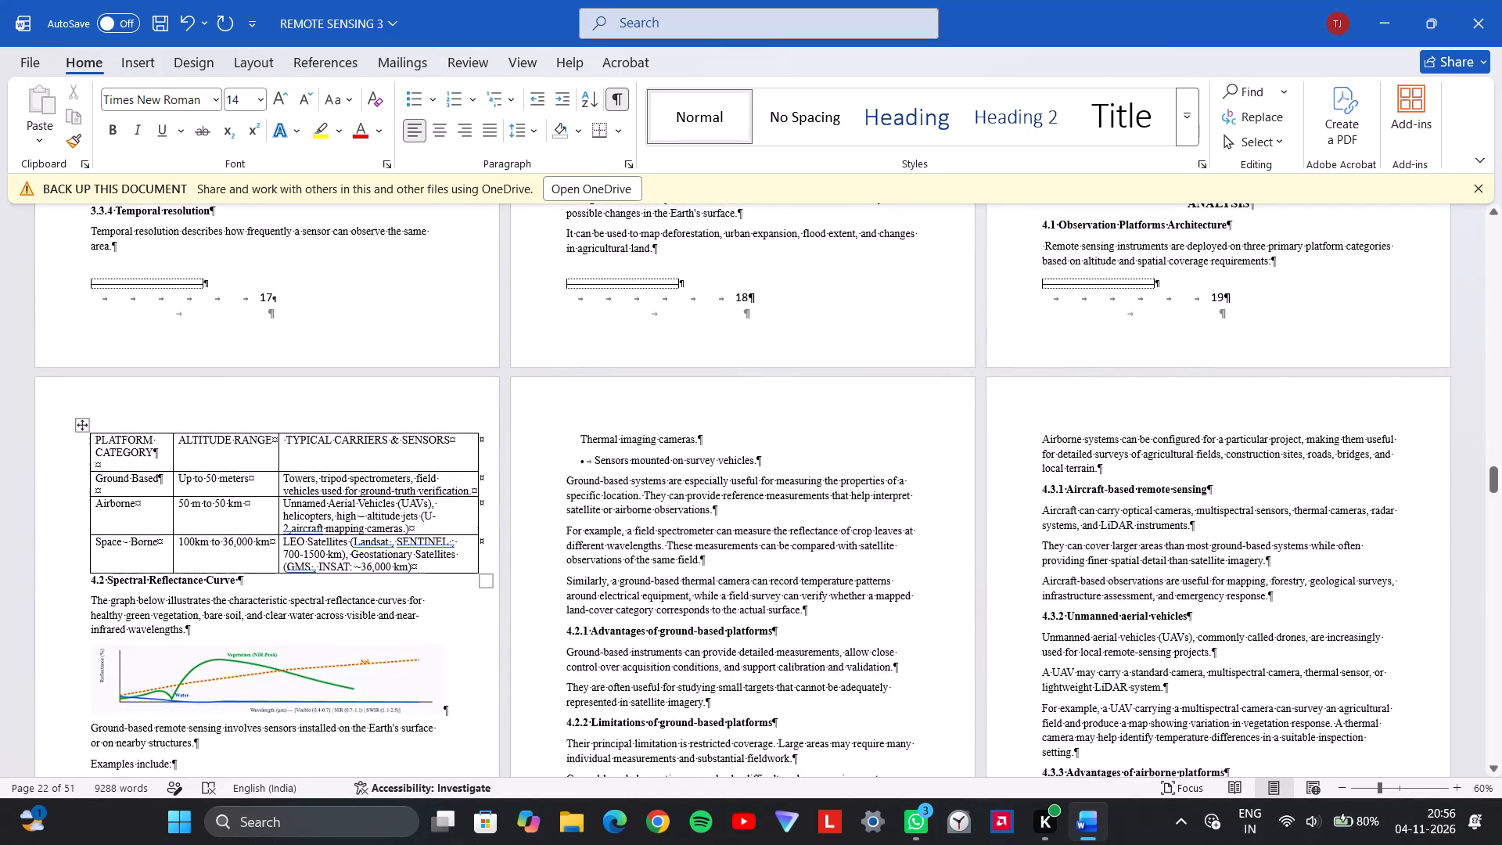
pyautogui.hscroll(1, 113, 526)
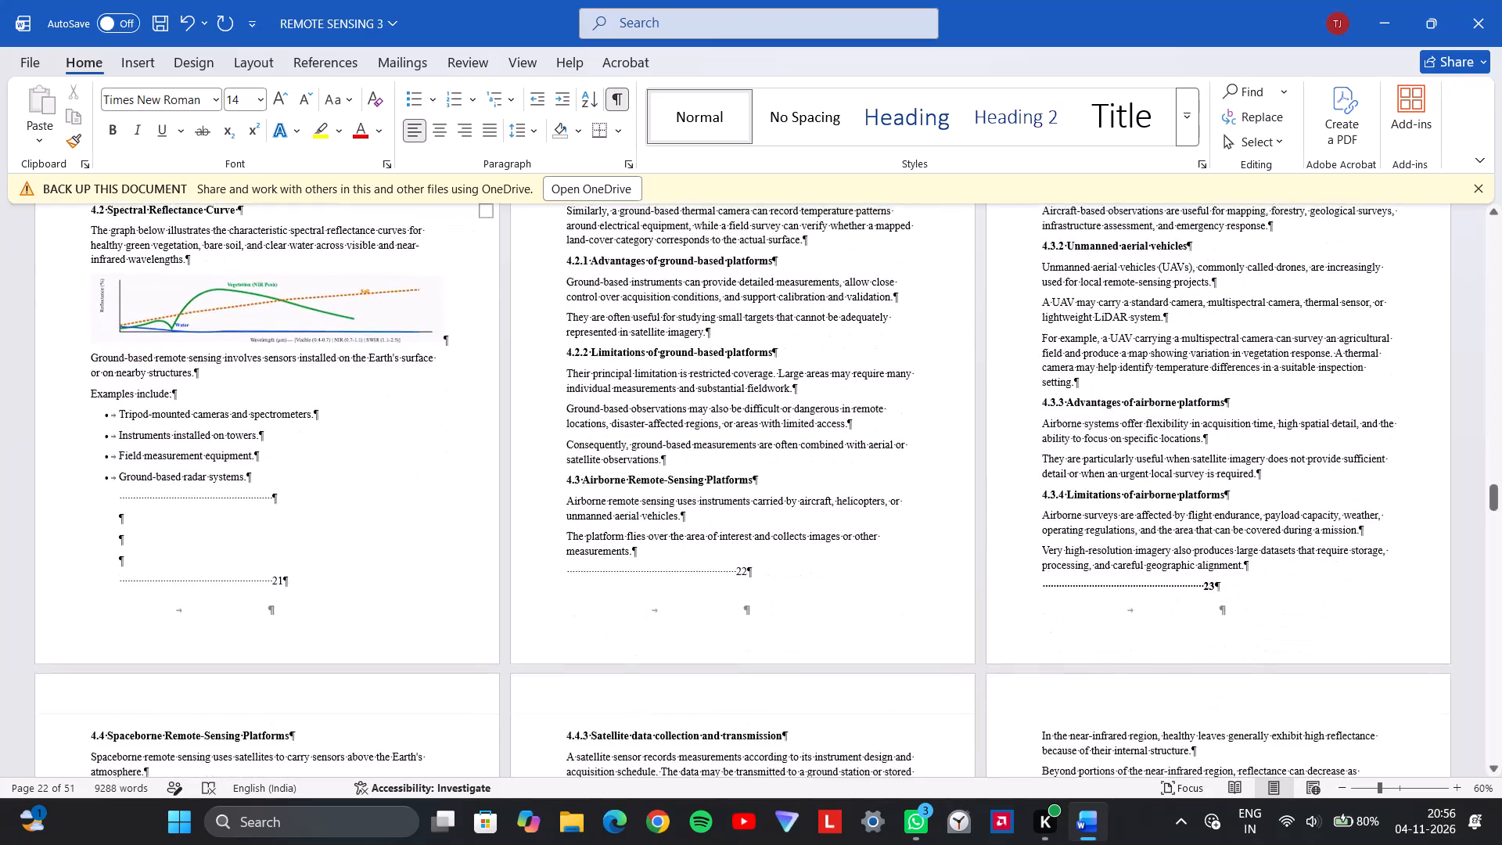
pyautogui.hscroll(1, 113, 526)
pyautogui.scroll(-2, 113, 526)
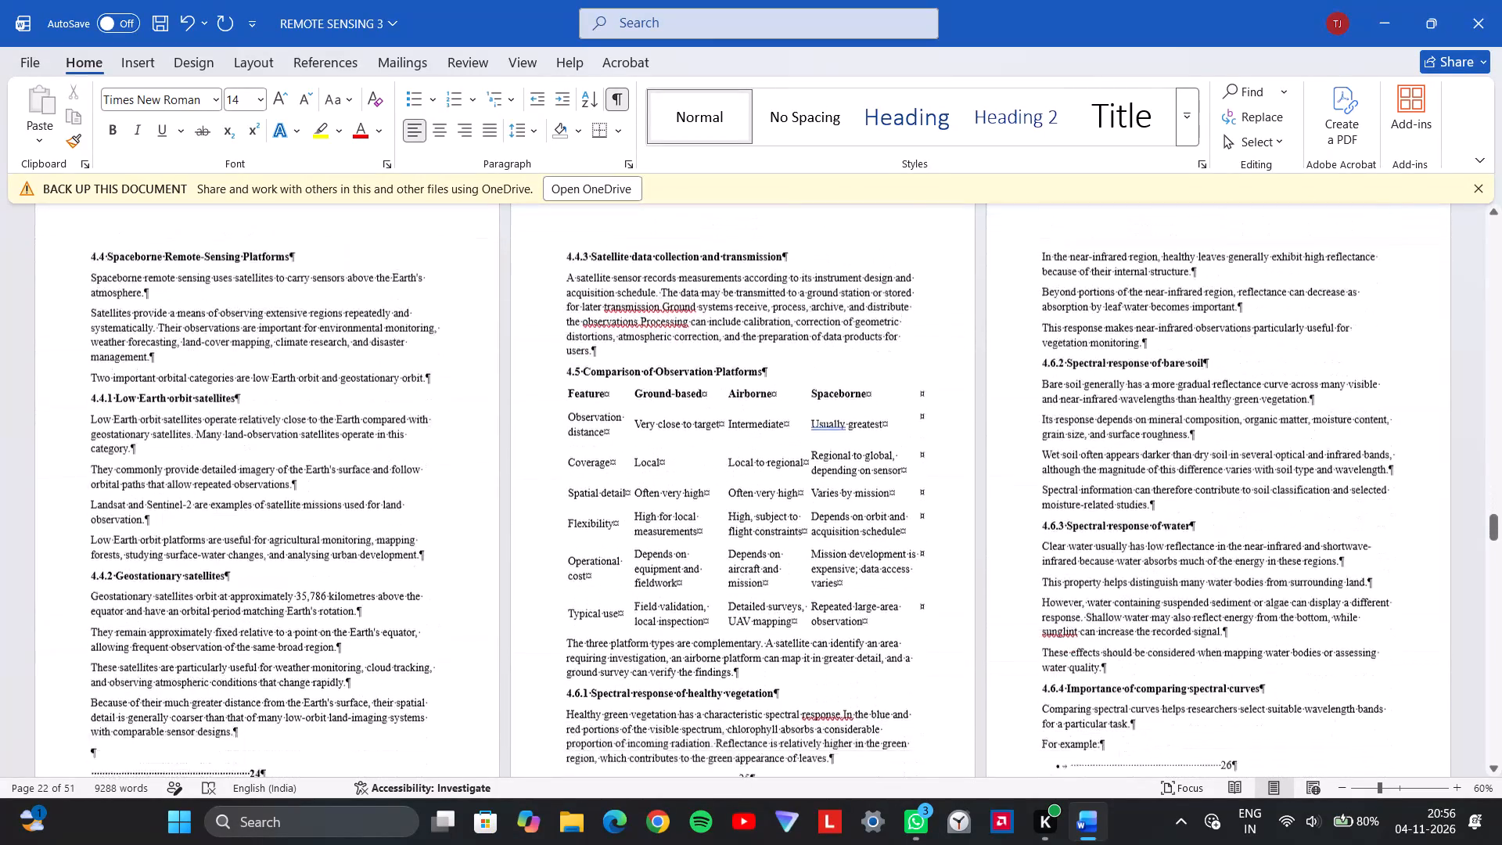
pyautogui.scroll(-2, 113, 526)
pyautogui.hscroll(1, 113, 526)
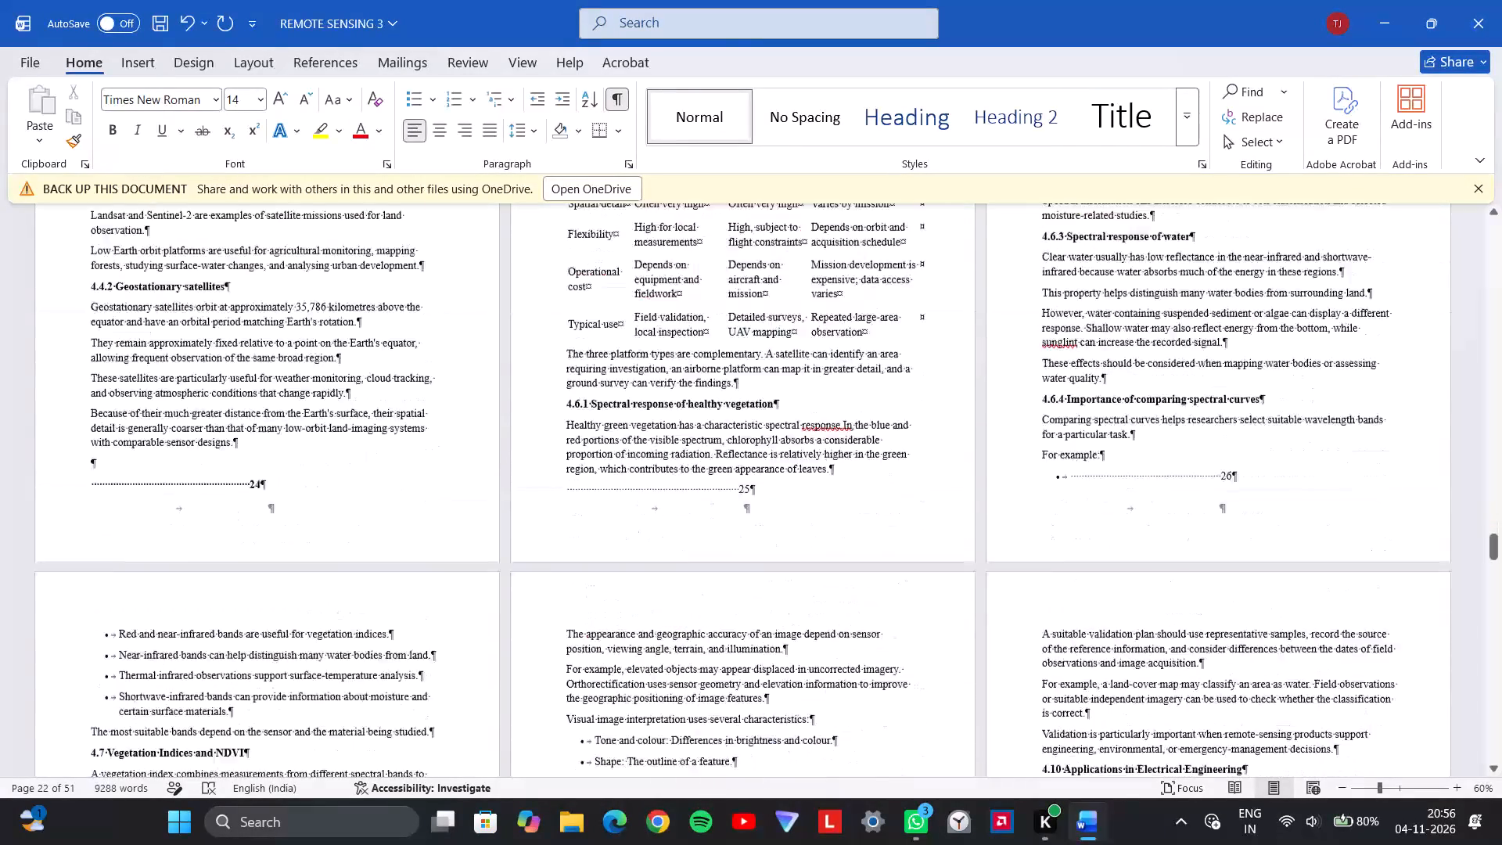
pyautogui.hscroll(1, 113, 526)
# Check the pages Chapters 2 and 3 span against their table of contents entries, using the manual page numbers.
pyautogui.scroll(1, 113, 526)
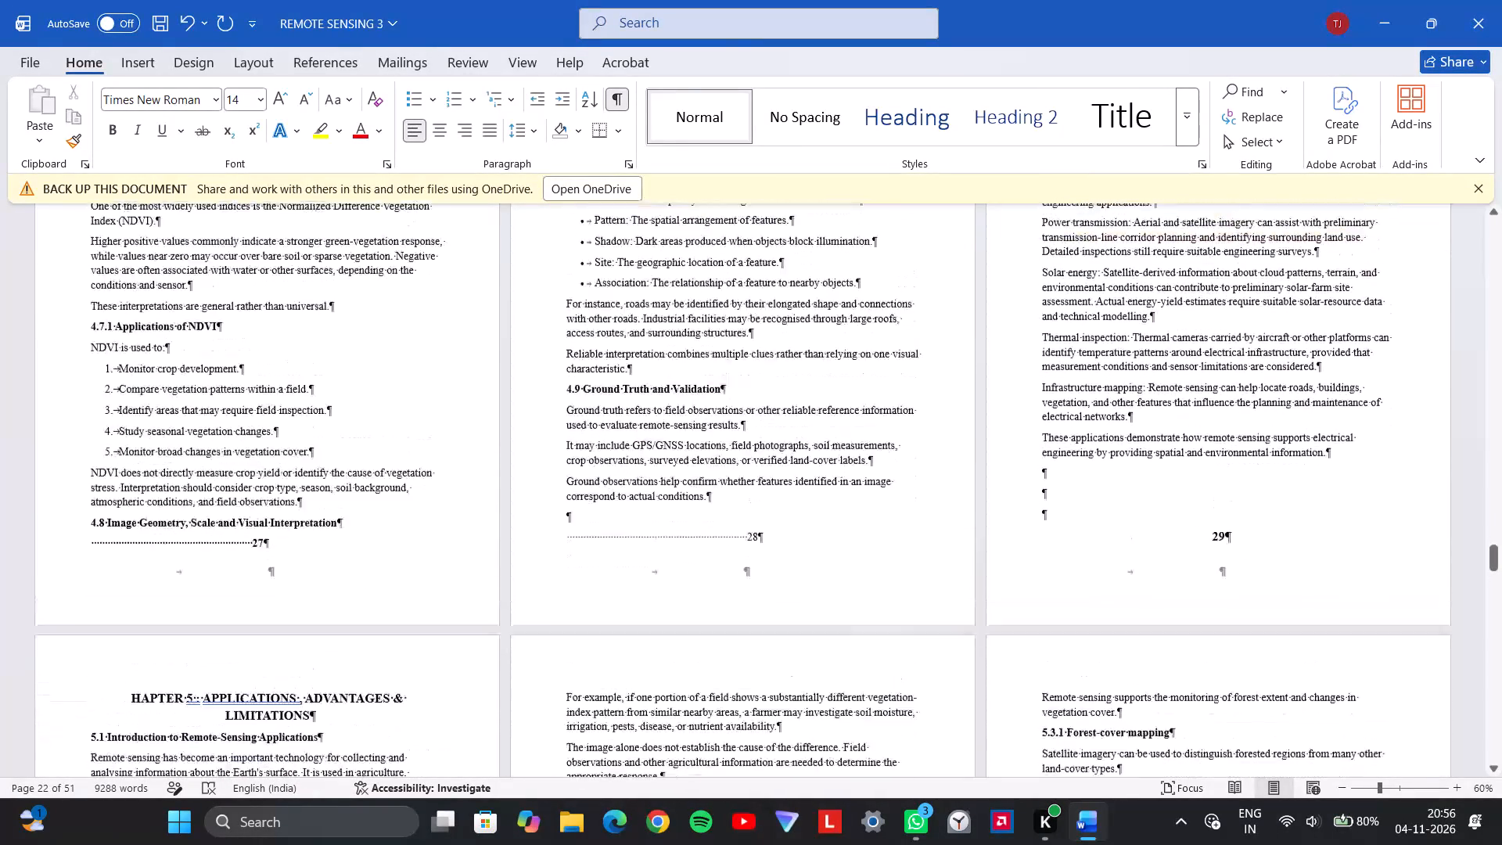
pyautogui.scroll(14, 113, 526)
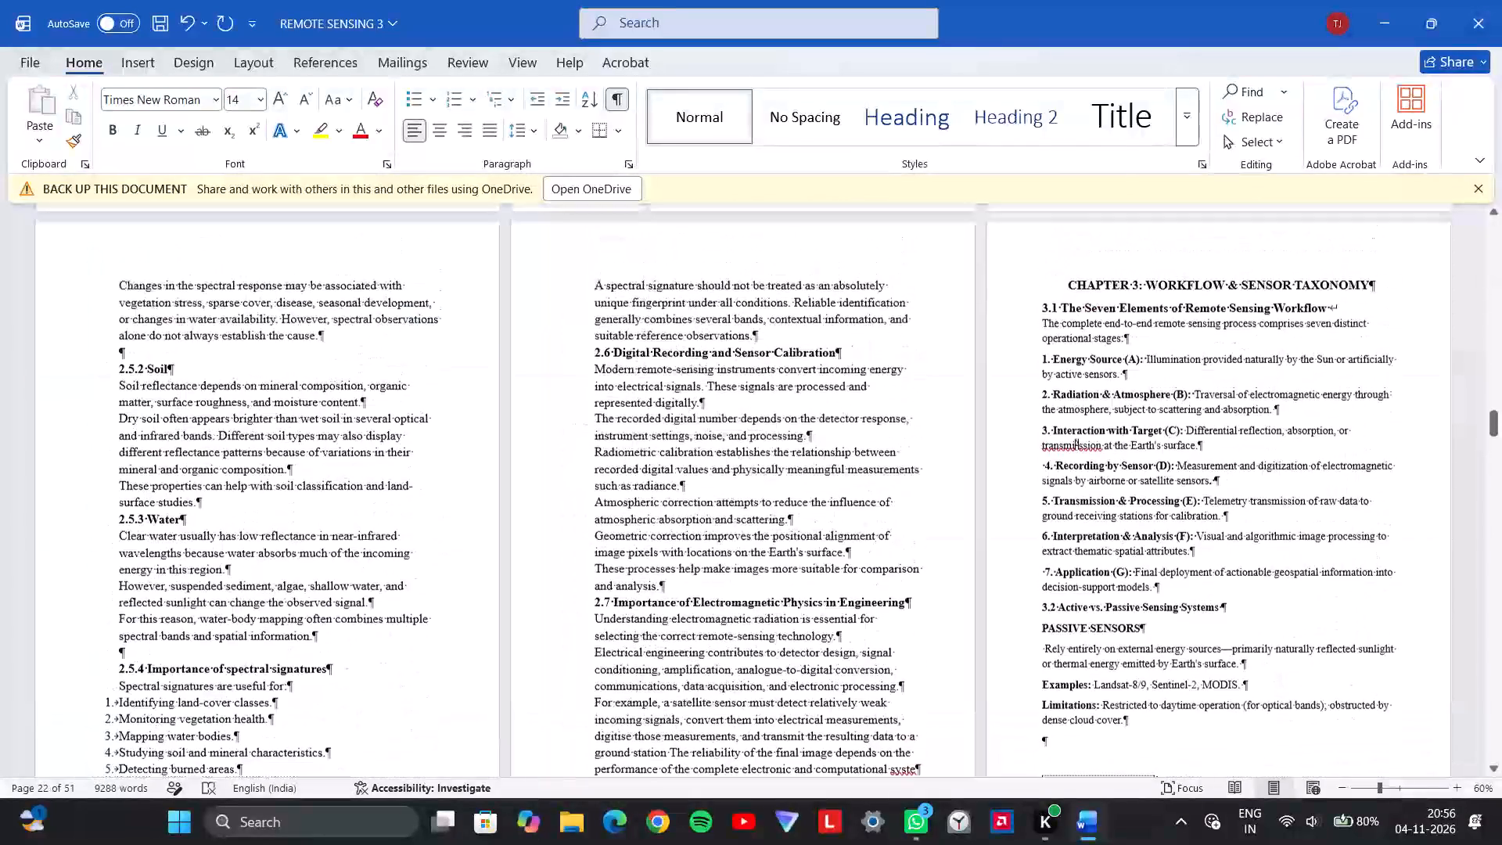
pyautogui.scroll(8, 113, 526)
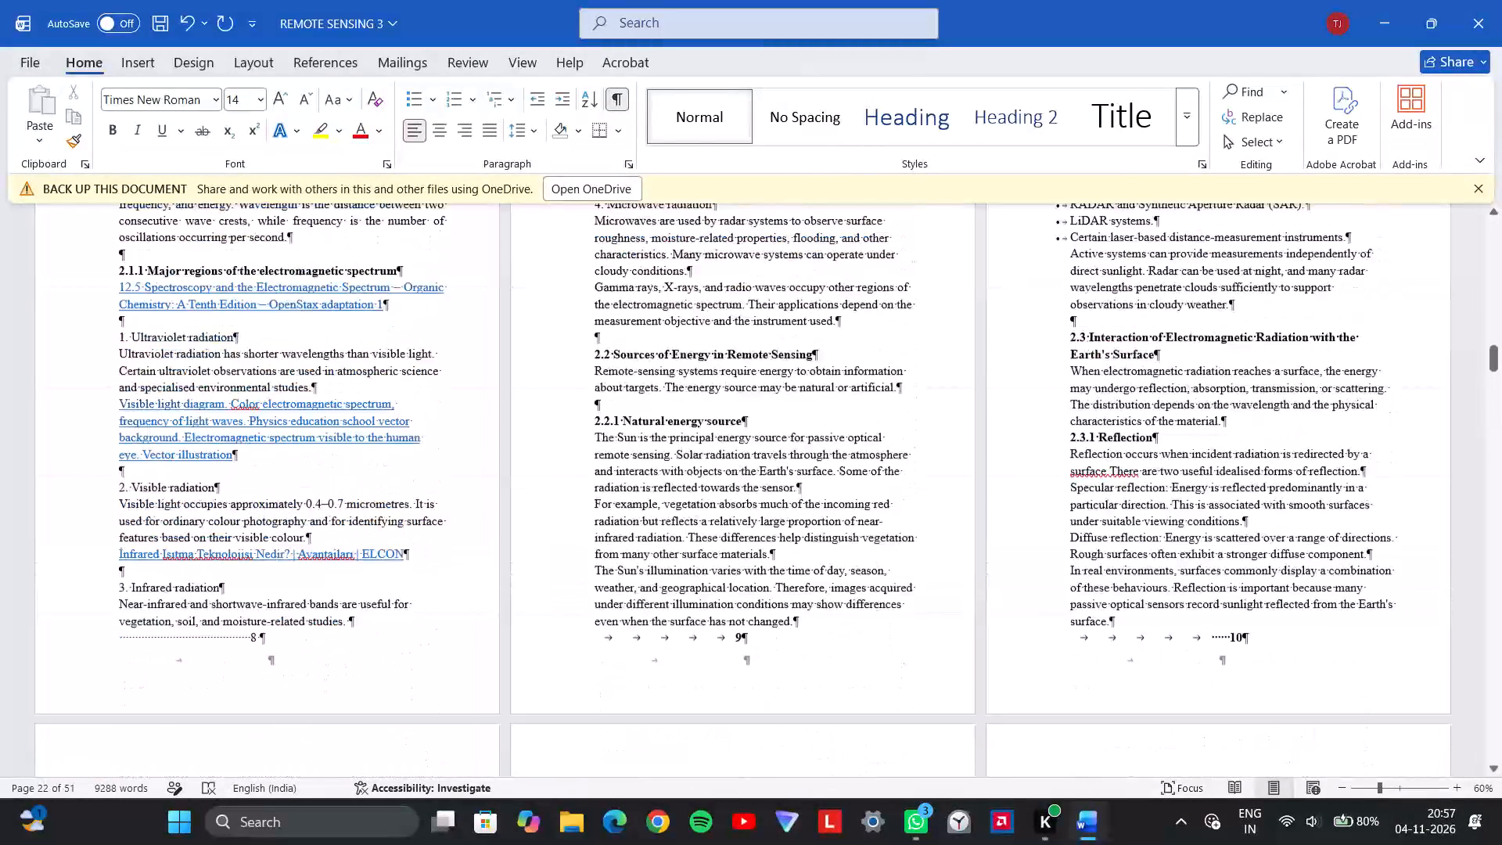
pyautogui.scroll(7, 113, 526)
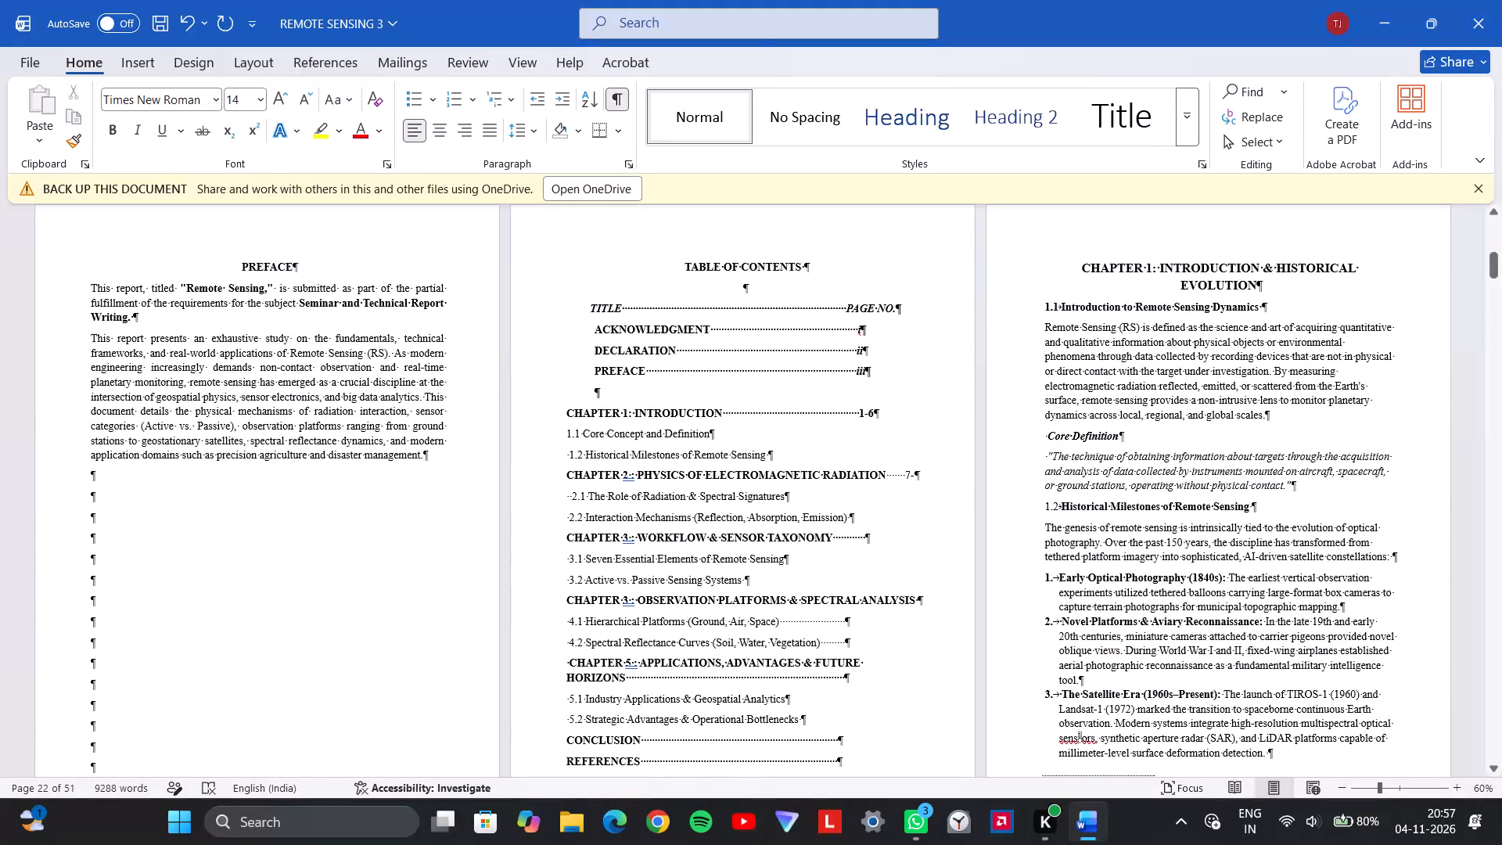
pyautogui.click(914, 476)
pyautogui.scroll(-6, 1008, 470)
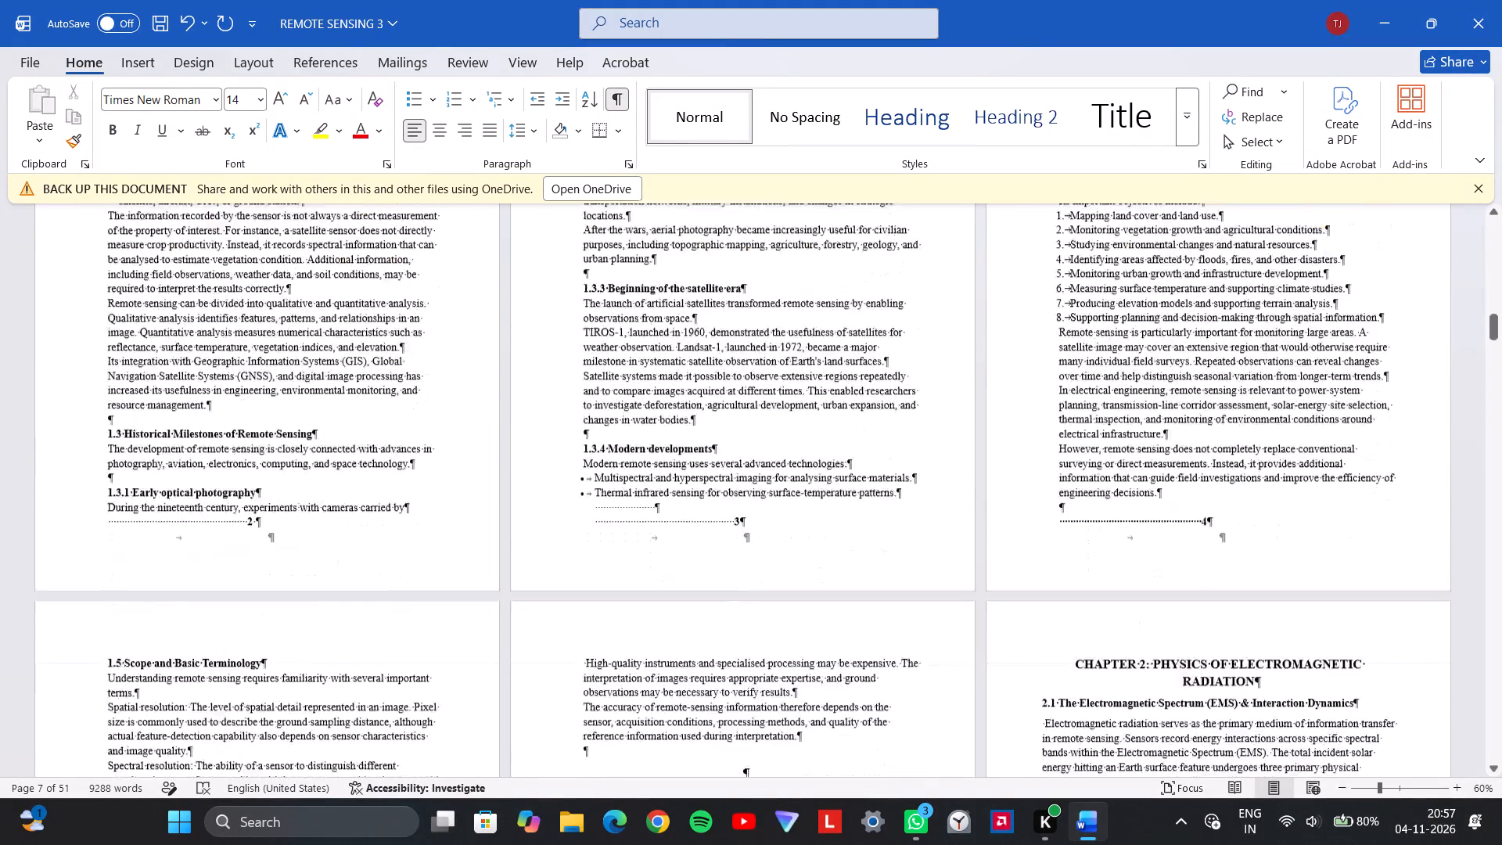
pyautogui.scroll(-2, 1008, 470)
pyautogui.scroll(1, 1008, 470)
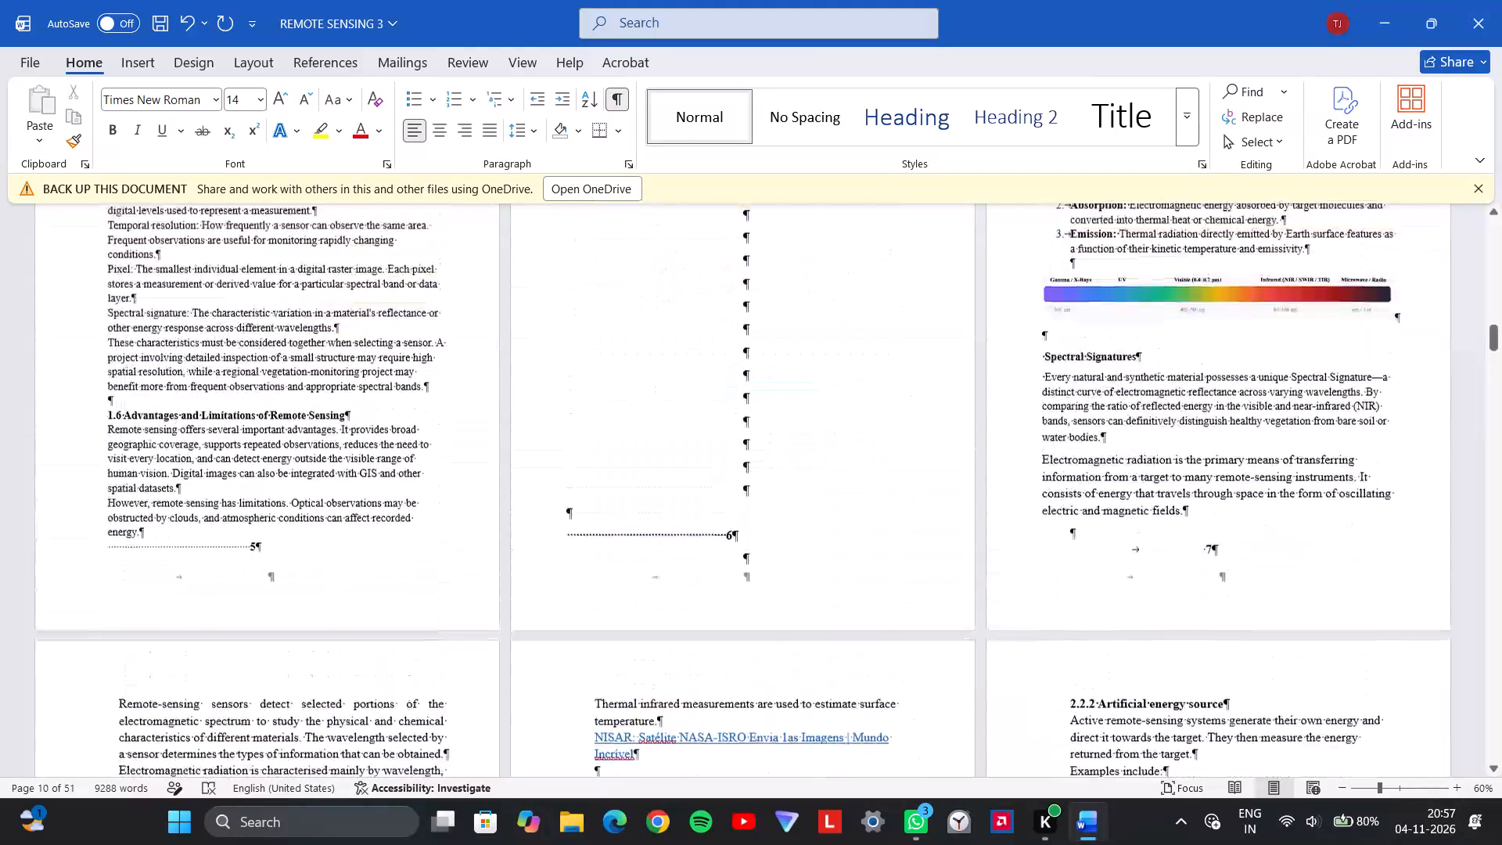
pyautogui.scroll(1, 1008, 470)
pyautogui.scroll(-4, 1008, 470)
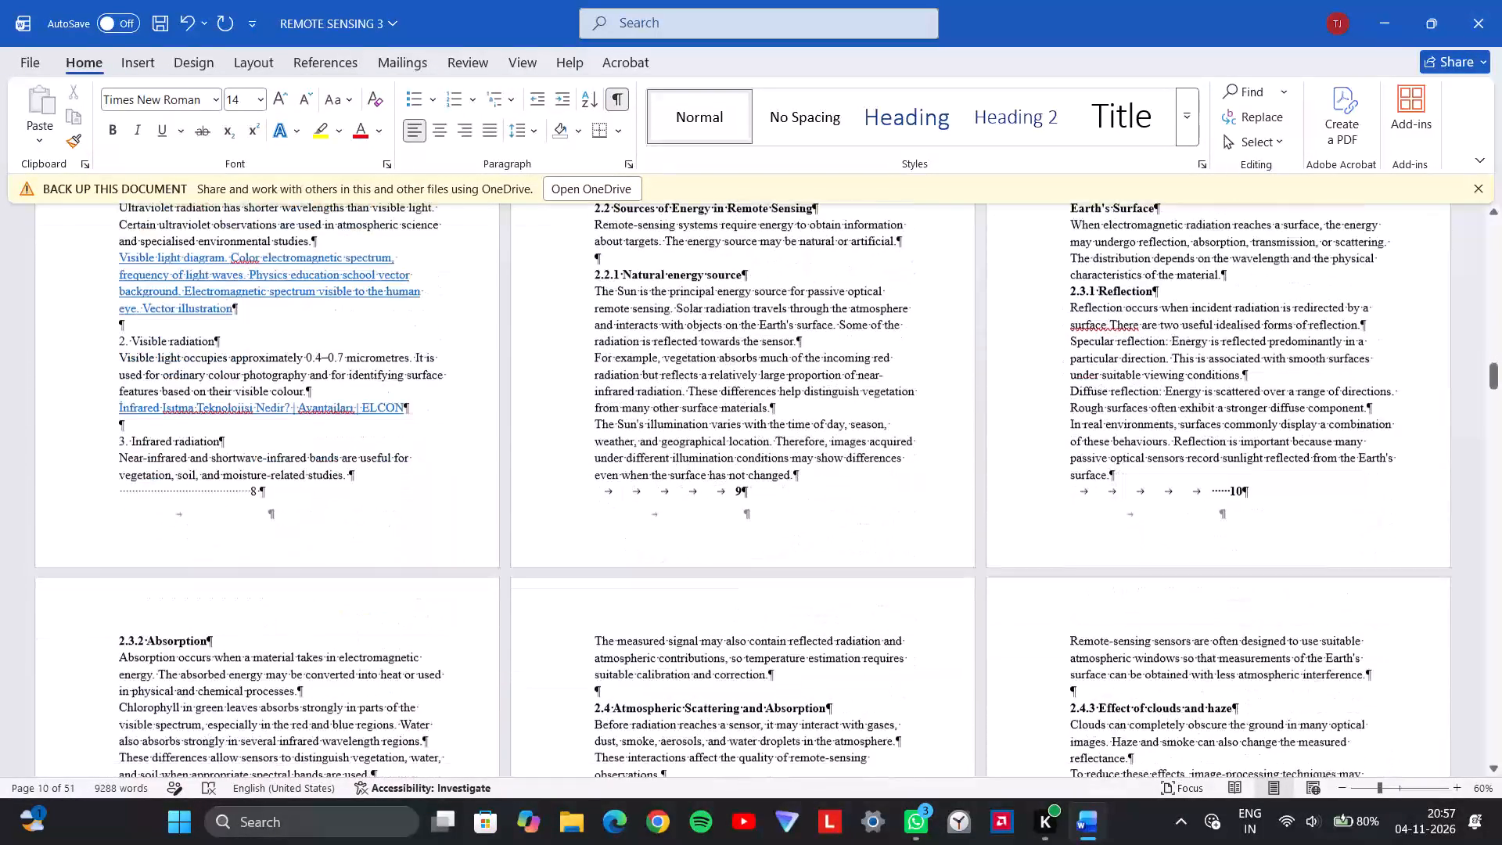
pyautogui.scroll(-4, 1008, 470)
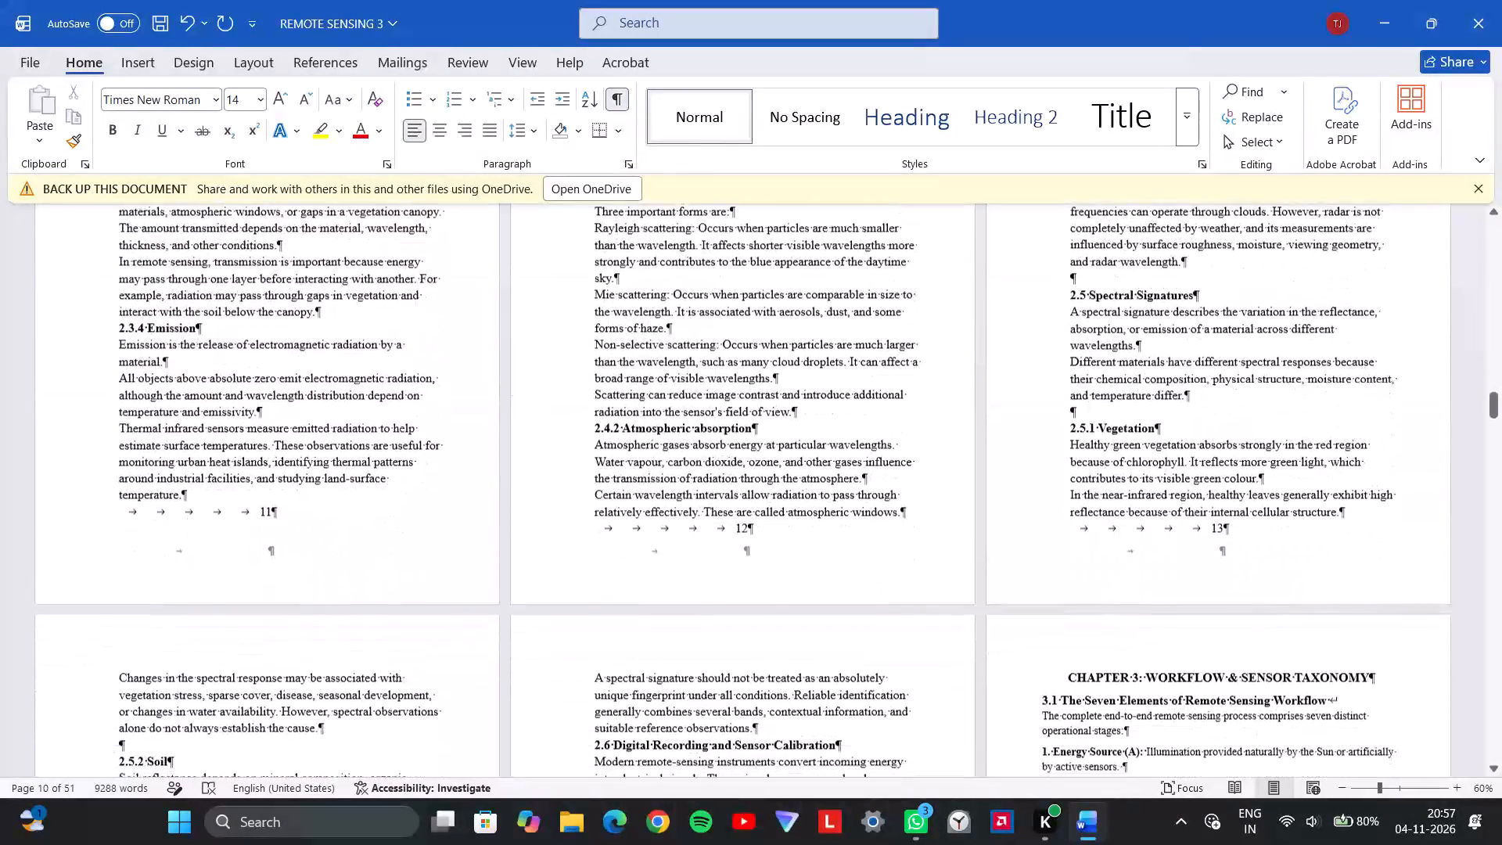
pyautogui.scroll(-4, 1008, 470)
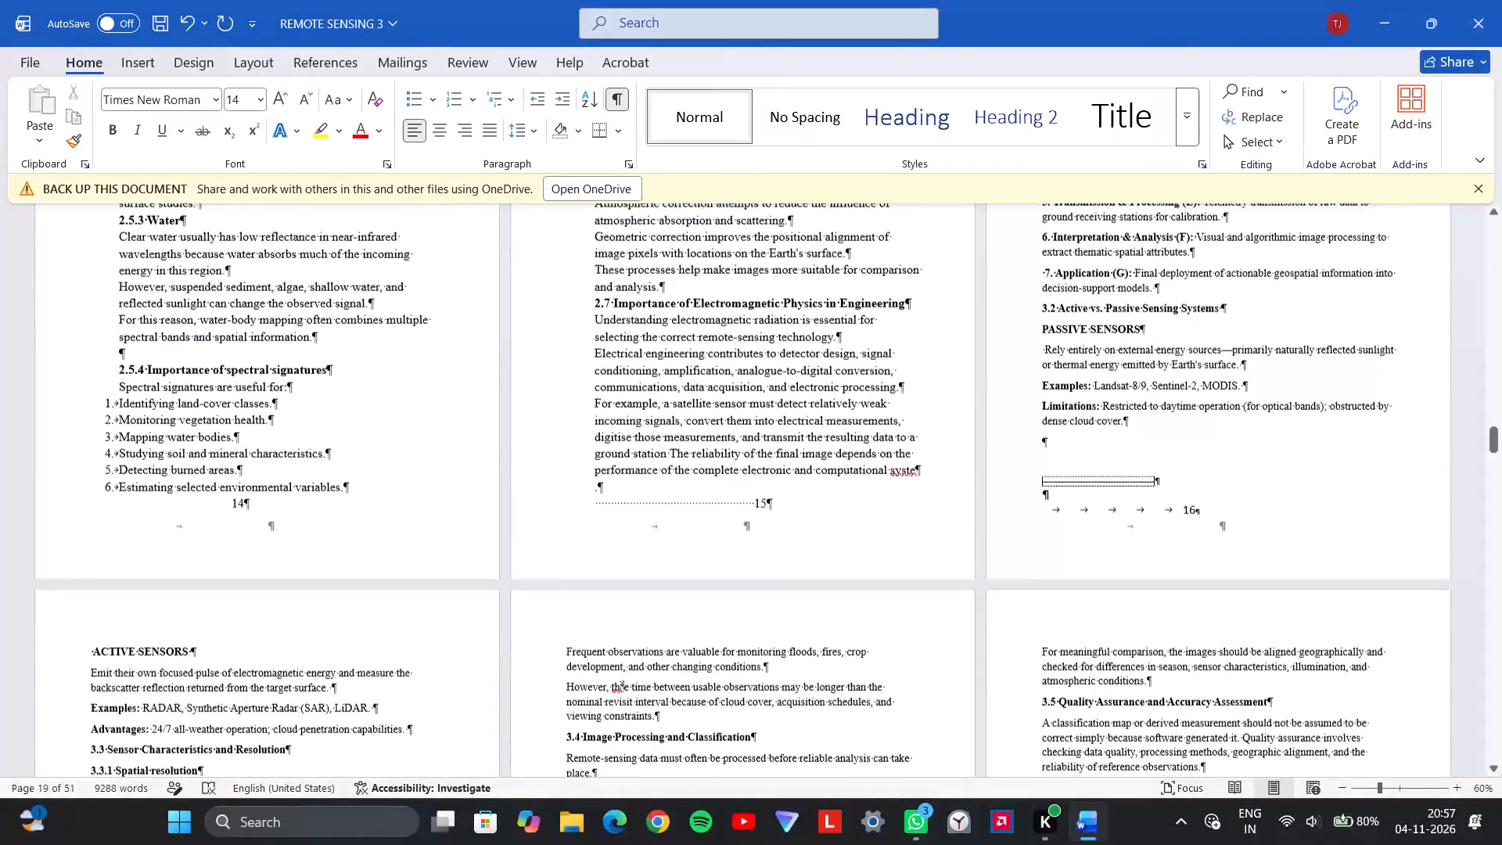
pyautogui.scroll(-3, 1008, 470)
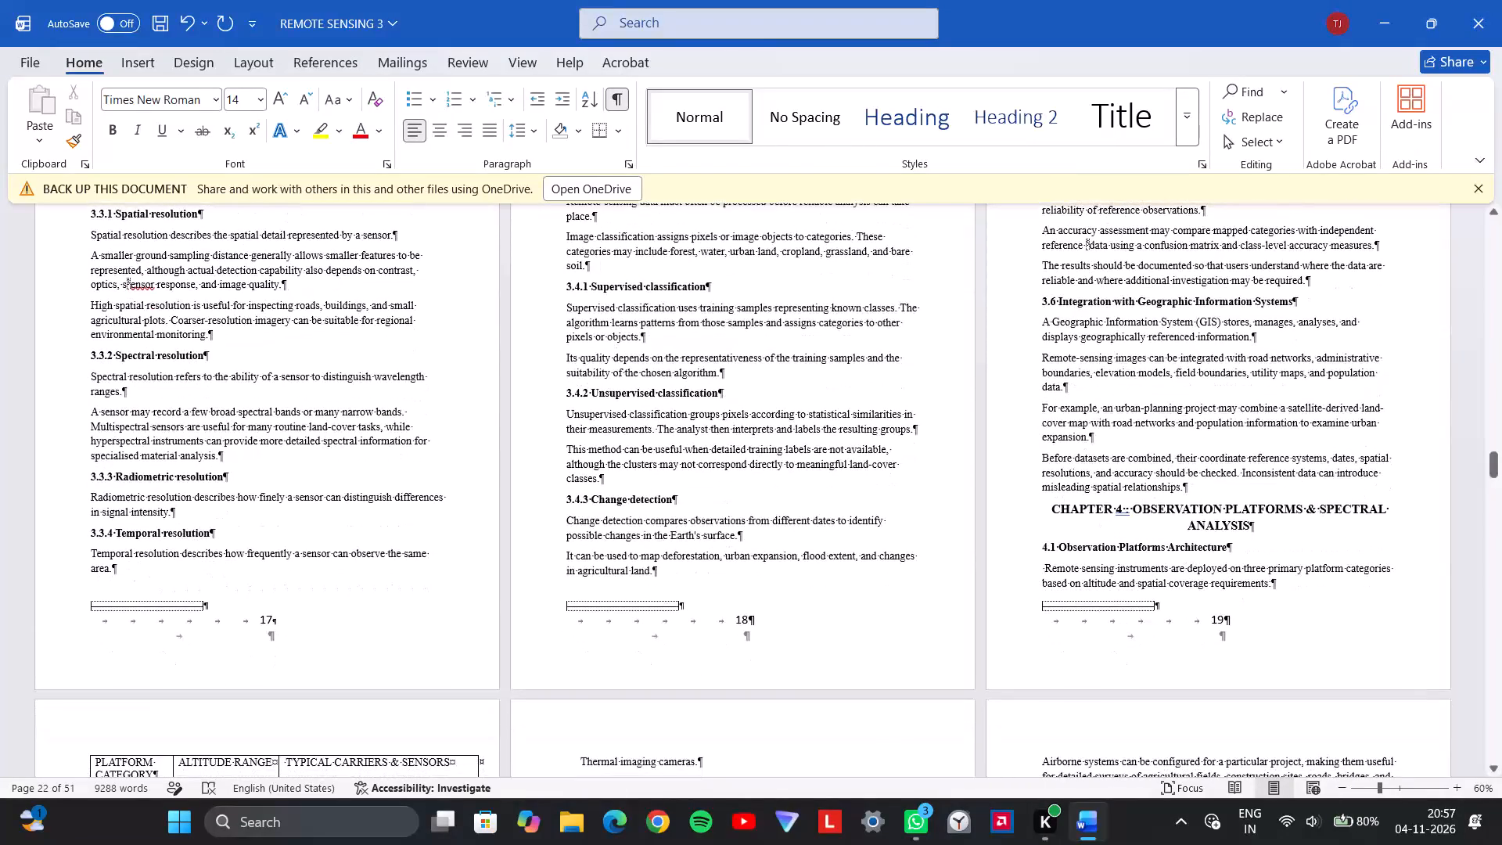
pyautogui.scroll(7, 1008, 470)
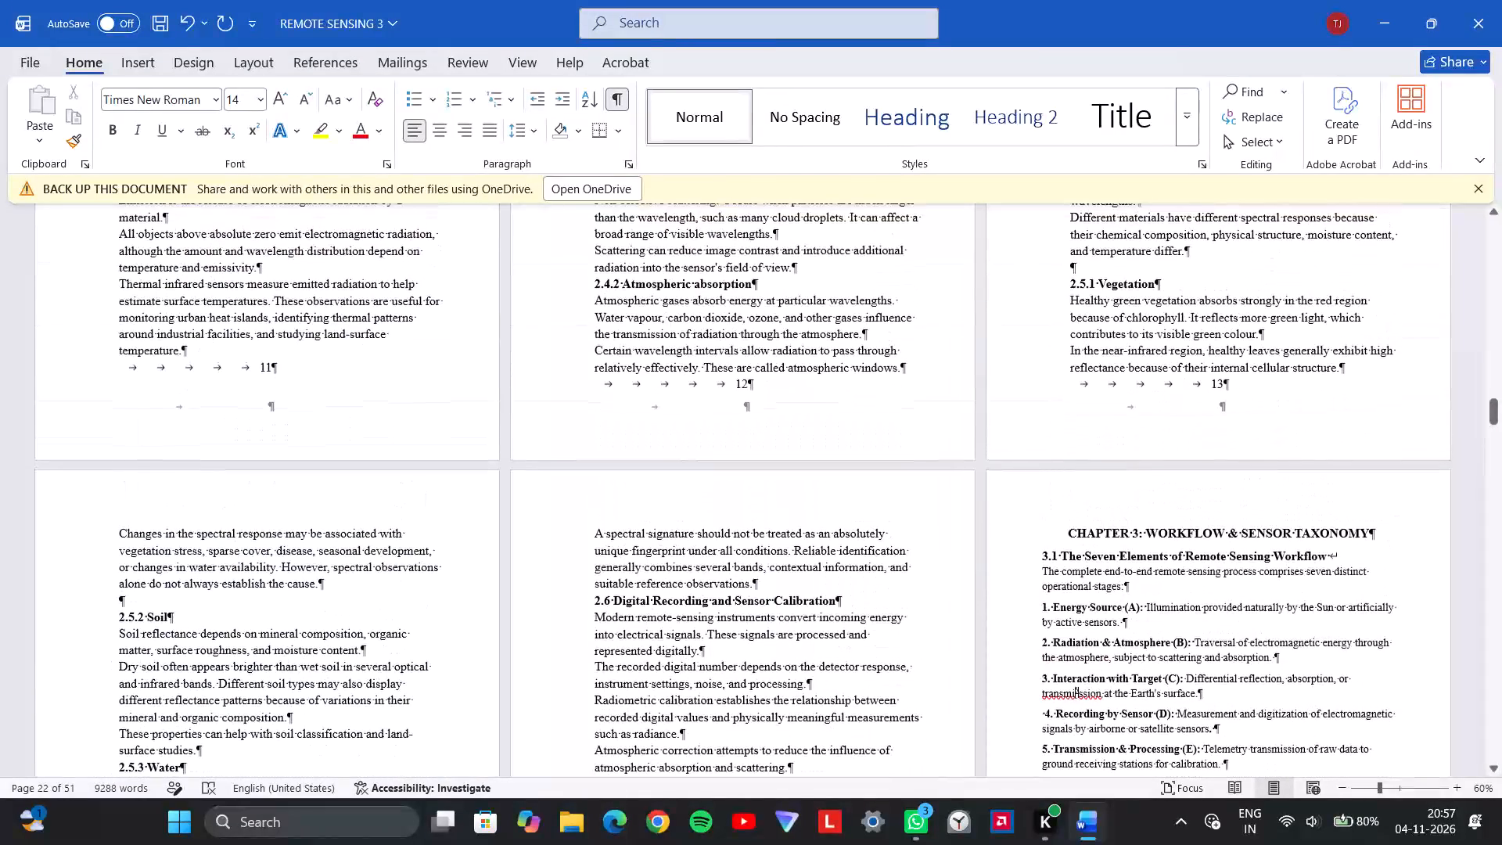
pyautogui.scroll(-3, 1008, 470)
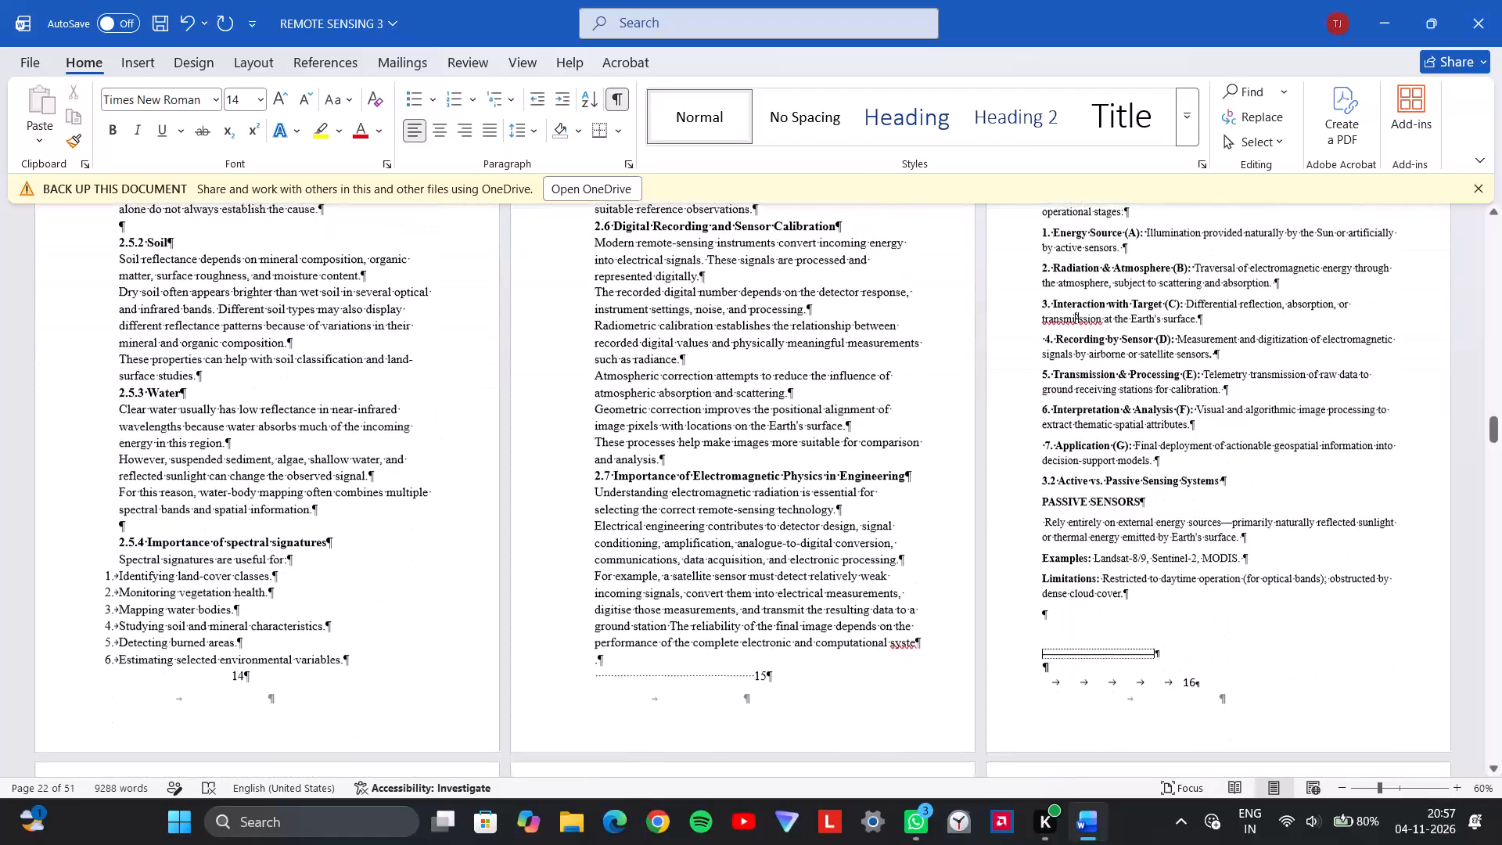
pyautogui.scroll(6, 1008, 470)
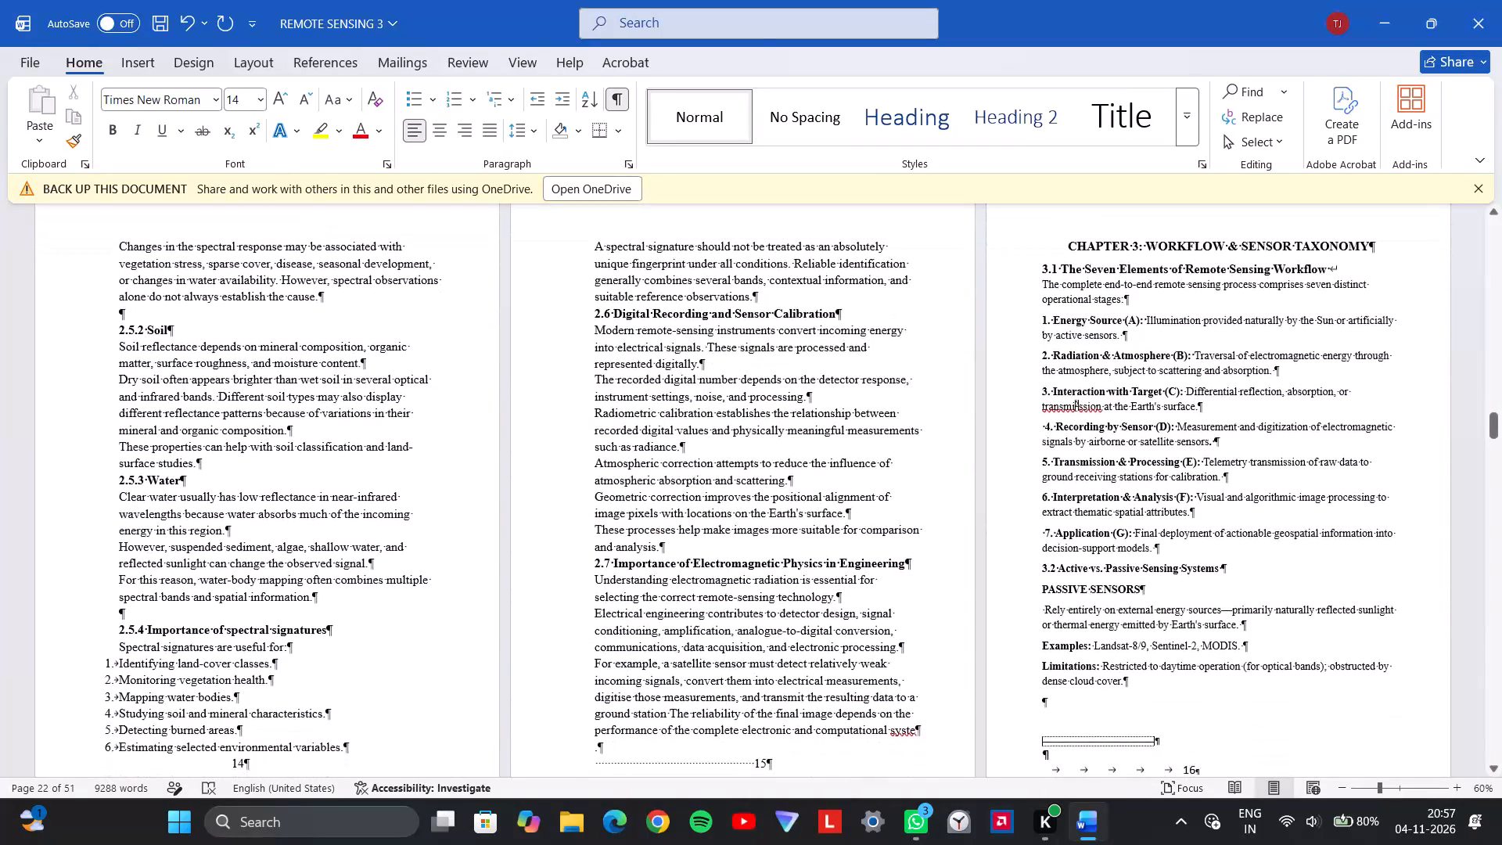
pyautogui.scroll(8, 1008, 470)
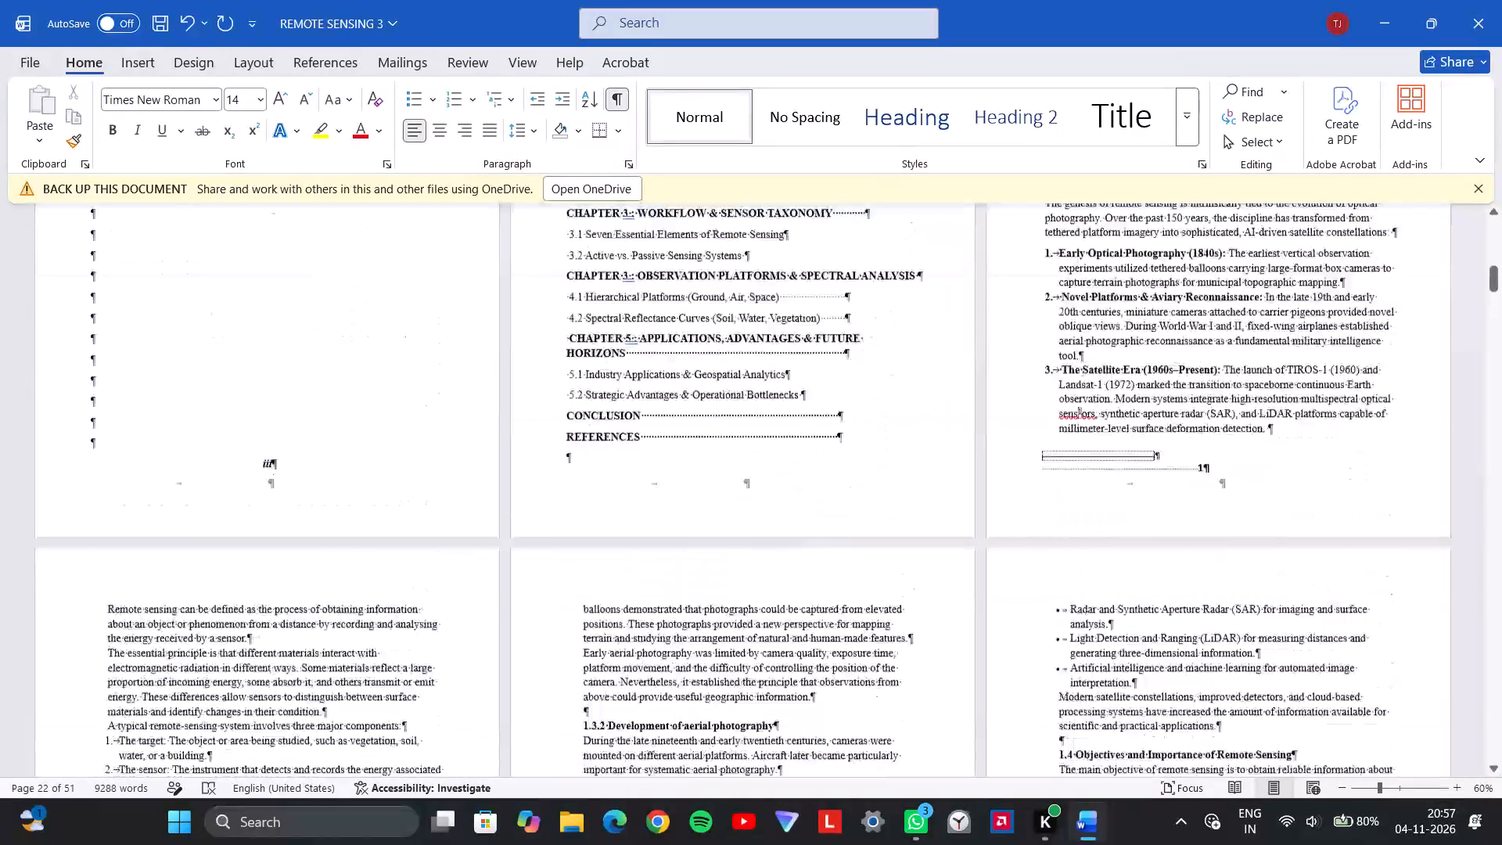
pyautogui.scroll(2, 1008, 470)
pyautogui.scroll(-2, 1008, 470)
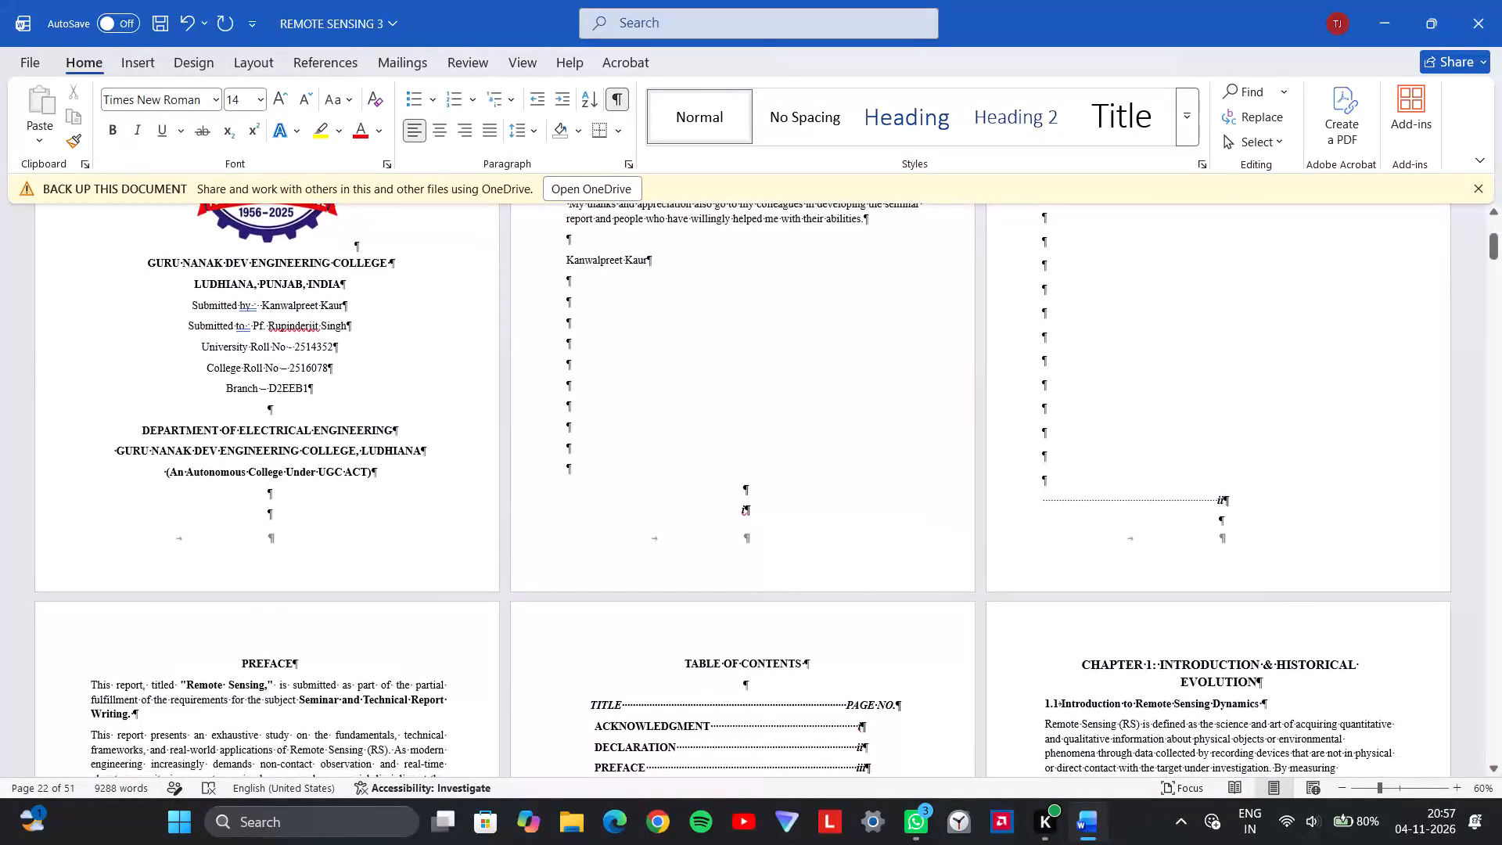
# Enter the page range 7-15 in the Chapter 2 table of contents entry, shortening its dot leader so everything fits on one line.
pyautogui.scroll(-2, 1008, 470)
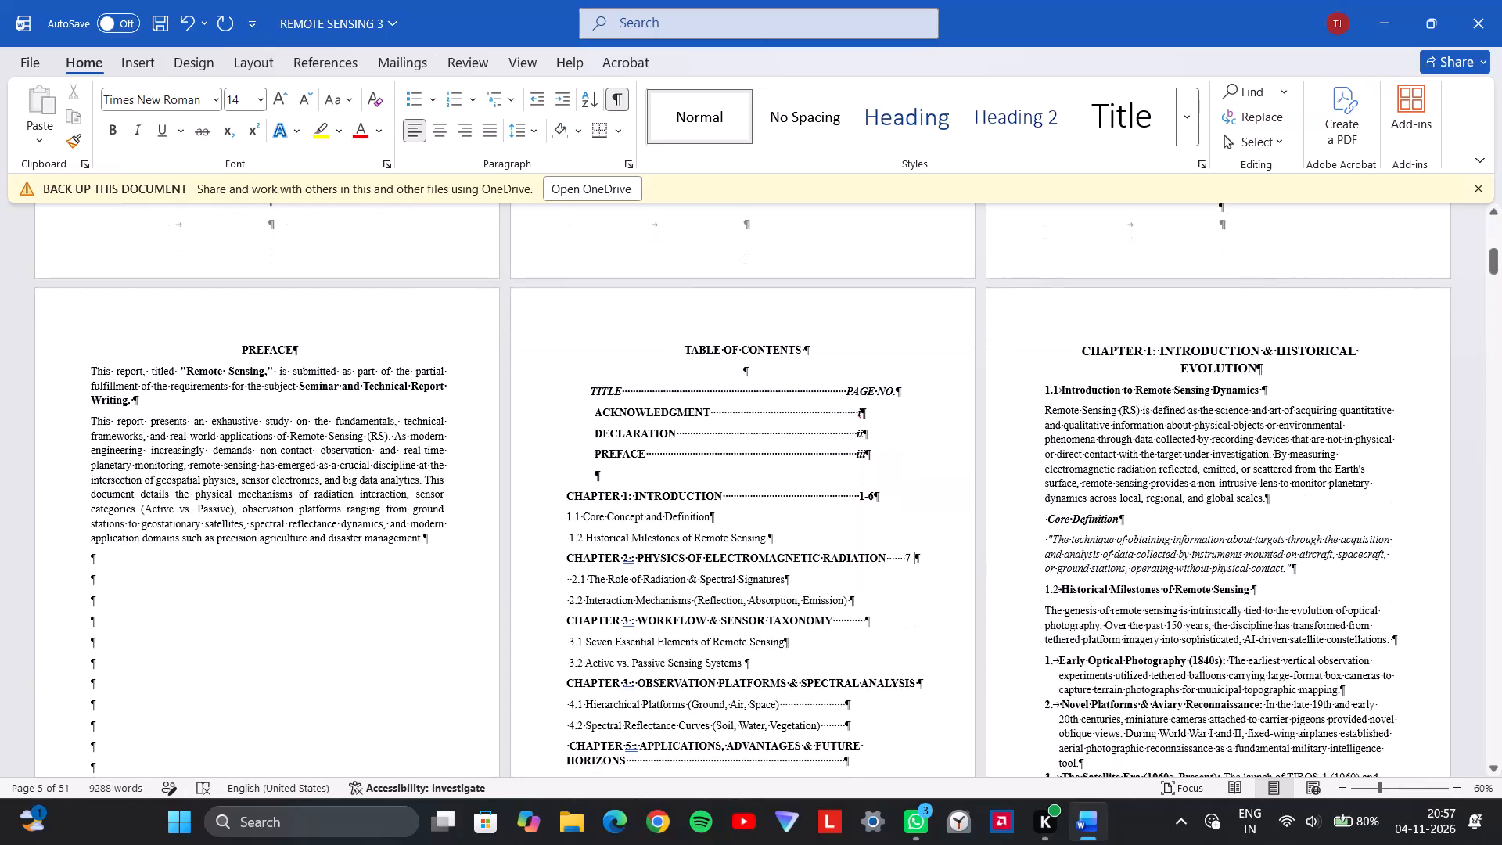
pyautogui.write('15')
pyautogui.press('BackSpace')
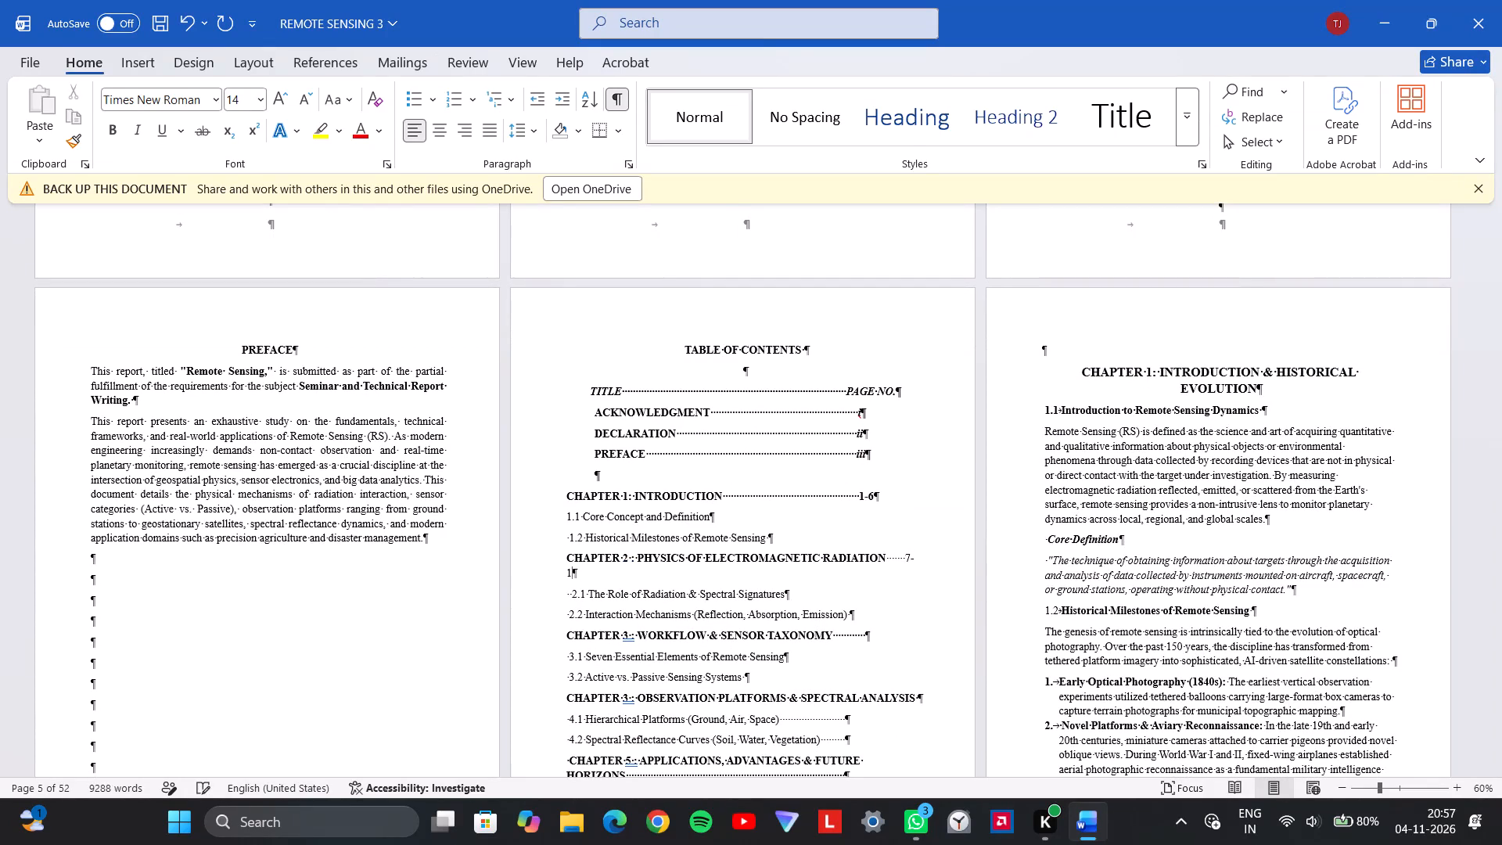
pyautogui.press('BackSpace')
pyautogui.press('BackSpace')
pyautogui.press('BackSpace')
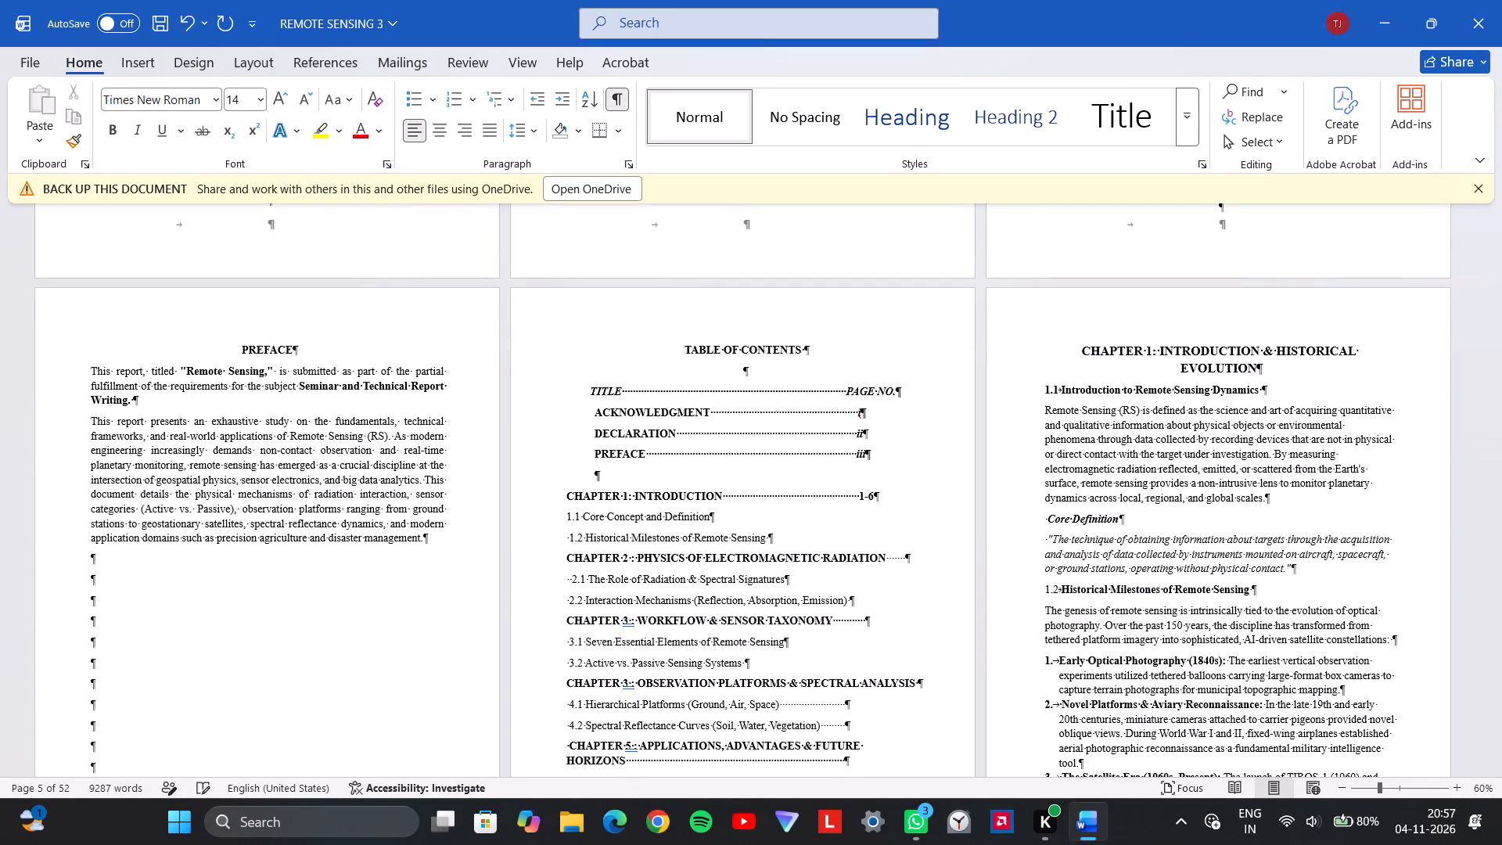
pyautogui.press('BackSpace')
pyautogui.write('7-15')
pyautogui.press('BackSpace')
pyautogui.press('BackSpace')
pyautogui.press('BackSpace')
pyautogui.press('BackSpace')
pyautogui.press('BackSpace')
pyautogui.press('BackSpace')
pyautogui.write('7-15')
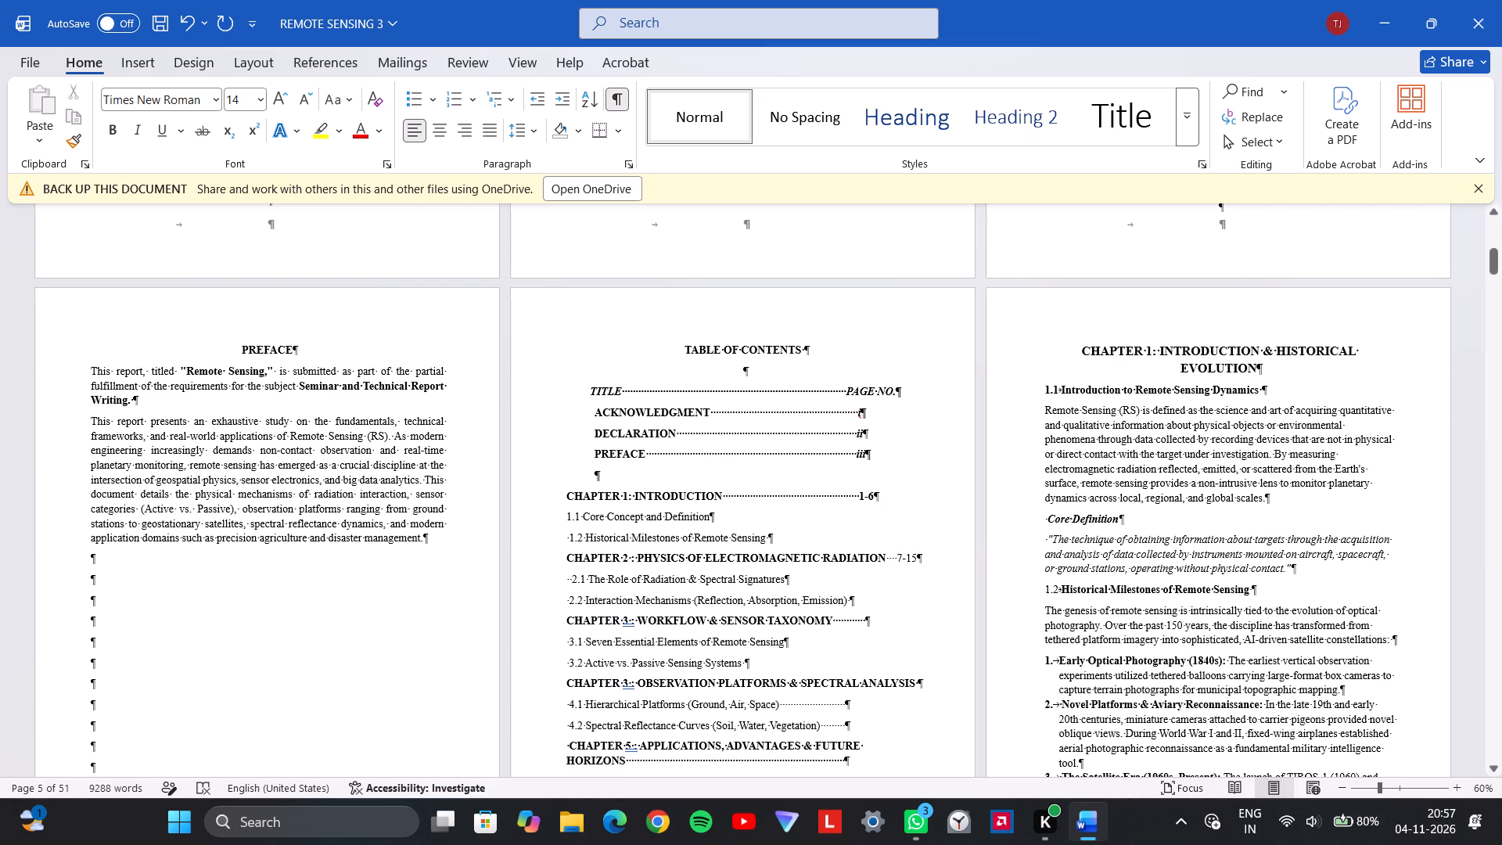
# Format the page range 7-15 in the Chapter 2 contents entry as bold italic.
pyautogui.scroll(-1, 901, 544)
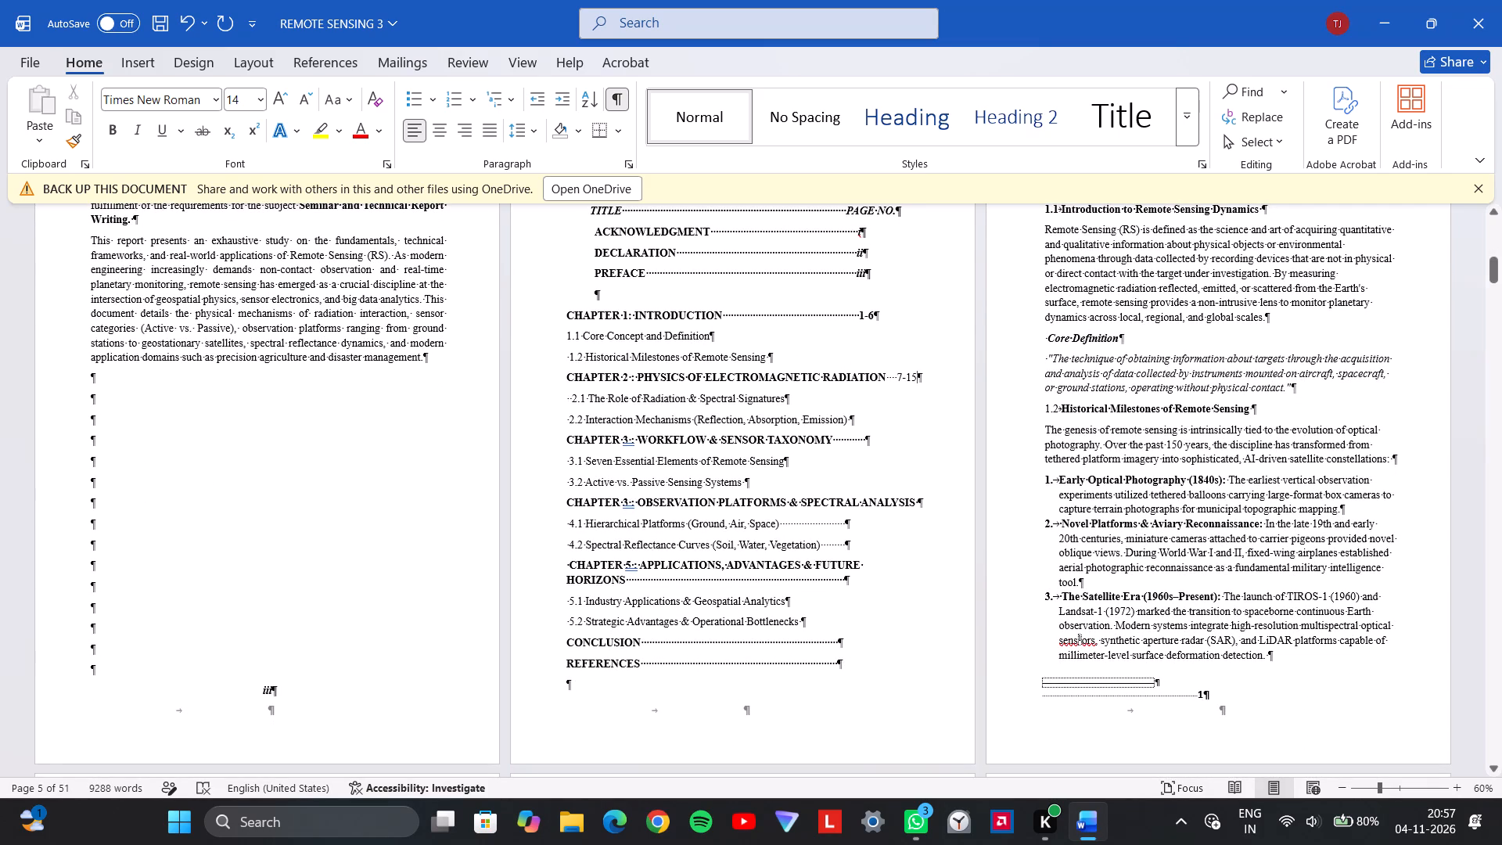
pyautogui.click(894, 372)
pyautogui.moveTo(898, 376); pyautogui.dragTo(910, 376)
pyautogui.moveTo(910, 376); pyautogui.dragTo(918, 376)
pyautogui.click(958, 340)
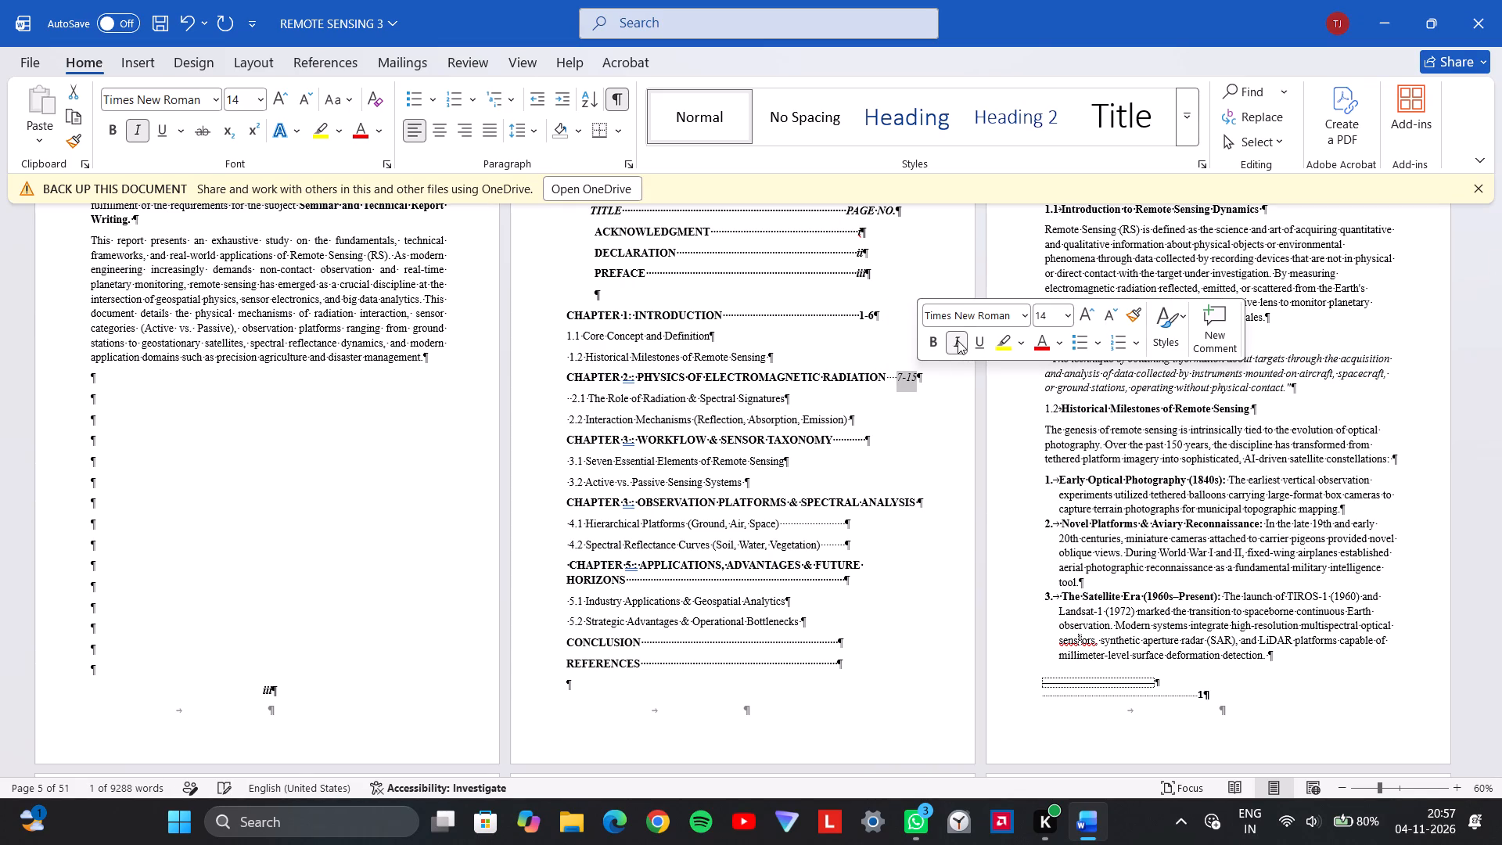
pyautogui.click(936, 338)
# Italicize the page range 1-6 in the Chapter 1 contents entry.
pyautogui.moveTo(858, 315); pyautogui.dragTo(868, 315)
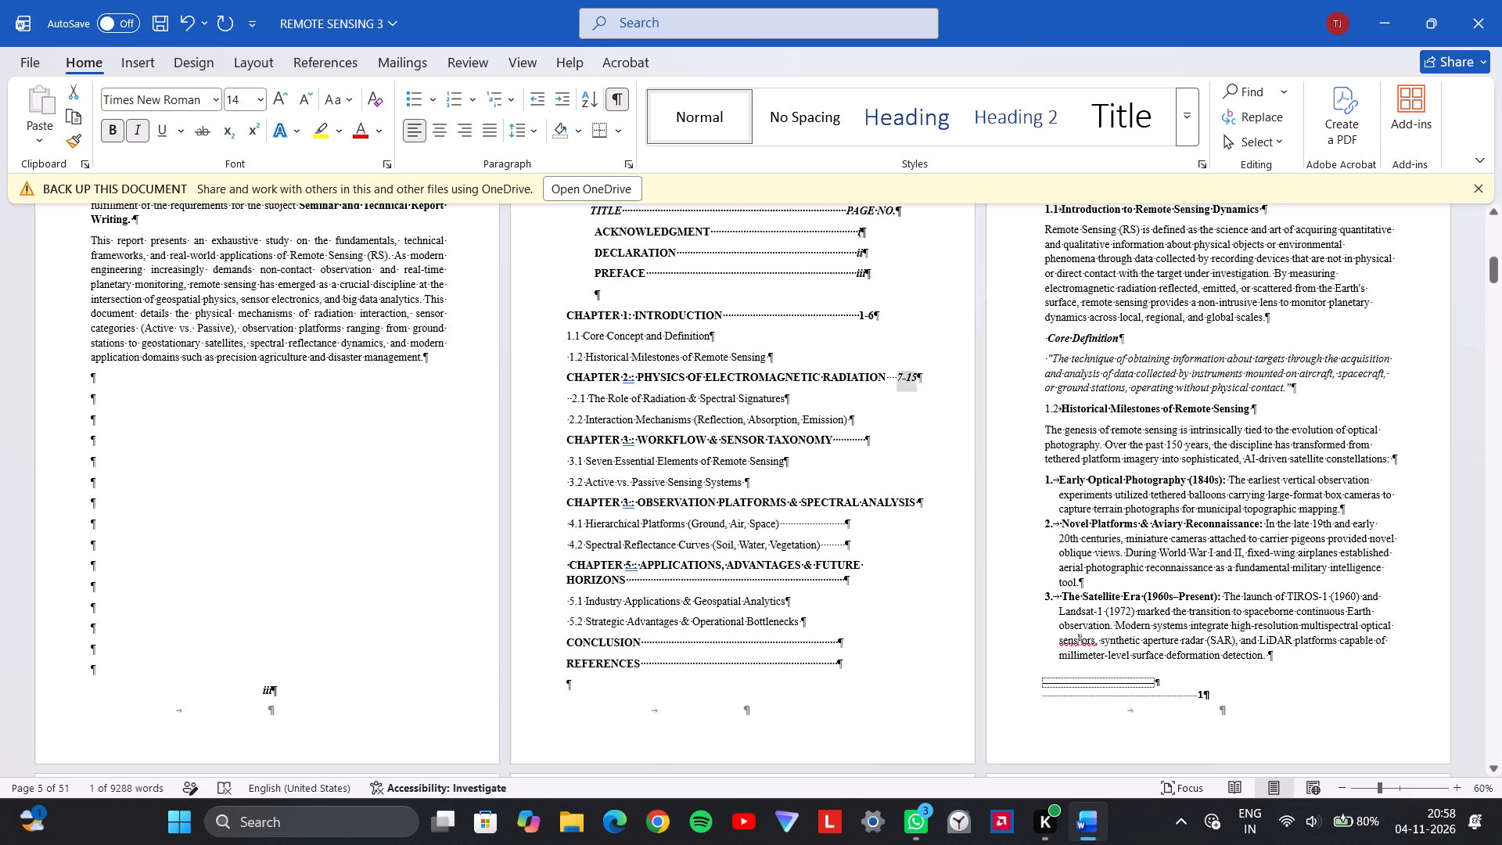
pyautogui.moveTo(868, 315); pyautogui.dragTo(879, 316)
pyautogui.click(924, 280)
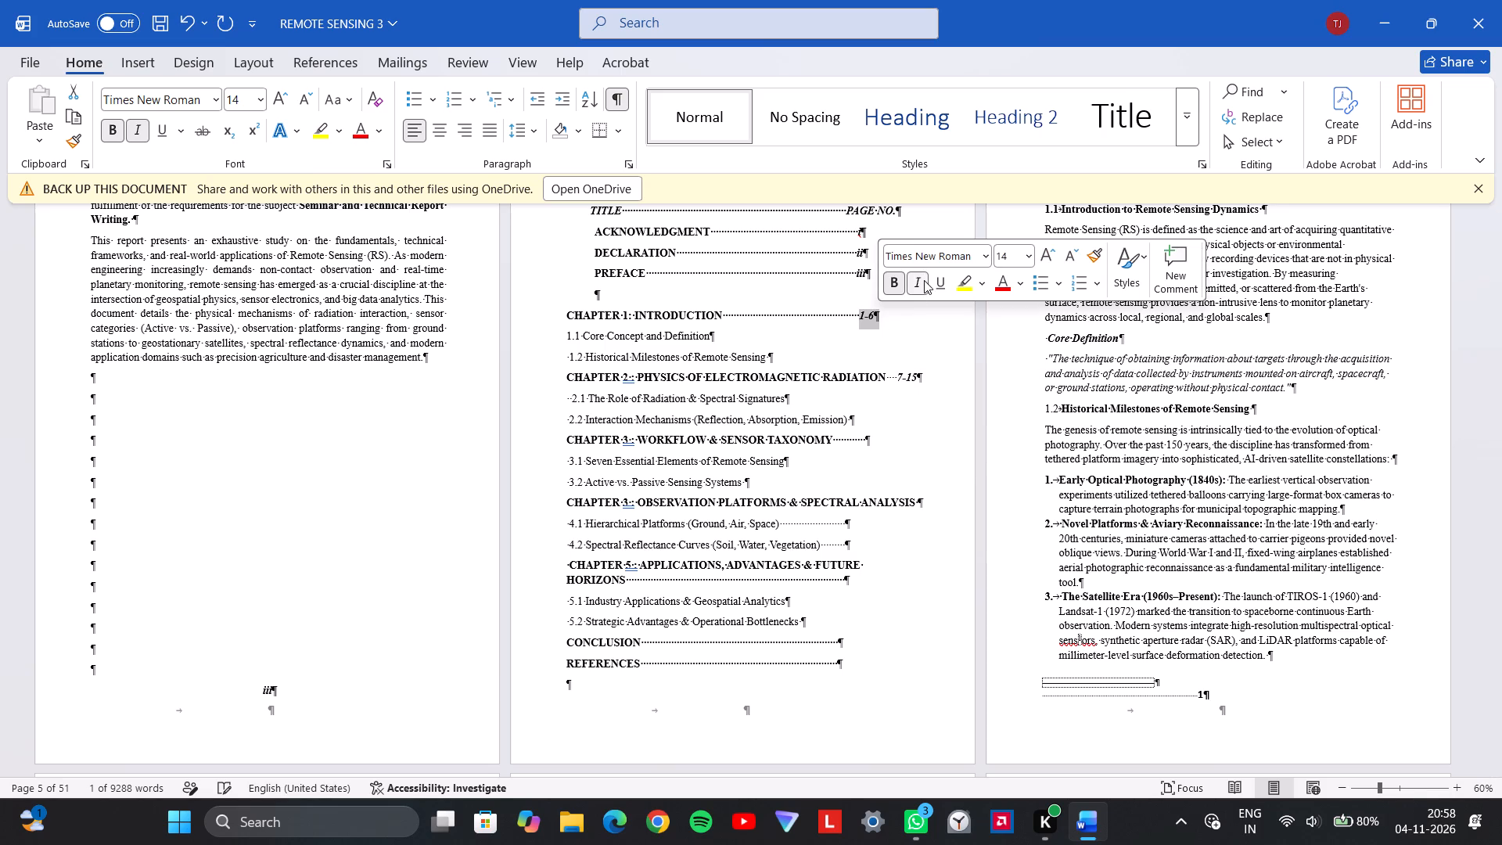
pyautogui.click(937, 430)
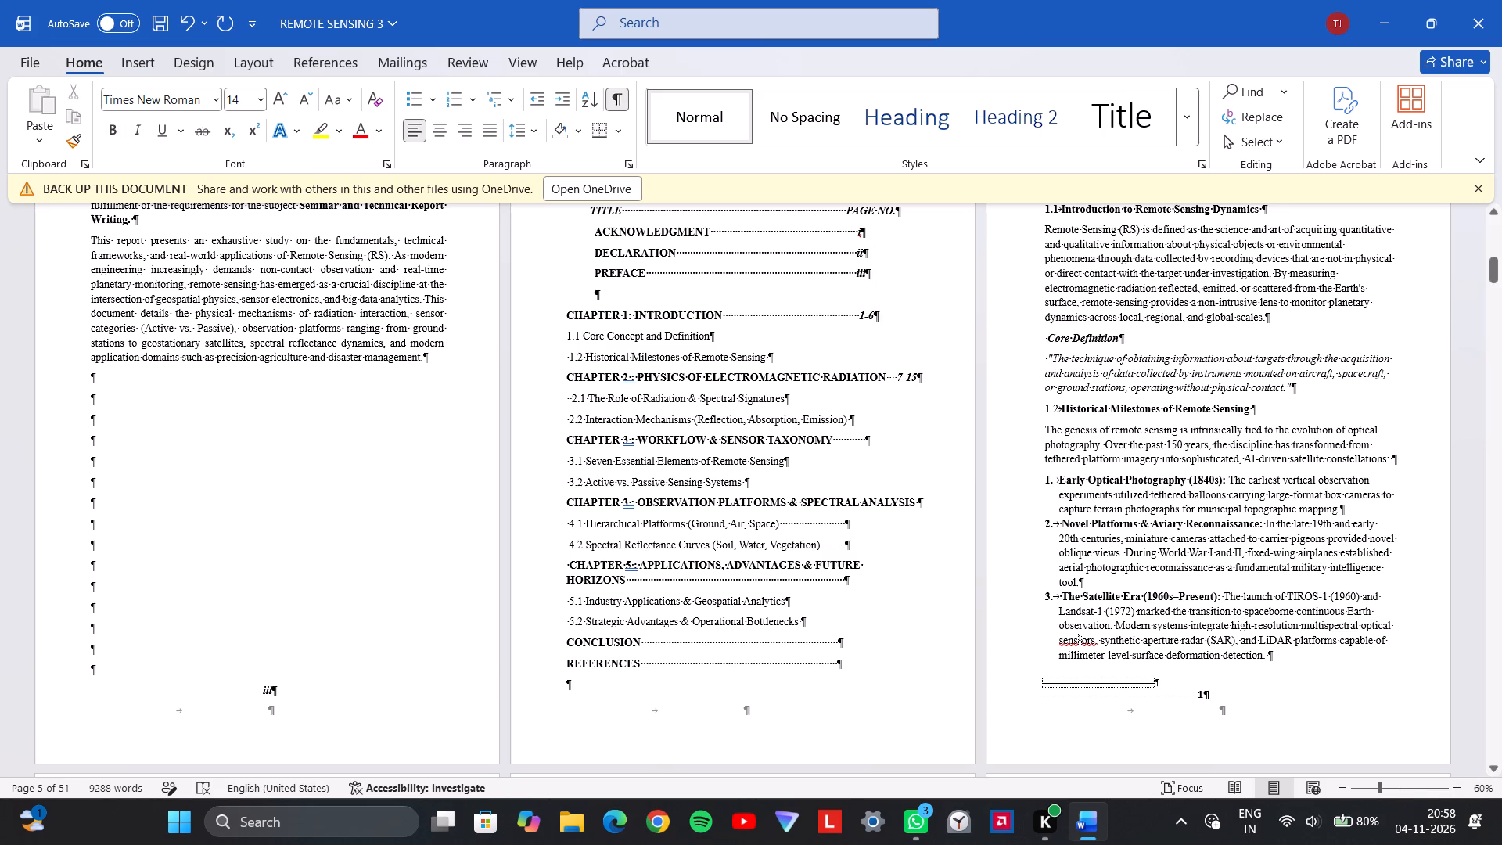
# Check the manual page numbers from Chapter 3 to the start of Chapter 5, and return to the table of contents.
pyautogui.click(847, 439)
pyautogui.scroll(-8, 847, 439)
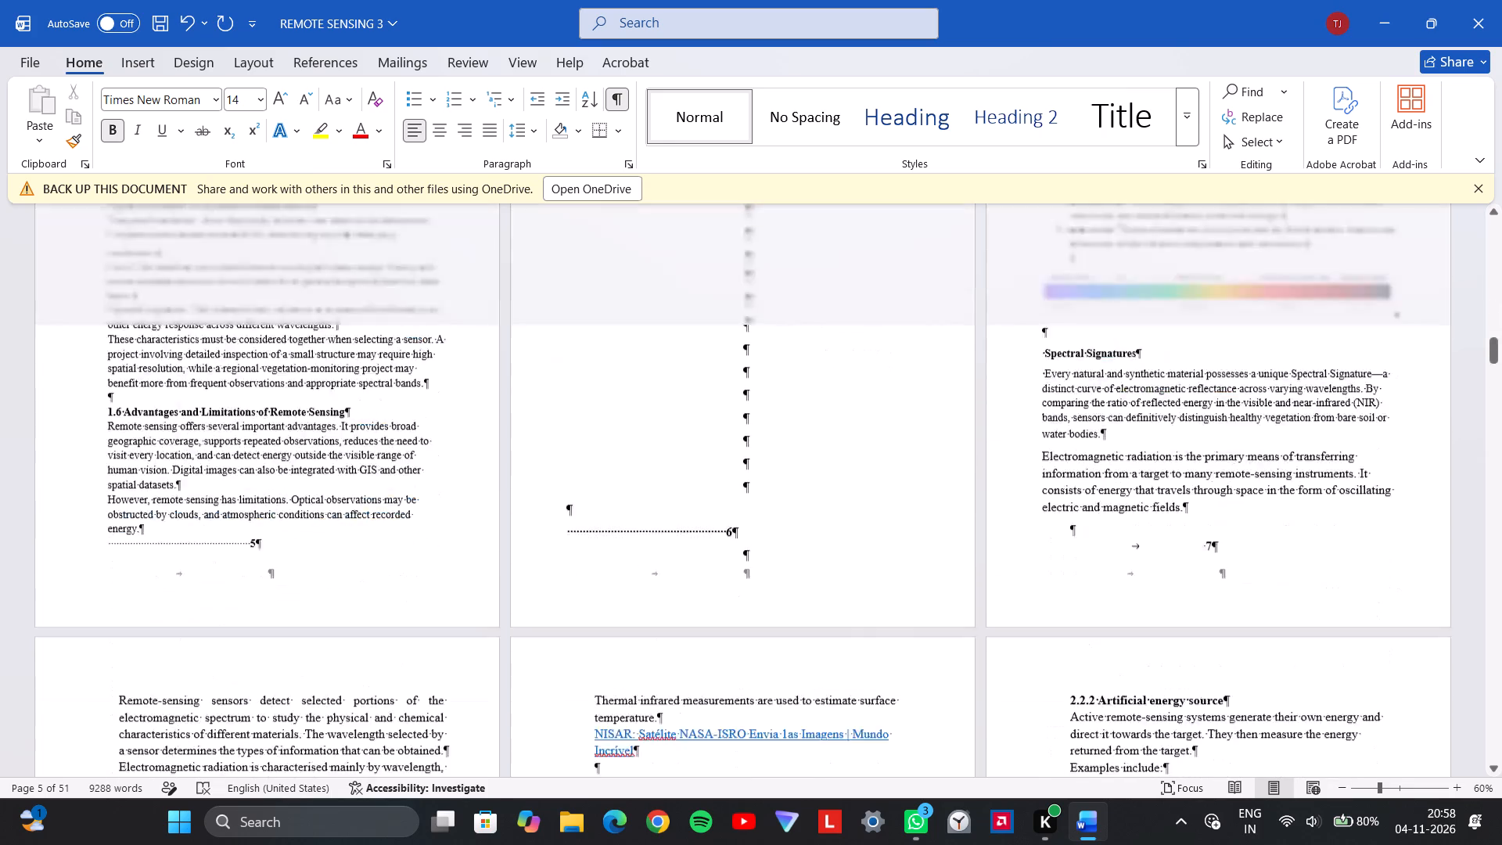
pyautogui.scroll(-4, 847, 439)
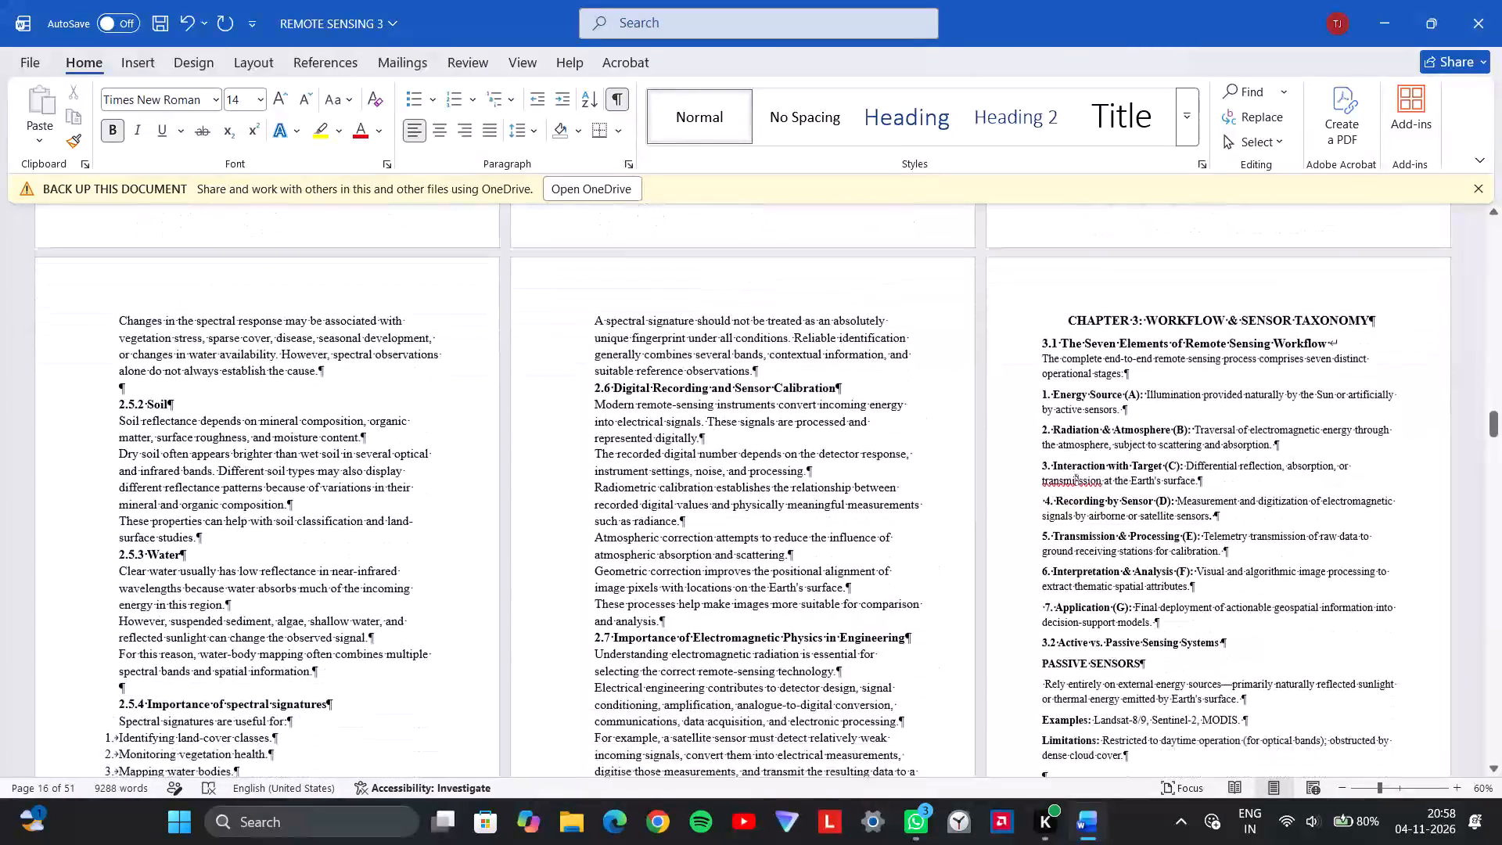
pyautogui.scroll(-6, 847, 439)
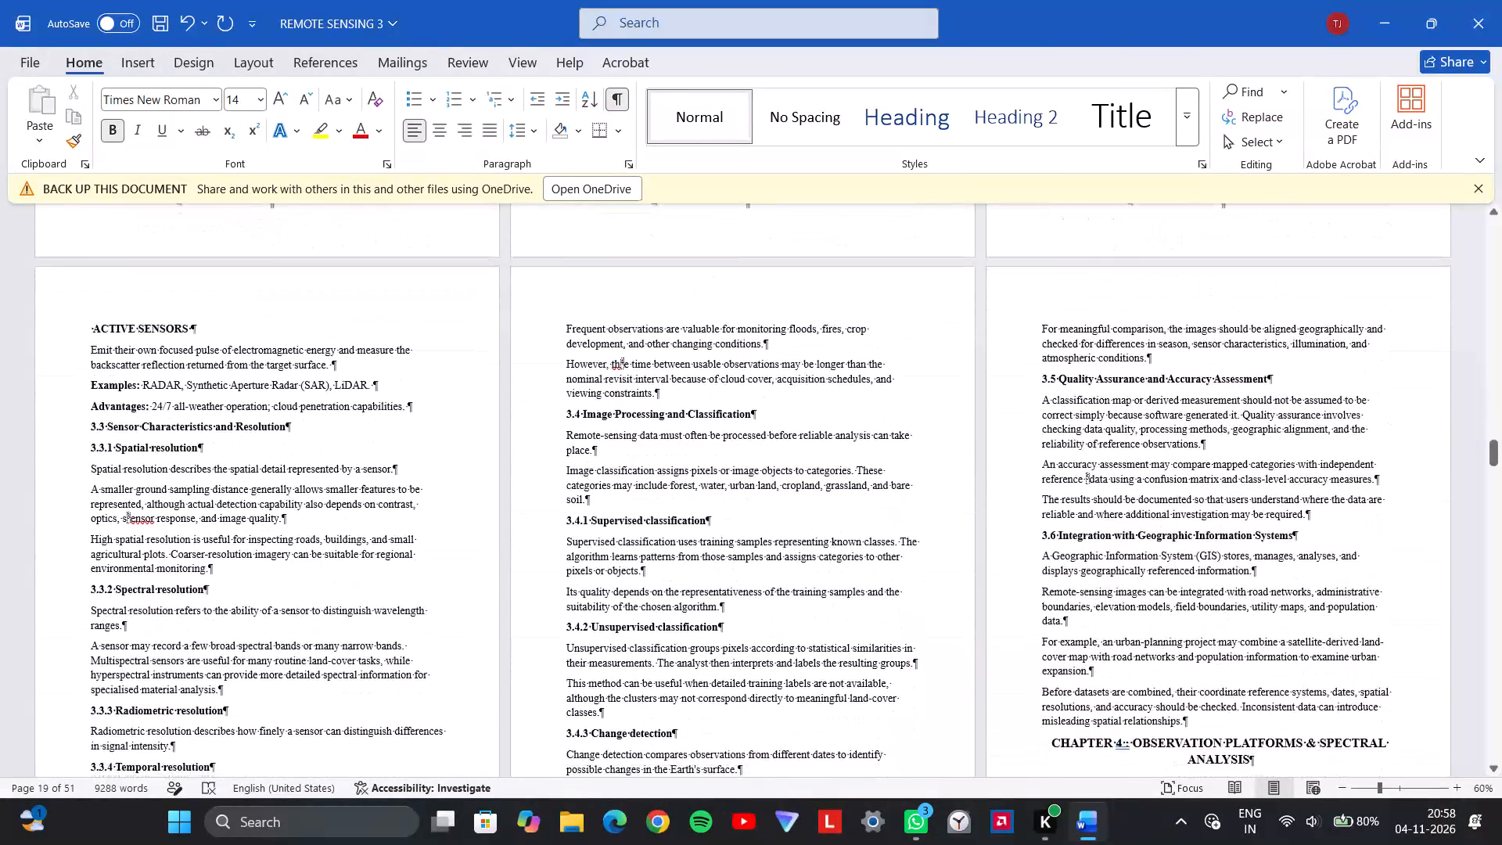
pyautogui.scroll(-3, 847, 439)
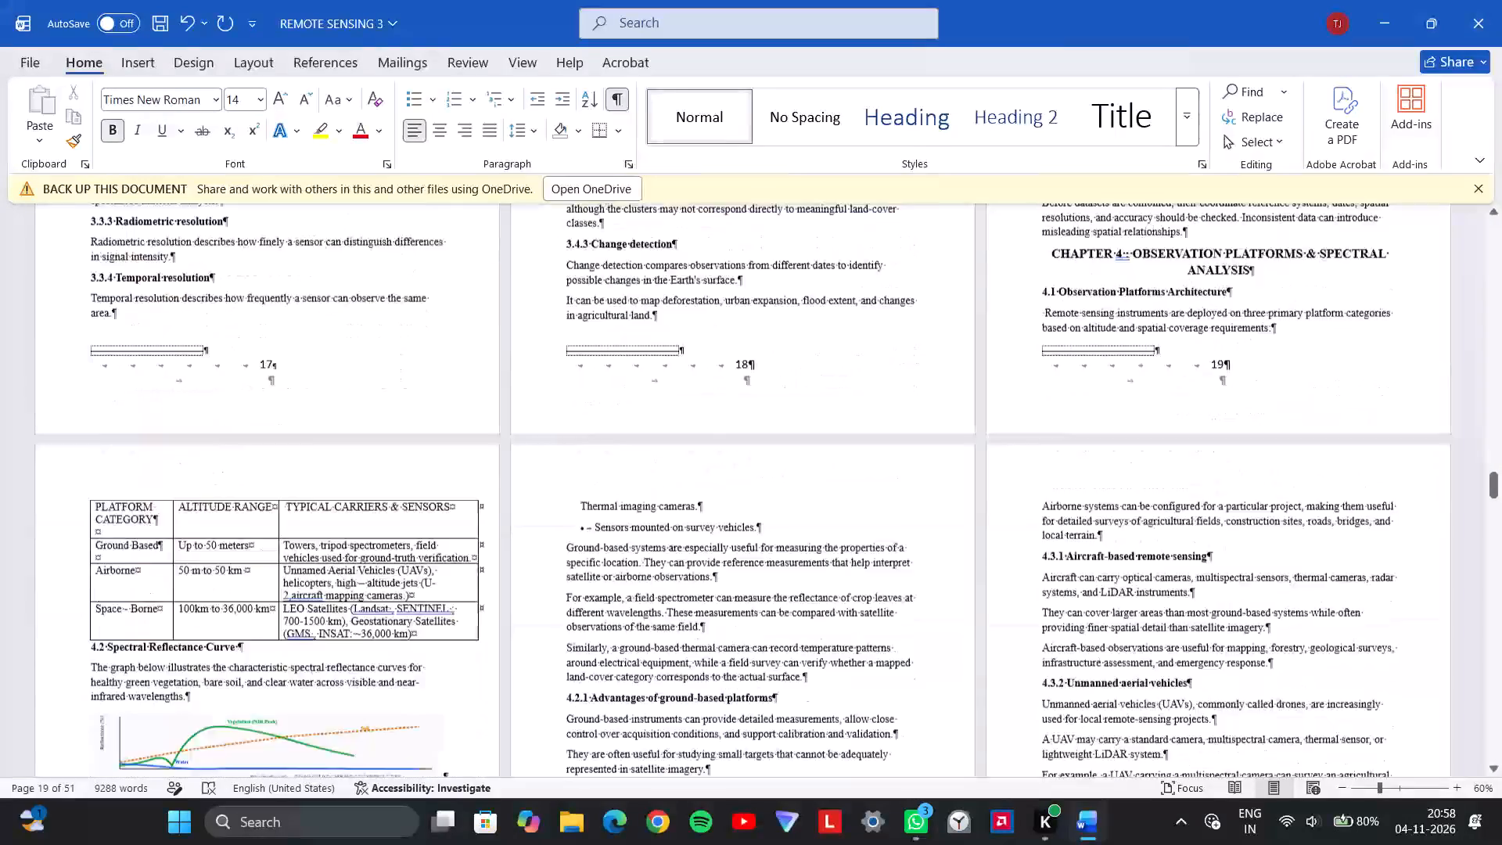
pyautogui.scroll(-6, 847, 439)
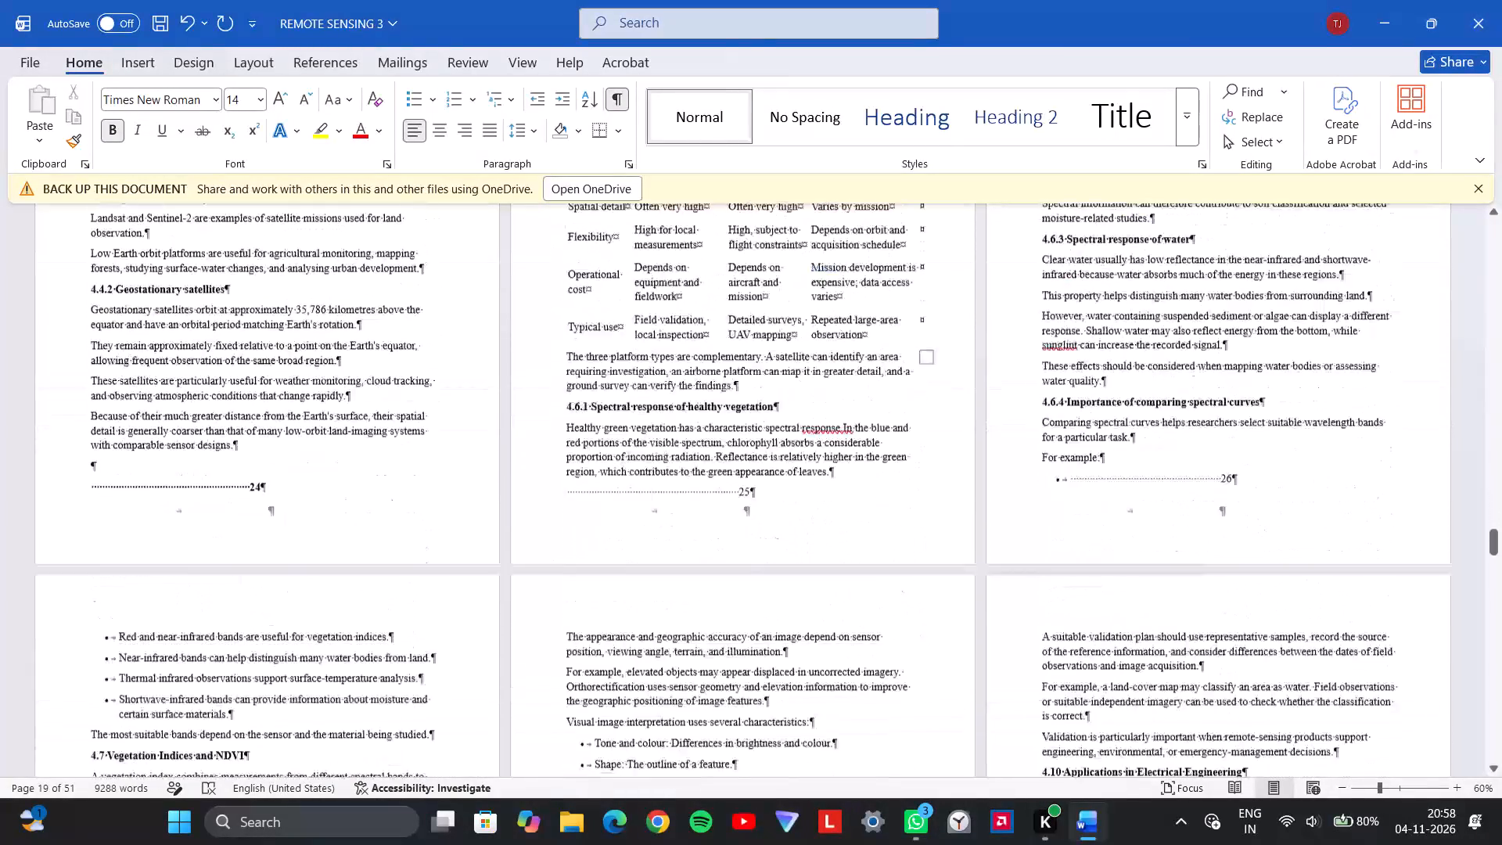
pyautogui.scroll(-7, 847, 439)
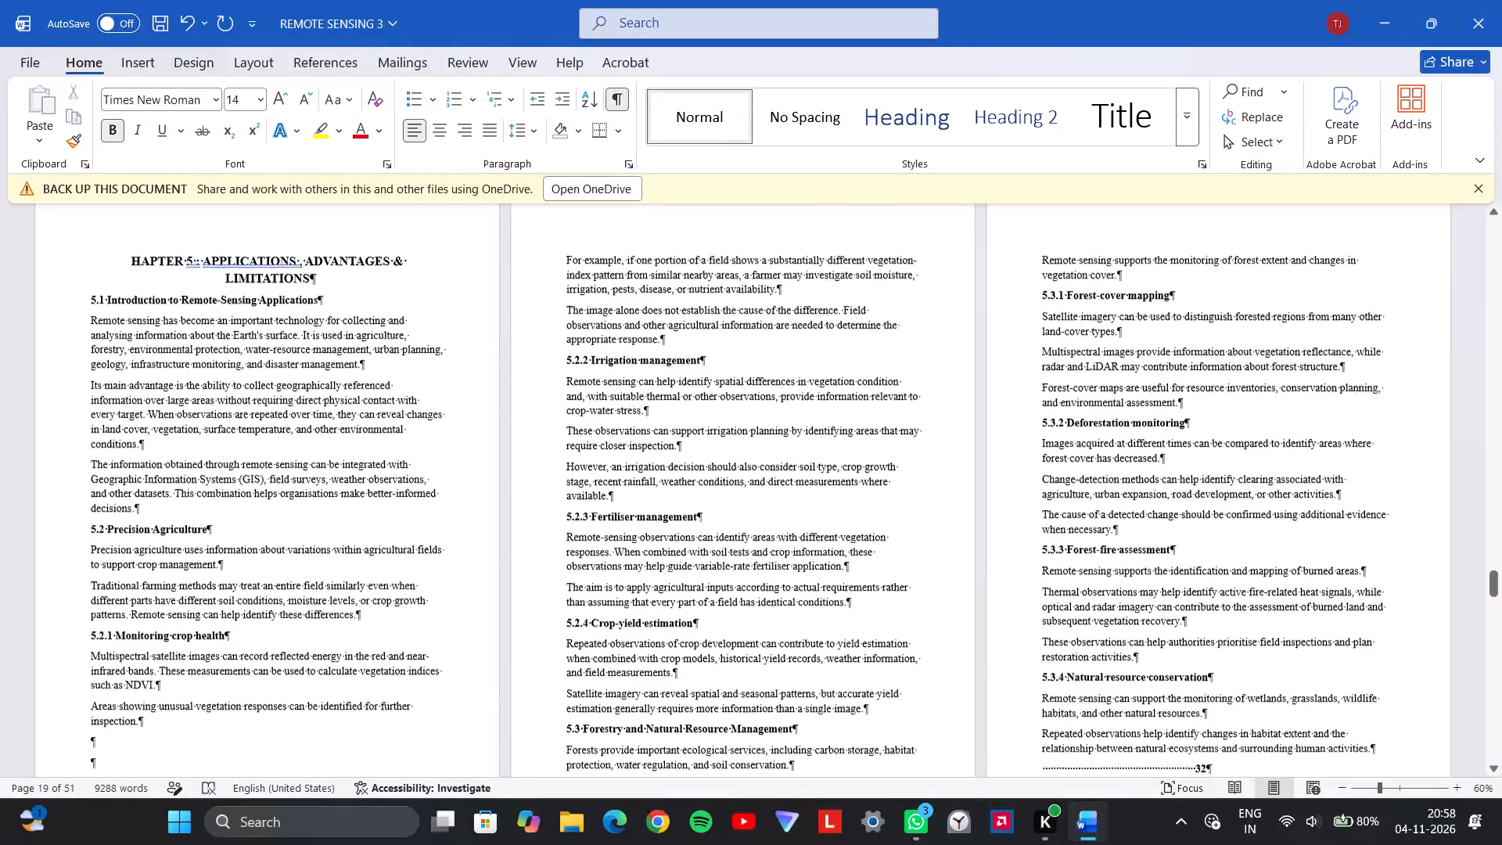
pyautogui.scroll(1, 847, 439)
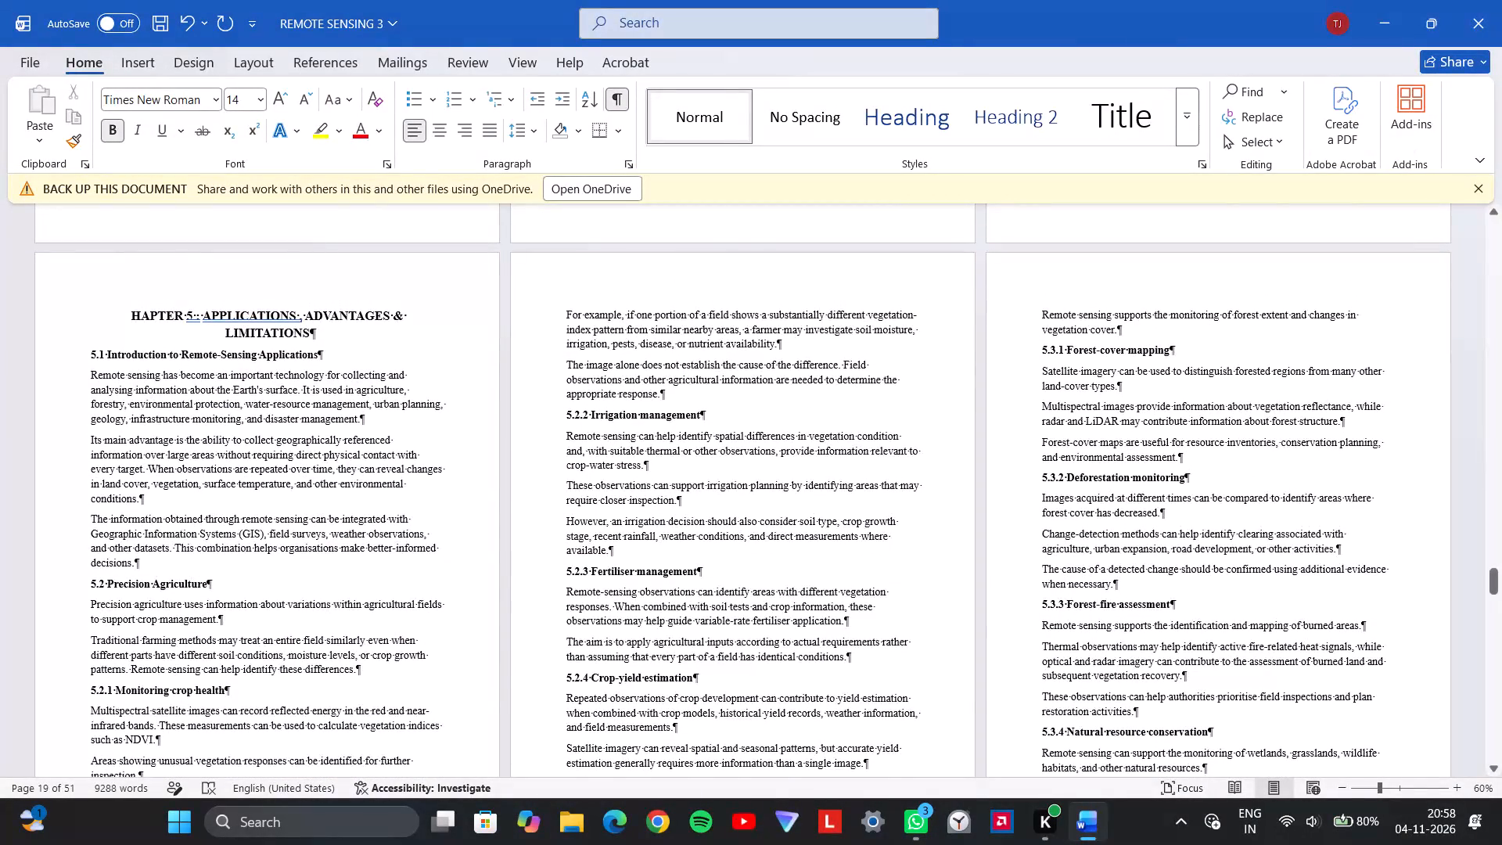
pyautogui.scroll(2, 430, 333)
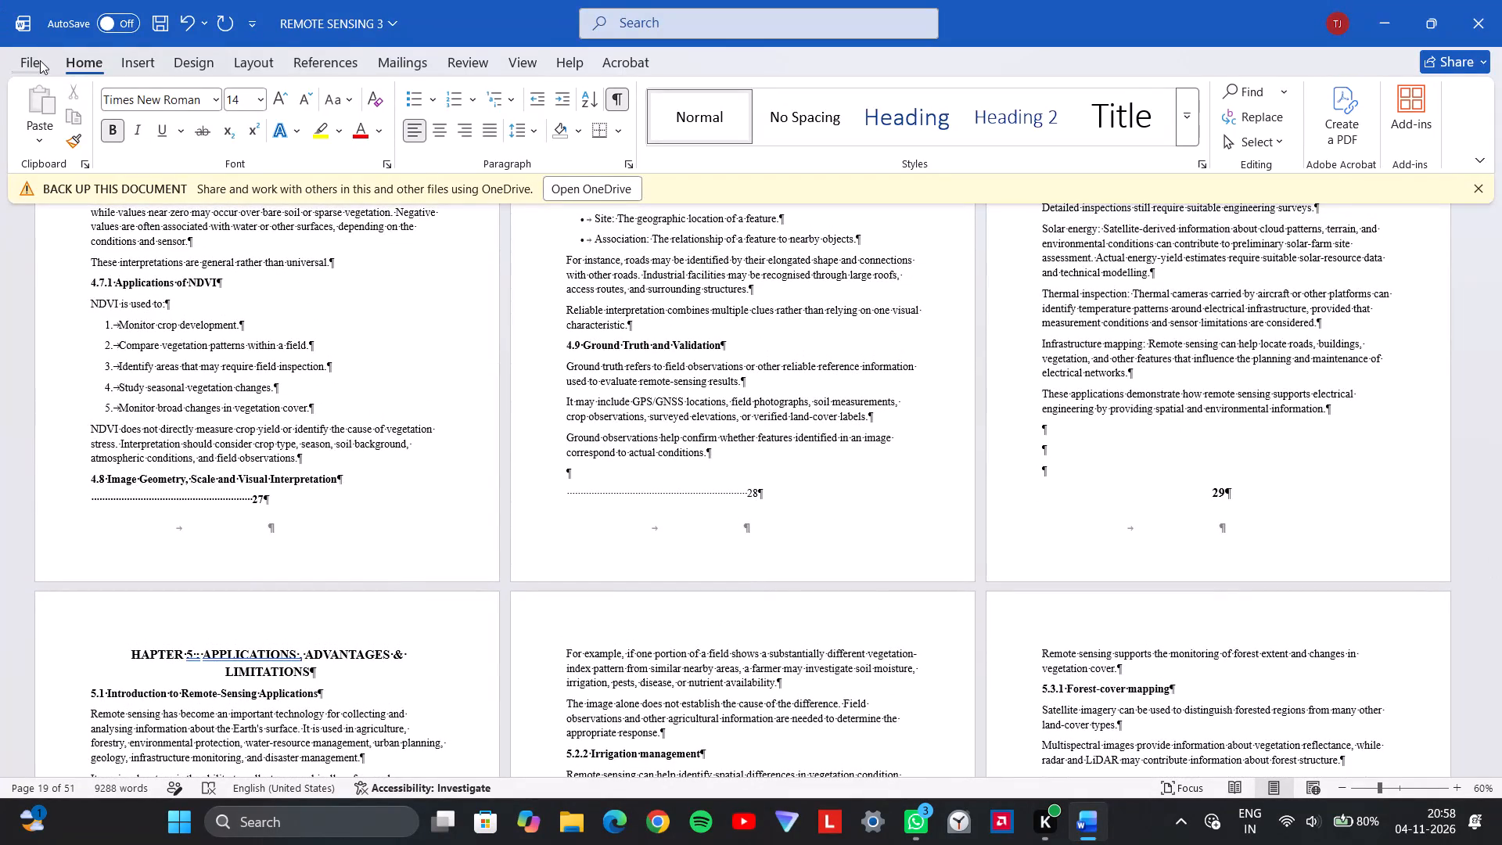
pyautogui.click(40, 60)
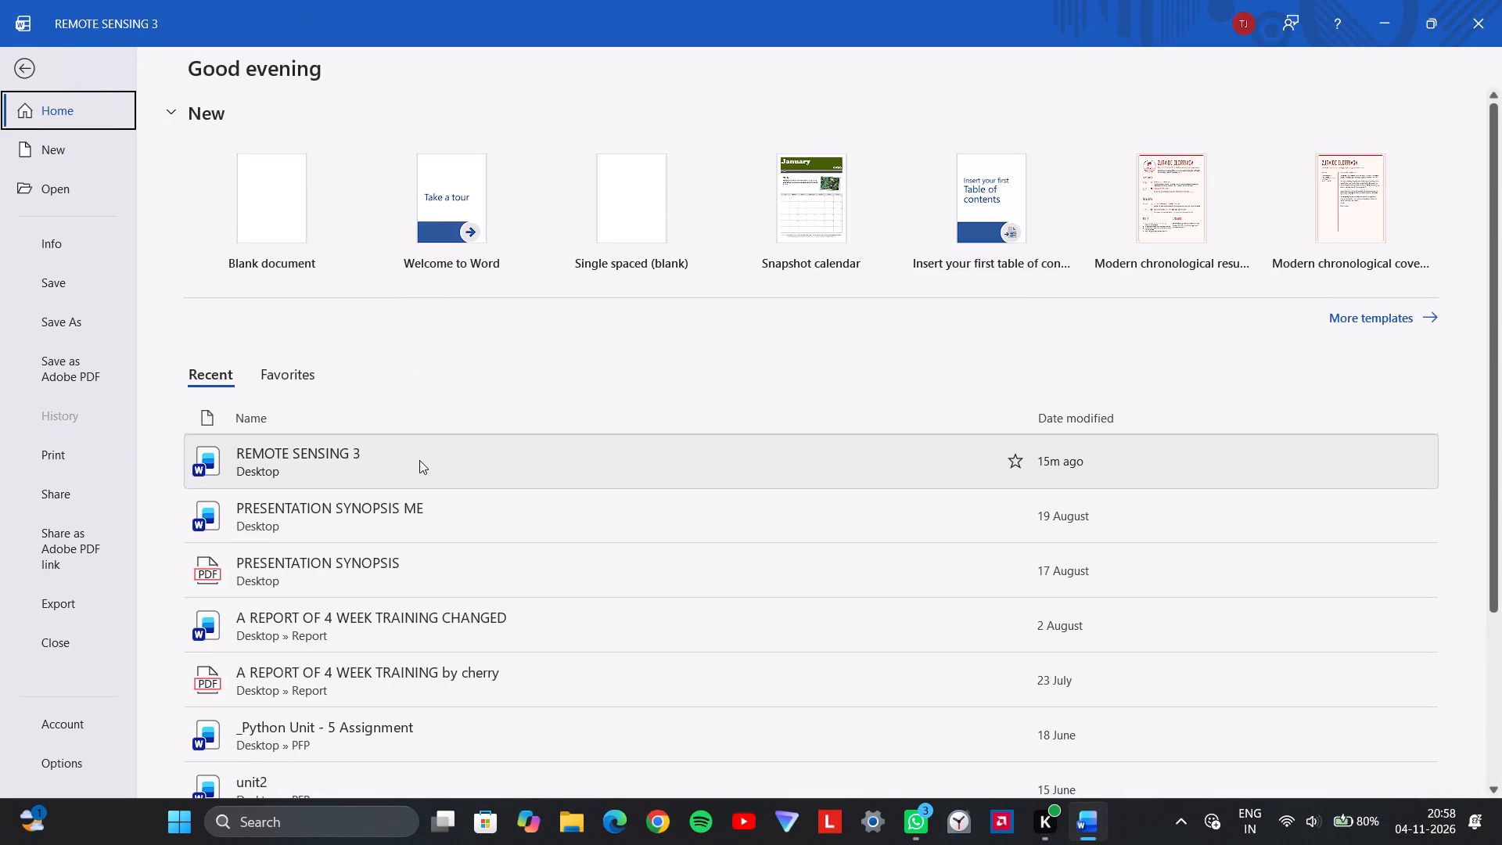
pyautogui.click(419, 460)
pyautogui.scroll(20, 419, 460)
pyautogui.scroll(6, 419, 460)
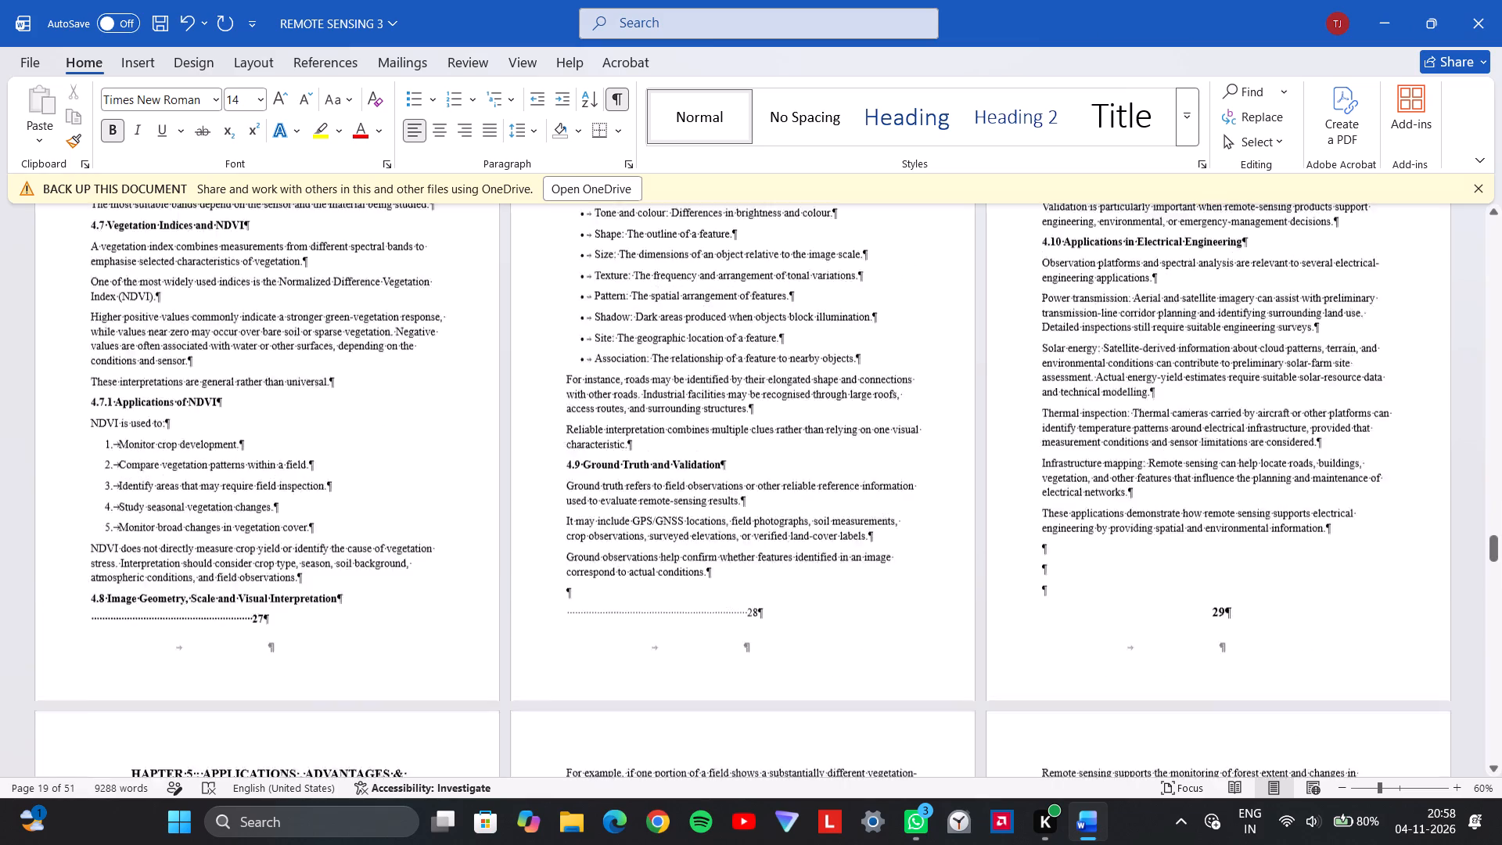
pyautogui.scroll(20, 419, 460)
pyautogui.scroll(20, 419, 460)
pyautogui.scroll(20, 419, 460)
pyautogui.scroll(-2, 419, 460)
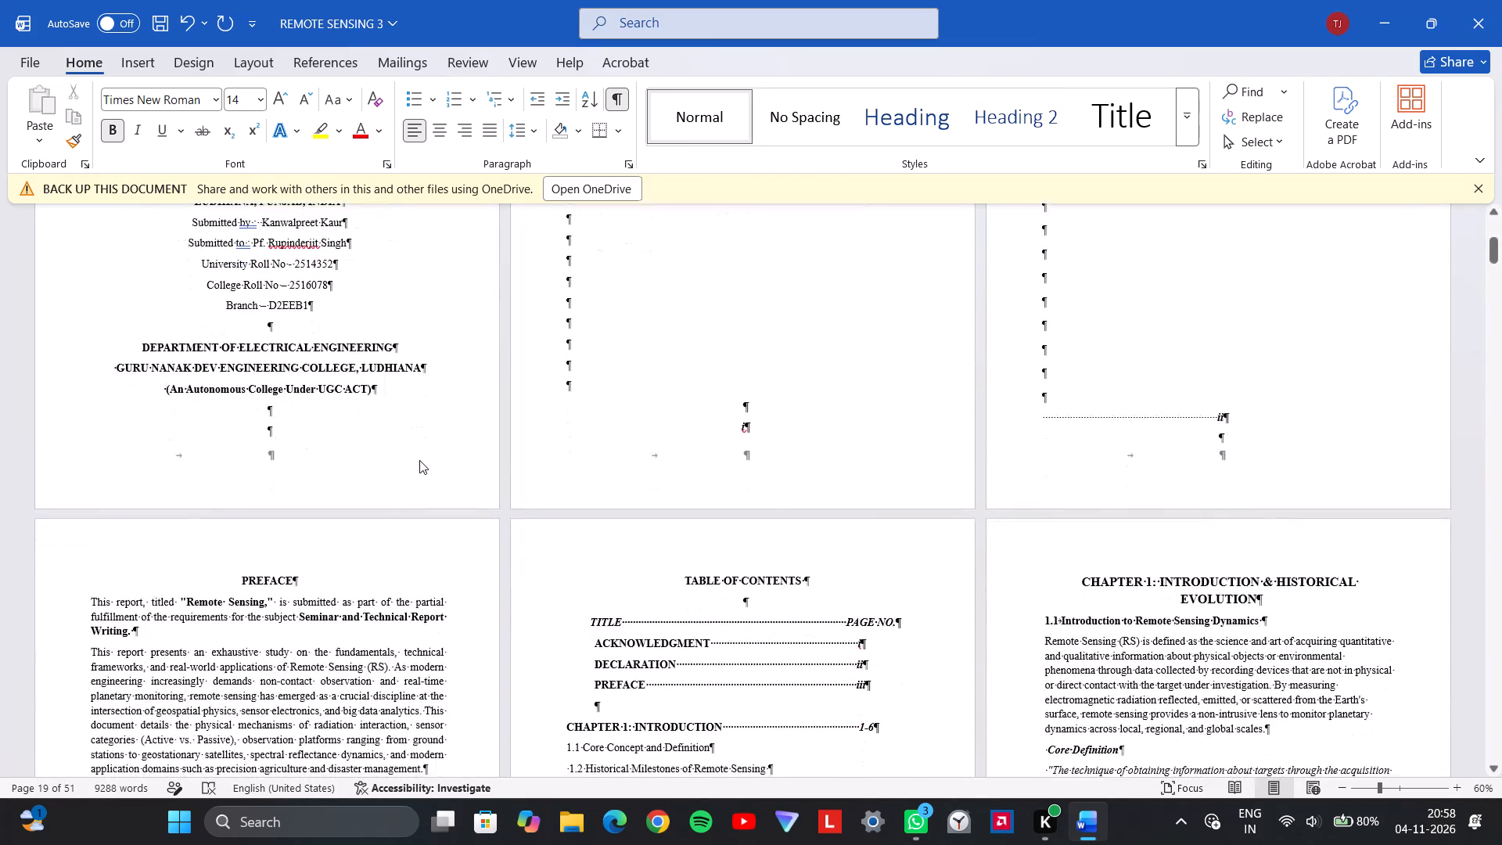
pyautogui.scroll(-1, 419, 460)
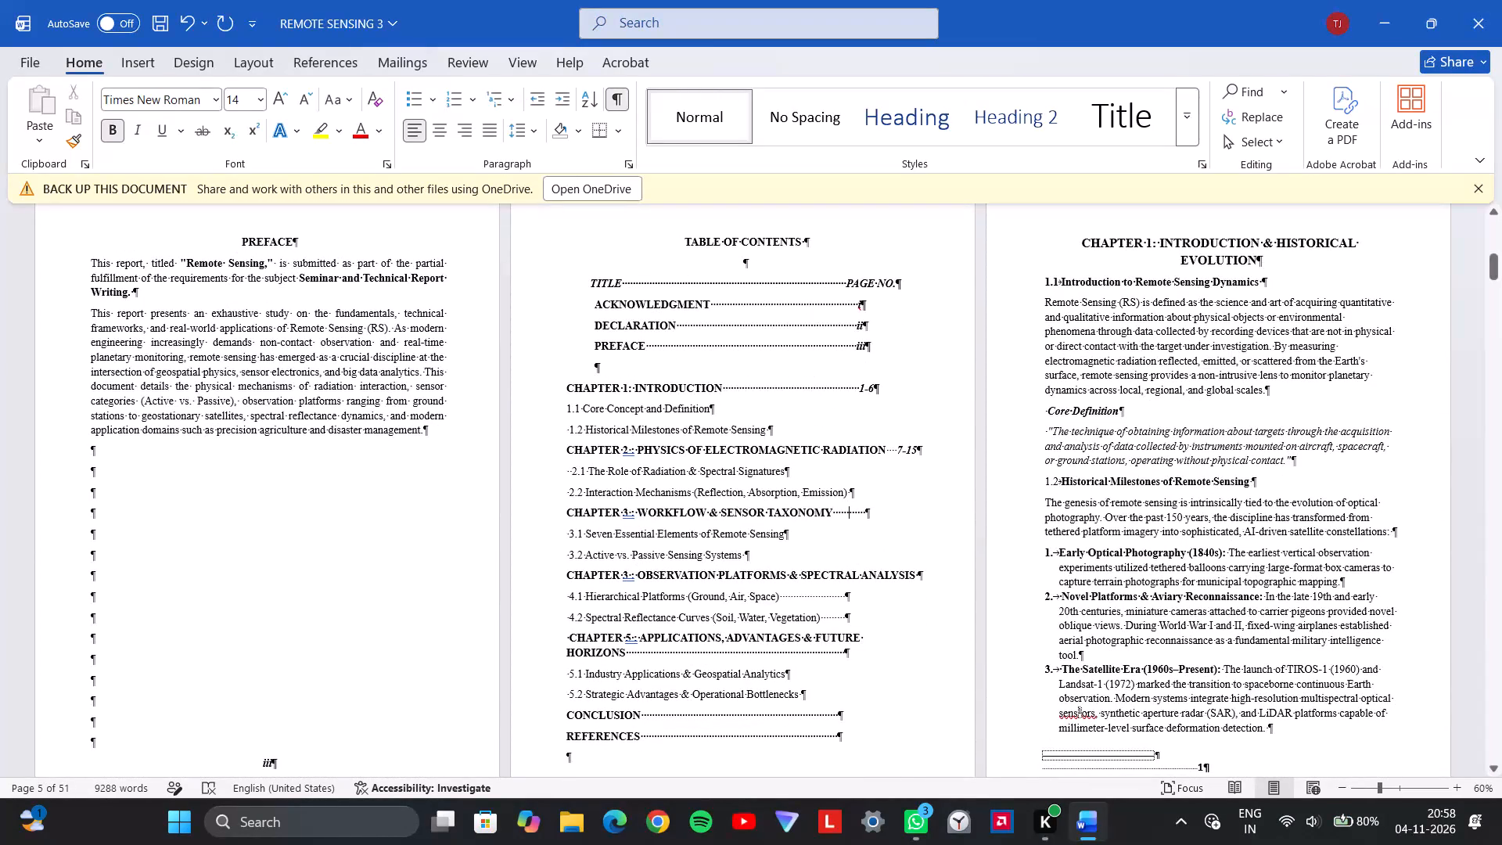
# Check on which manual page numbers Chapter 3 starts and ends, and where Chapter 4 begins, for their table of contents entries.
pyautogui.scroll(-3, 419, 460)
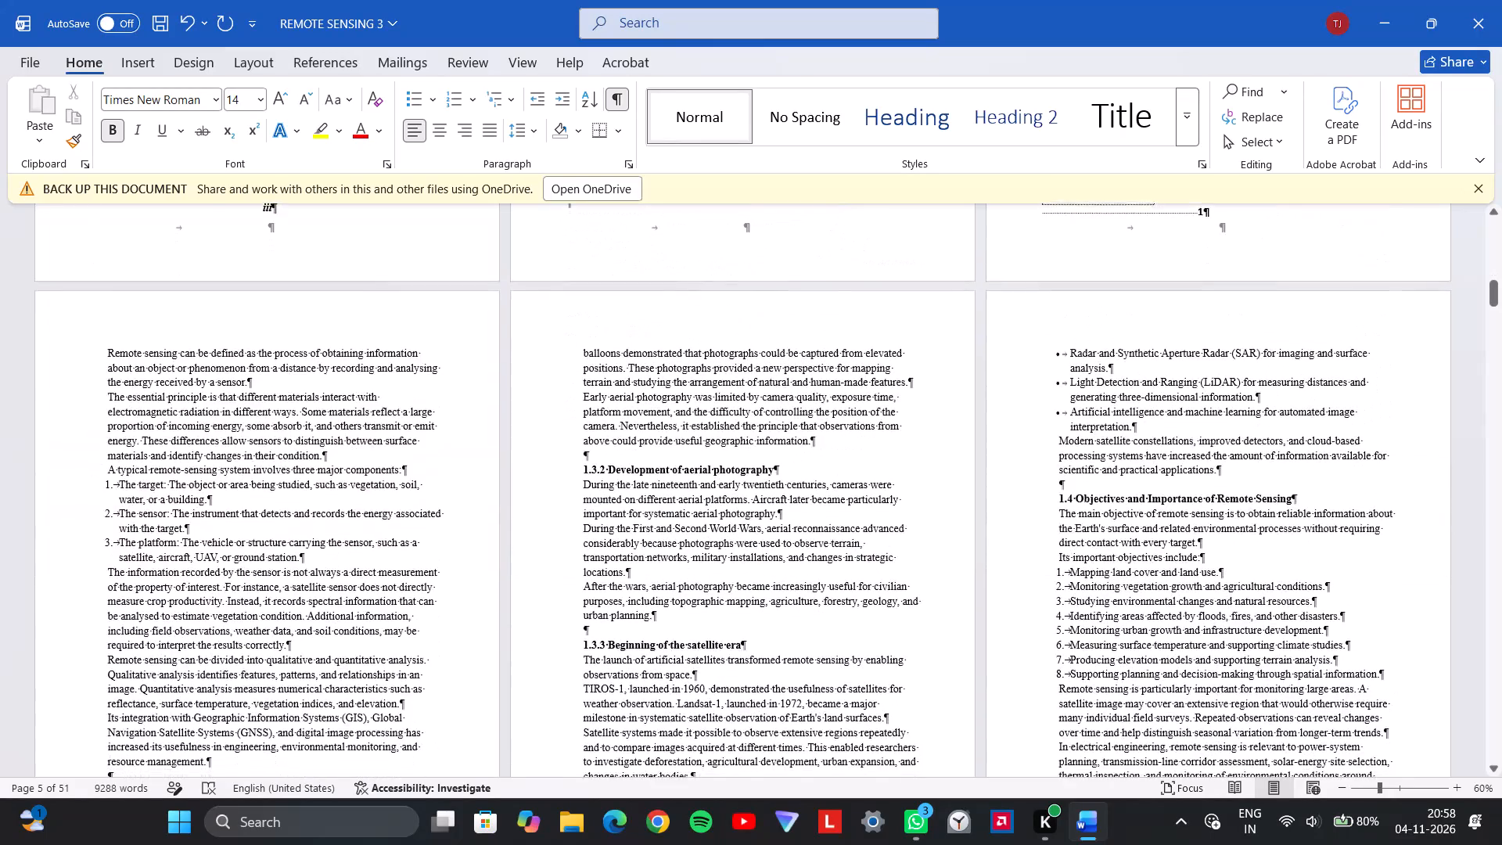
pyautogui.scroll(-2, 419, 460)
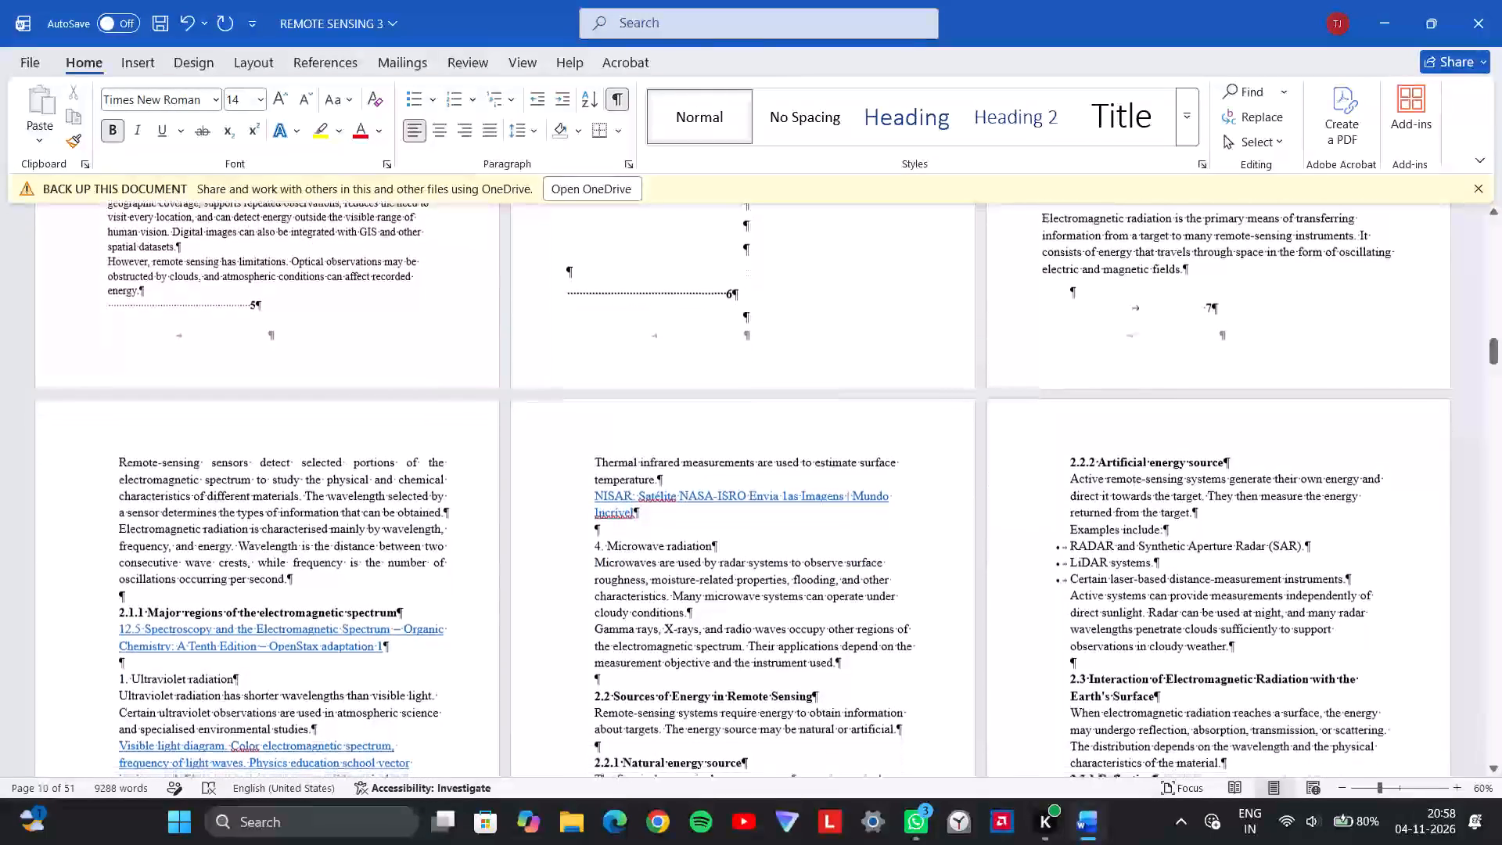
pyautogui.scroll(-3, 419, 460)
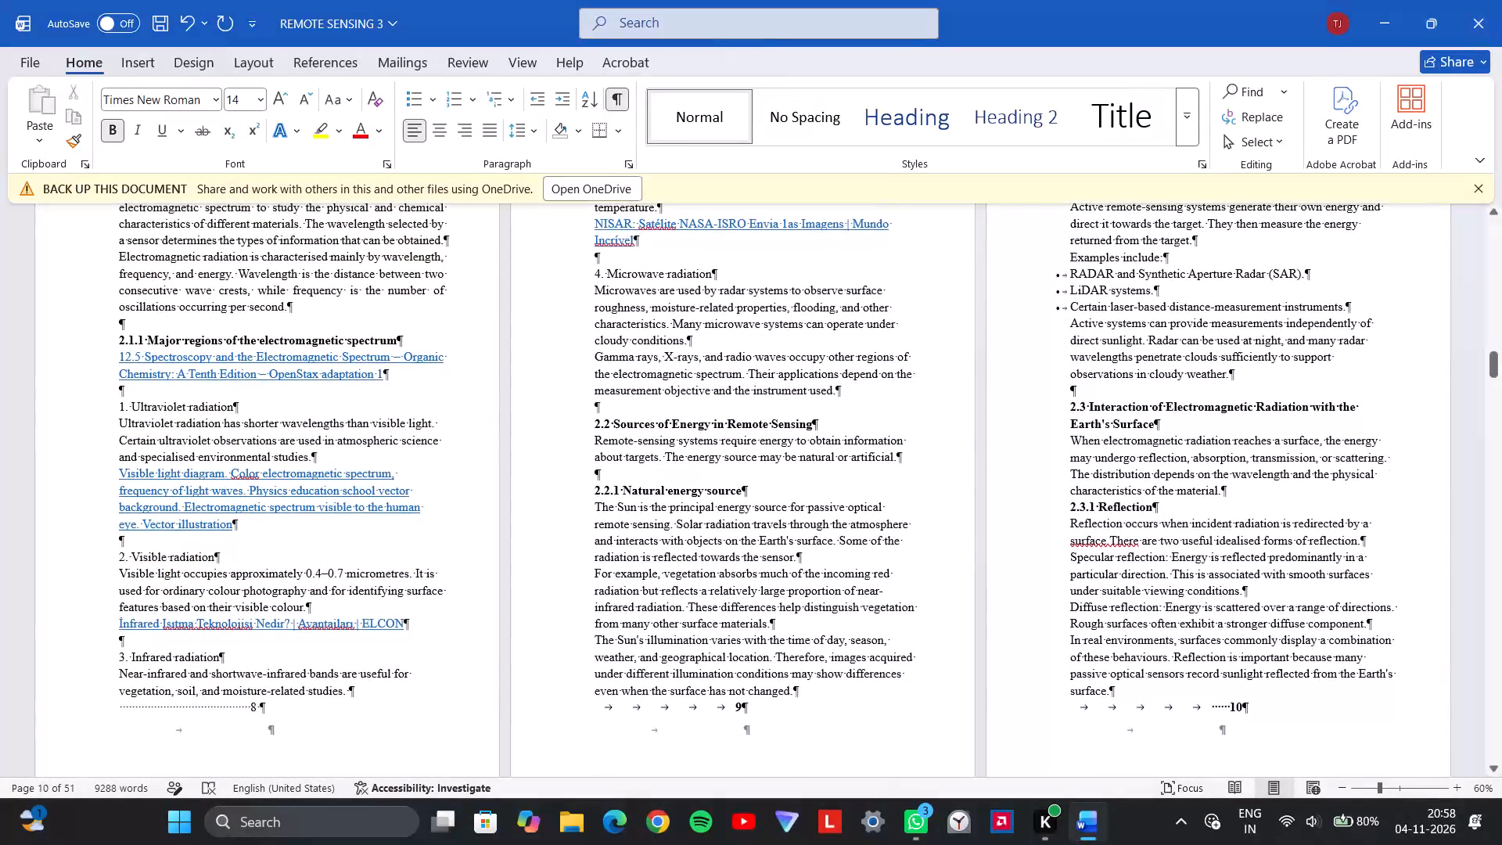
pyautogui.scroll(-4, 419, 460)
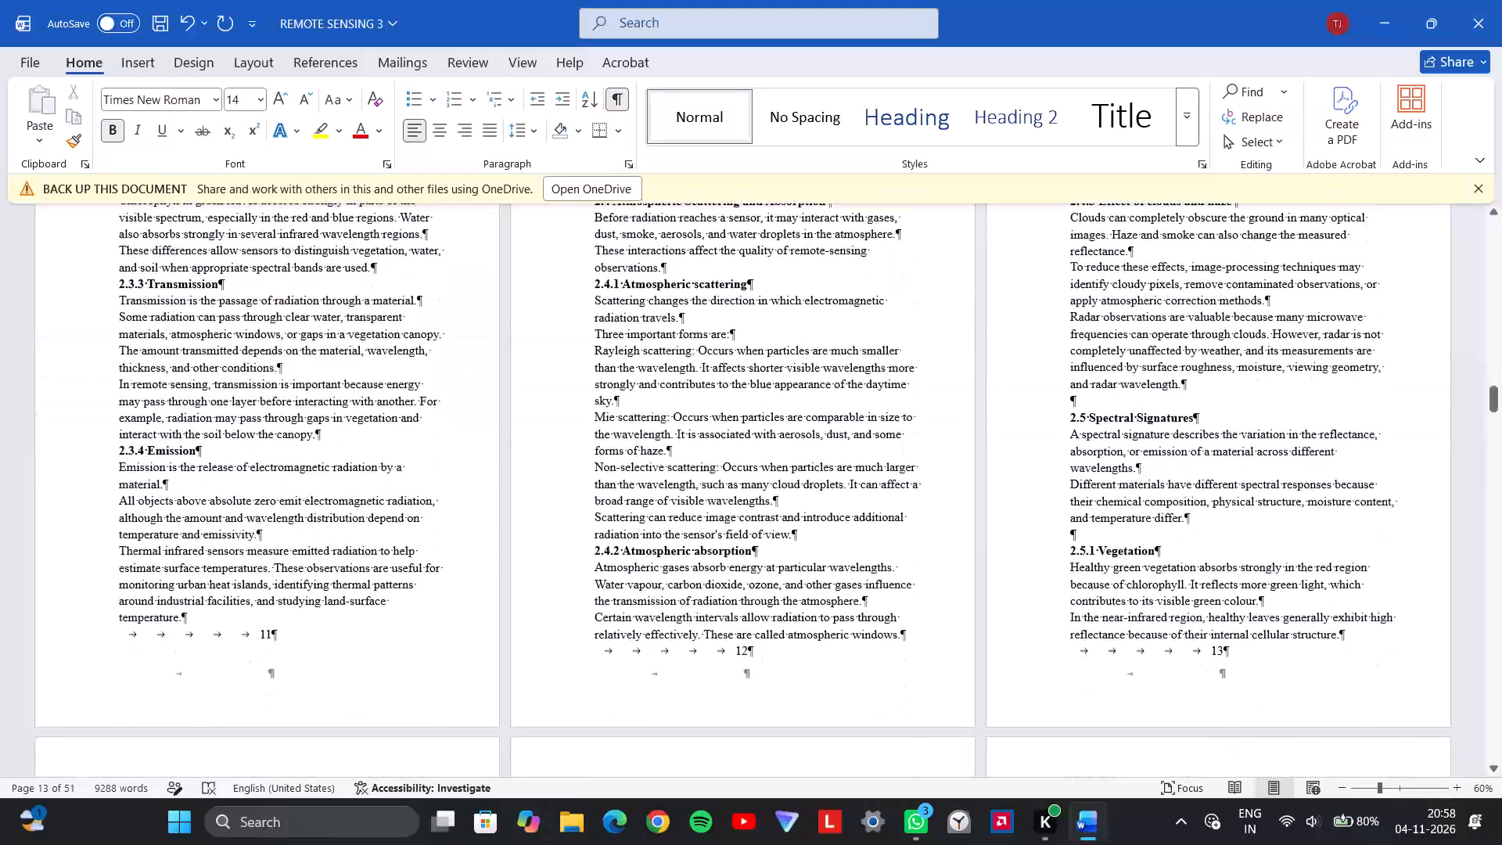
pyautogui.scroll(-5, 419, 460)
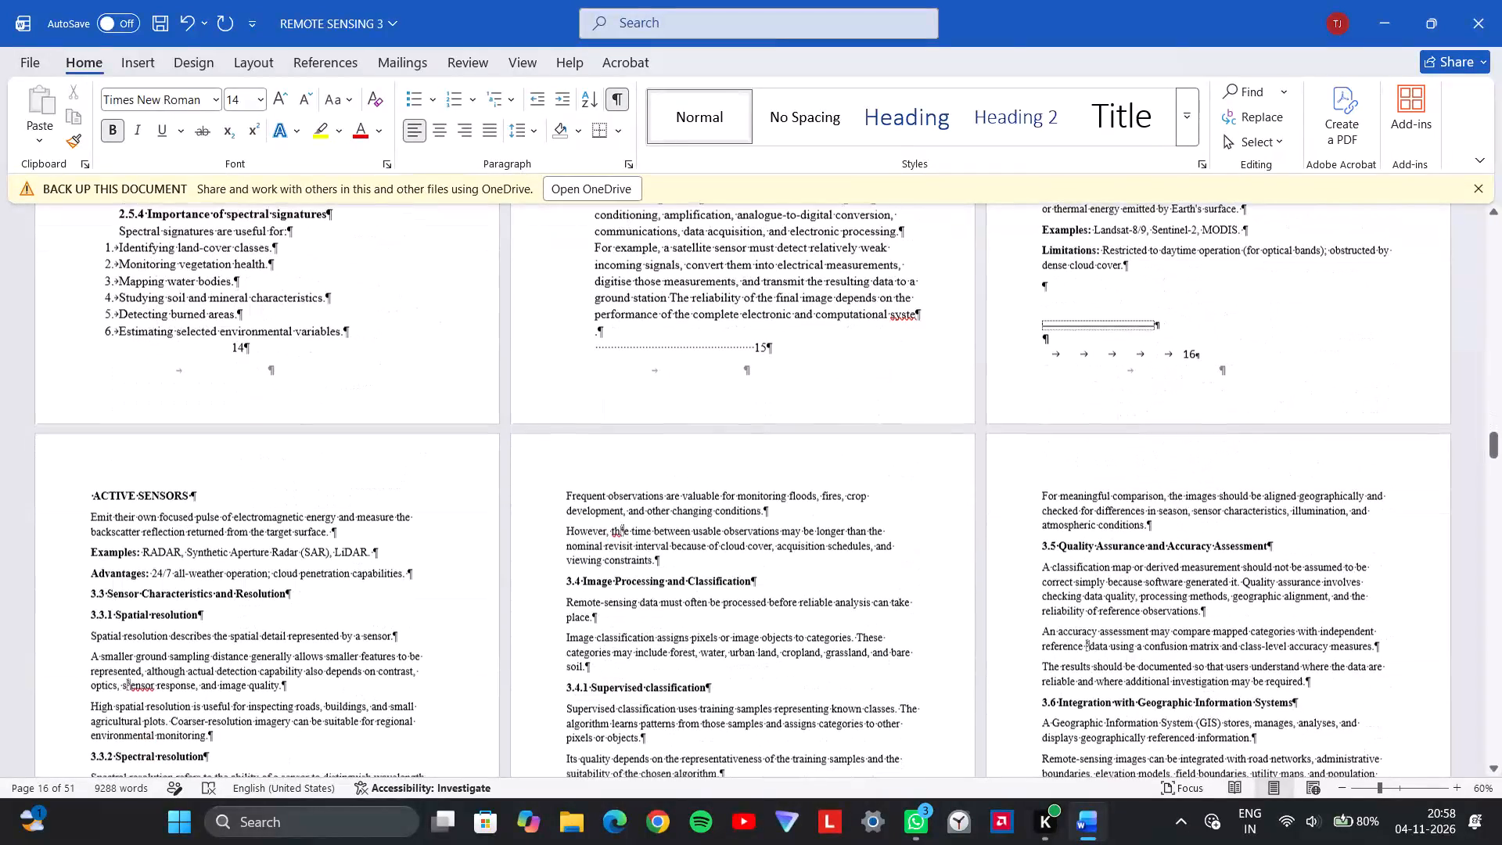
pyautogui.scroll(-1, 419, 460)
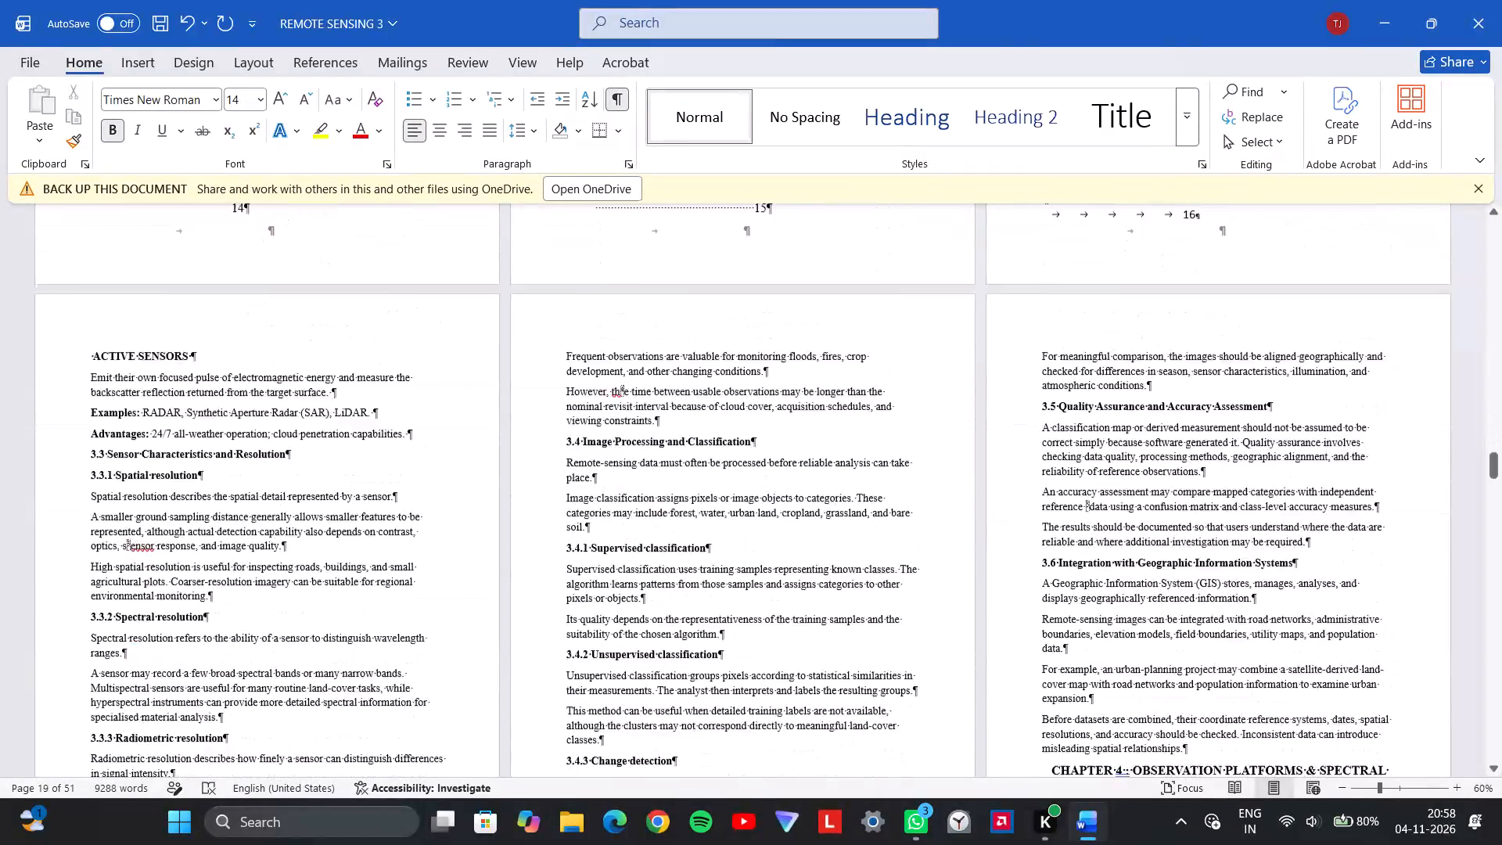
pyautogui.scroll(-1, 419, 460)
pyautogui.scroll(1, 419, 460)
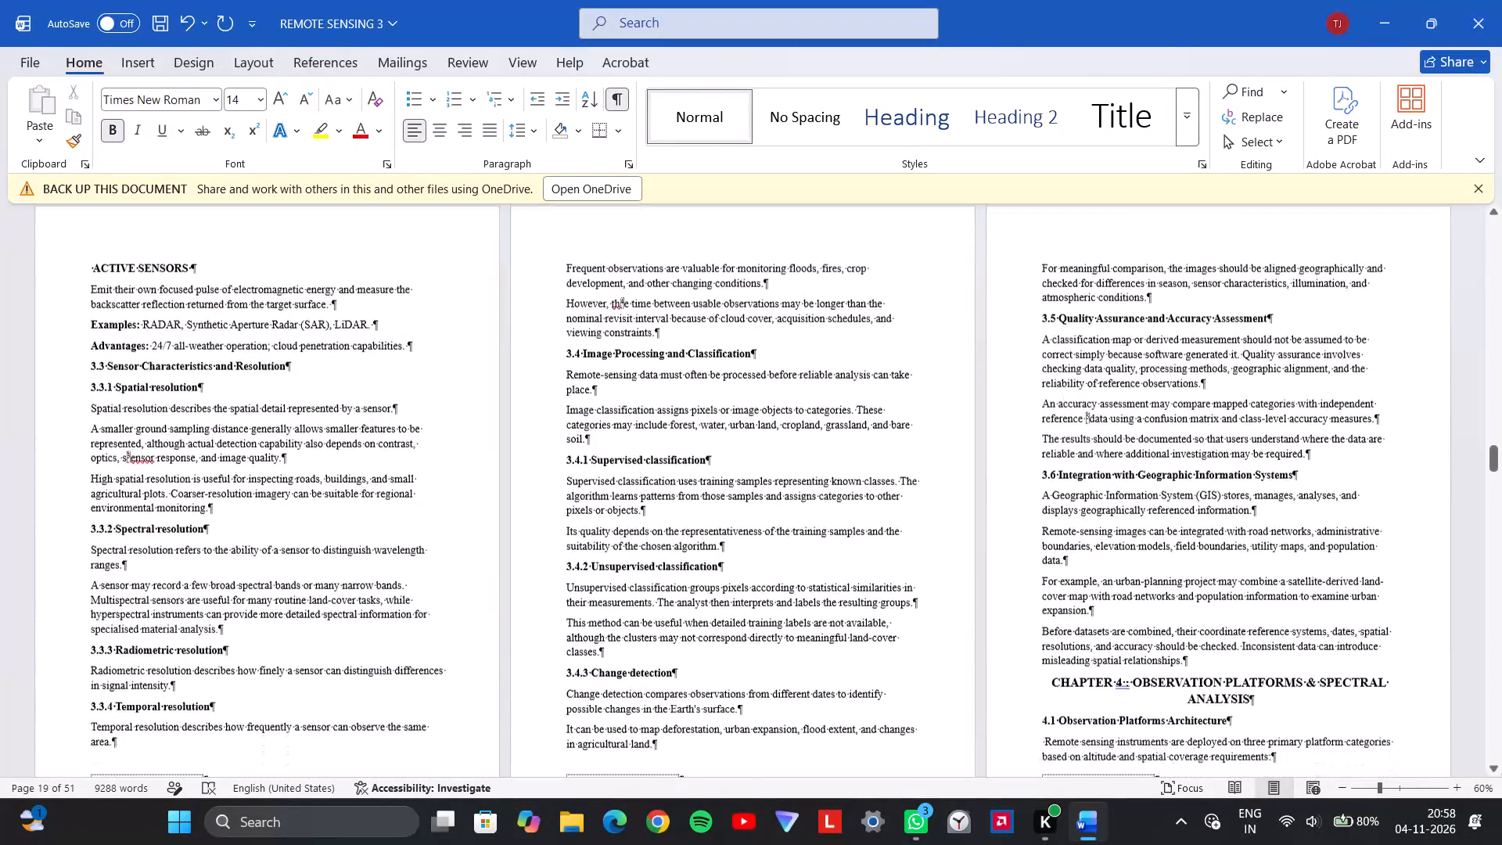
pyautogui.scroll(4, 419, 460)
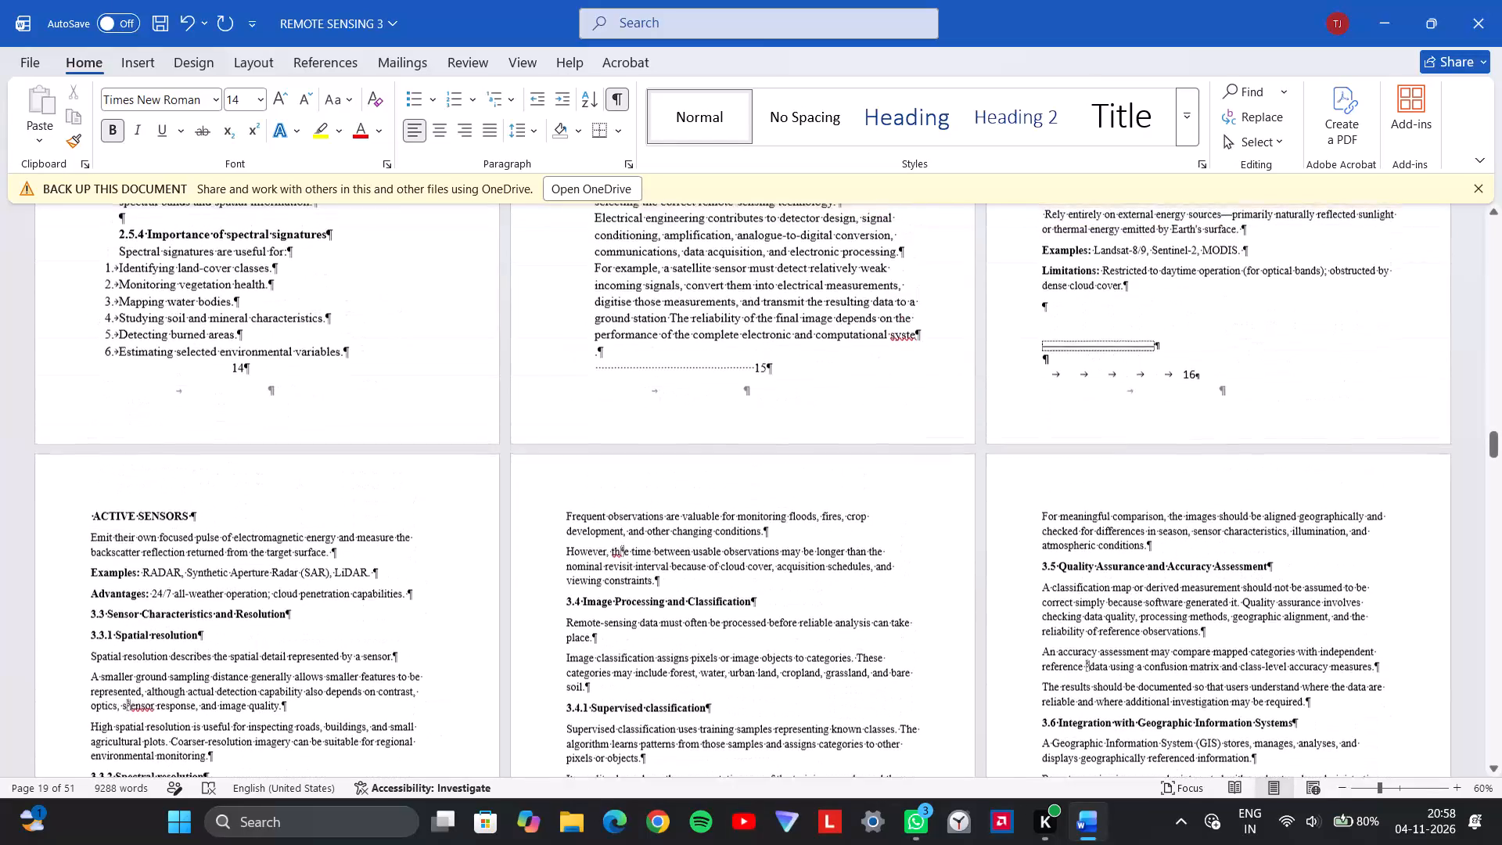
pyautogui.scroll(-3, 419, 460)
pyautogui.scroll(1, 419, 460)
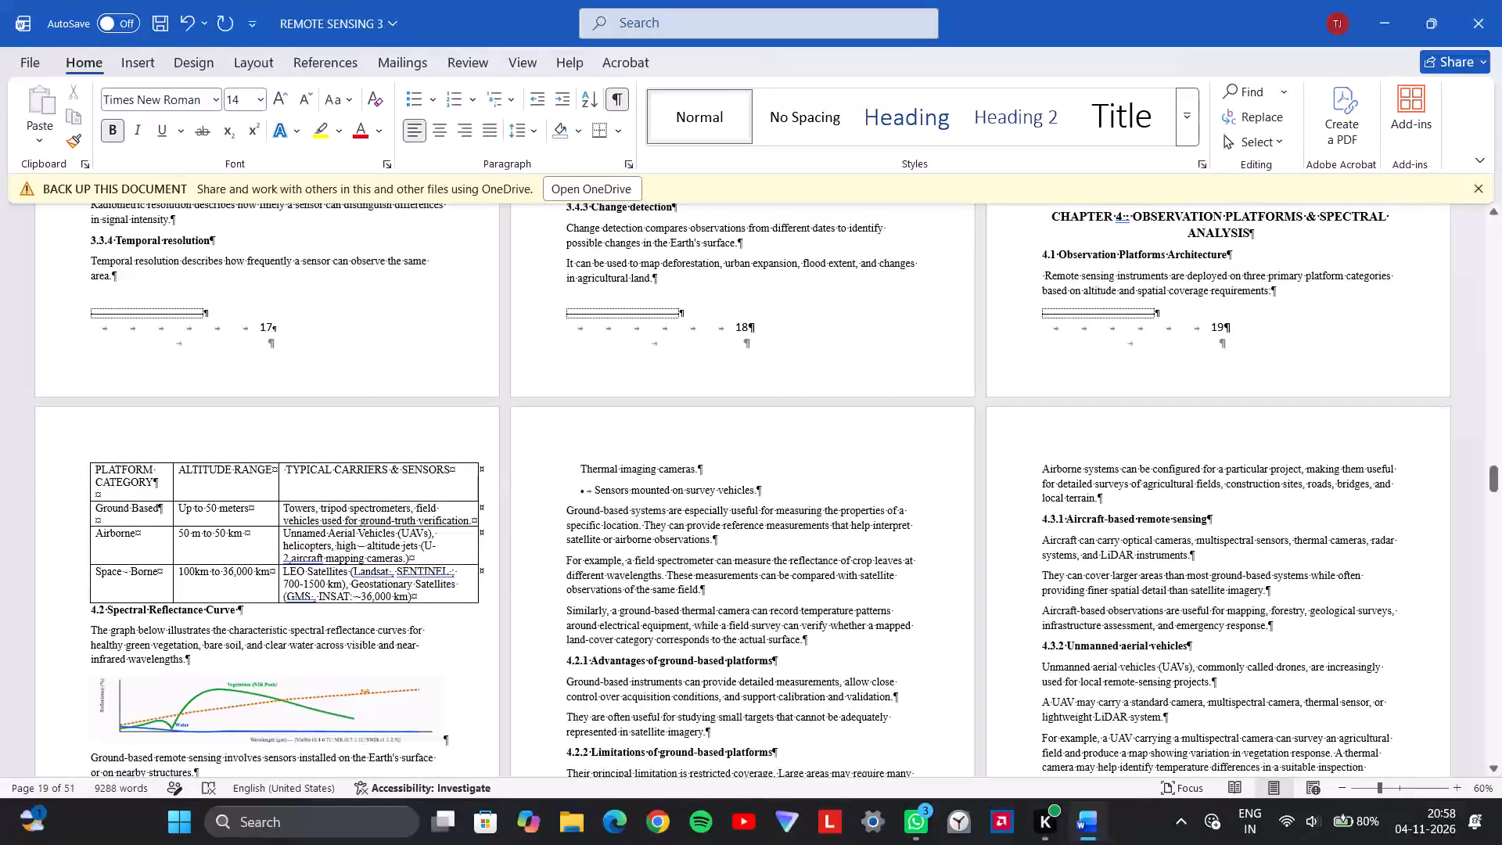
pyautogui.scroll(2, 419, 460)
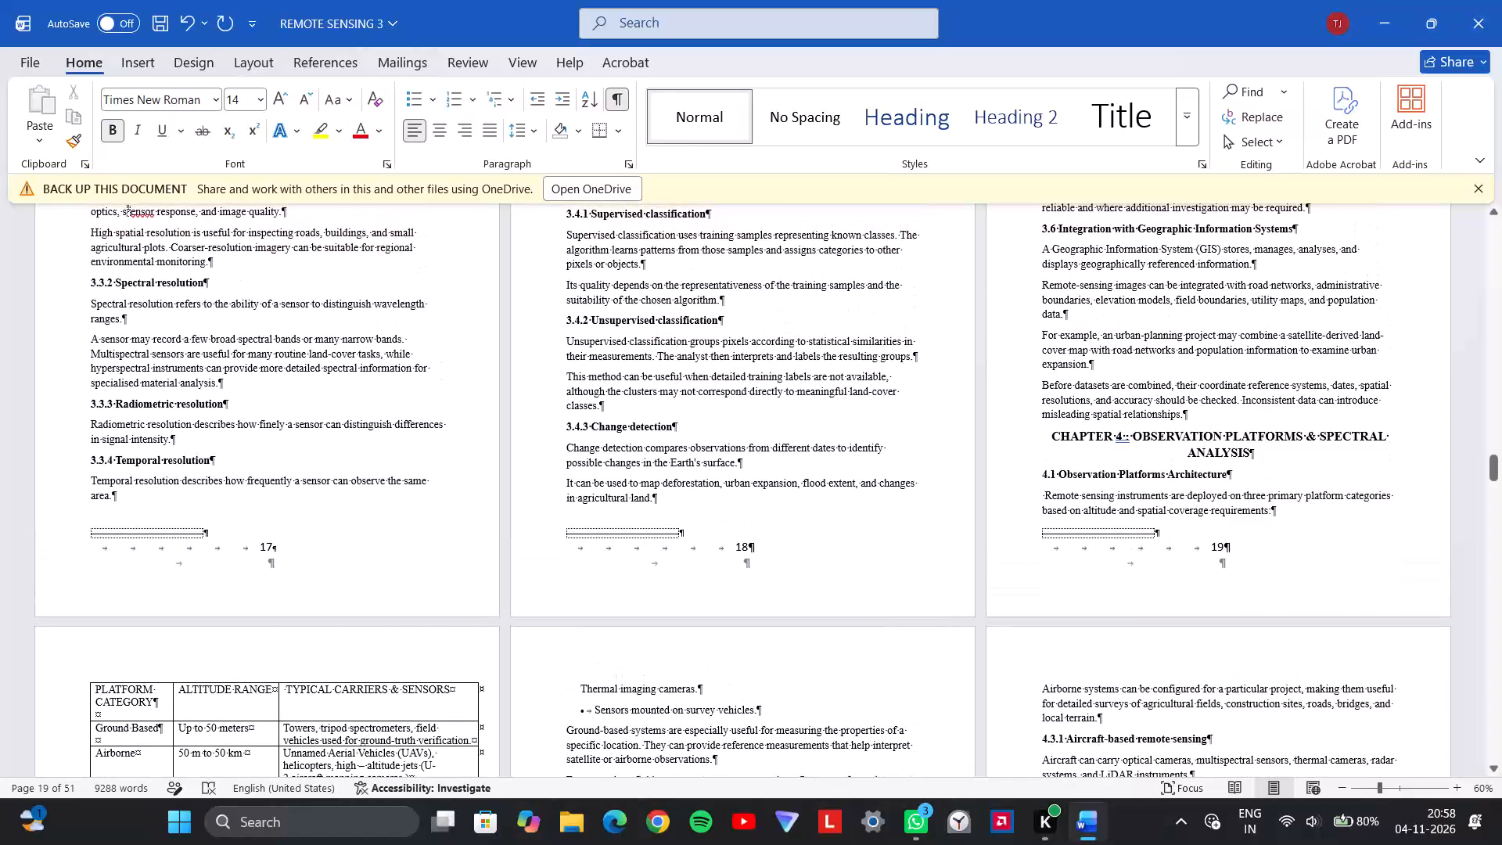
pyautogui.scroll(-1, 419, 460)
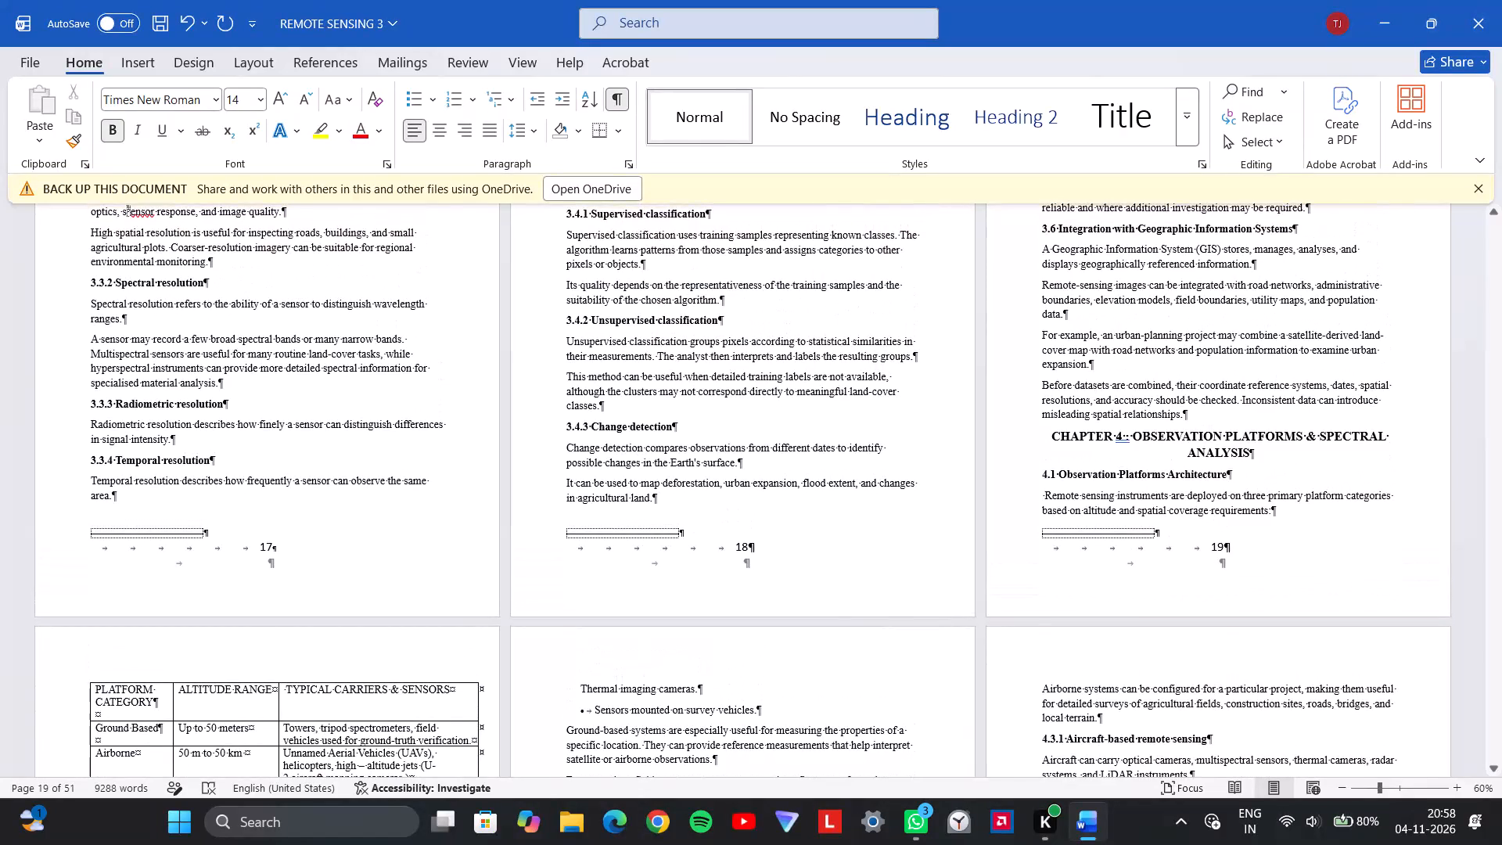
pyautogui.scroll(-2, 419, 460)
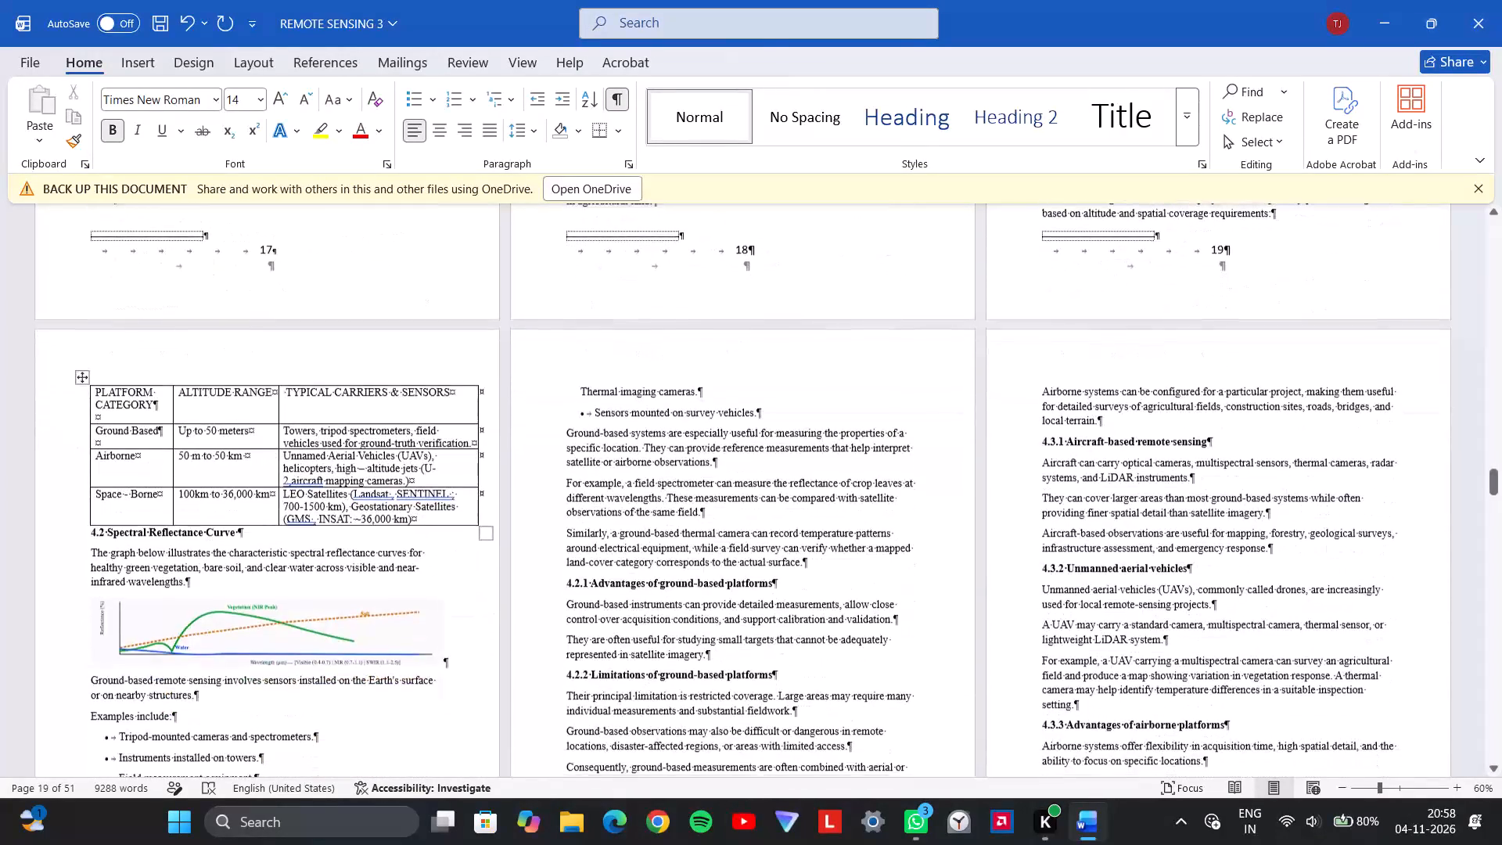
pyautogui.scroll(-2, 419, 460)
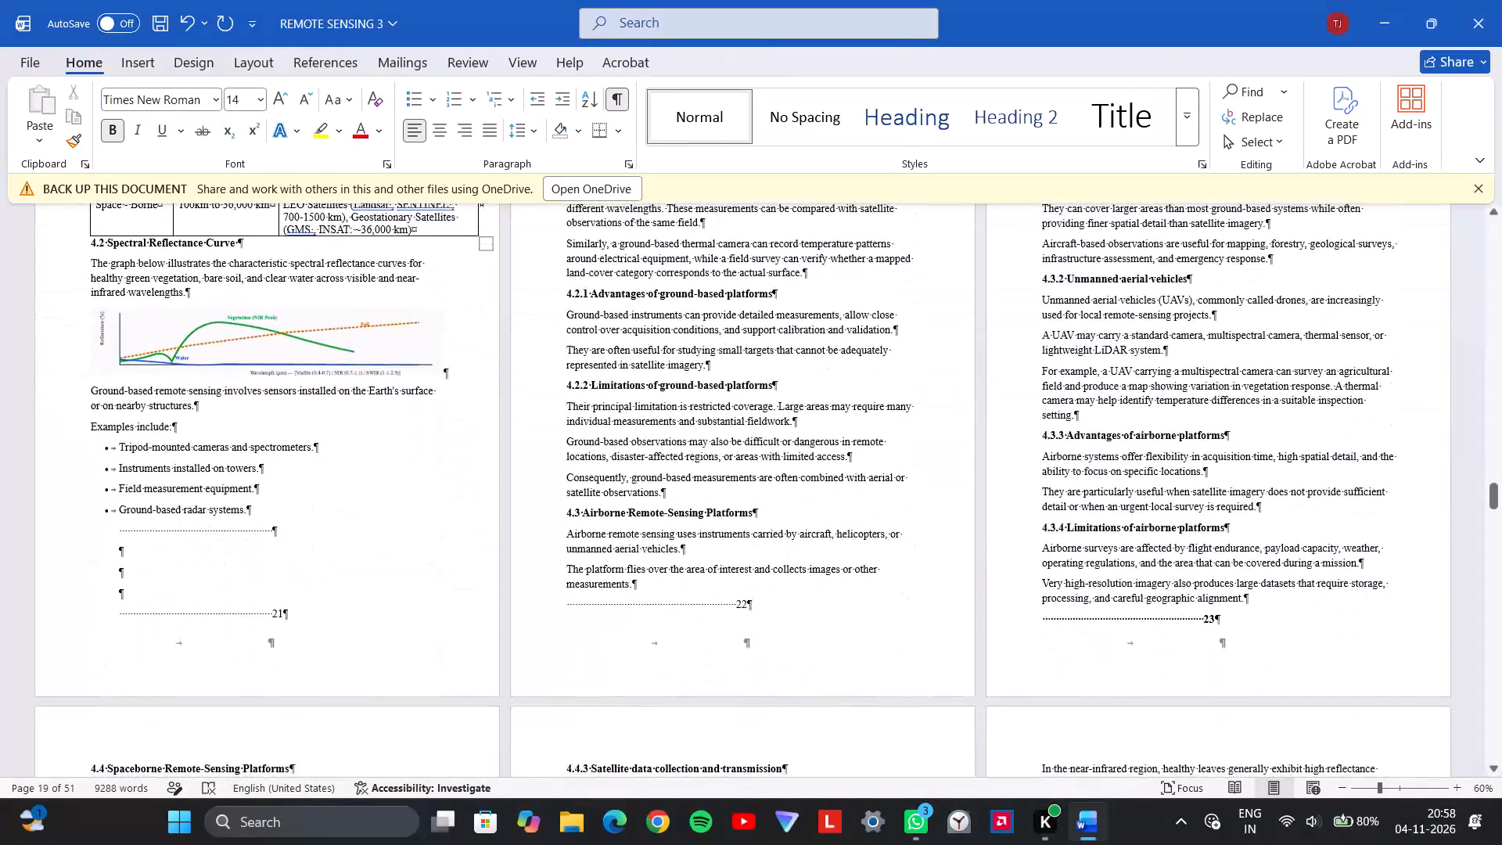
pyautogui.scroll(20, 419, 460)
pyautogui.scroll(3, 419, 460)
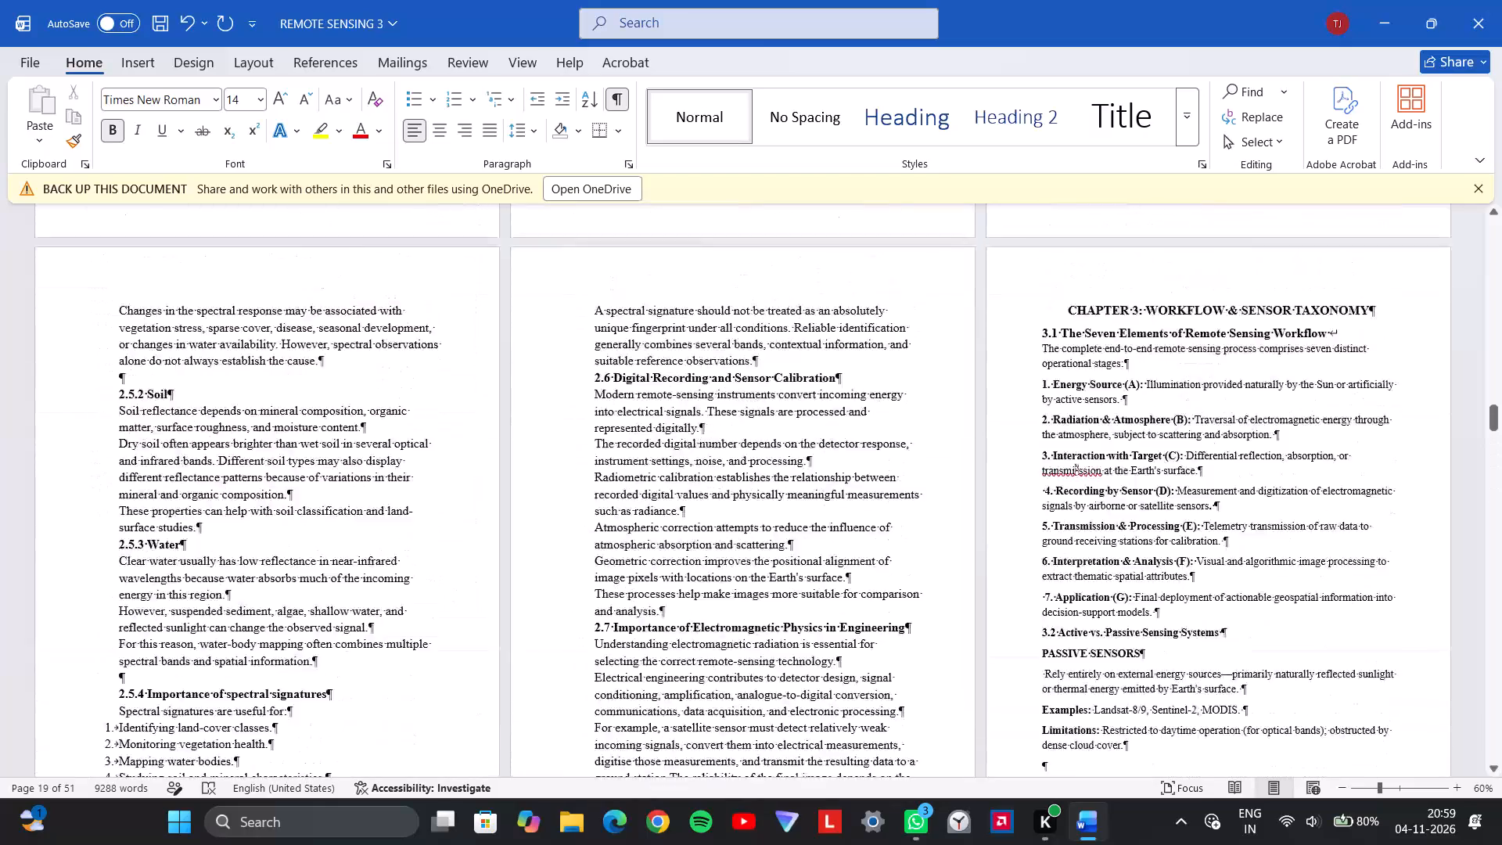
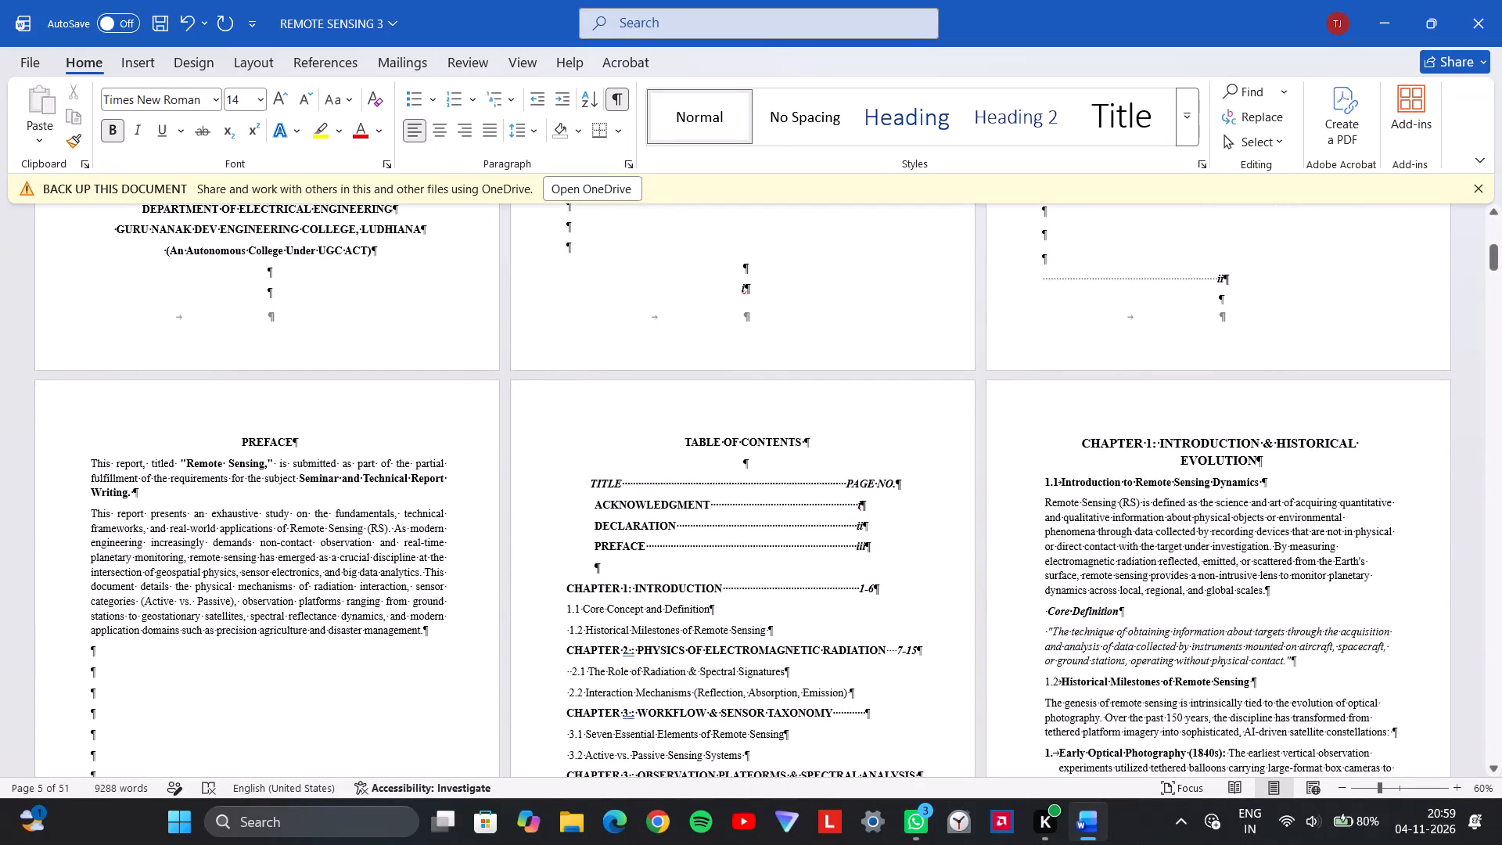
# Extend the spacing after Workflow & Sensor Taxonomy in the Chapter 3 contents entry and enter starting page number 16.
pyautogui.scroll(-2, 419, 460)
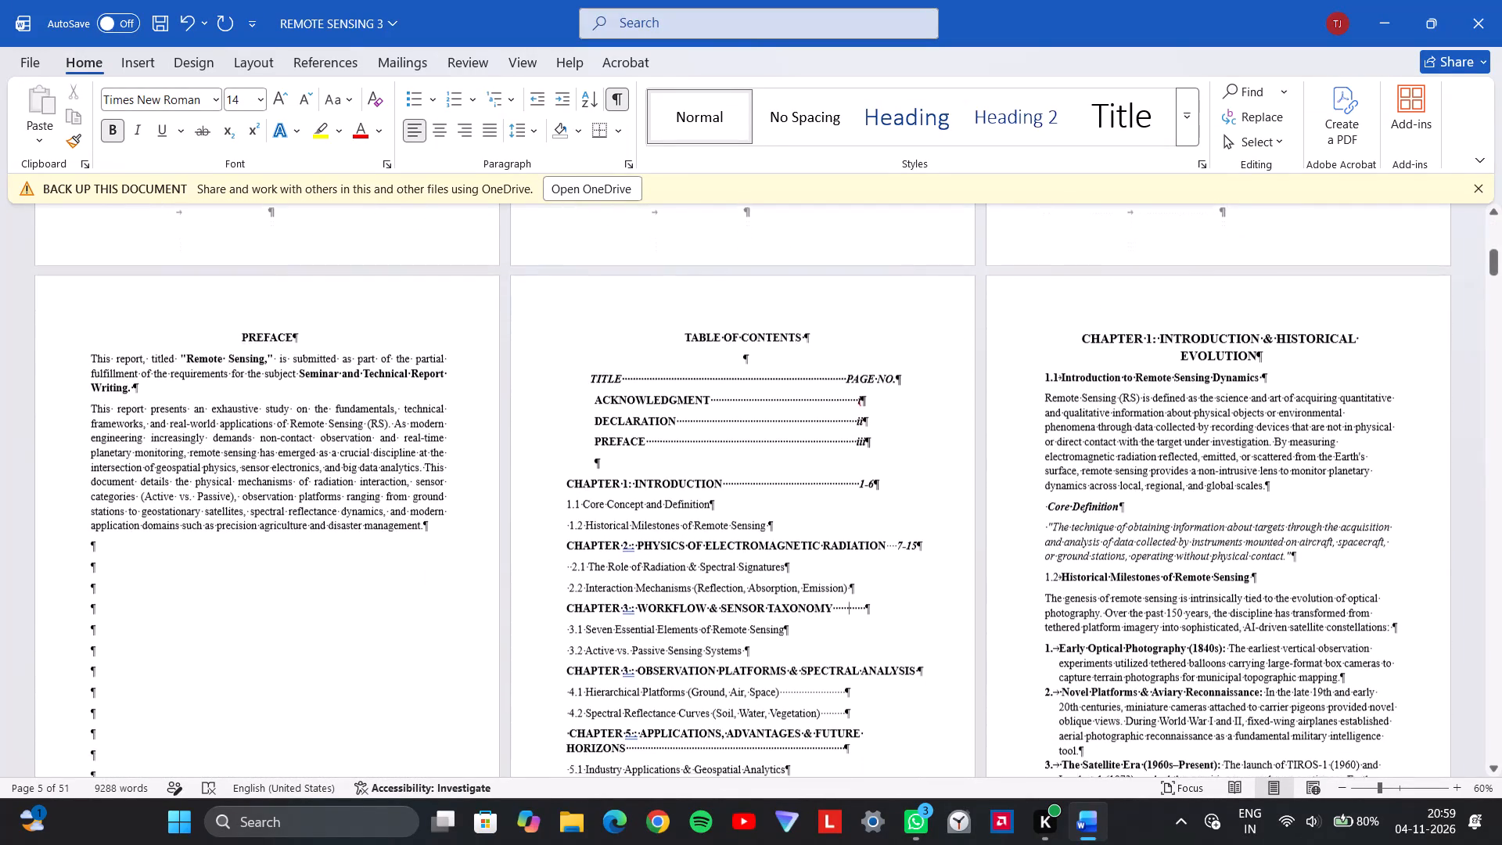
pyautogui.scroll(-1, 419, 460)
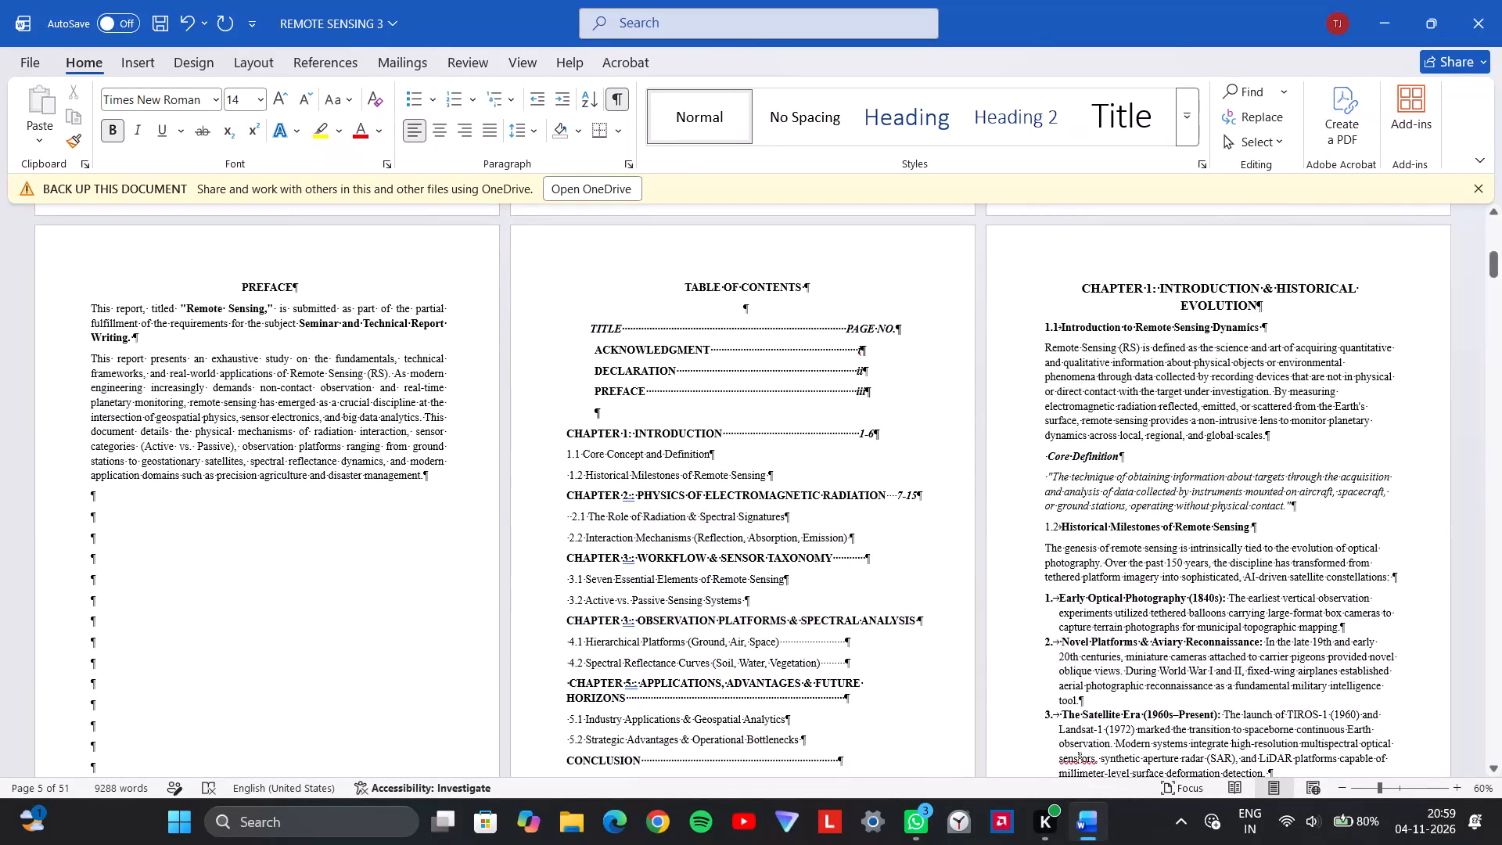
pyautogui.press('Delete')
pyautogui.press('Delete')
pyautogui.press('space')
pyautogui.press('space')
pyautogui.press('space')
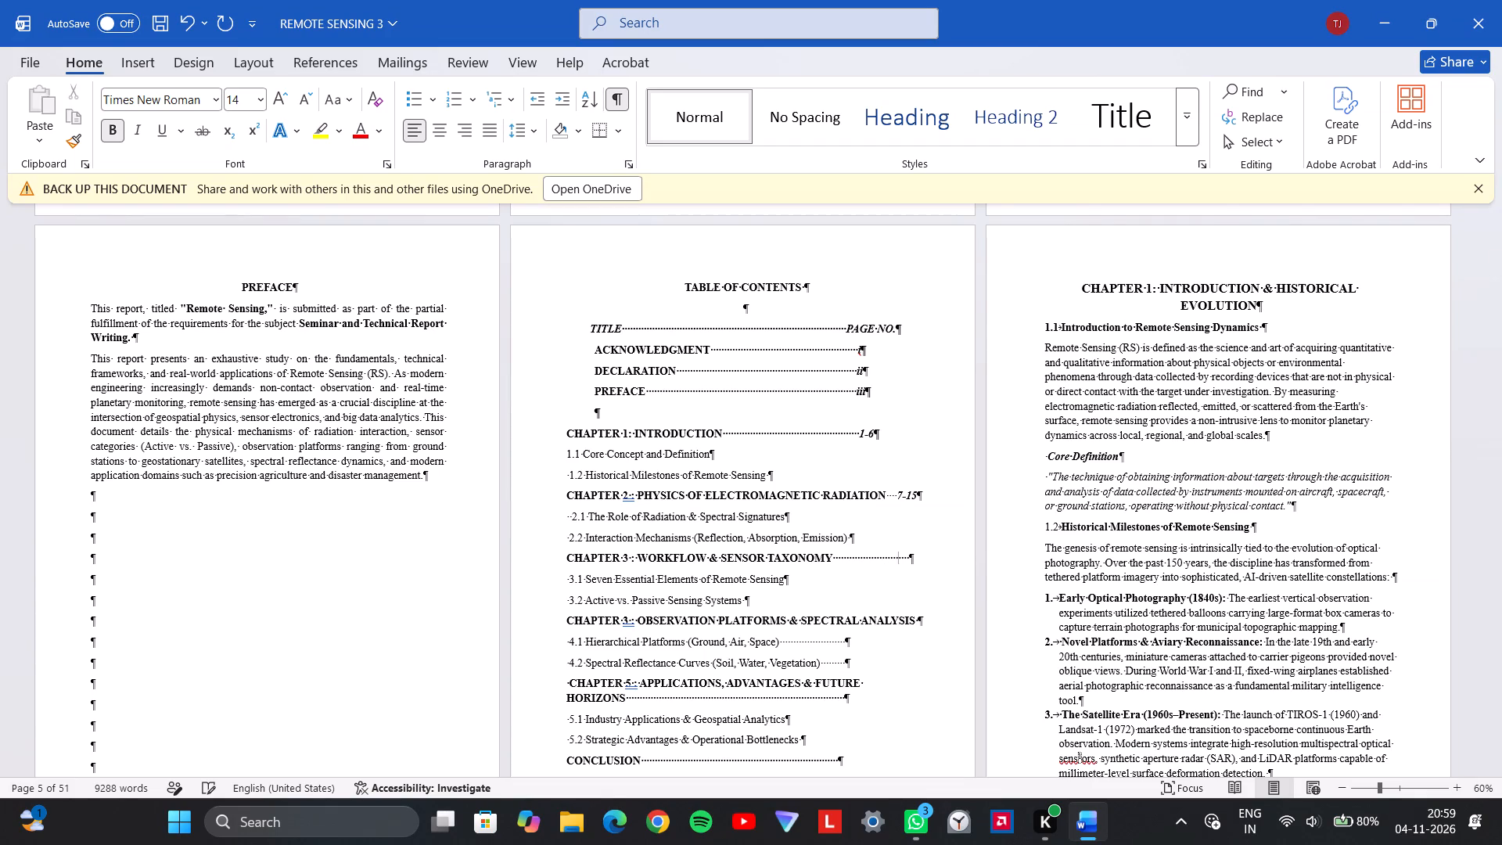
pyautogui.press('BackSpace')
pyautogui.press('BackSpace')
pyautogui.write('16')
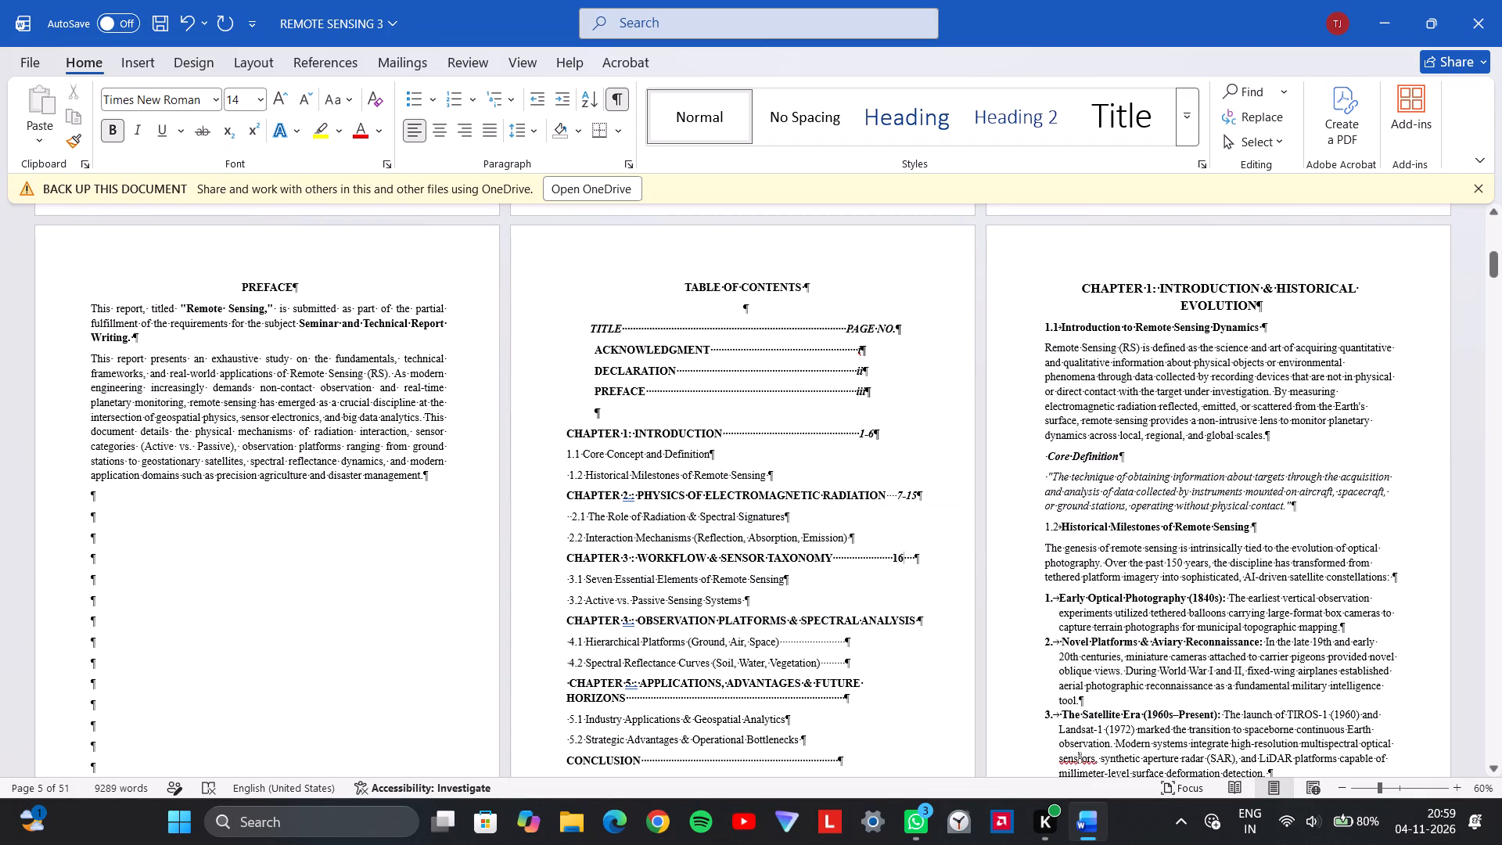
# Check the manual page numbers where Chapter 3 ends, where Chapter 4 starts and ends, and where Chapter 5 begins.
pyautogui.scroll(-9, 523, 562)
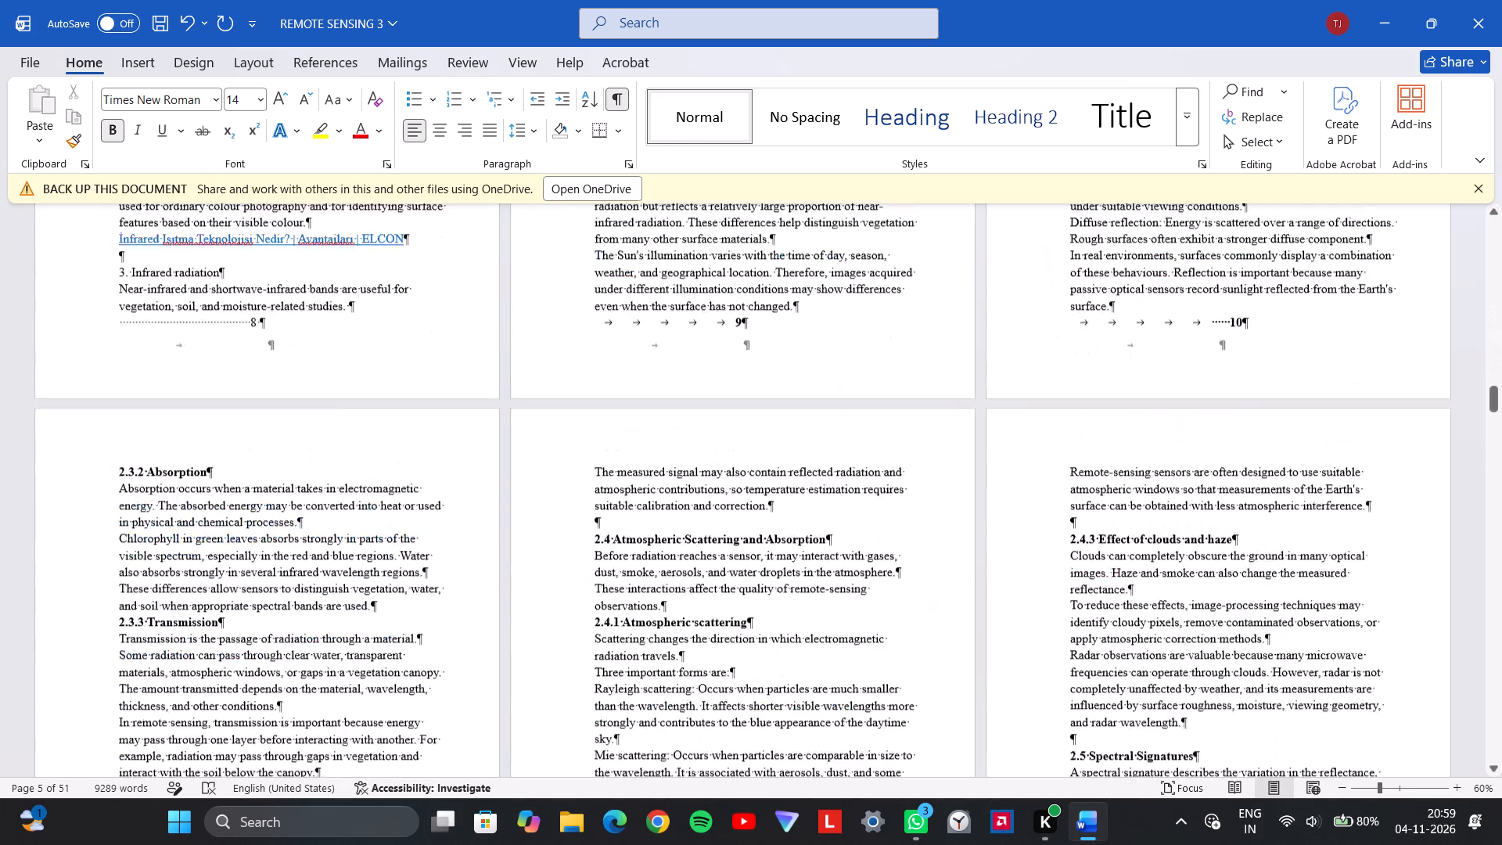
pyautogui.scroll(-6, 523, 562)
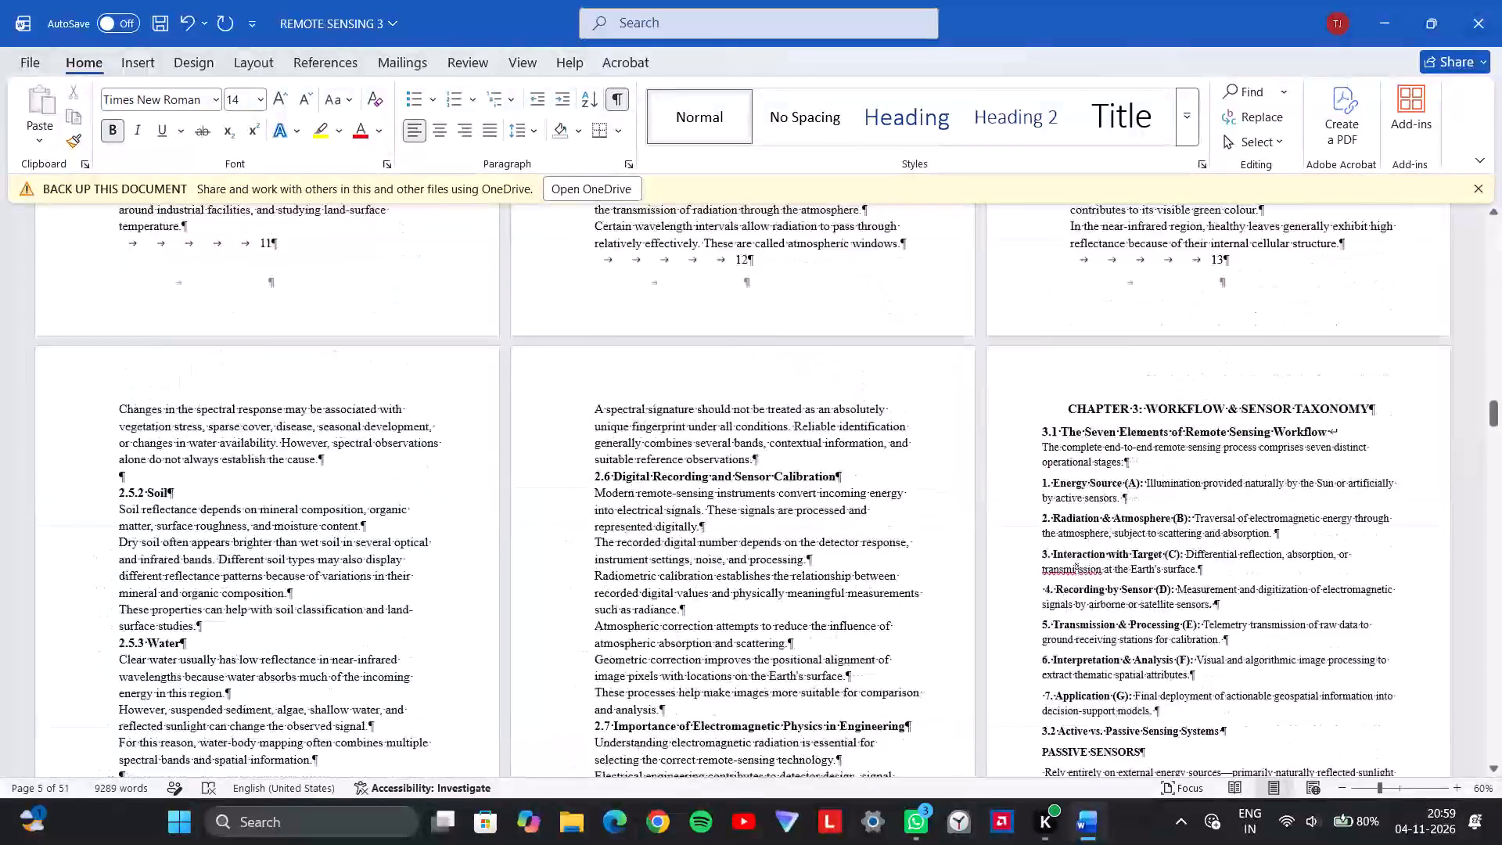
pyautogui.scroll(-2, 523, 562)
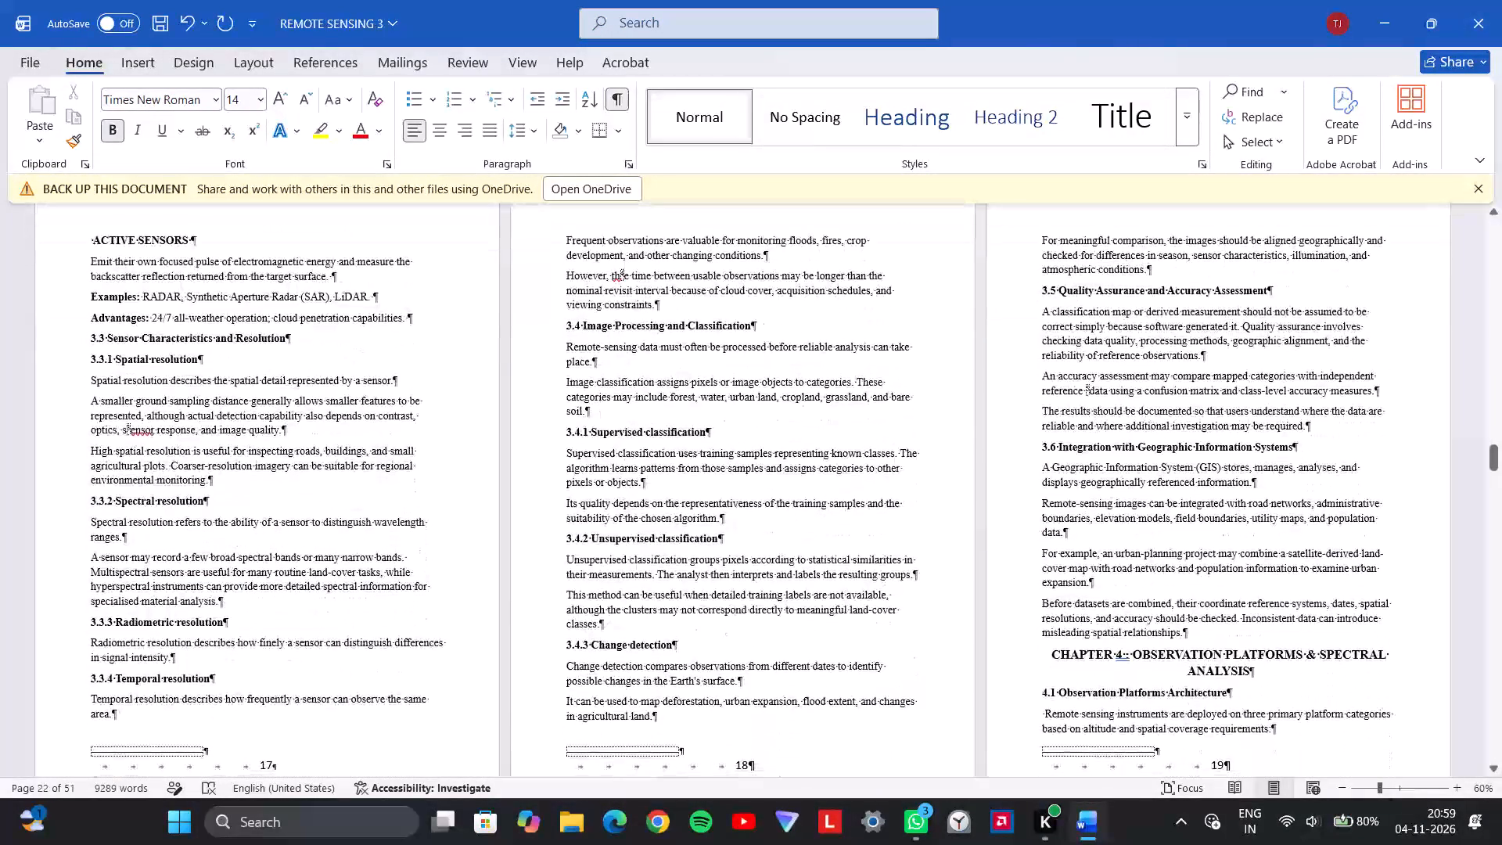
pyautogui.scroll(-2, 523, 562)
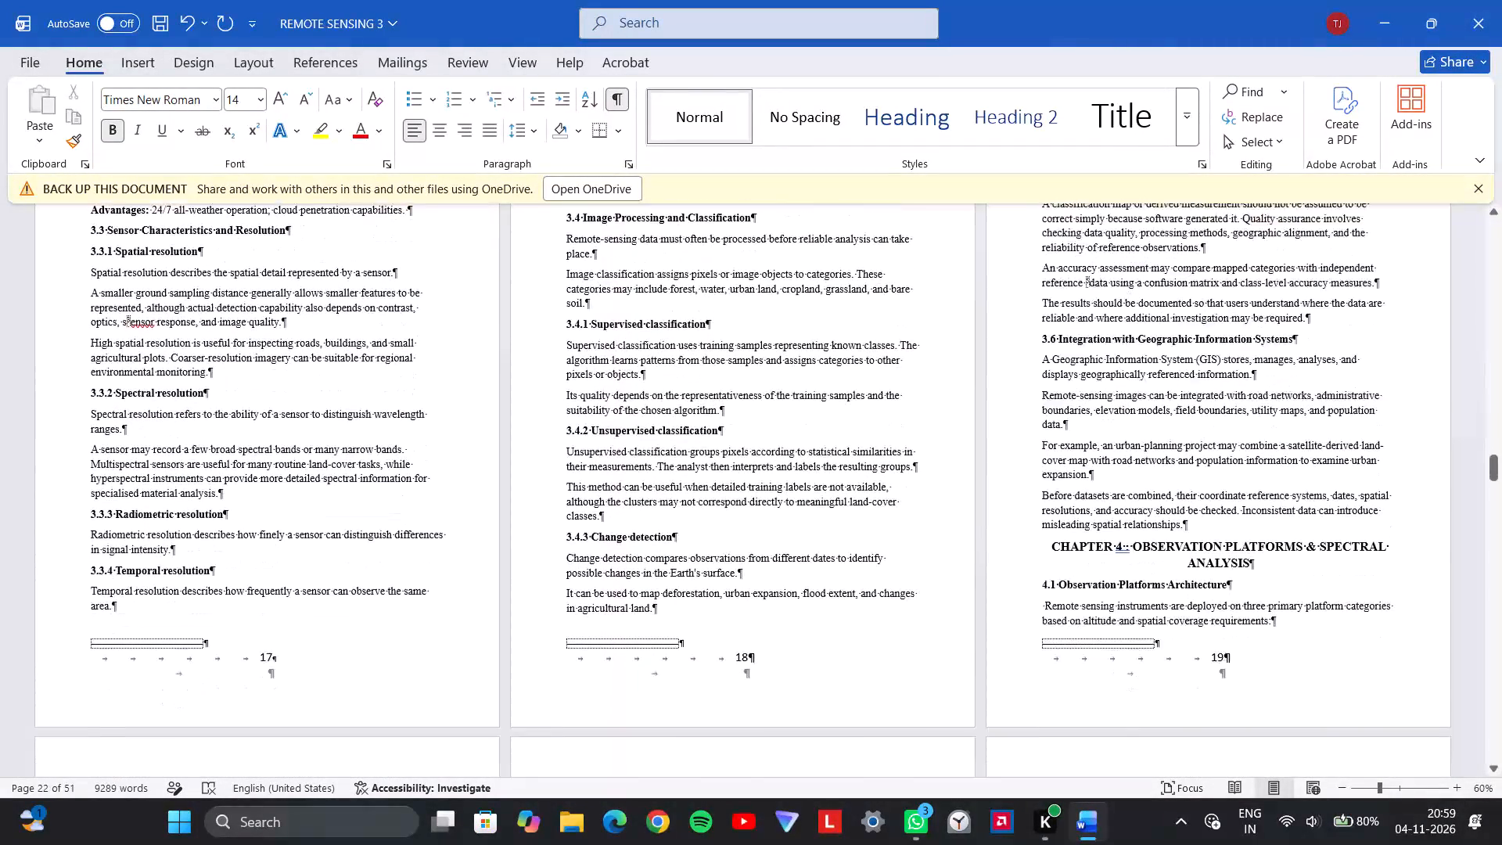
pyautogui.scroll(-7, 523, 562)
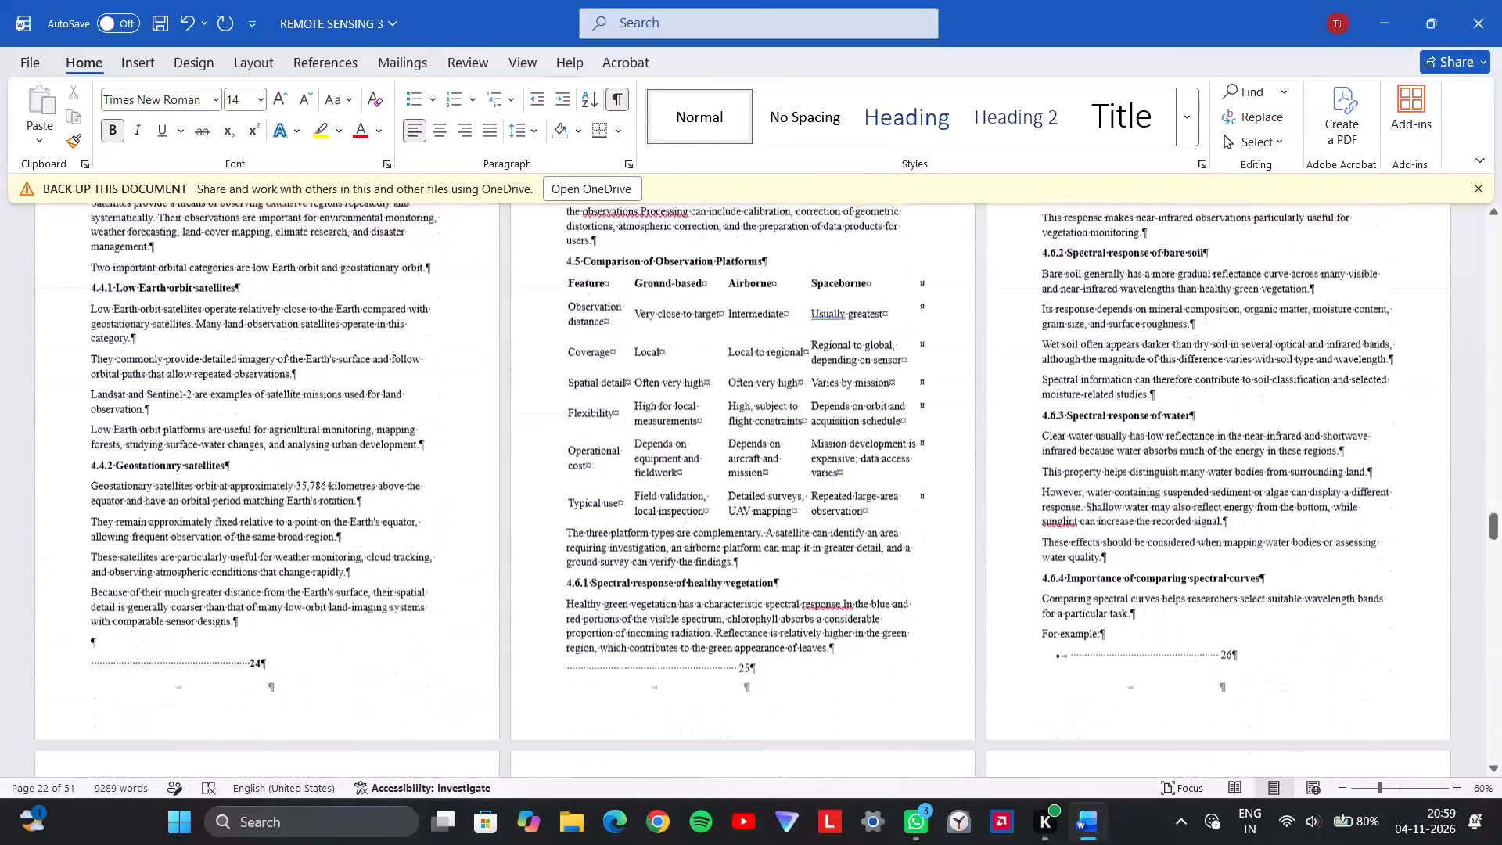
pyautogui.scroll(-5, 523, 562)
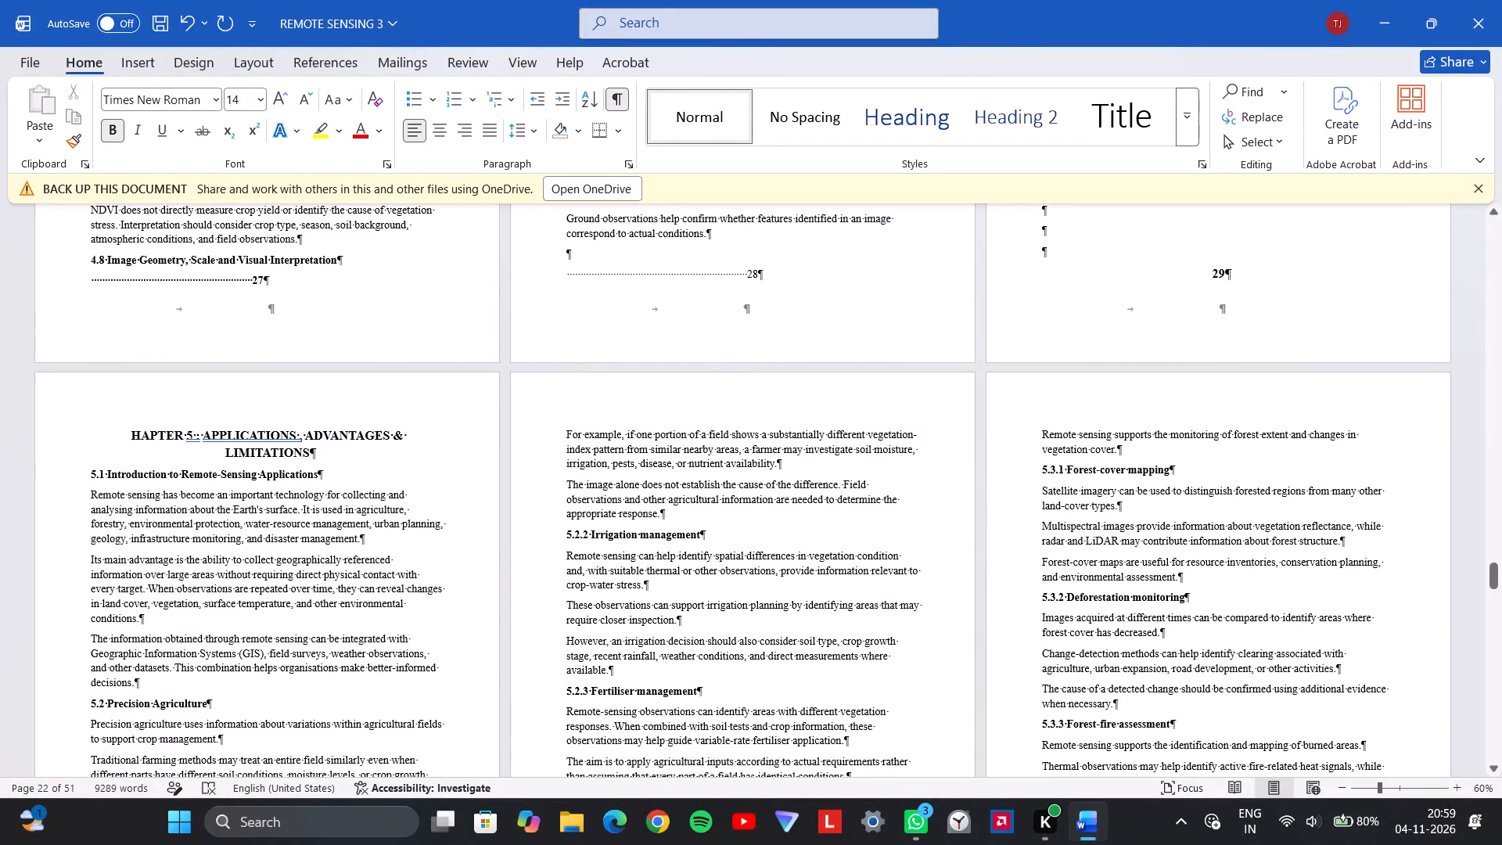
# Add the missing capital C at the start of the Chapter 5 heading, Applications, Advantages & Limitations.
pyautogui.click(125, 434)
pyautogui.press('c')
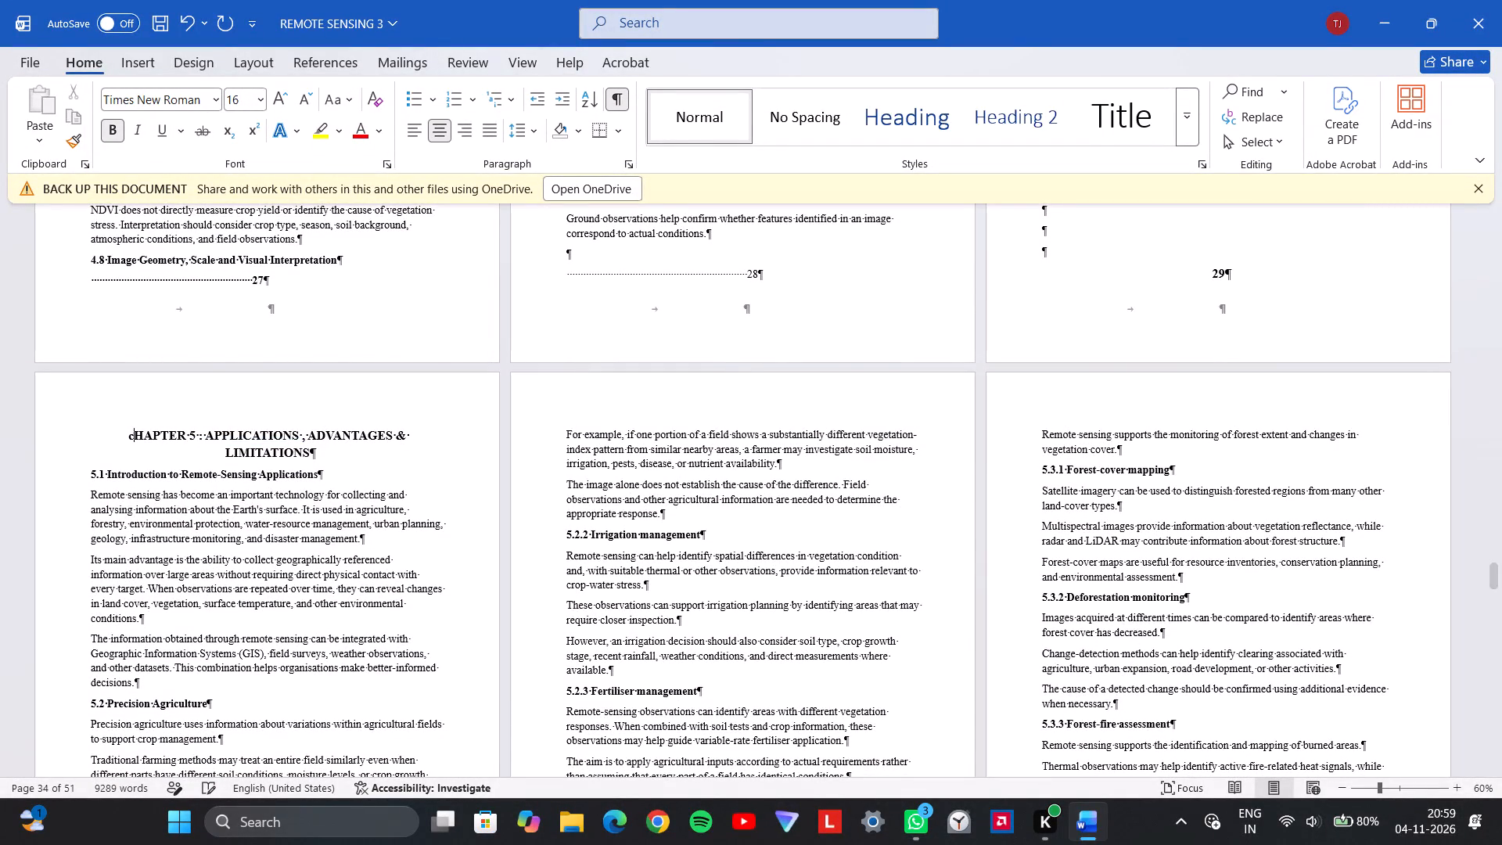
pyautogui.press('BackSpace')
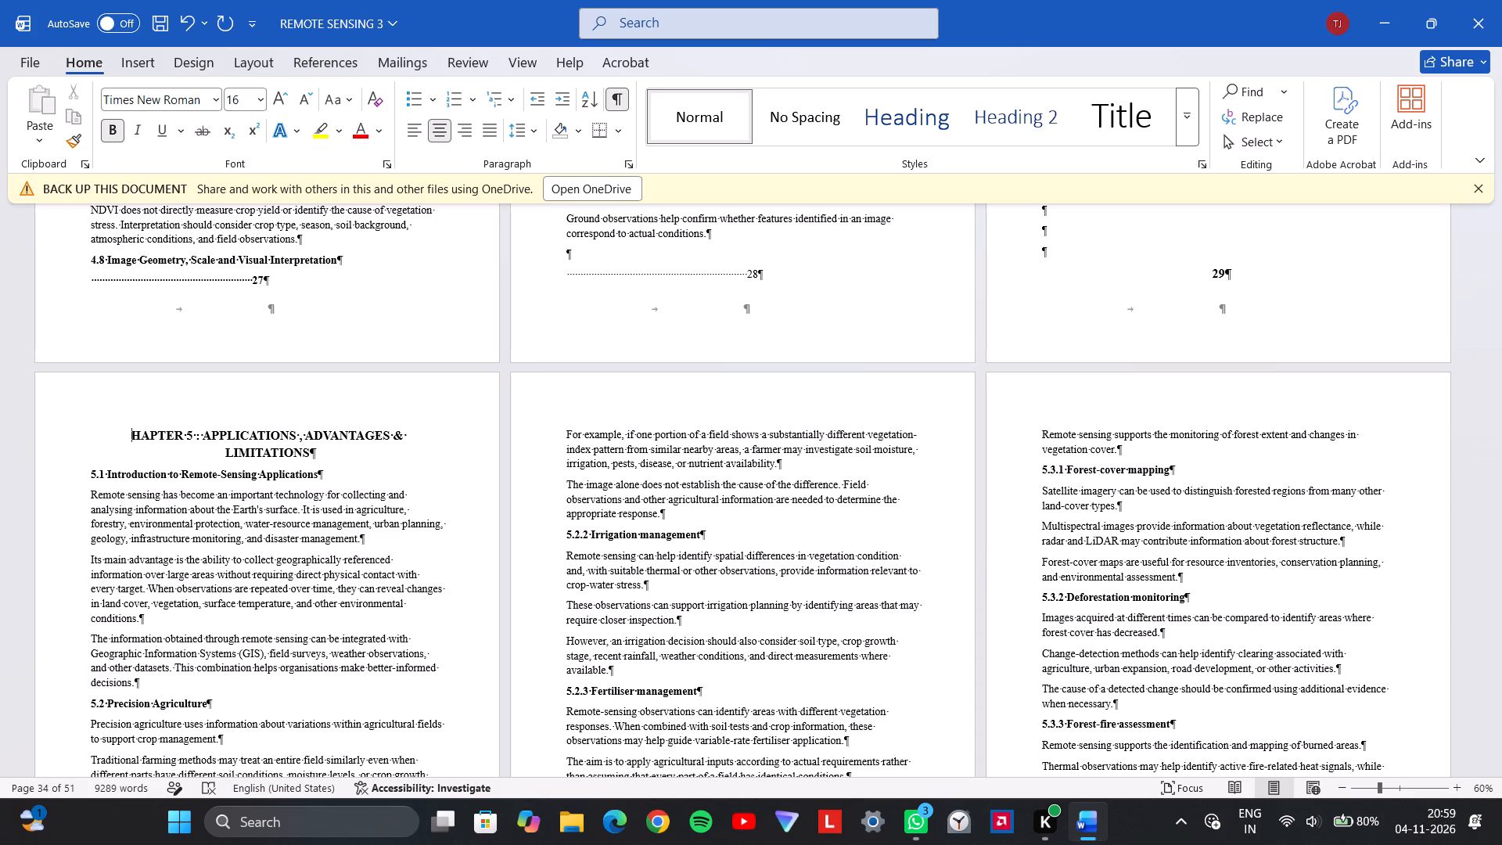
pyautogui.hotkey('shift', 'c')
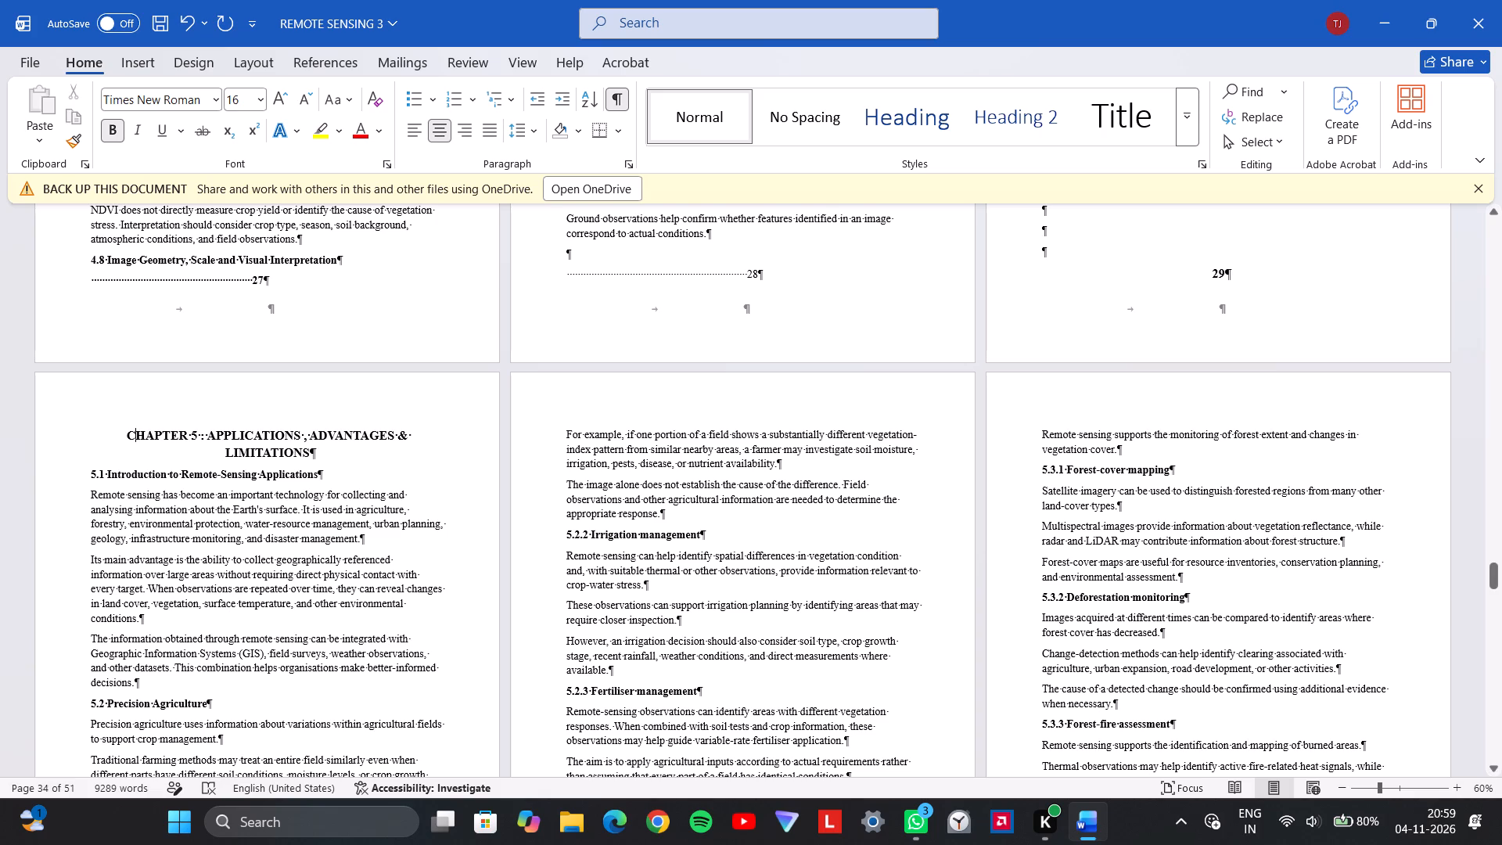
# Complete the page range in the Chapter 3 Workflow & Sensor Taxonomy contents entry as 16-19.
pyautogui.scroll(-1, 350, 411)
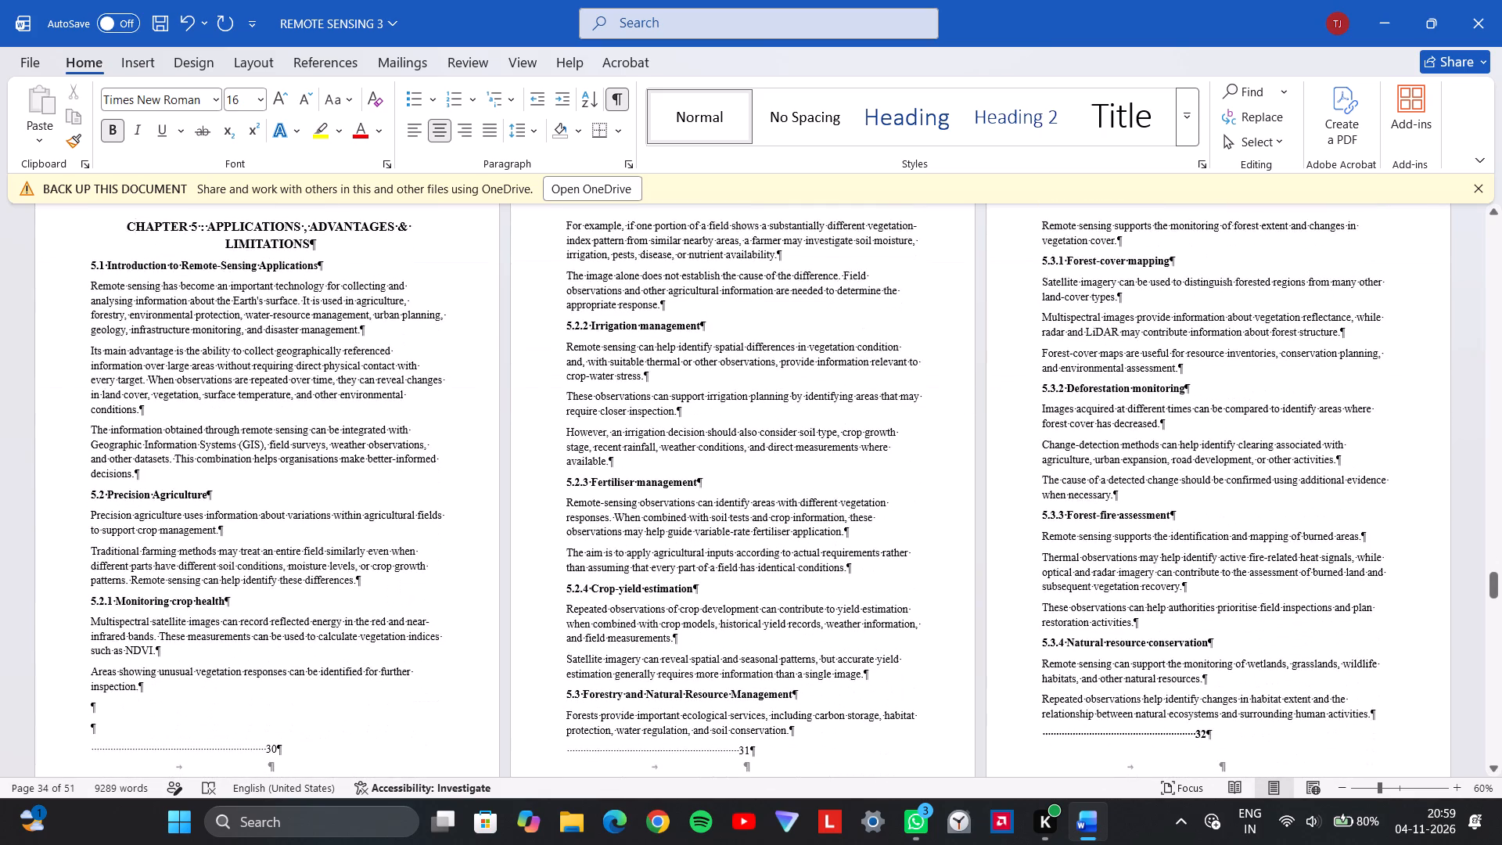
pyautogui.scroll(2, 350, 411)
pyautogui.scroll(-3, 350, 411)
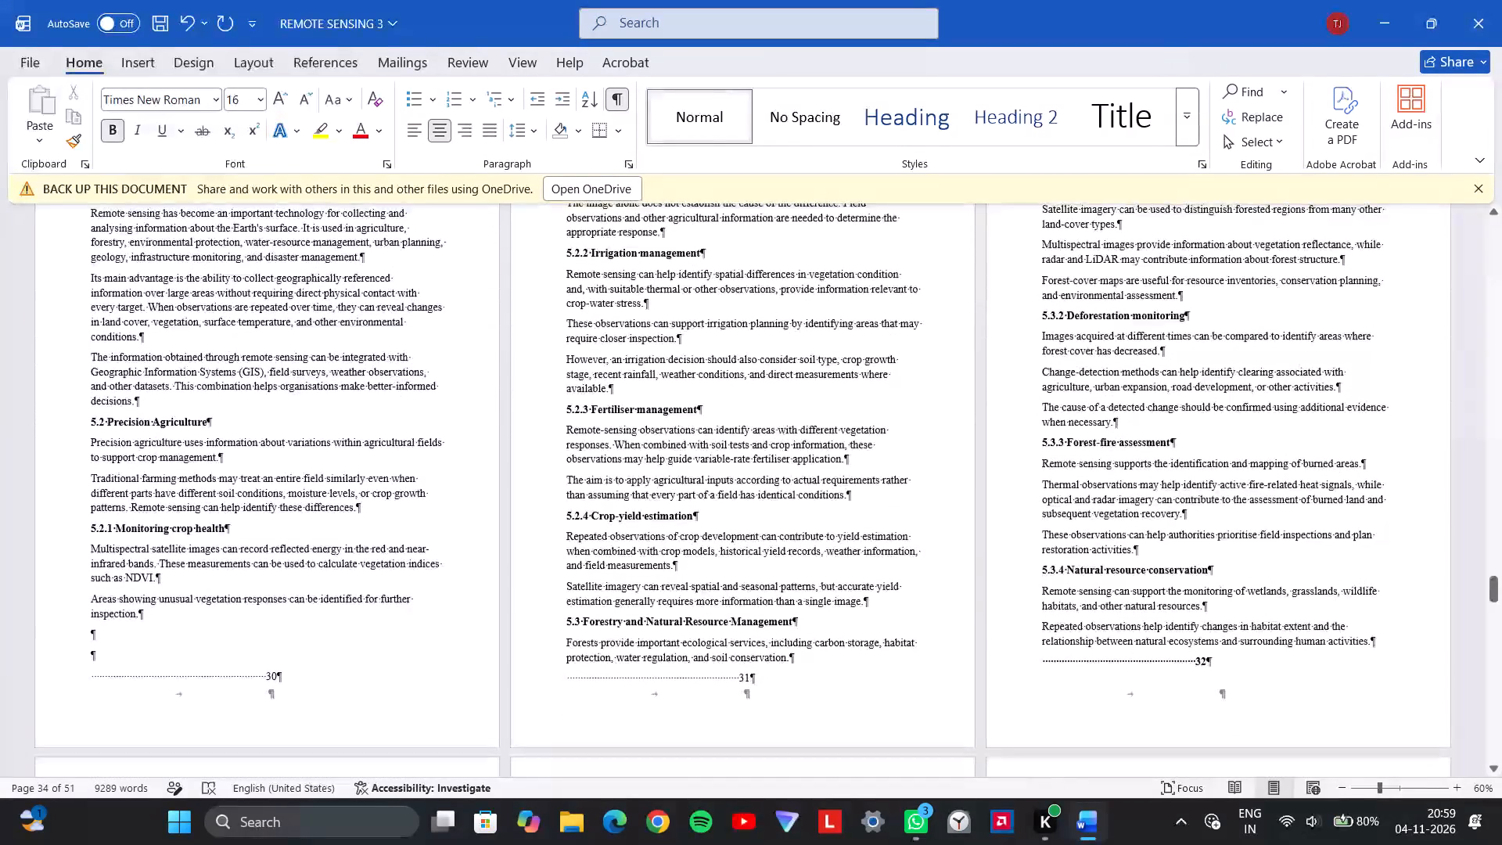
pyautogui.scroll(20, 350, 411)
pyautogui.scroll(20, 350, 411)
pyautogui.scroll(20, 350, 411)
pyautogui.scroll(-4, 350, 411)
pyautogui.scroll(-1, 641, 591)
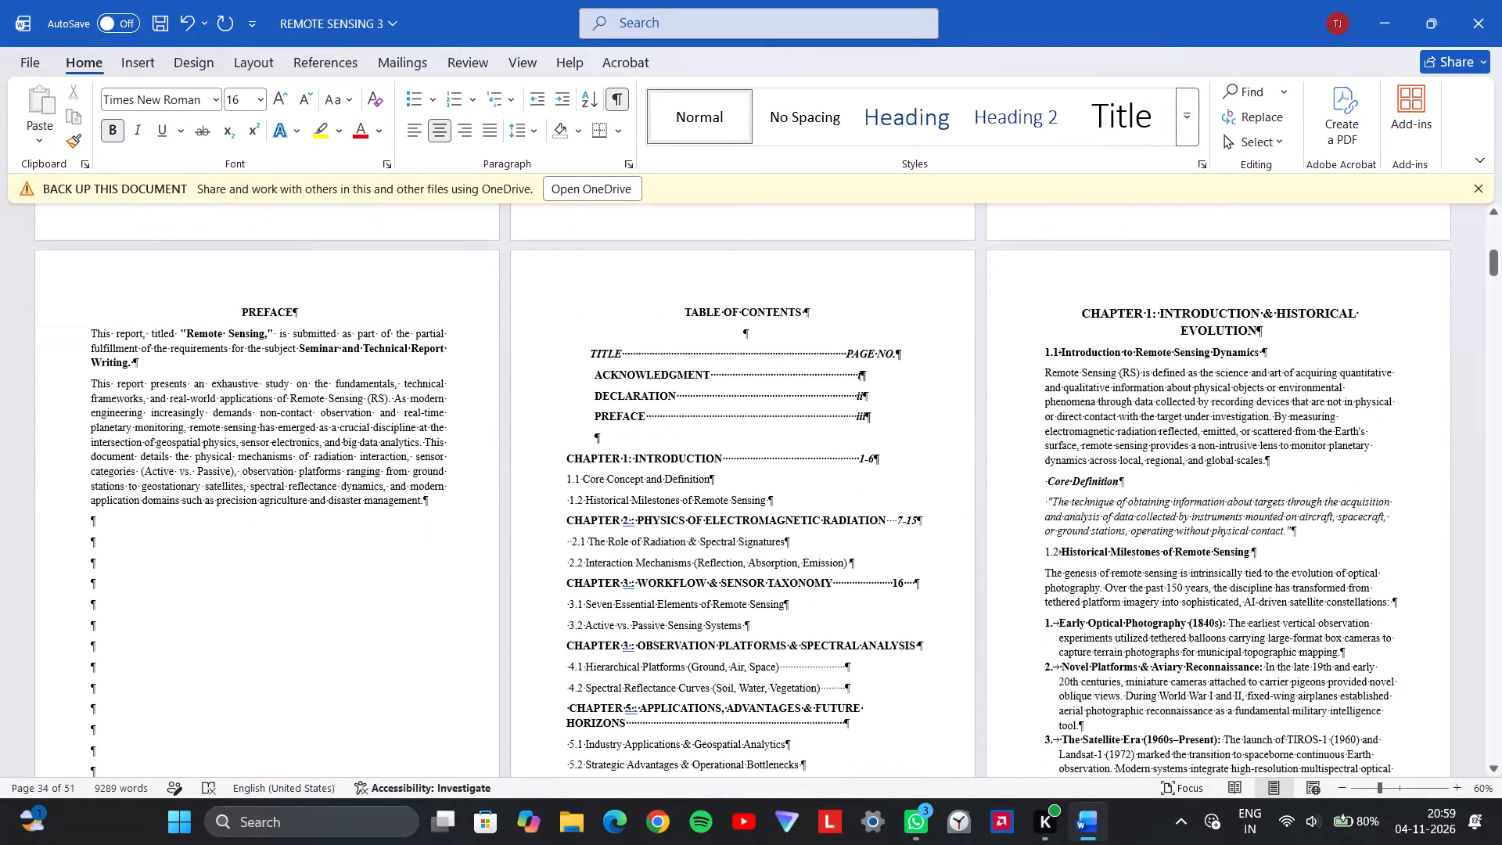
pyautogui.click(904, 585)
pyautogui.write('-19')
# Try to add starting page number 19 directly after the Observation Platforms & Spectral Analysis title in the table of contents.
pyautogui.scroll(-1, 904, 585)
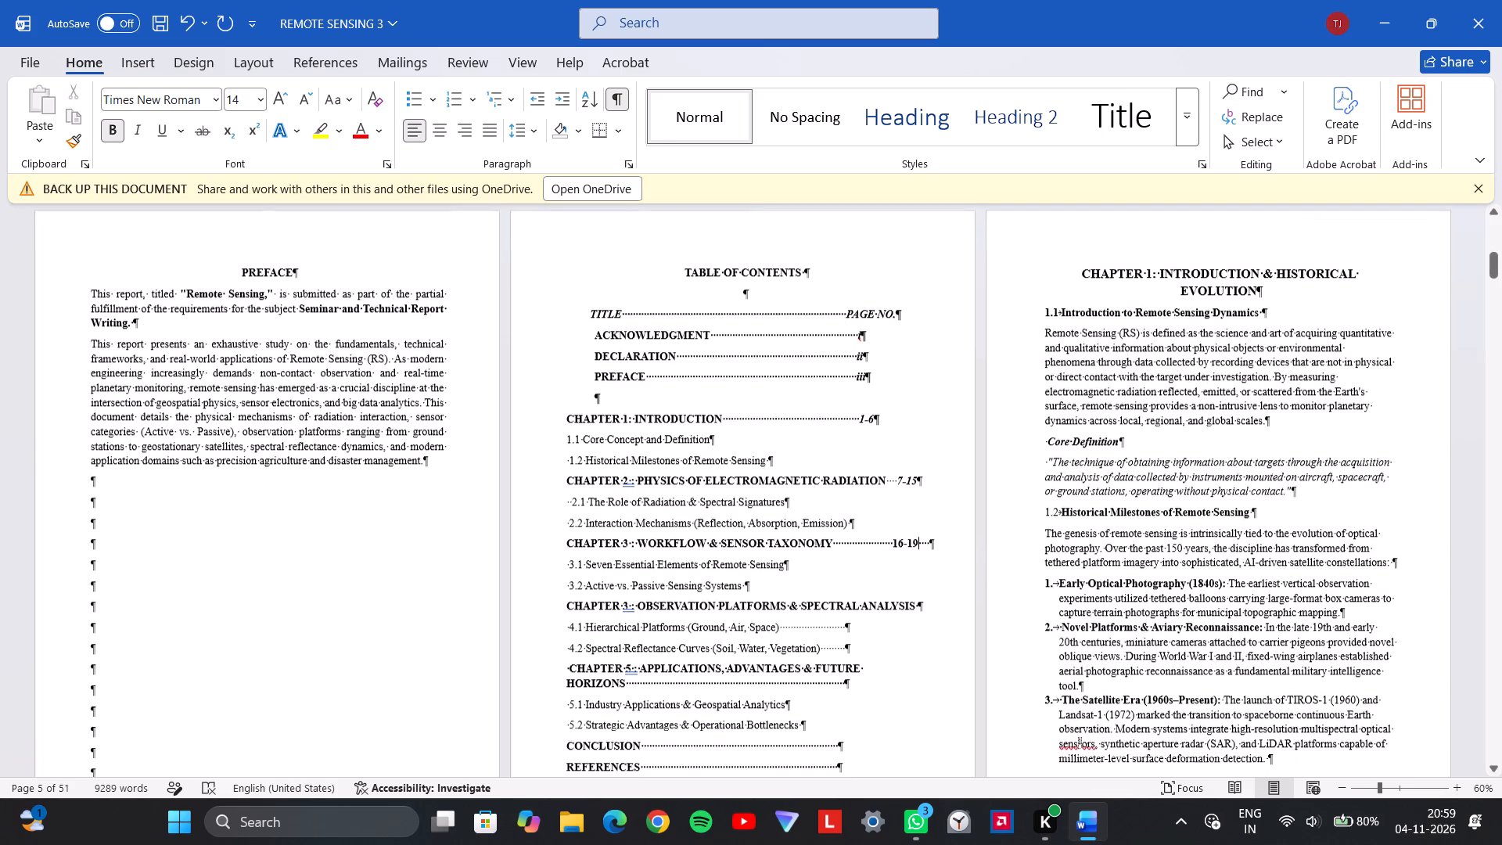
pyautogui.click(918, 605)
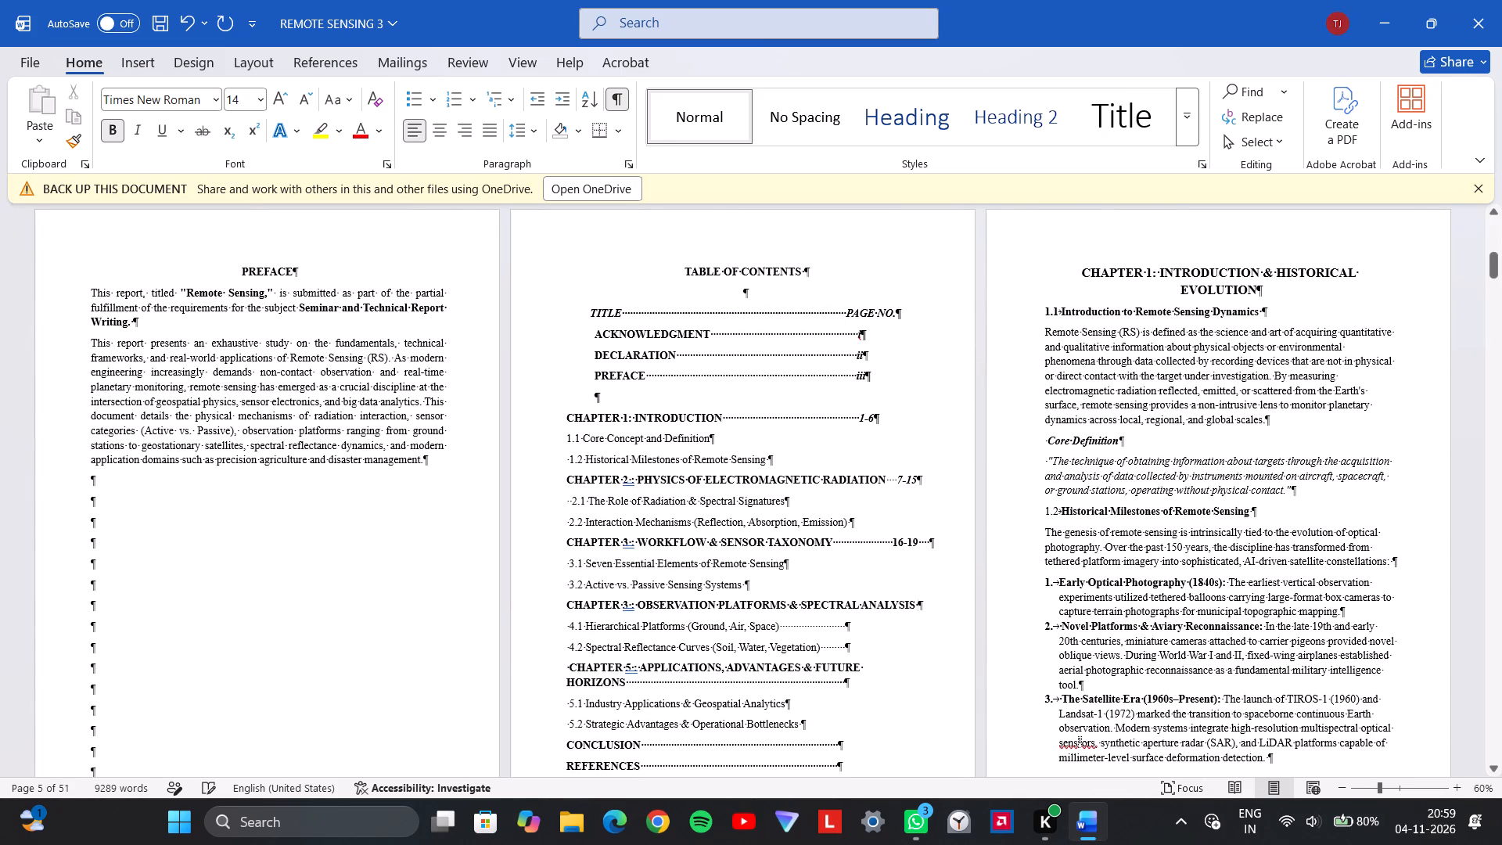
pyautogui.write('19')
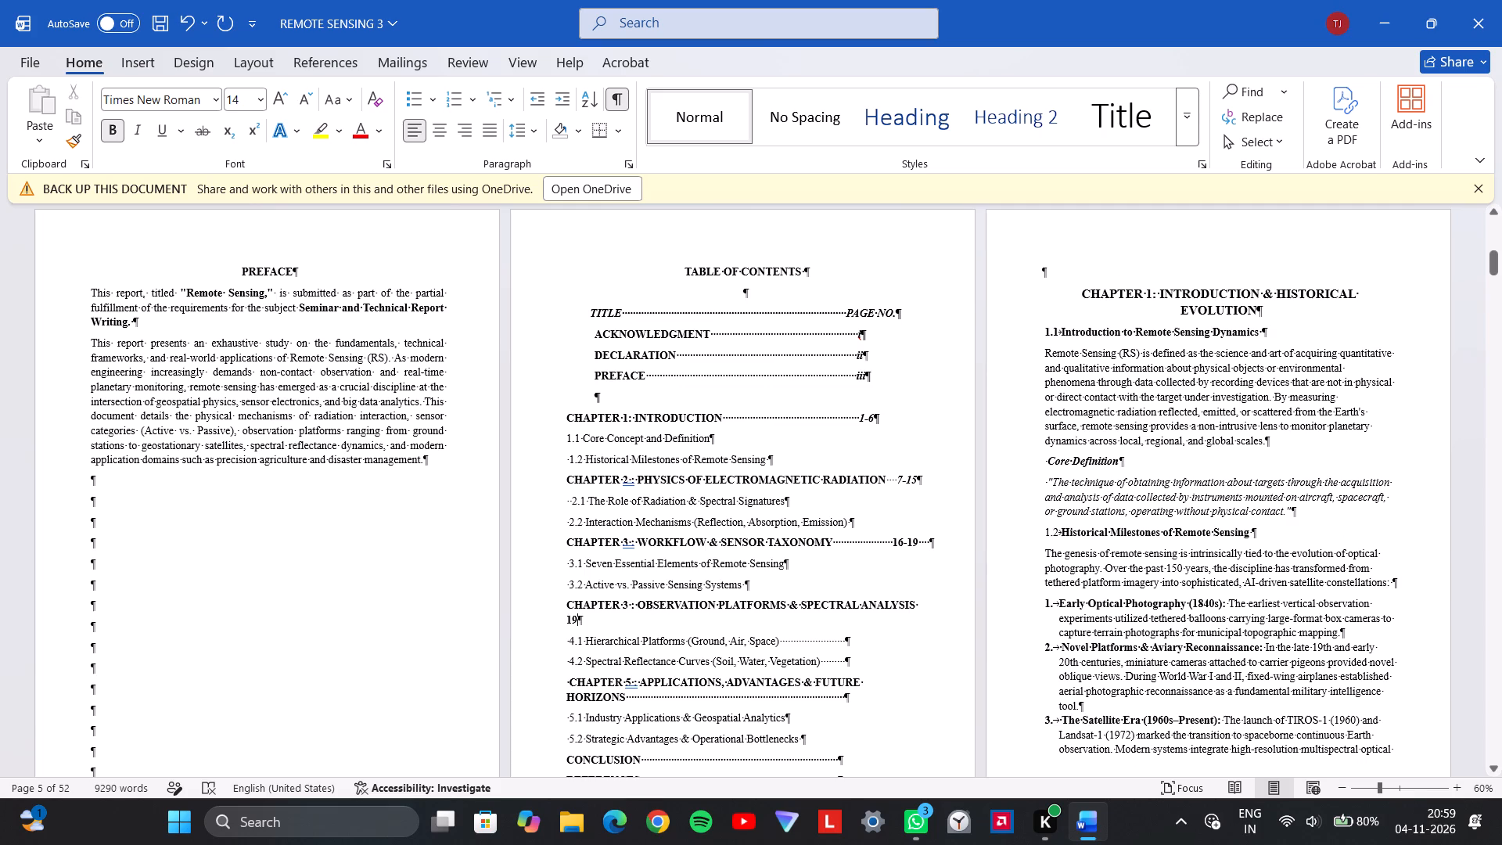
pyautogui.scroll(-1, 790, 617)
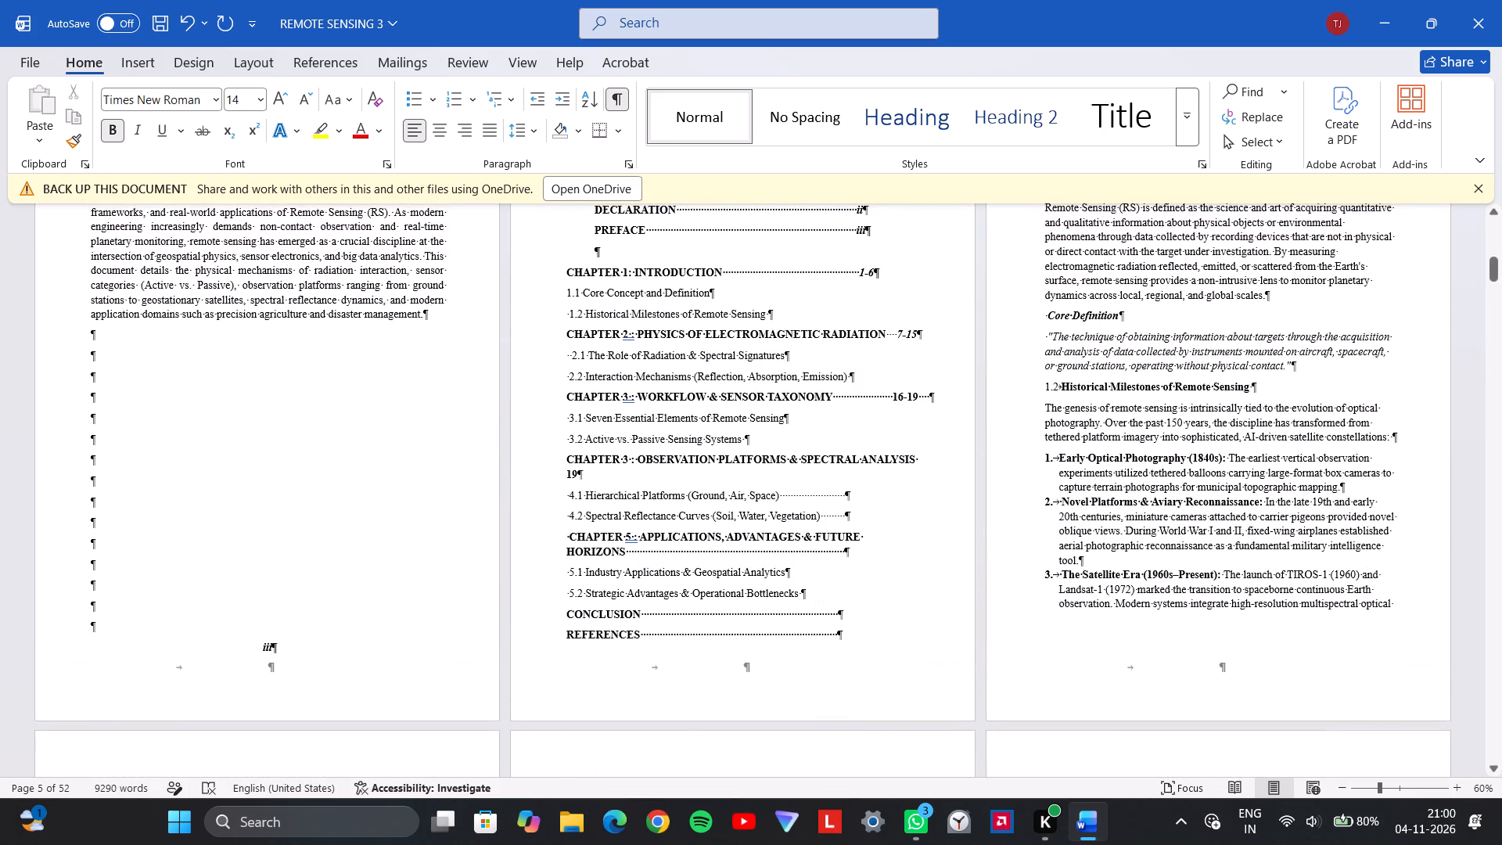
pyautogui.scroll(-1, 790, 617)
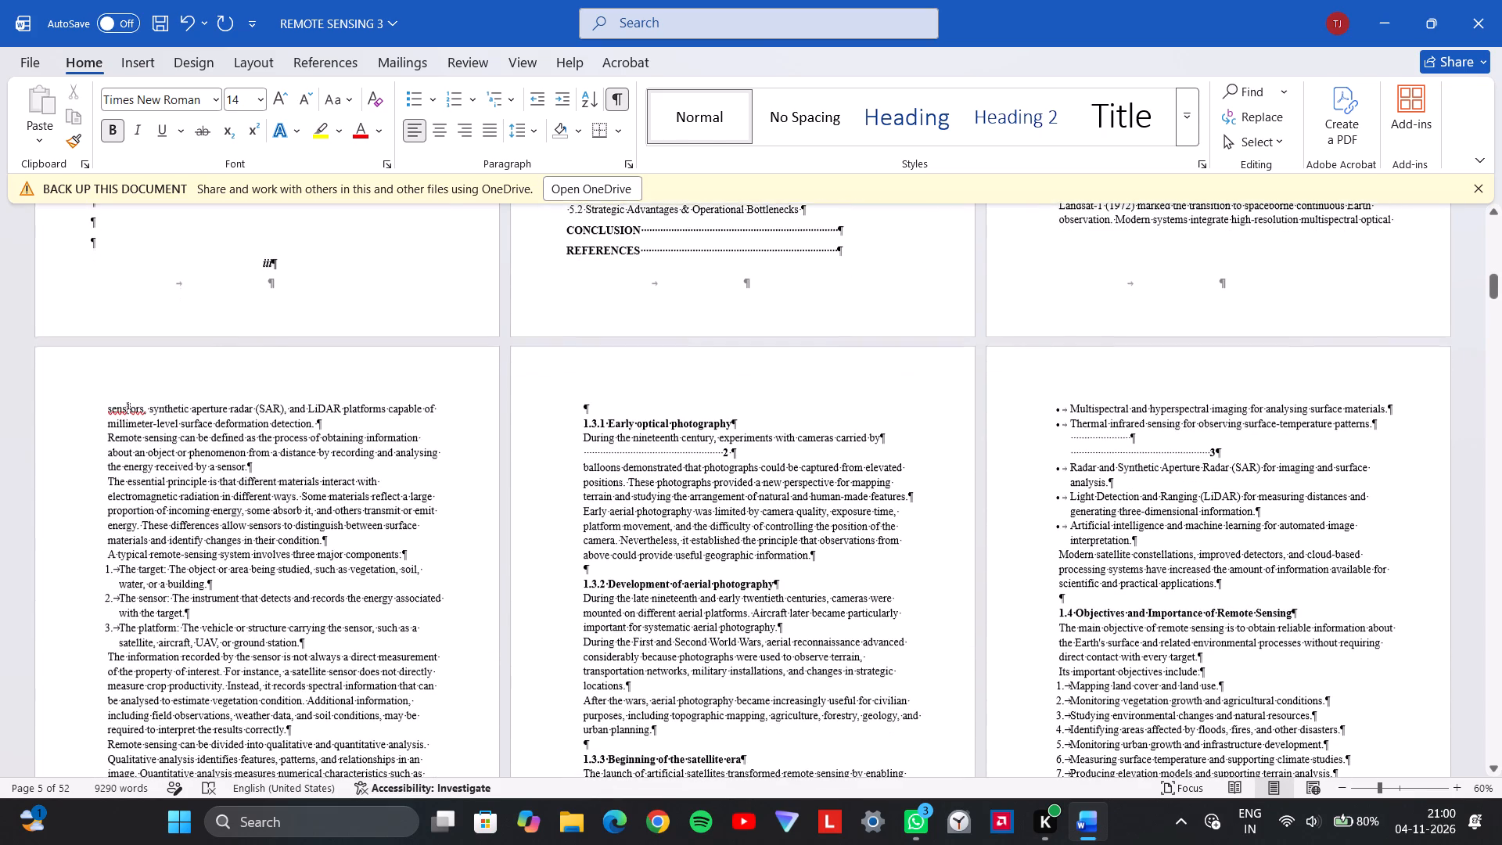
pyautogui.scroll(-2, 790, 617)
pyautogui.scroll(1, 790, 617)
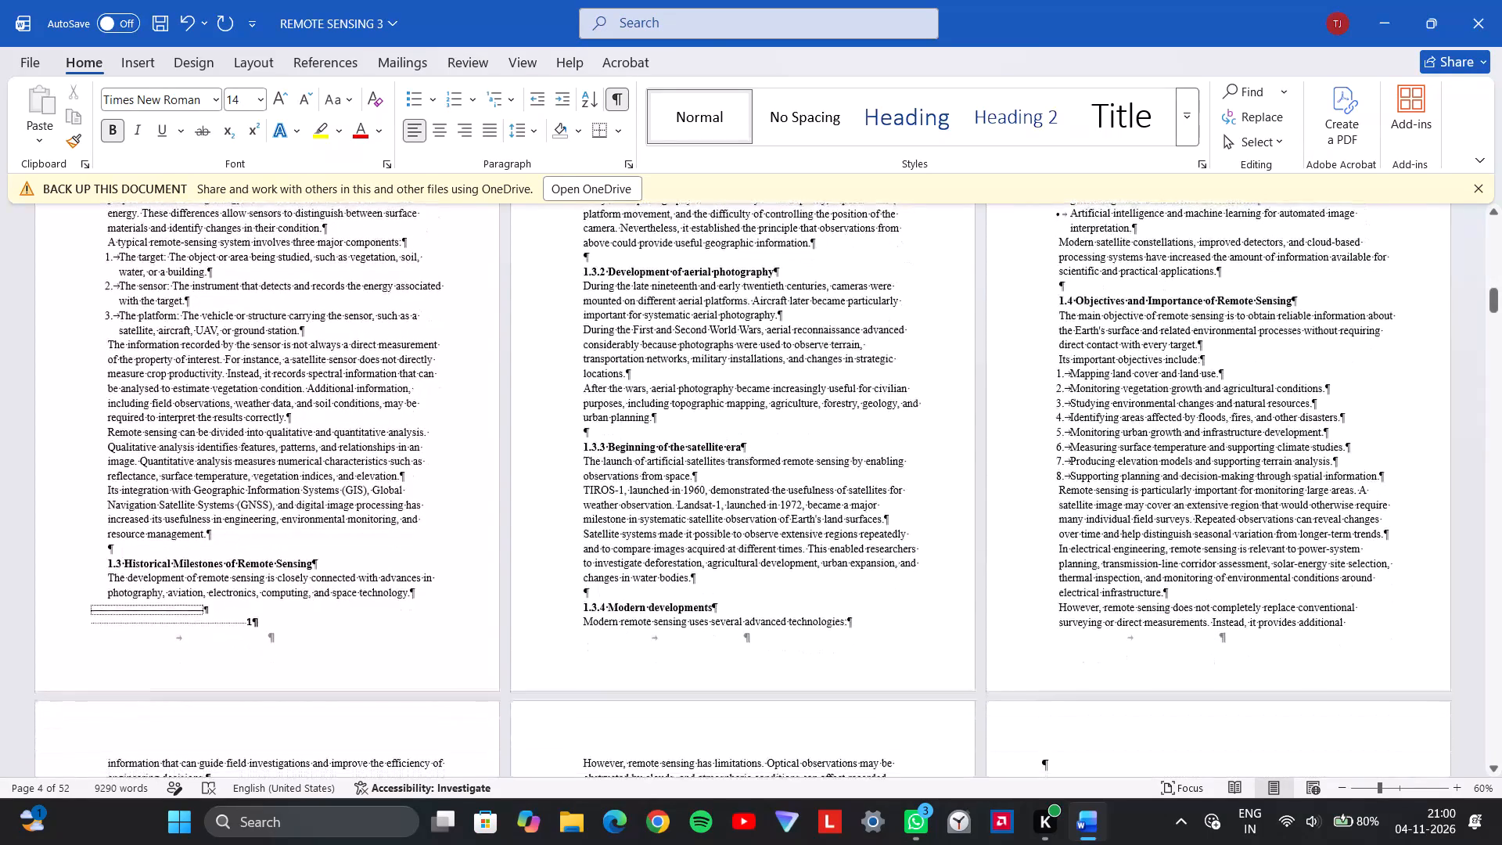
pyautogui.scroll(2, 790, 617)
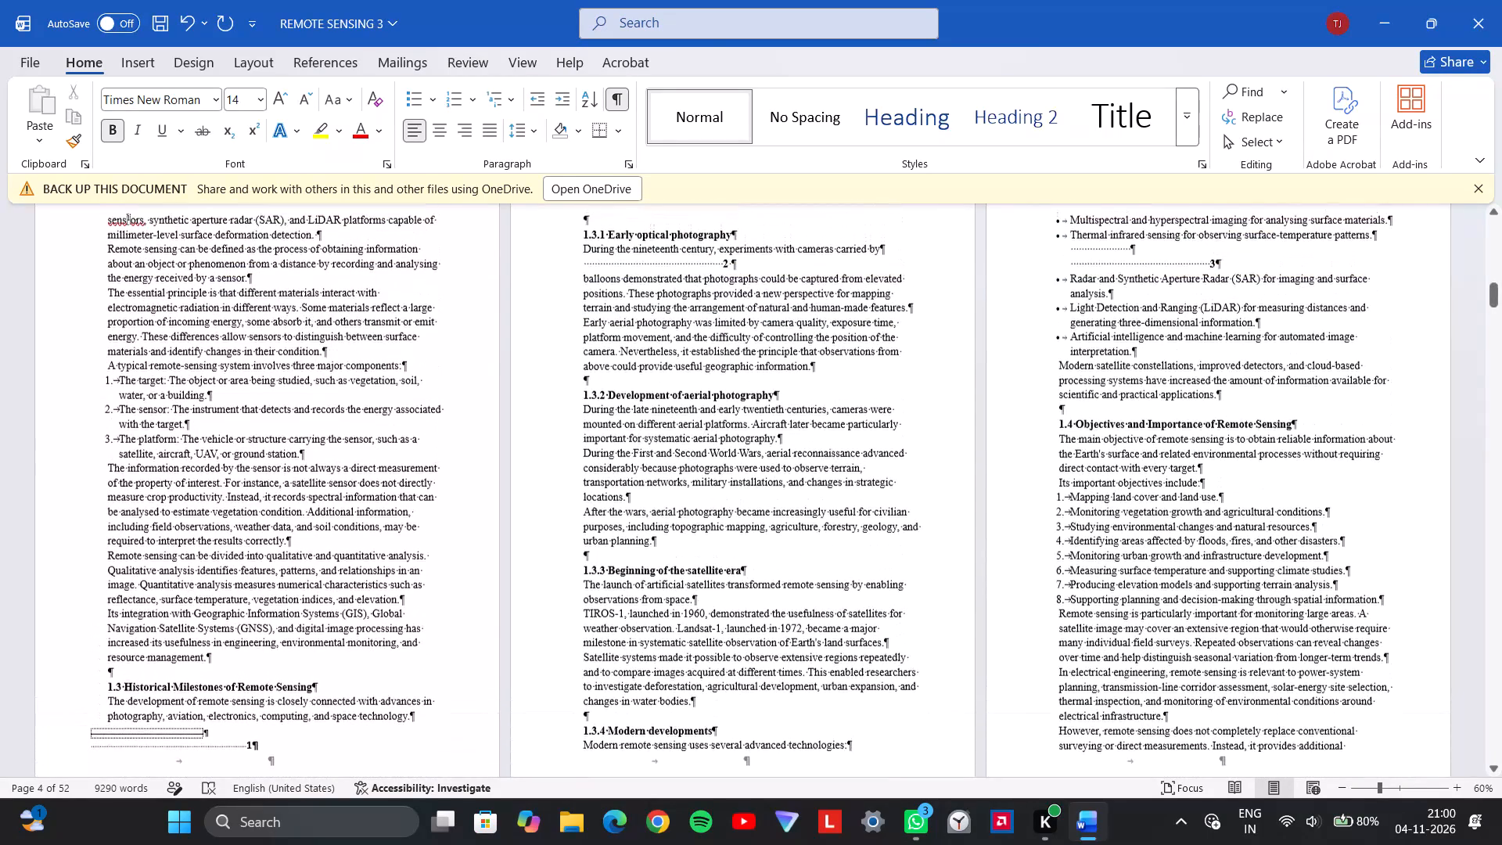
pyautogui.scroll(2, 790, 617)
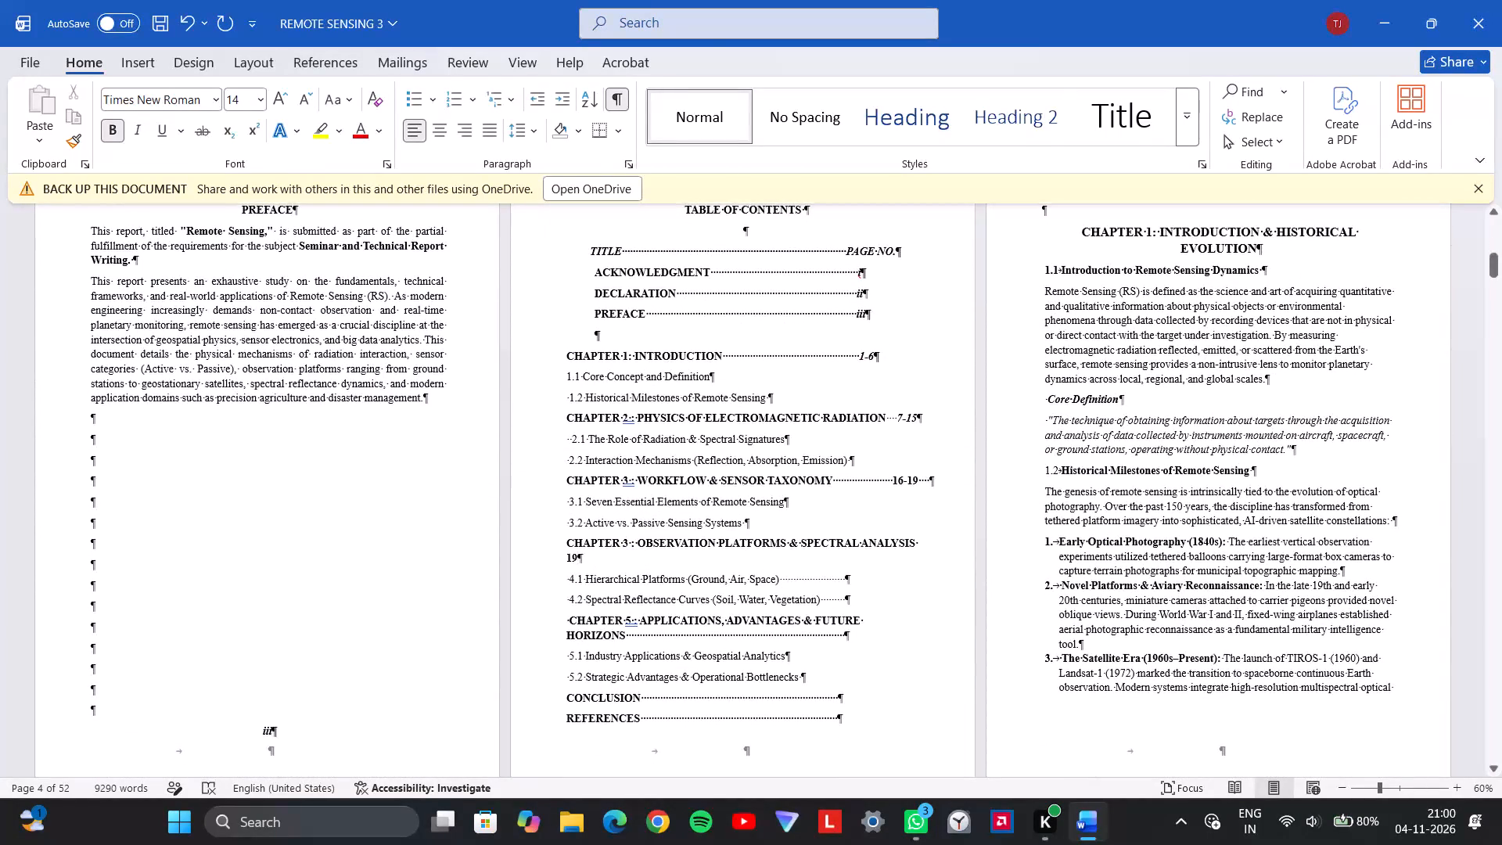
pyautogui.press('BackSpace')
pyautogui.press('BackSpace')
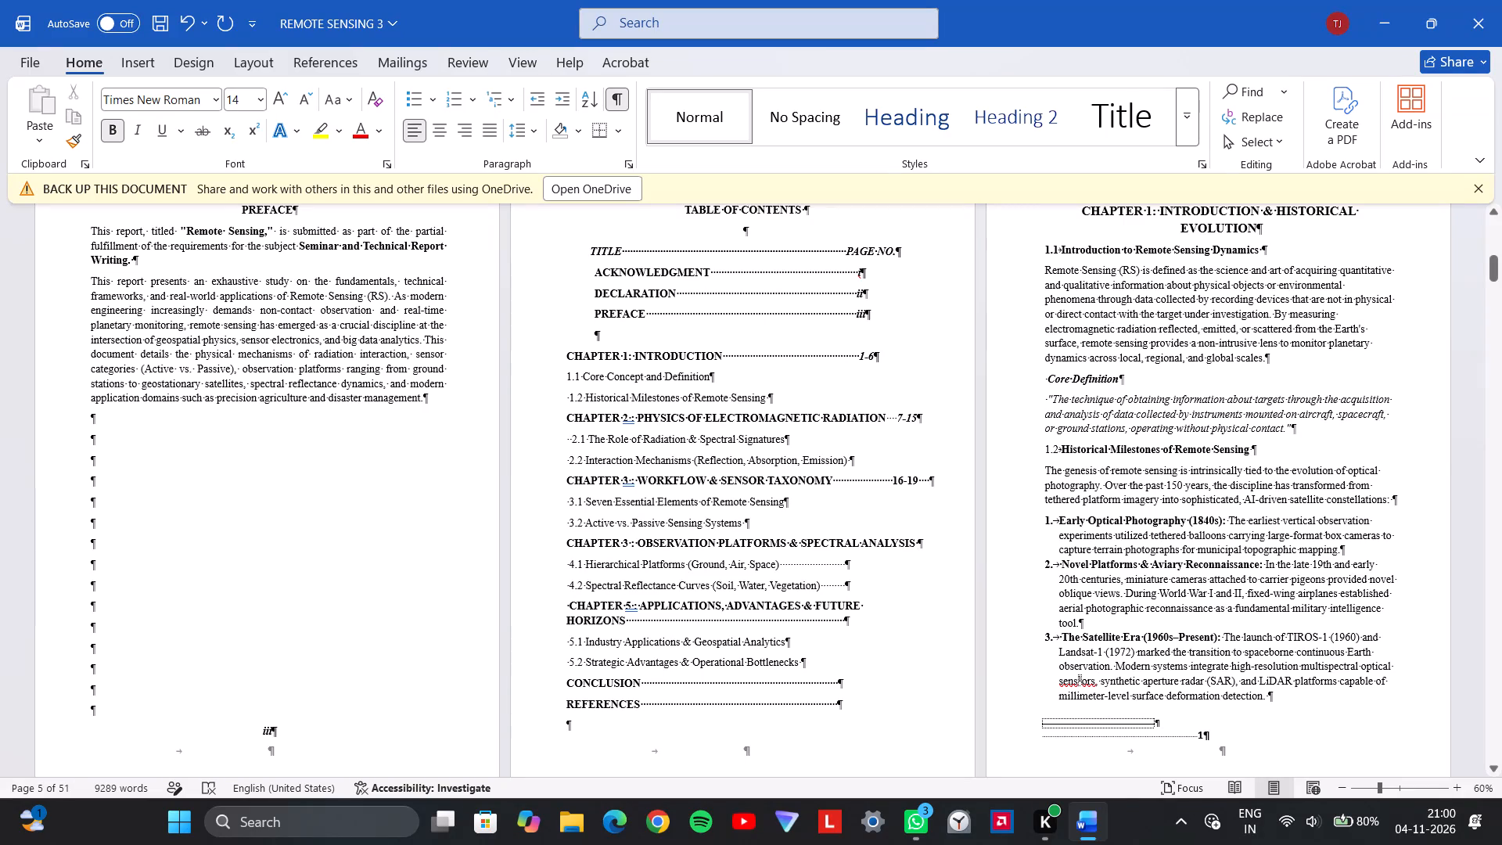
# Extend the spacing after the 4.1 Hierarchical Platforms contents line and enter the page range 19-29 at its end.
pyautogui.click(845, 559)
pyautogui.scroll(-1, 845, 559)
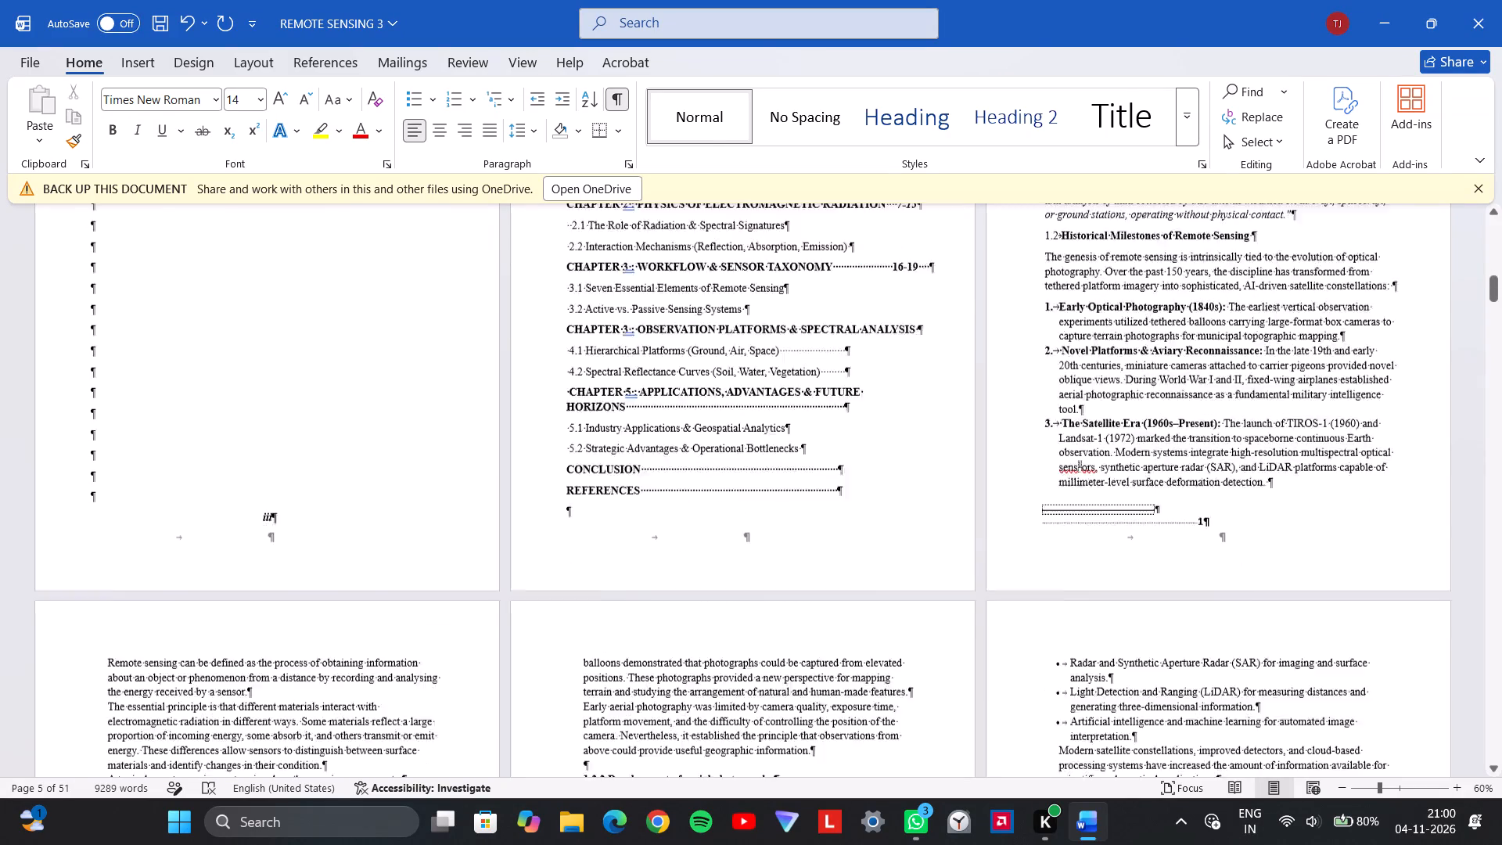
pyautogui.scroll(-4, 845, 559)
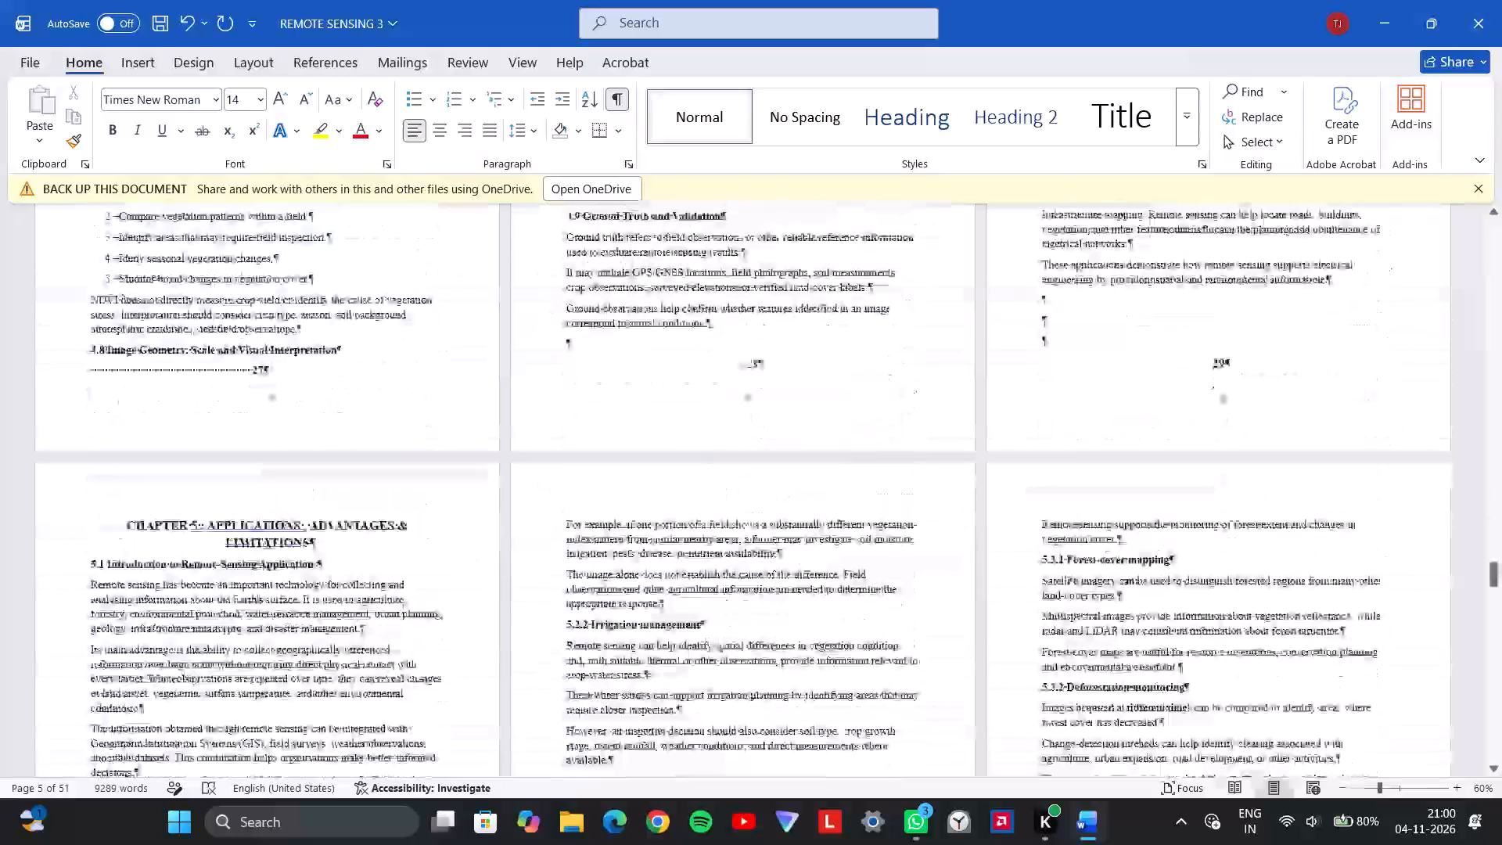
pyautogui.scroll(20, 845, 559)
pyautogui.scroll(7, 845, 559)
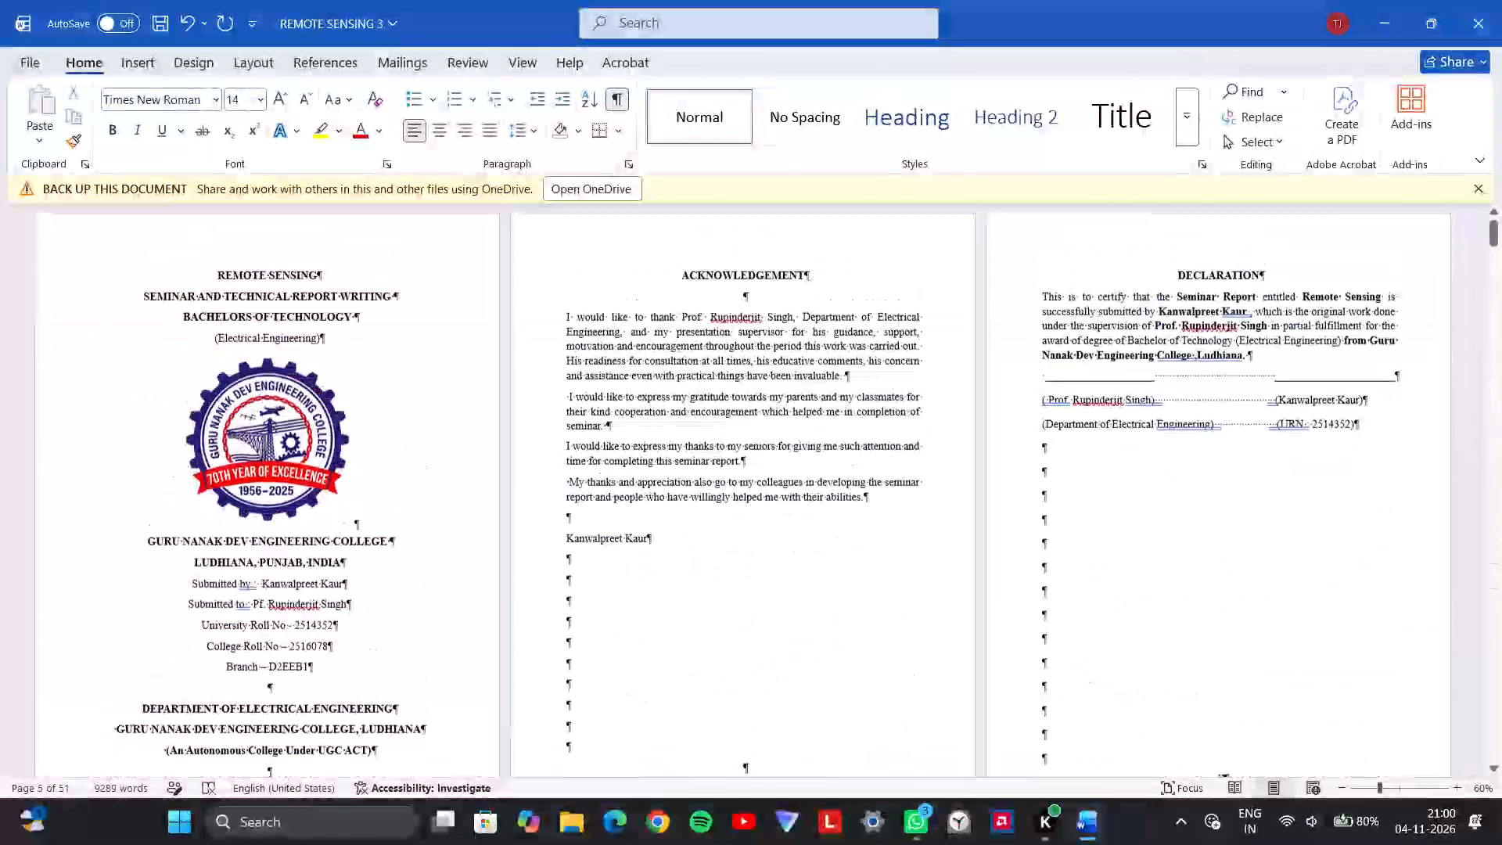
pyautogui.scroll(-5, 845, 559)
pyautogui.scroll(1, 845, 559)
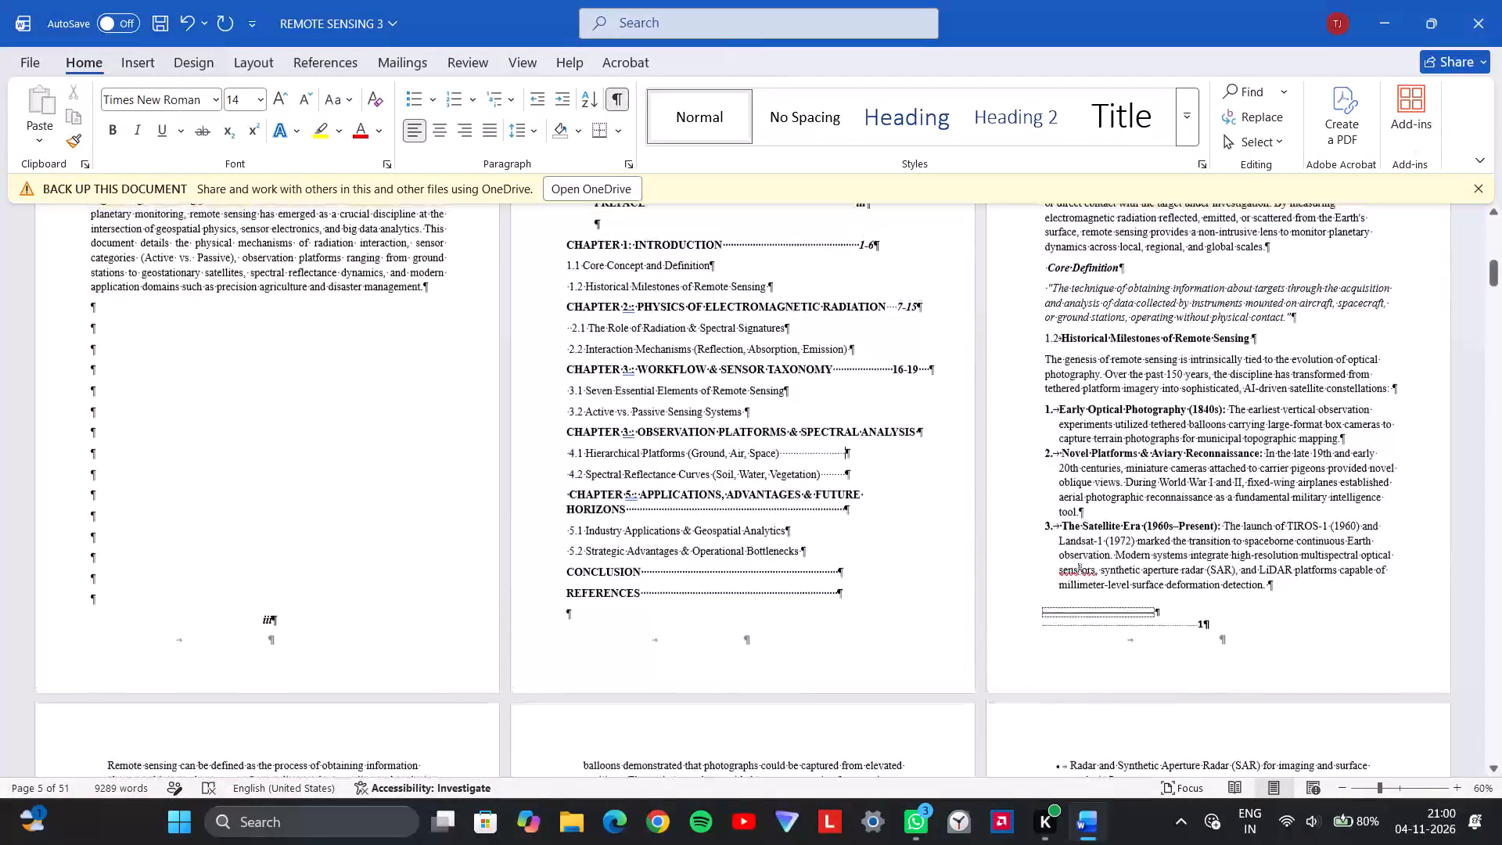
pyautogui.press('space')
pyautogui.press('space')
pyautogui.press('space')
pyautogui.press('space')
pyautogui.press('space')
pyautogui.press('space')
pyautogui.press('space')
pyautogui.press('space')
pyautogui.press('space')
pyautogui.press('space')
pyautogui.press('space')
pyautogui.press('space')
pyautogui.press('space')
pyautogui.press('space')
pyautogui.press('space')
pyautogui.press('space')
pyautogui.press('space')
pyautogui.press('space')
pyautogui.press('space')
pyautogui.press('space')
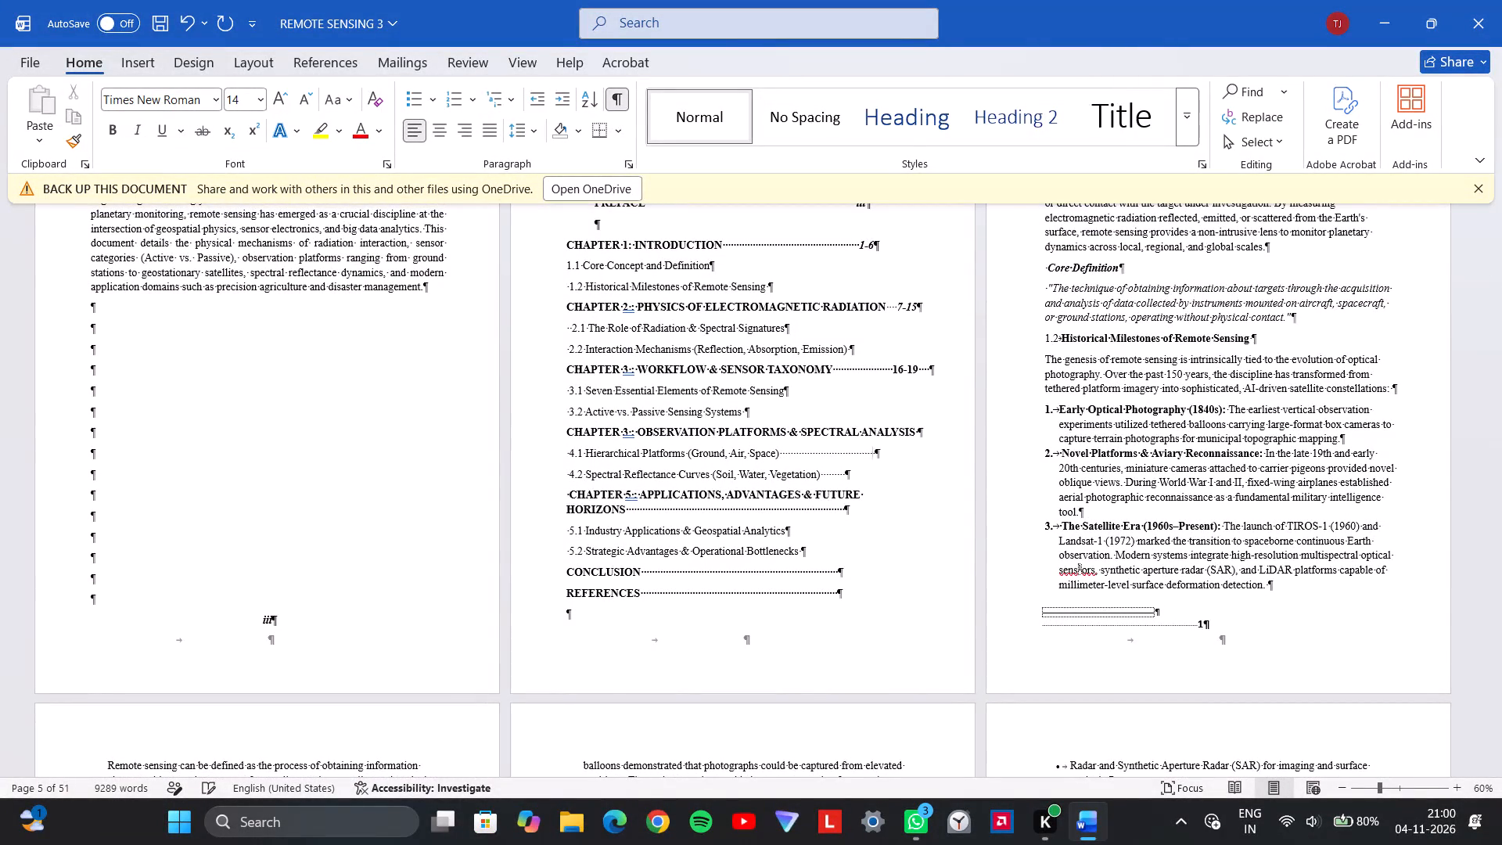
pyautogui.press('space')
pyautogui.write('19-')
pyautogui.press('BackSpace')
pyautogui.press('BackSpace')
pyautogui.press('BackSpace')
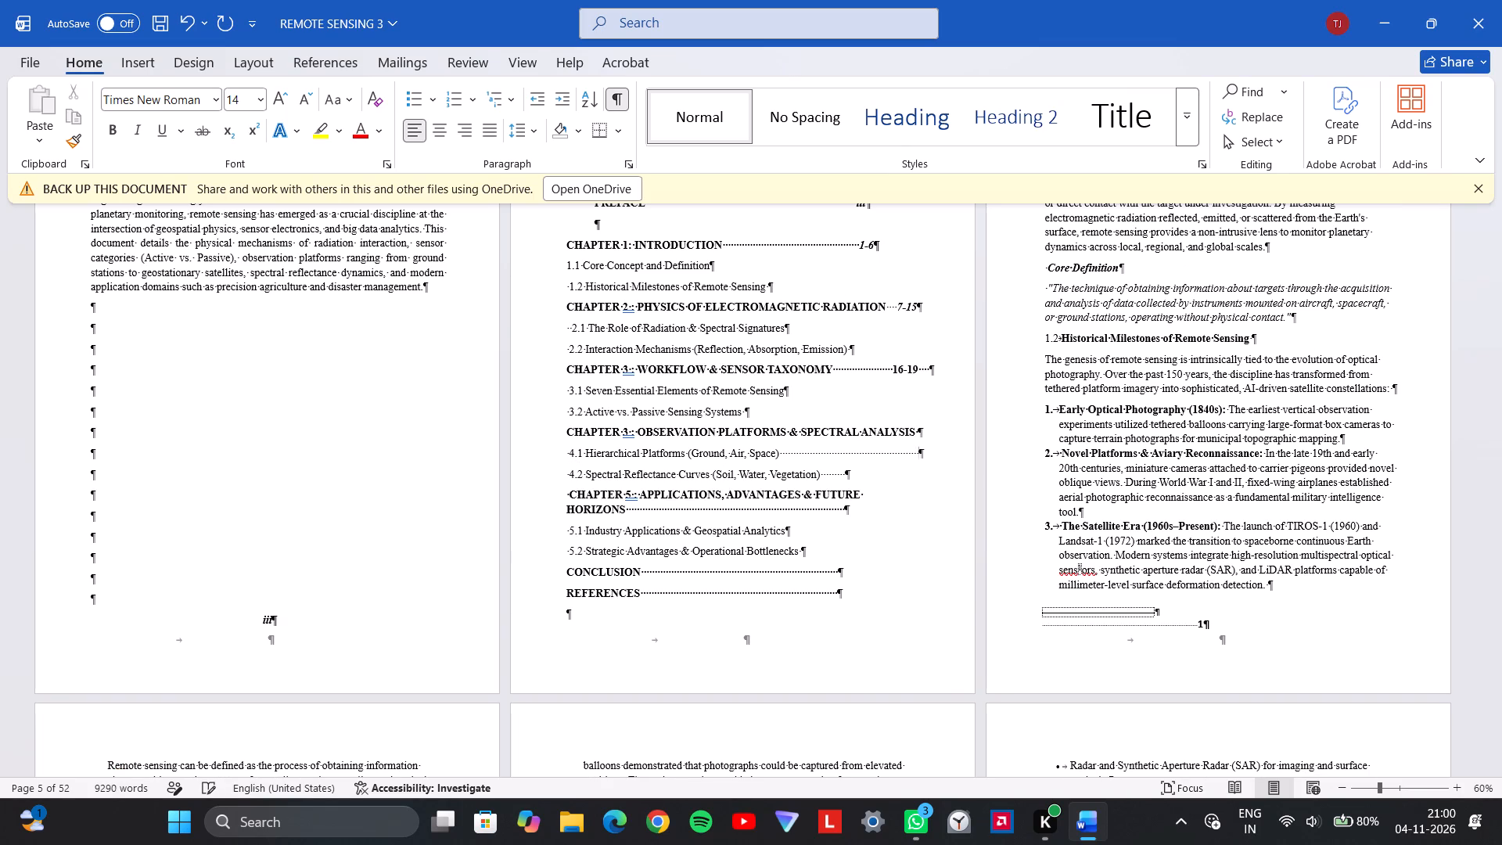
pyautogui.press('BackSpace')
pyautogui.press('BackSpace')
pyautogui.press('BackSpace')
pyautogui.press('BackSpace')
pyautogui.press('BackSpace')
pyautogui.write('19-29')
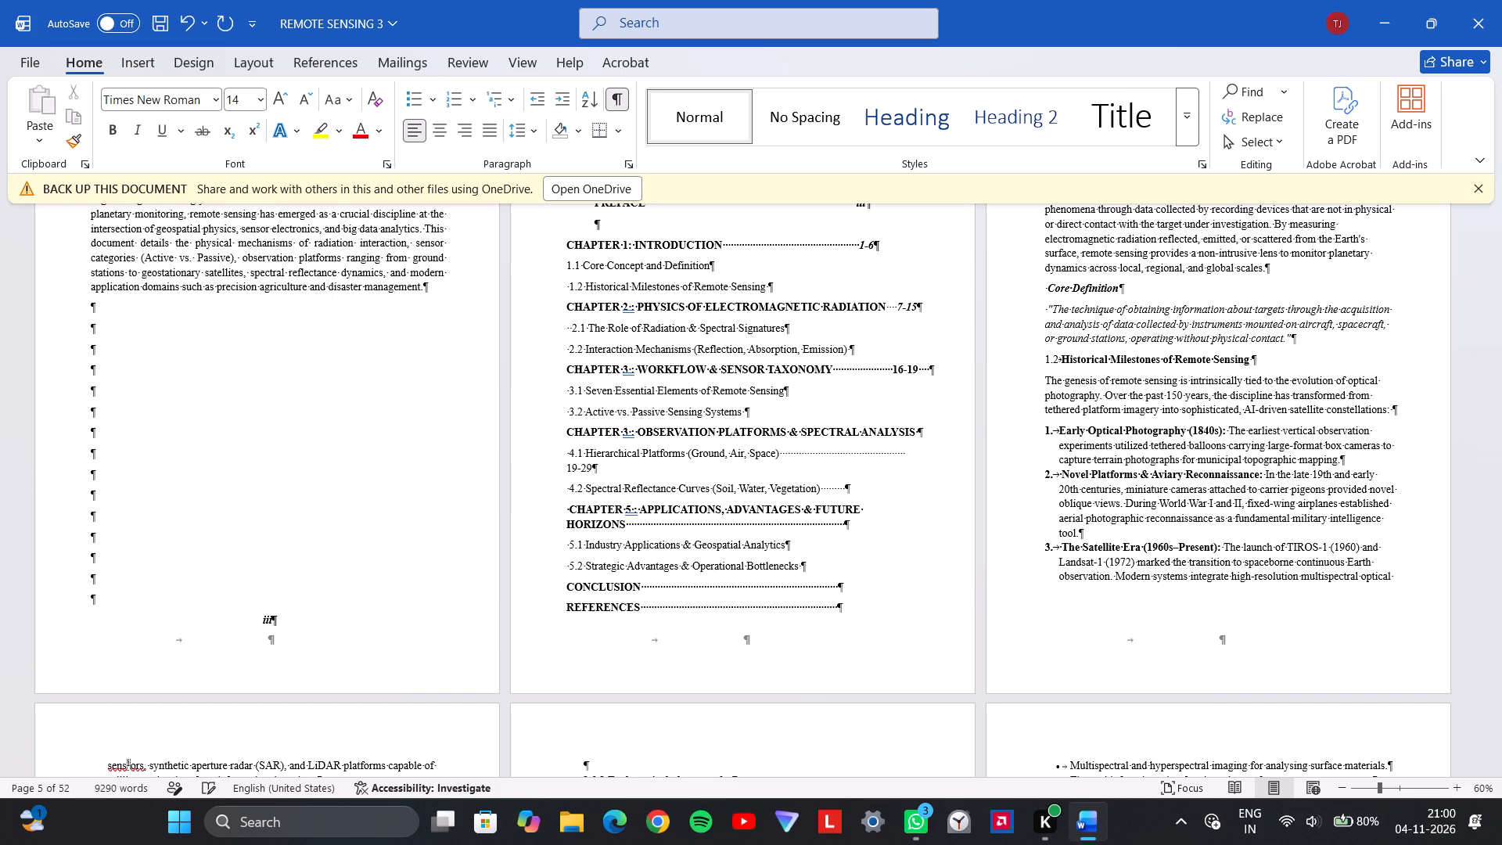
# Remove the excess spacing in the 4.1 Hierarchical Platforms contents entry and re-enter 19-29 so the range fits on the same line.
pyautogui.press('BackSpace')
pyautogui.press('BackSpace')
pyautogui.press('BackSpace')
pyautogui.press('BackSpace')
pyautogui.press('BackSpace')
pyautogui.press('BackSpace')
pyautogui.press('BackSpace')
pyautogui.press('BackSpace')
pyautogui.press('BackSpace')
pyautogui.press('BackSpace')
pyautogui.press('BackSpace')
pyautogui.press('BackSpace')
pyautogui.press('BackSpace')
pyautogui.press('BackSpace')
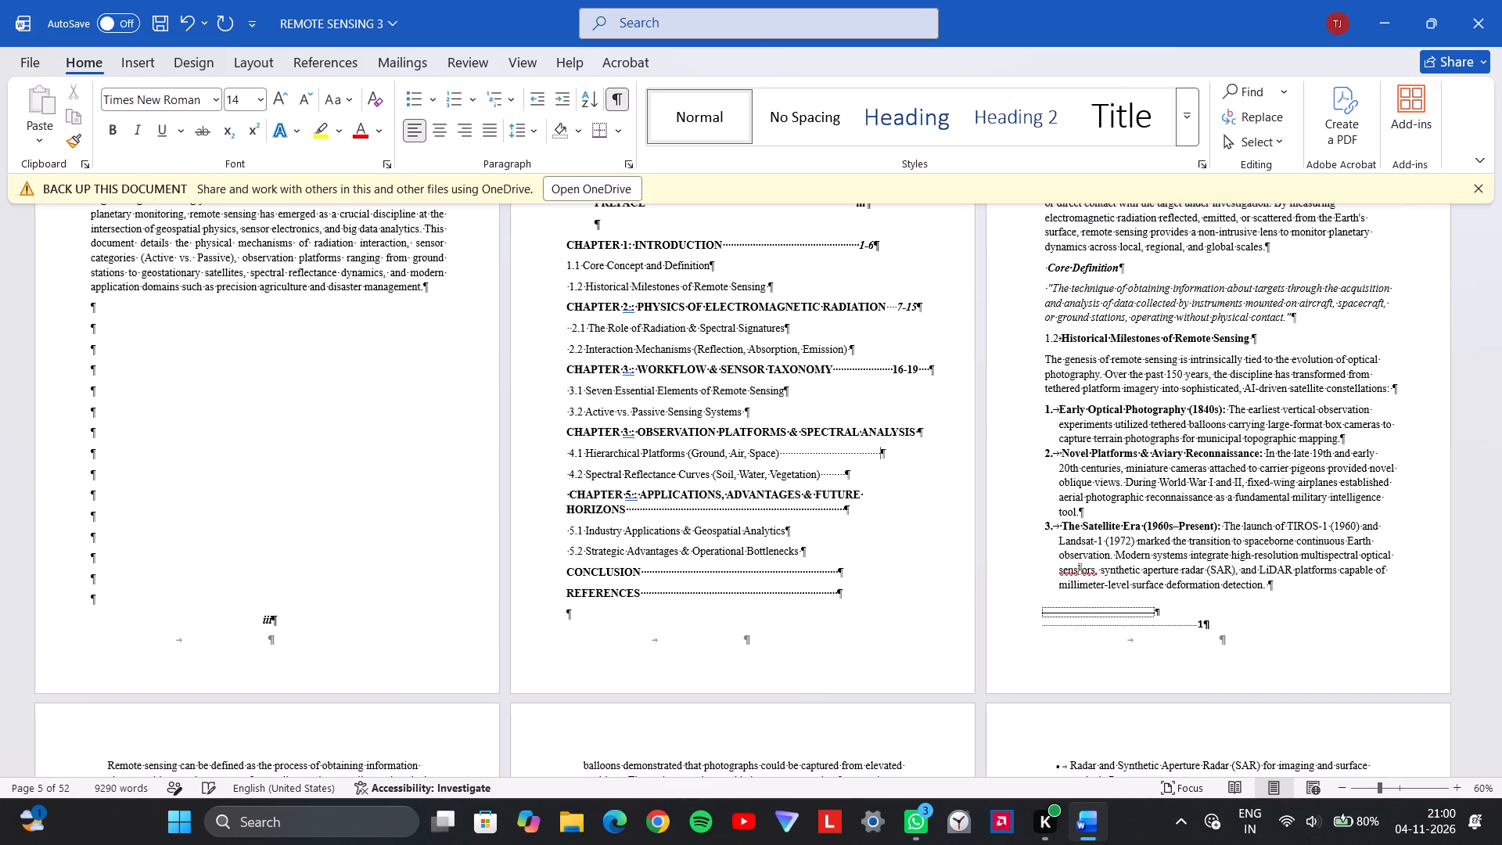
pyautogui.write('19-29')
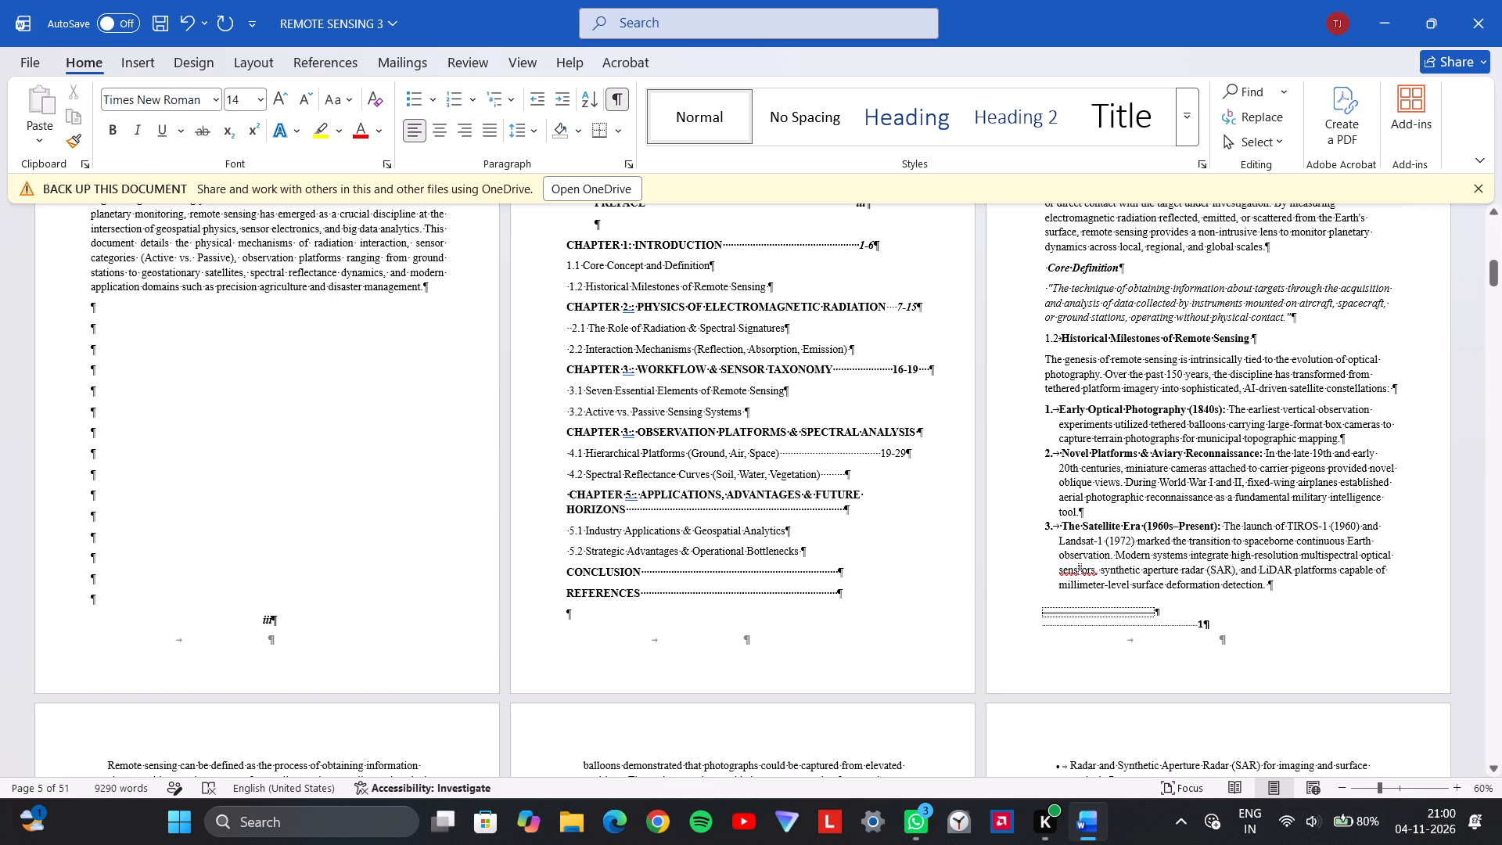
# Extend the spacing after Horizons in the Chapter 5 contents entry and enter the starting page number 30.
pyautogui.click(843, 510)
pyautogui.press('space')
pyautogui.press('space')
pyautogui.press('space')
pyautogui.press('space')
pyautogui.press('space')
pyautogui.press('space')
pyautogui.press('space')
pyautogui.press('space')
pyautogui.press('space')
pyautogui.press('space')
pyautogui.press('space')
pyautogui.press('space')
pyautogui.write('30')
# Find the last page of Chapter 5 in the report body and complete its contents page range as 30-45.
pyautogui.scroll(-20, 882, 501)
pyautogui.scroll(-20, 882, 501)
pyautogui.scroll(-20, 882, 501)
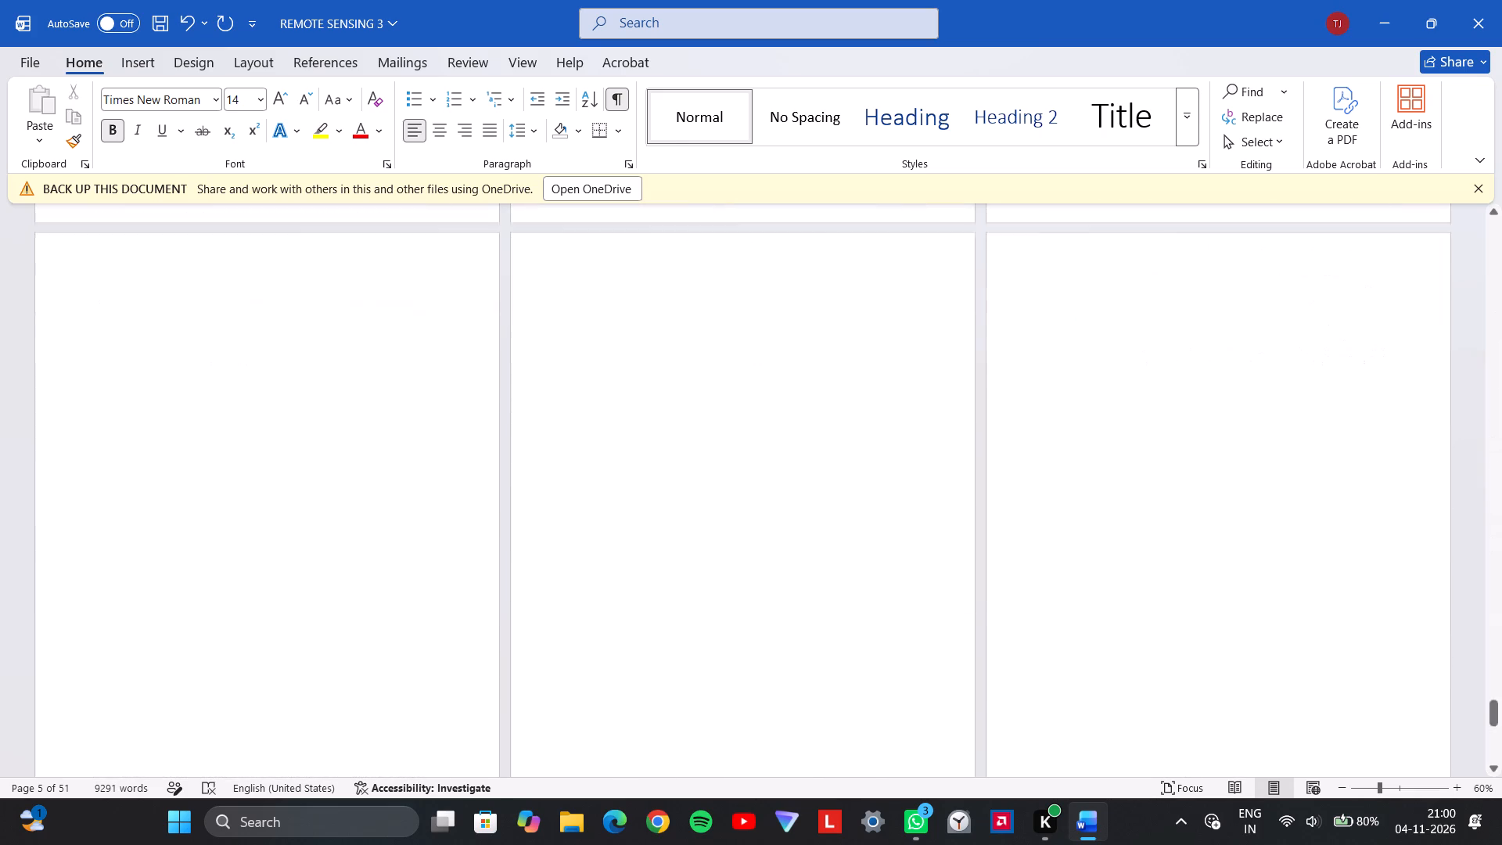
pyautogui.scroll(-20, 882, 501)
pyautogui.scroll(-20, 882, 501)
pyautogui.scroll(-20, 882, 501)
pyautogui.scroll(1, 882, 501)
pyautogui.scroll(-2, 882, 501)
pyautogui.scroll(3, 882, 501)
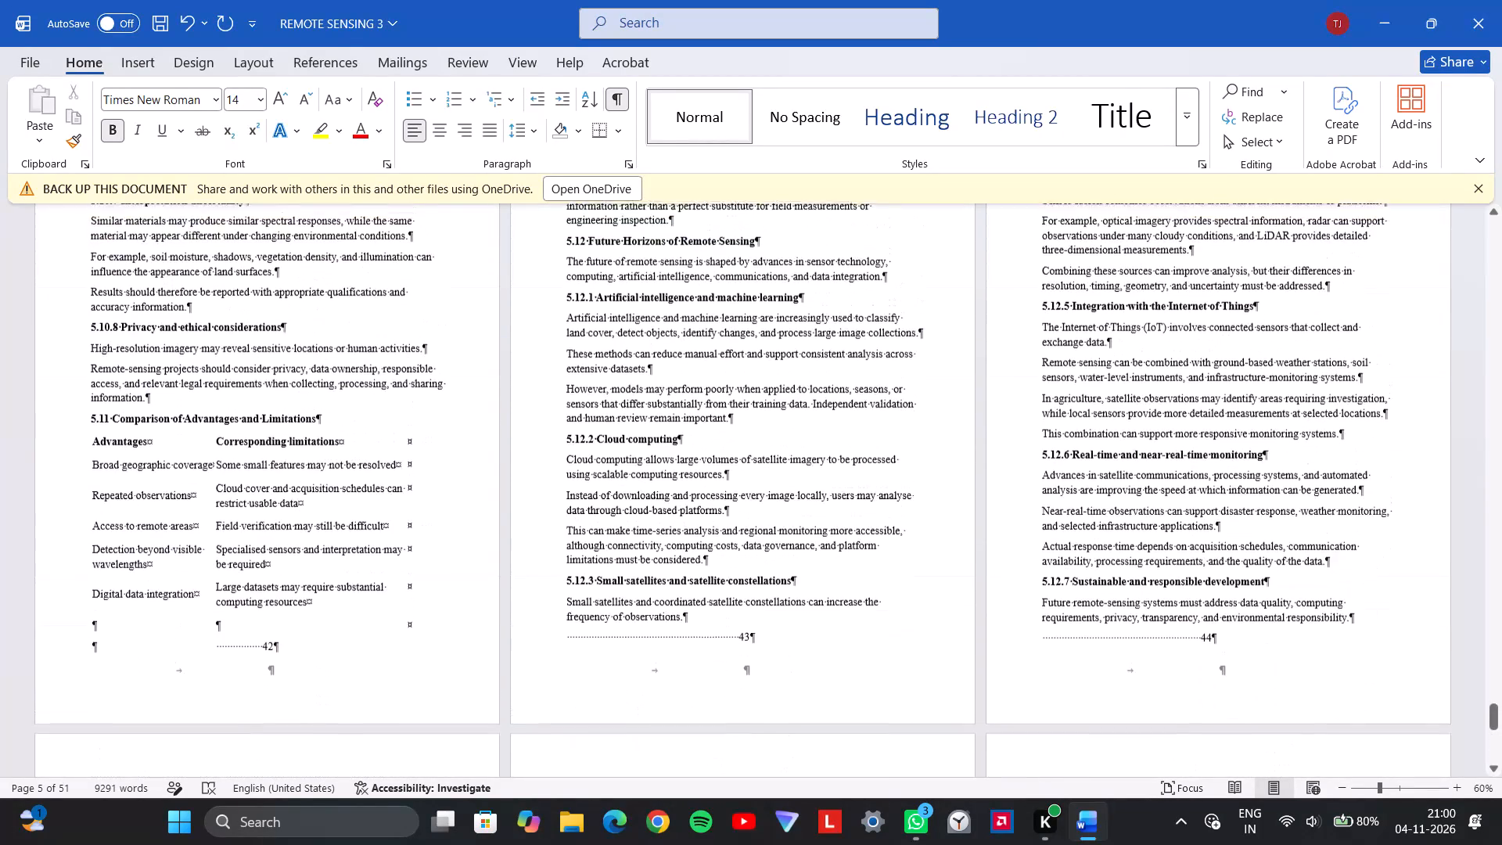
pyautogui.scroll(10, 882, 501)
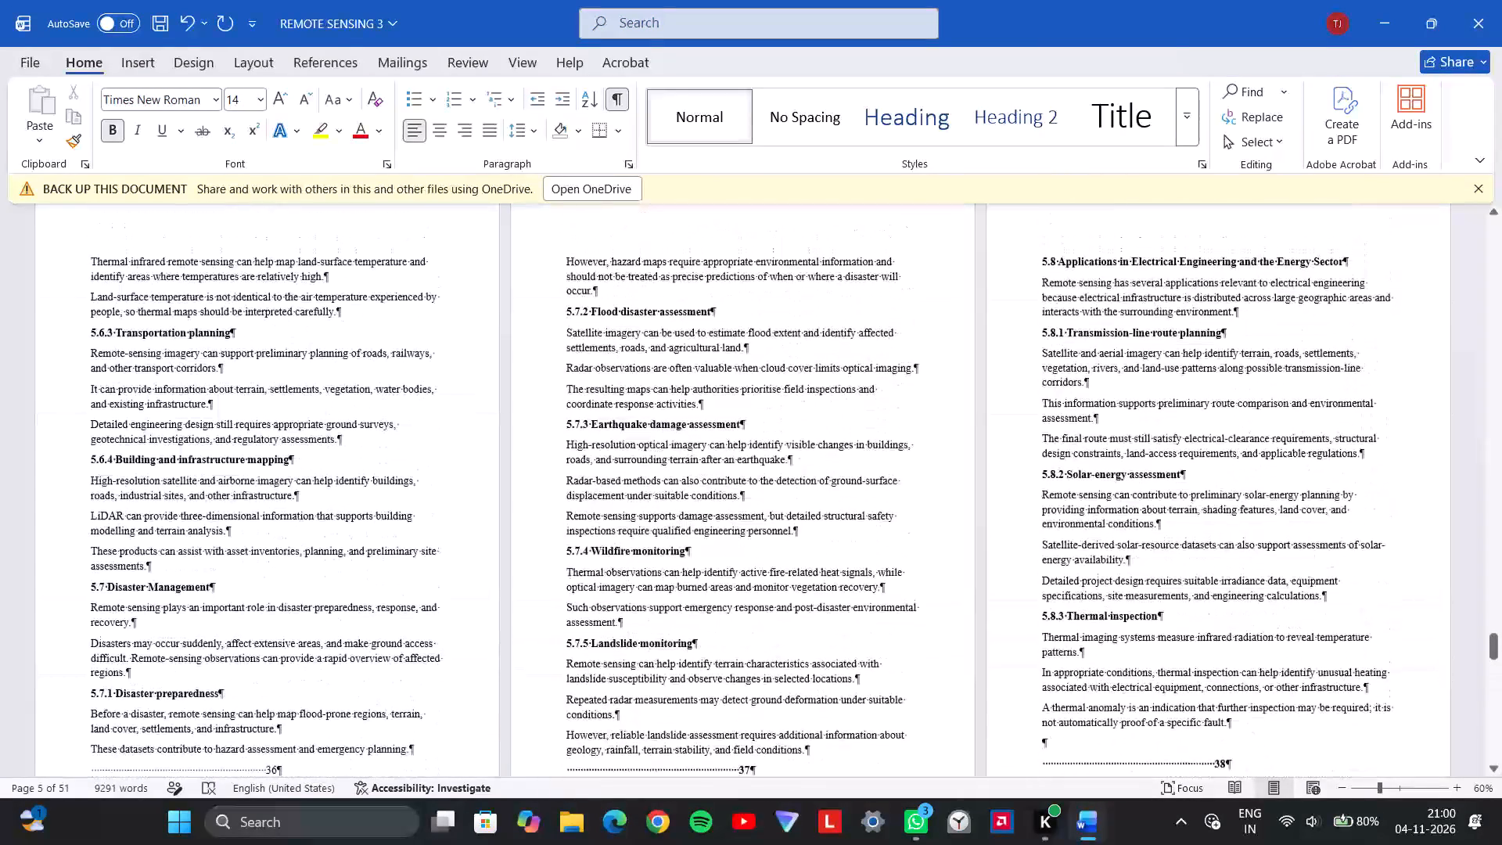
pyautogui.scroll(5, 882, 501)
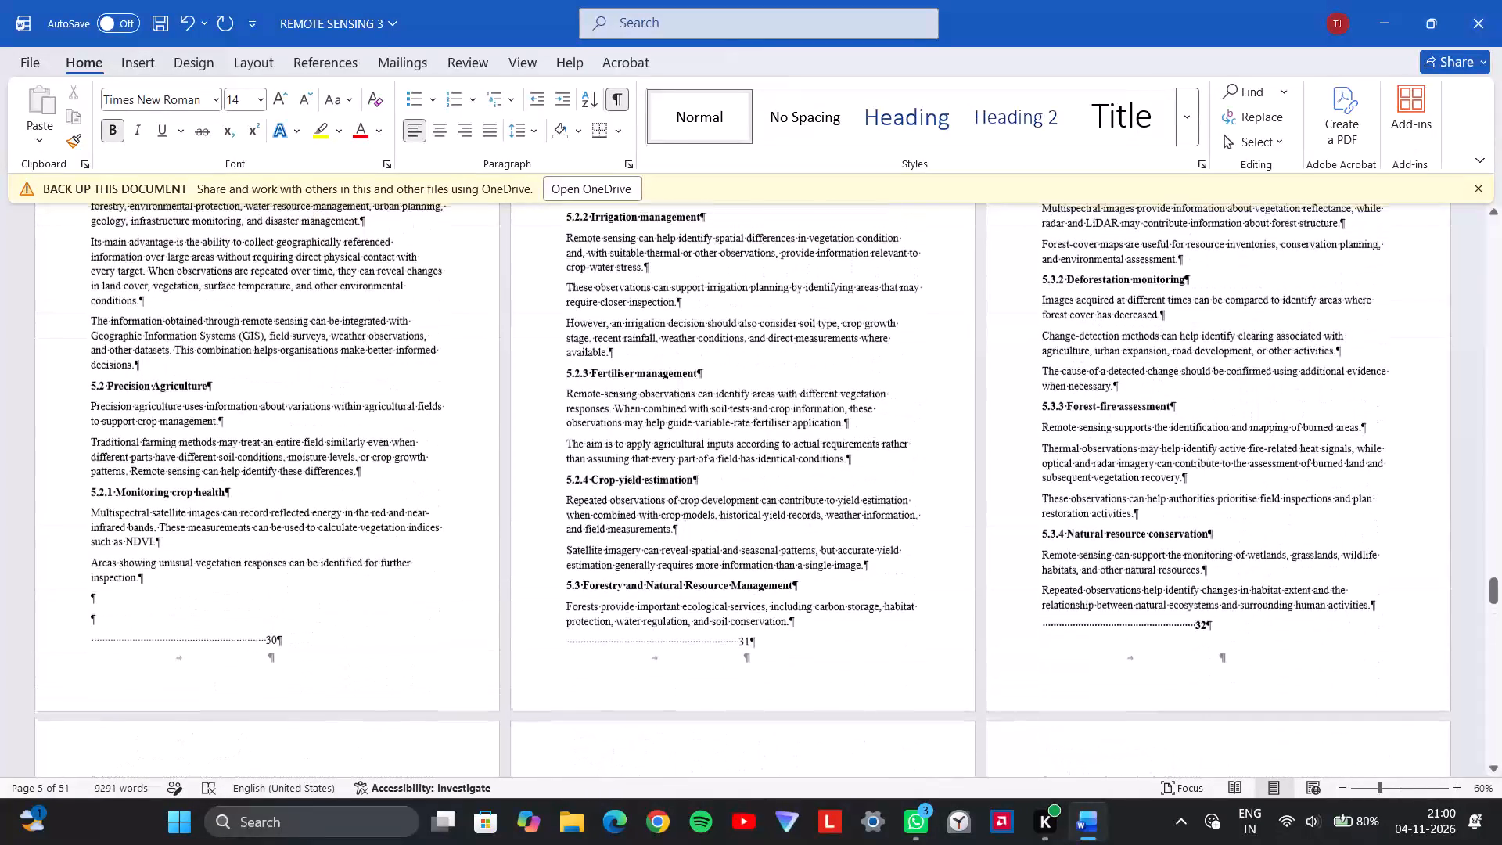
pyautogui.scroll(1, 882, 501)
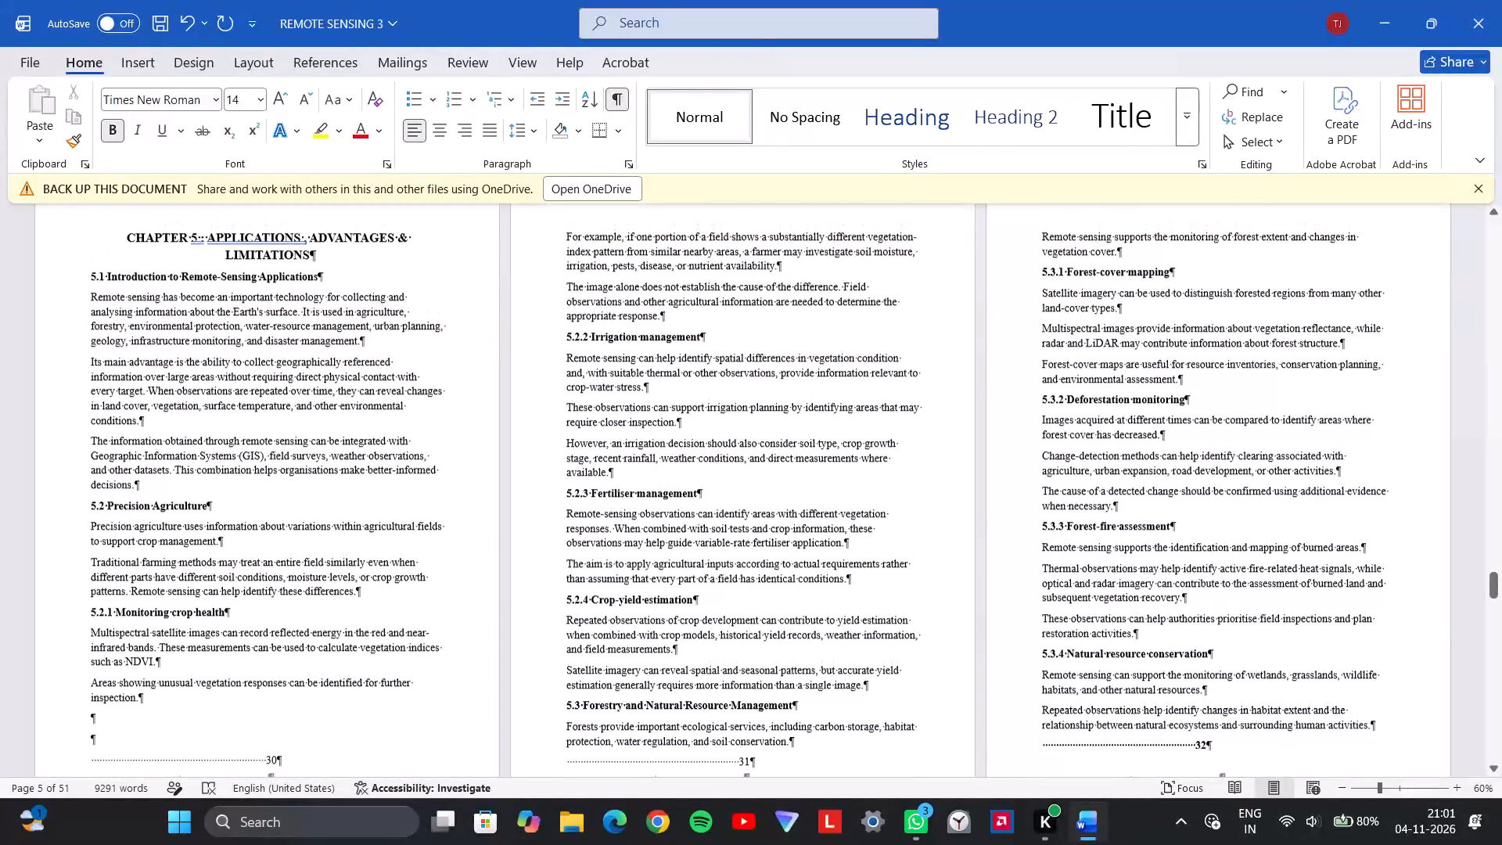
pyautogui.scroll(1, 882, 501)
pyautogui.scroll(-3, 882, 501)
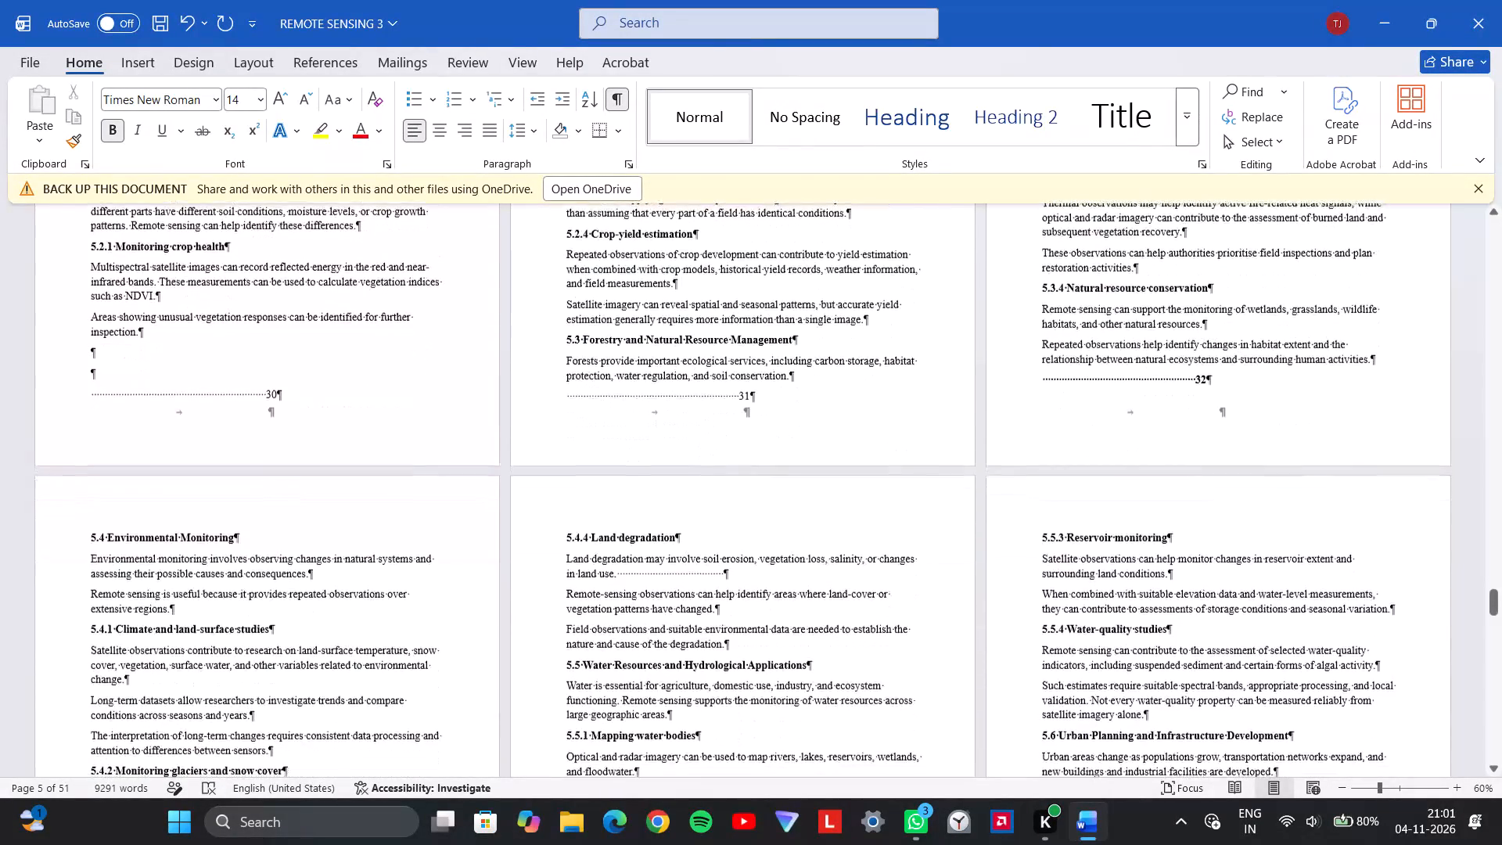
pyautogui.scroll(-6, 882, 501)
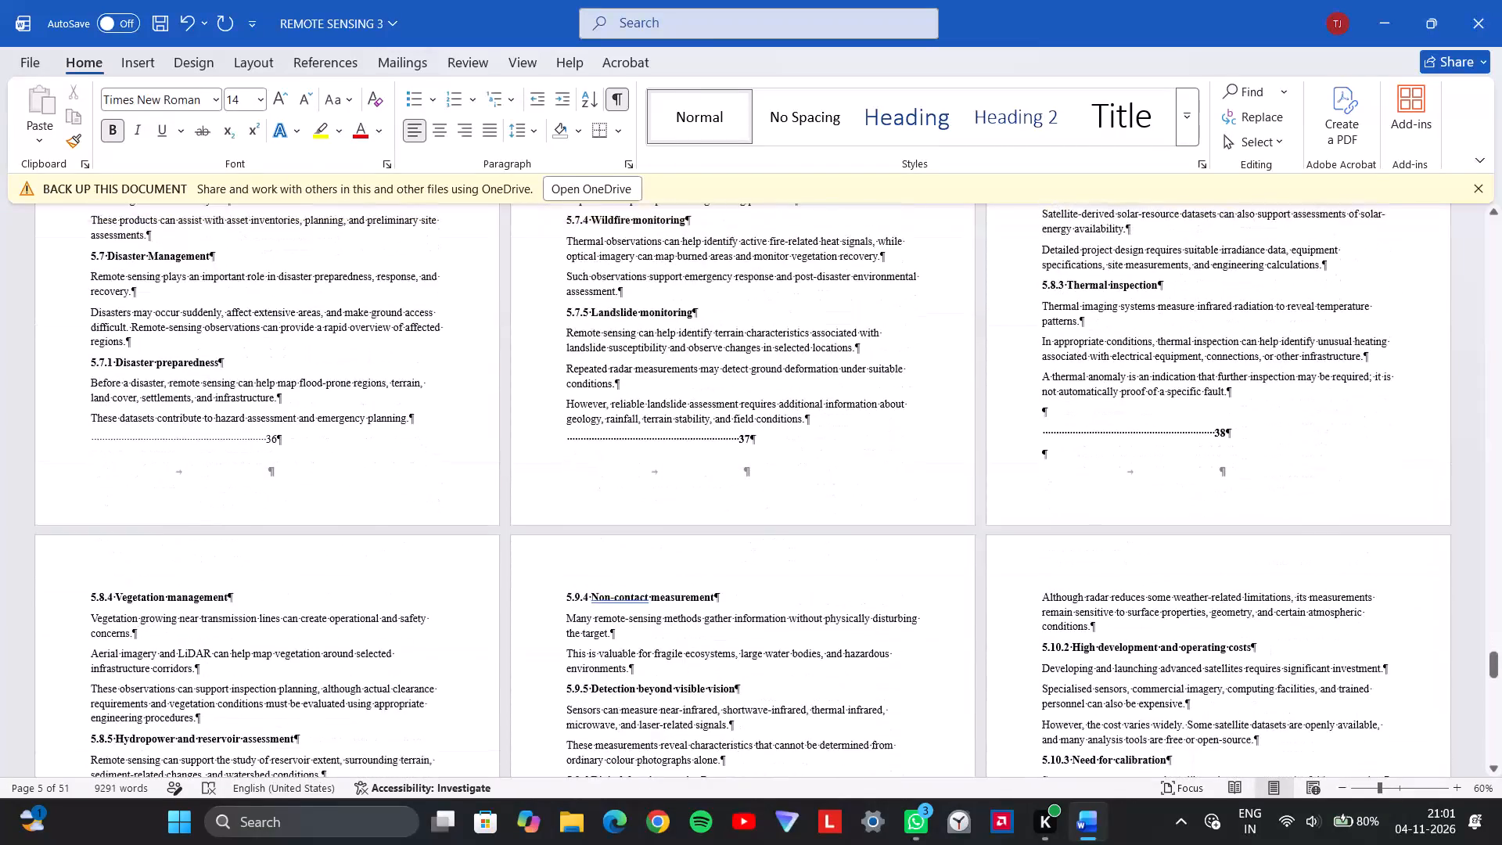
pyautogui.scroll(-5, 882, 501)
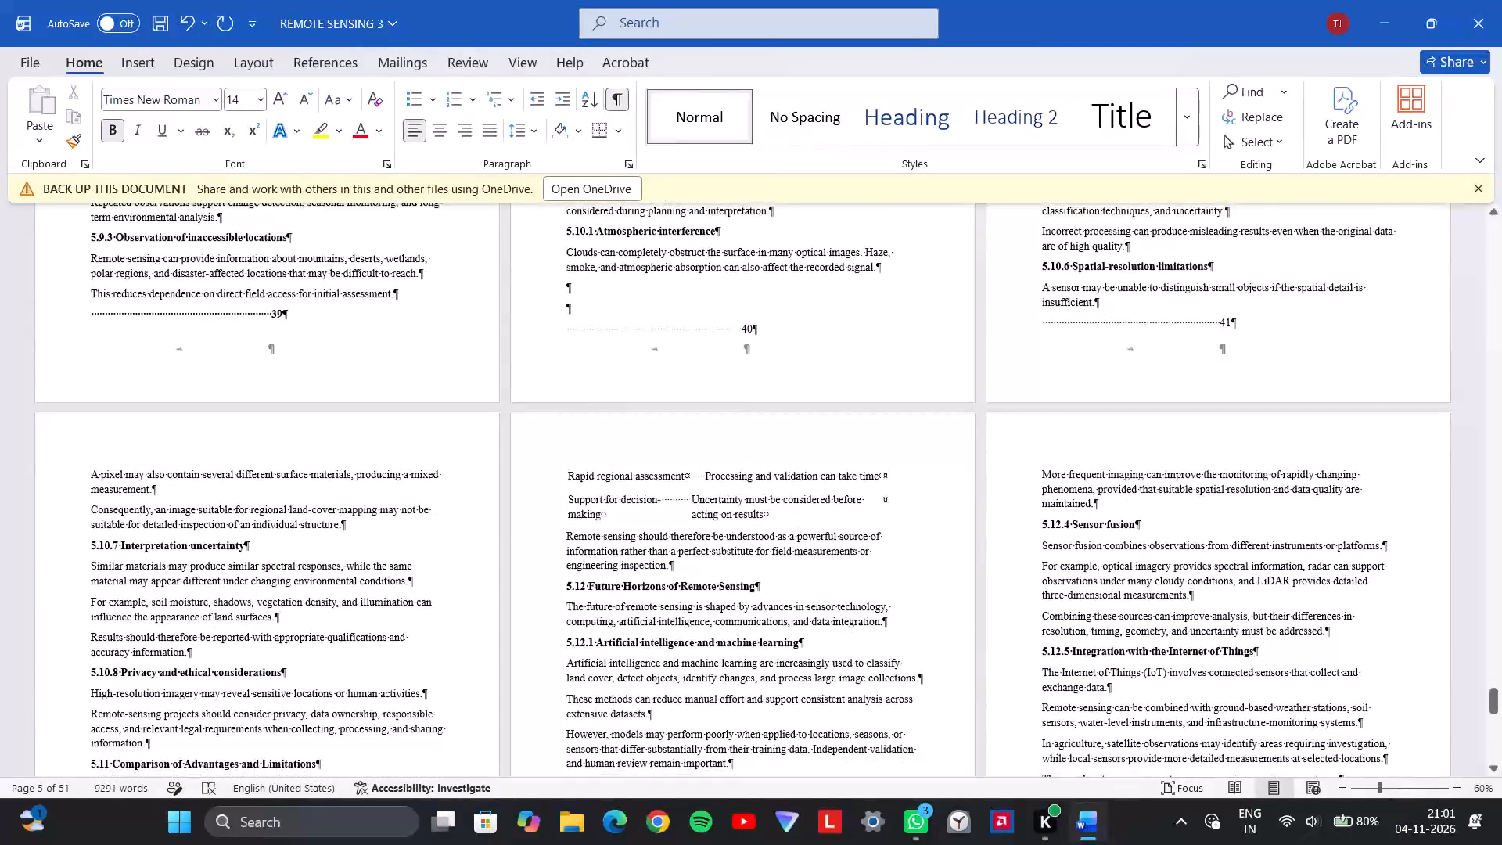
pyautogui.scroll(-4, 882, 501)
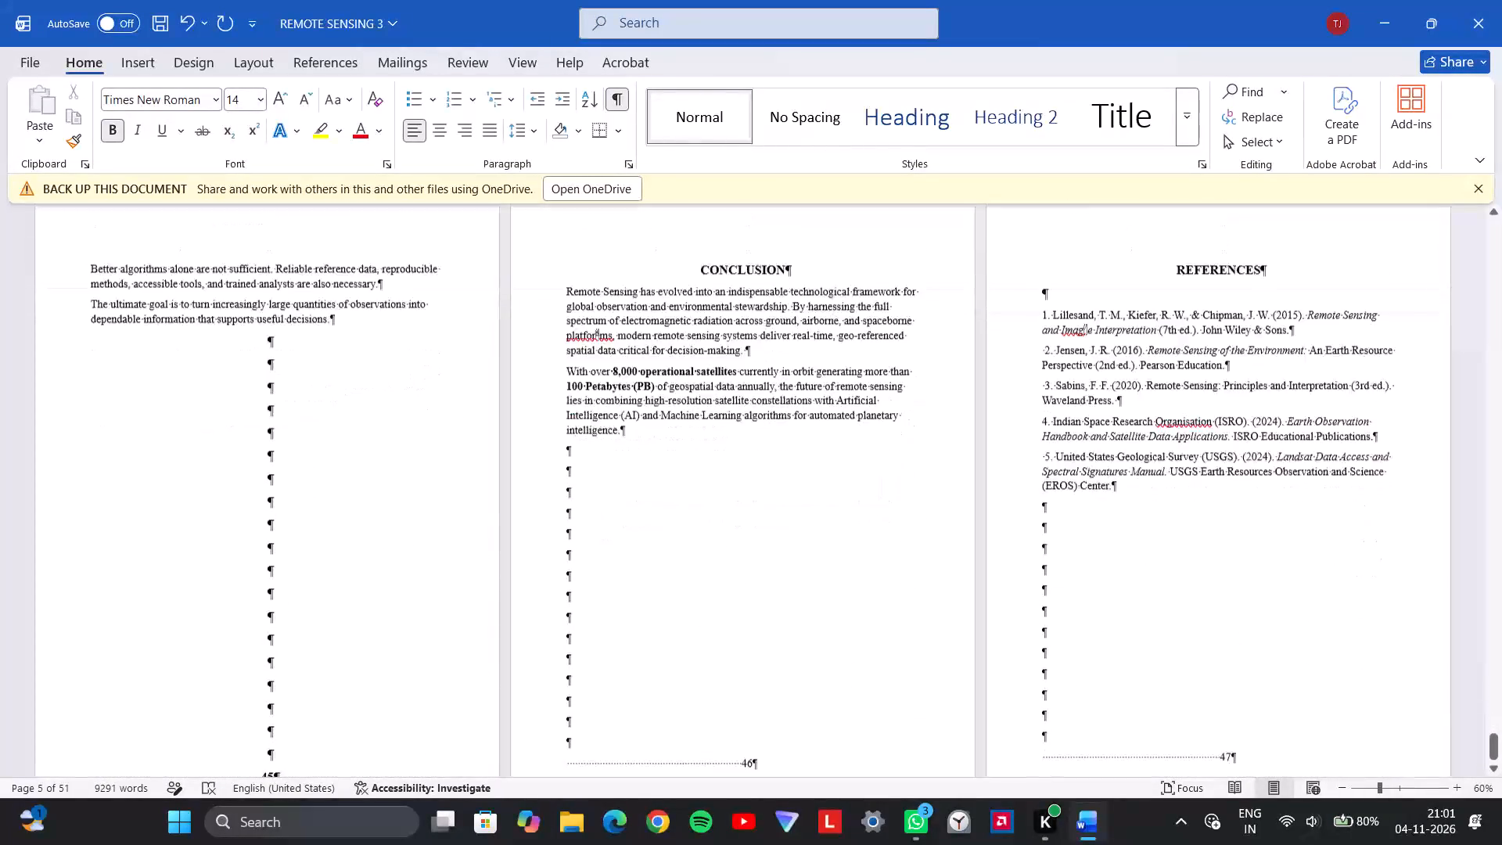
pyautogui.scroll(-1, 882, 501)
pyautogui.scroll(20, 882, 501)
pyautogui.scroll(20, 882, 501)
pyautogui.scroll(20, 882, 501)
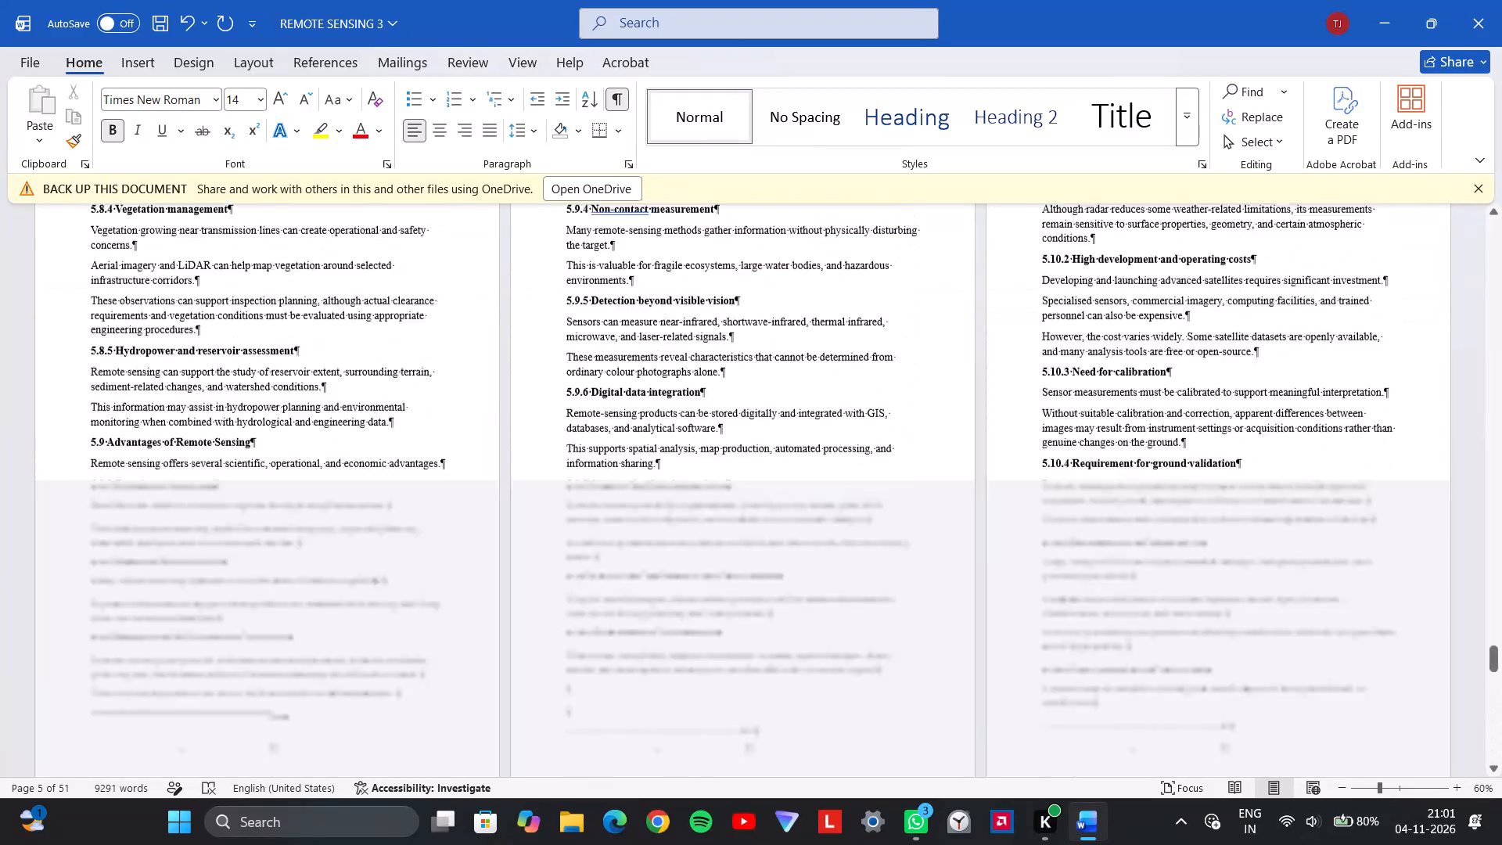
pyautogui.scroll(20, 882, 501)
pyautogui.scroll(20, 882, 501)
pyautogui.scroll(20, 882, 501)
pyautogui.scroll(-3, 882, 501)
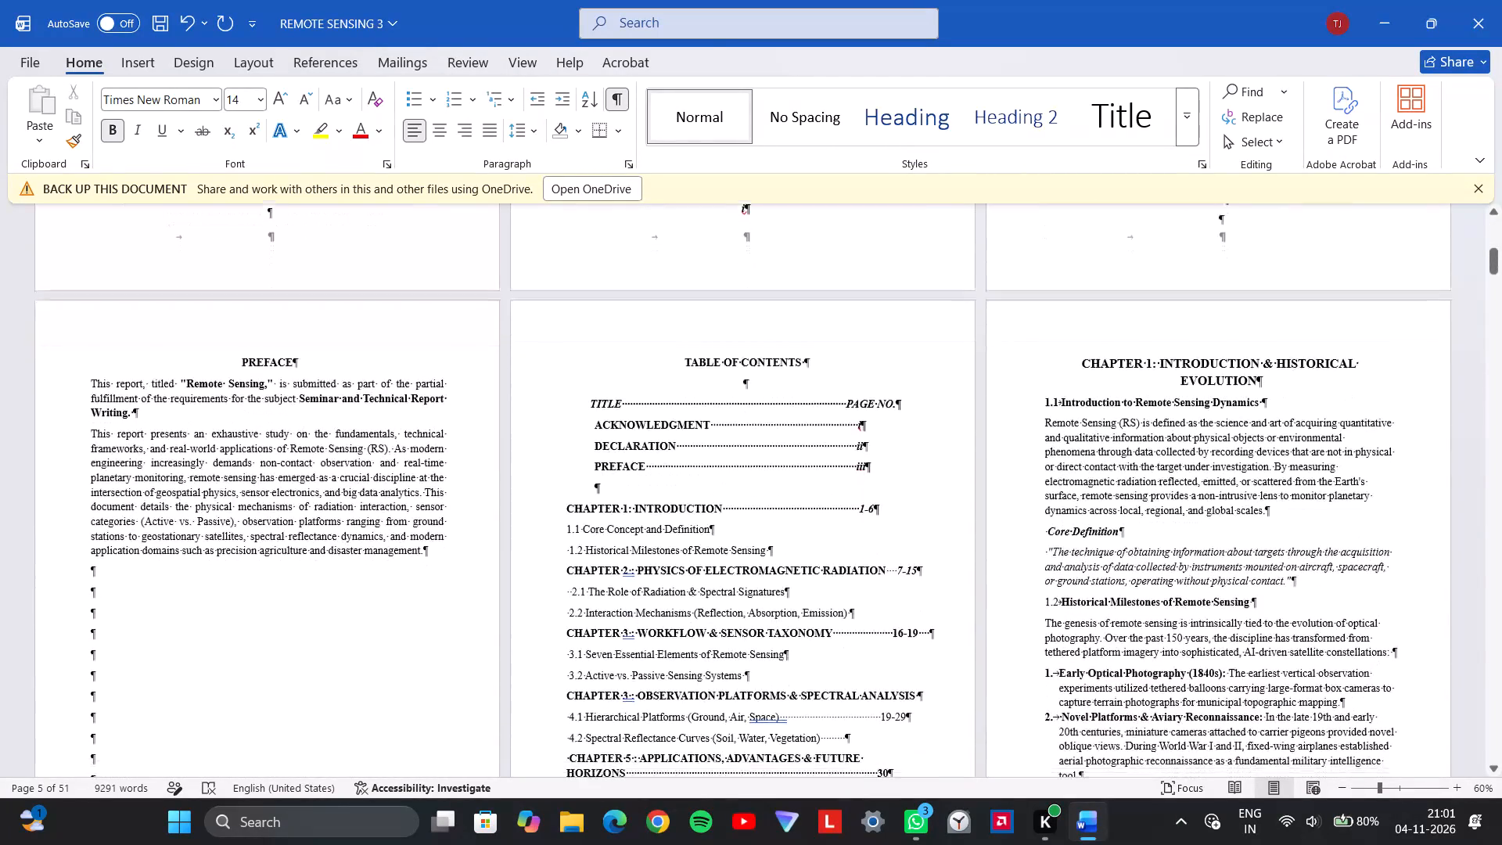
pyautogui.scroll(-4, 882, 501)
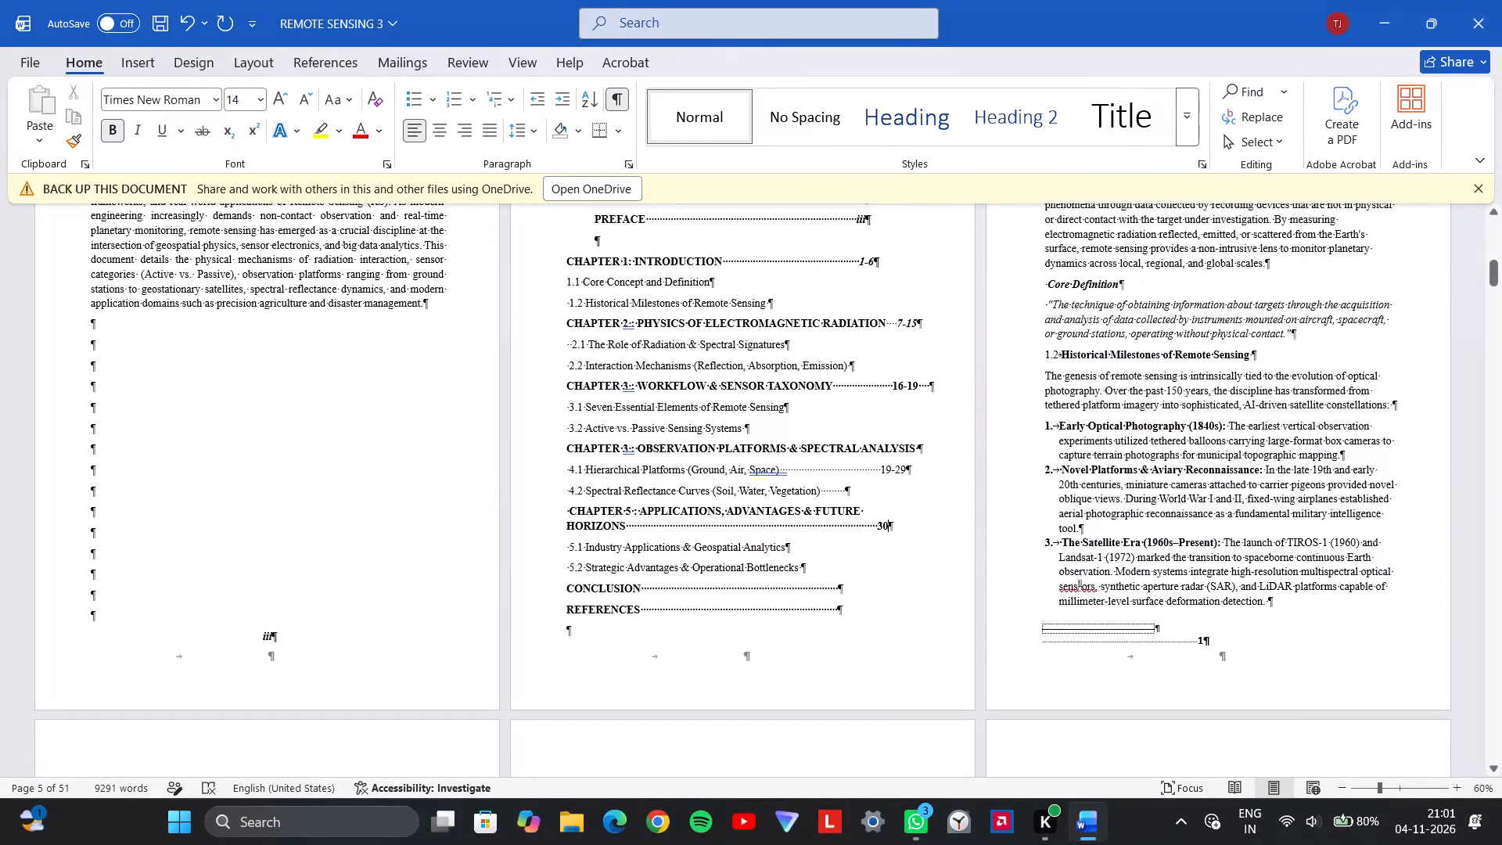
pyautogui.press('-')
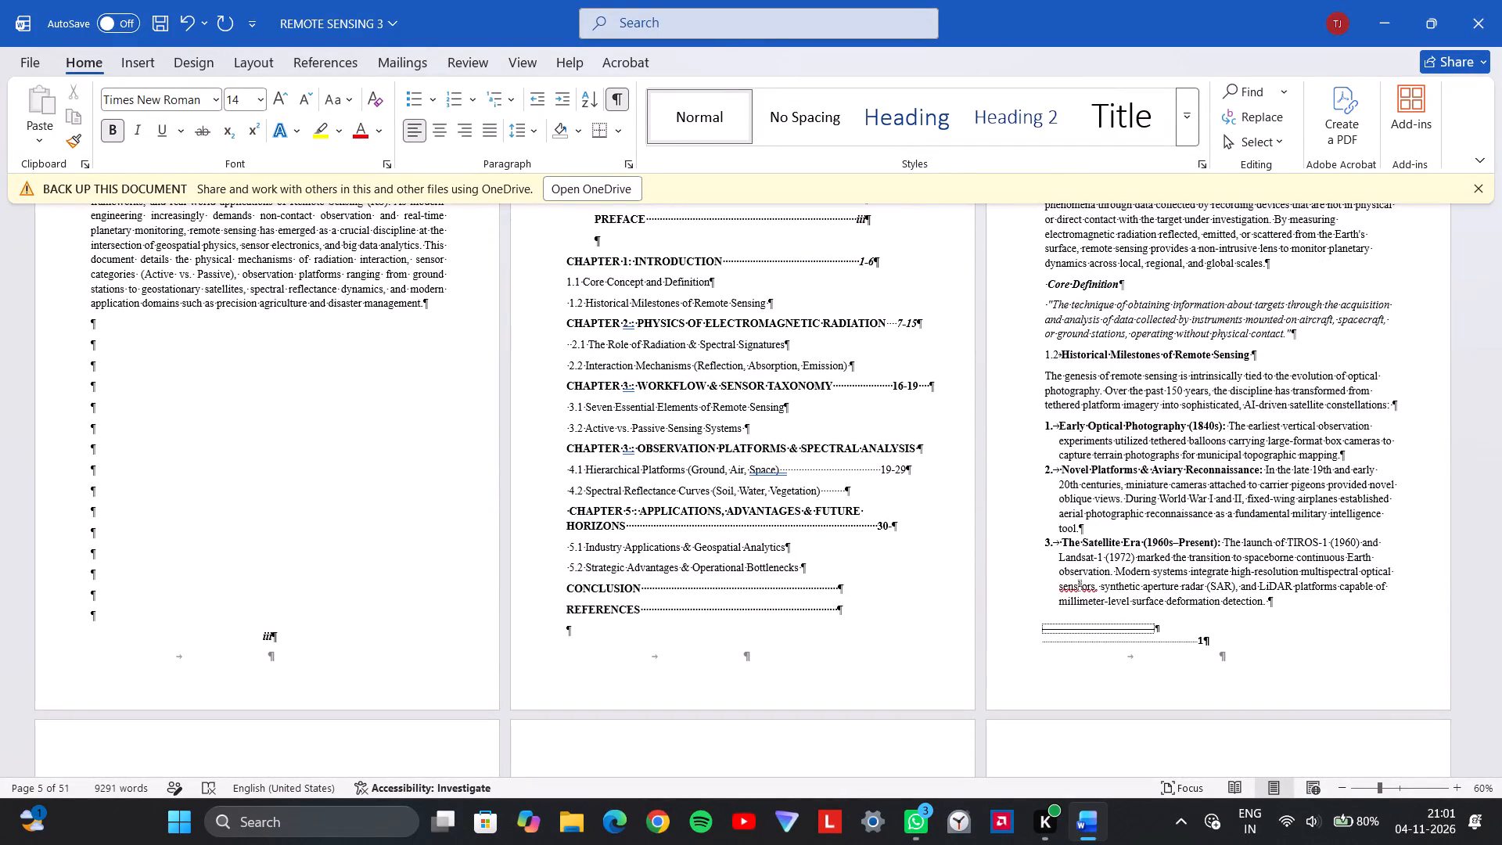
pyautogui.write('45')
# Extend the spacing after the Conclusion contents entry to reach the page number column.
pyautogui.moveTo(835, 588); pyautogui.dragTo(923, 574)
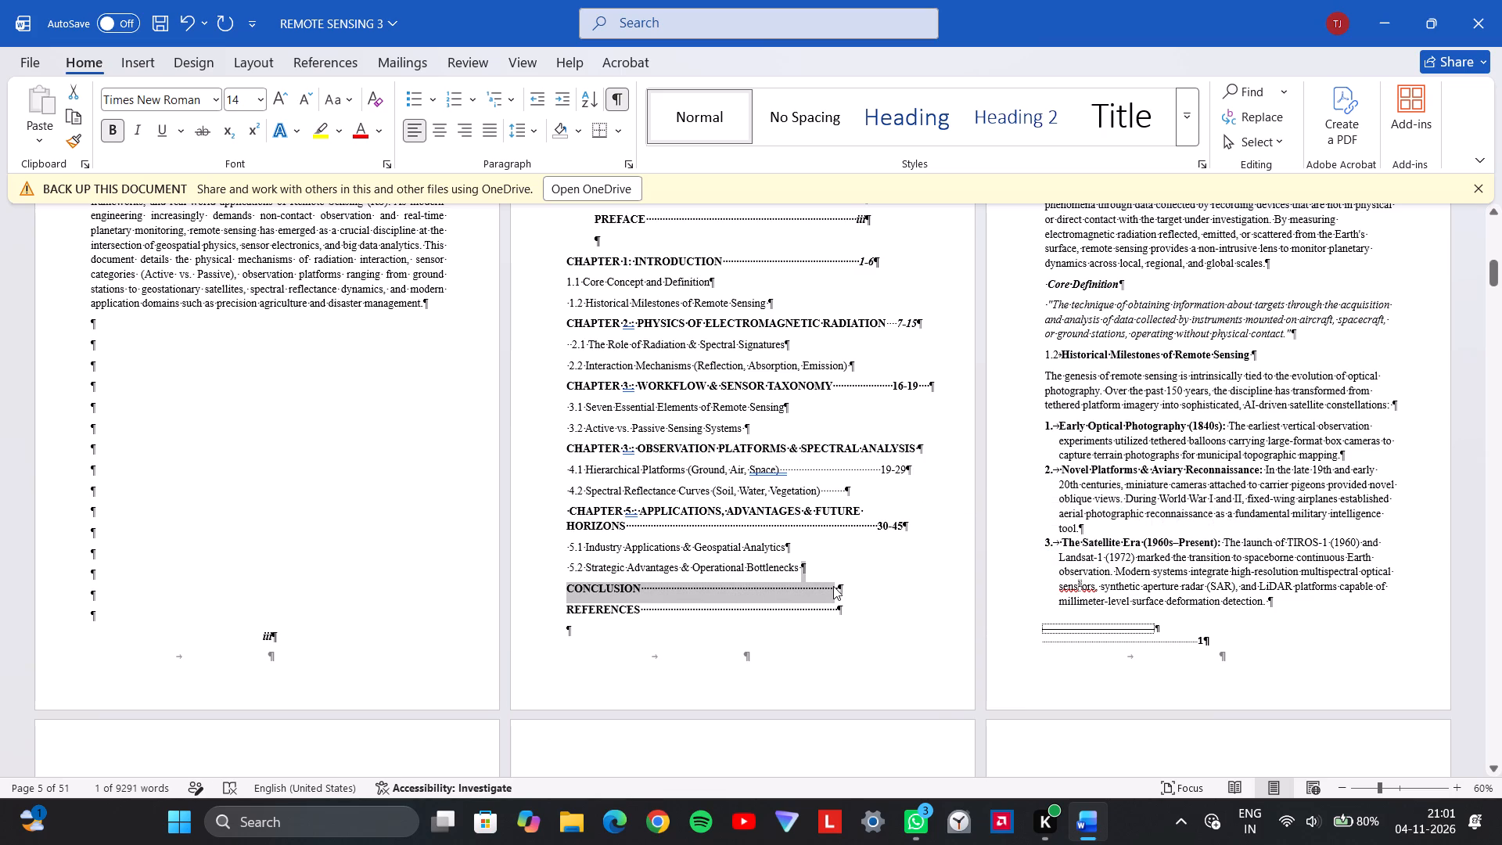
pyautogui.click(837, 586)
pyautogui.press('space')
pyautogui.press('space')
pyautogui.press('space')
pyautogui.press('space')
pyautogui.press('space')
pyautogui.press('space')
pyautogui.press('space')
pyautogui.press('space')
pyautogui.press('space')
pyautogui.press('space')
pyautogui.press('space')
pyautogui.press('space')
pyautogui.press('space')
pyautogui.press('space')
pyautogui.press('space')
pyautogui.press('space')
pyautogui.press('space')
pyautogui.press('space')
pyautogui.press('space')
pyautogui.press('space')
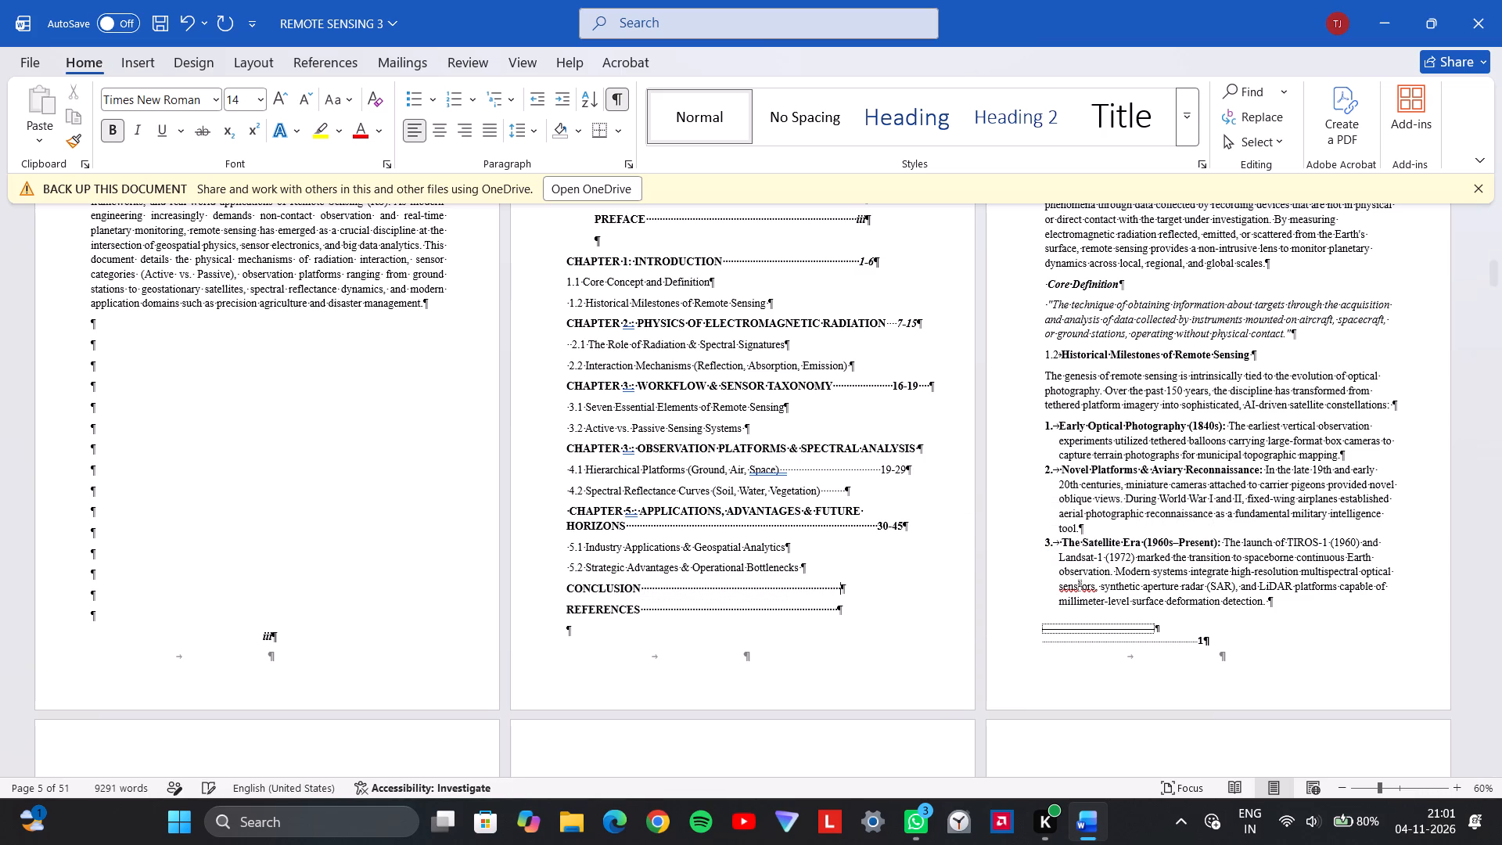
pyautogui.press('BackSpace')
pyautogui.press('BackSpace')
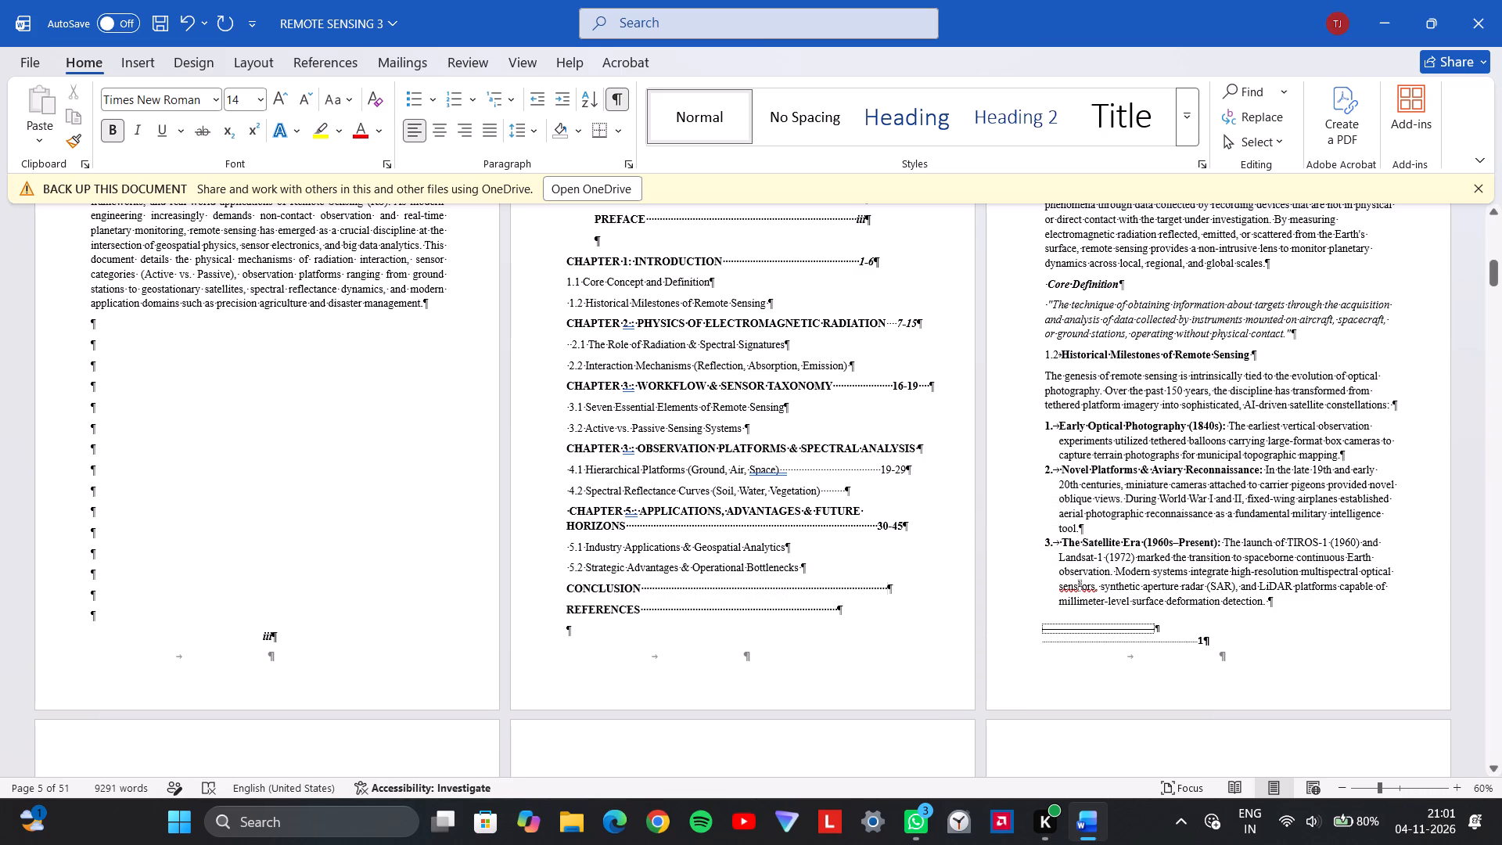
# Extend the spacing after the References contents entry to match the end of the Conclusion line.
pyautogui.click(837, 609)
pyautogui.press('space')
pyautogui.press('space')
pyautogui.press('space')
pyautogui.press('space')
pyautogui.press('space')
pyautogui.press('space')
pyautogui.press('space')
pyautogui.press('space')
pyautogui.press('space')
pyautogui.press('space')
pyautogui.press('space')
pyautogui.press('space')
pyautogui.press('space')
pyautogui.press('space')
pyautogui.press('space')
pyautogui.press('space')
pyautogui.press('space')
pyautogui.press('space')
# Check the page numbering of the closing sections and enter 46 as the page number in the Conclusion contents entry.
pyautogui.scroll(-20, 837, 609)
pyautogui.scroll(-20, 837, 609)
pyautogui.scroll(-20, 837, 609)
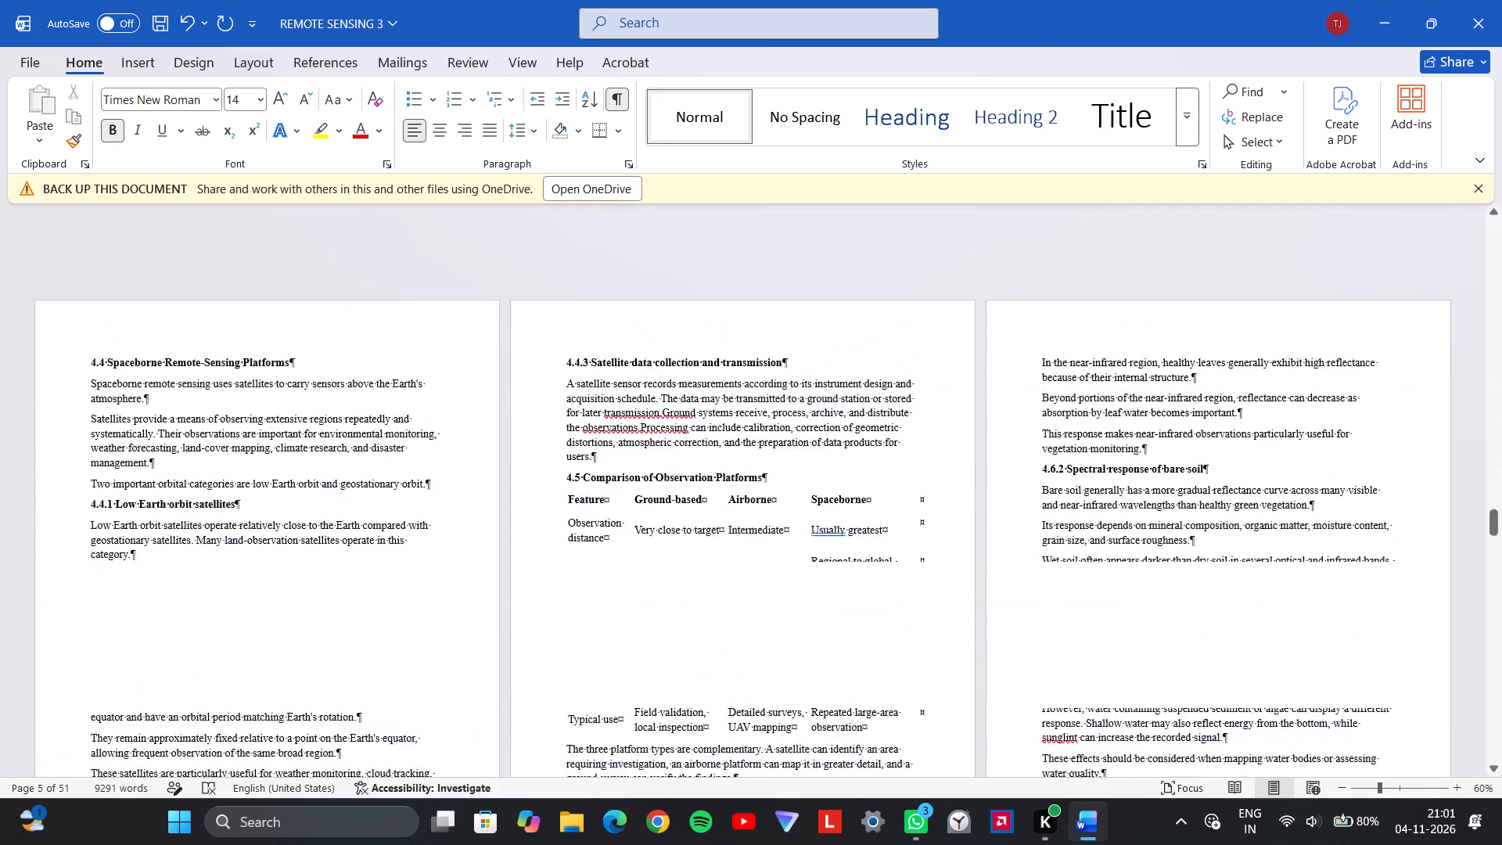
pyautogui.scroll(-20, 837, 609)
pyautogui.scroll(-20, 837, 609)
pyautogui.scroll(-7, 837, 609)
pyautogui.scroll(20, 837, 609)
pyautogui.scroll(20, 837, 609)
pyautogui.scroll(20, 837, 609)
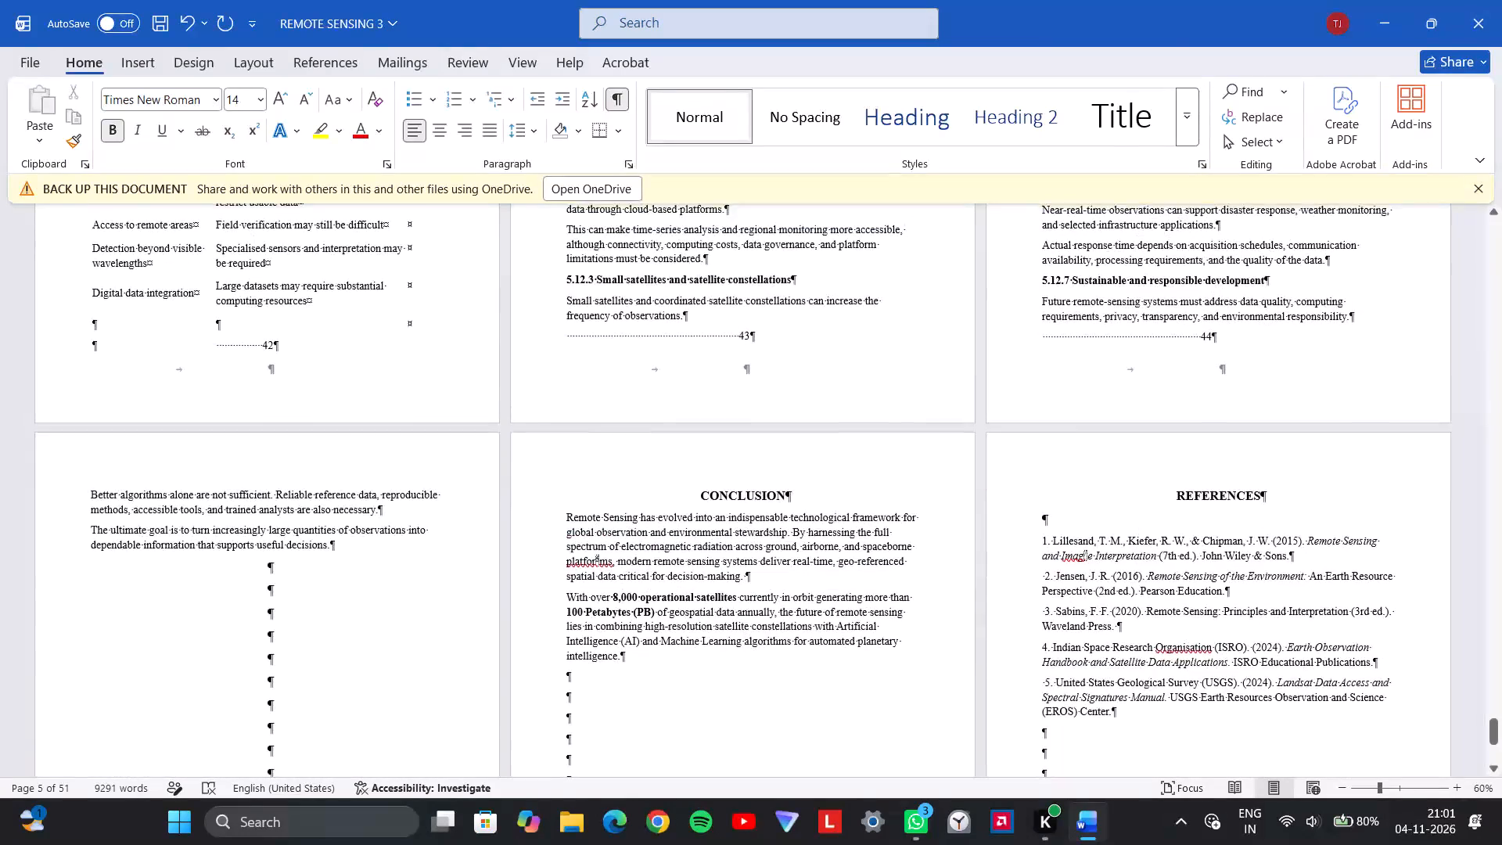
pyautogui.scroll(20, 837, 609)
pyautogui.scroll(20, 837, 609)
pyautogui.scroll(20, 837, 609)
pyautogui.scroll(-1, 837, 609)
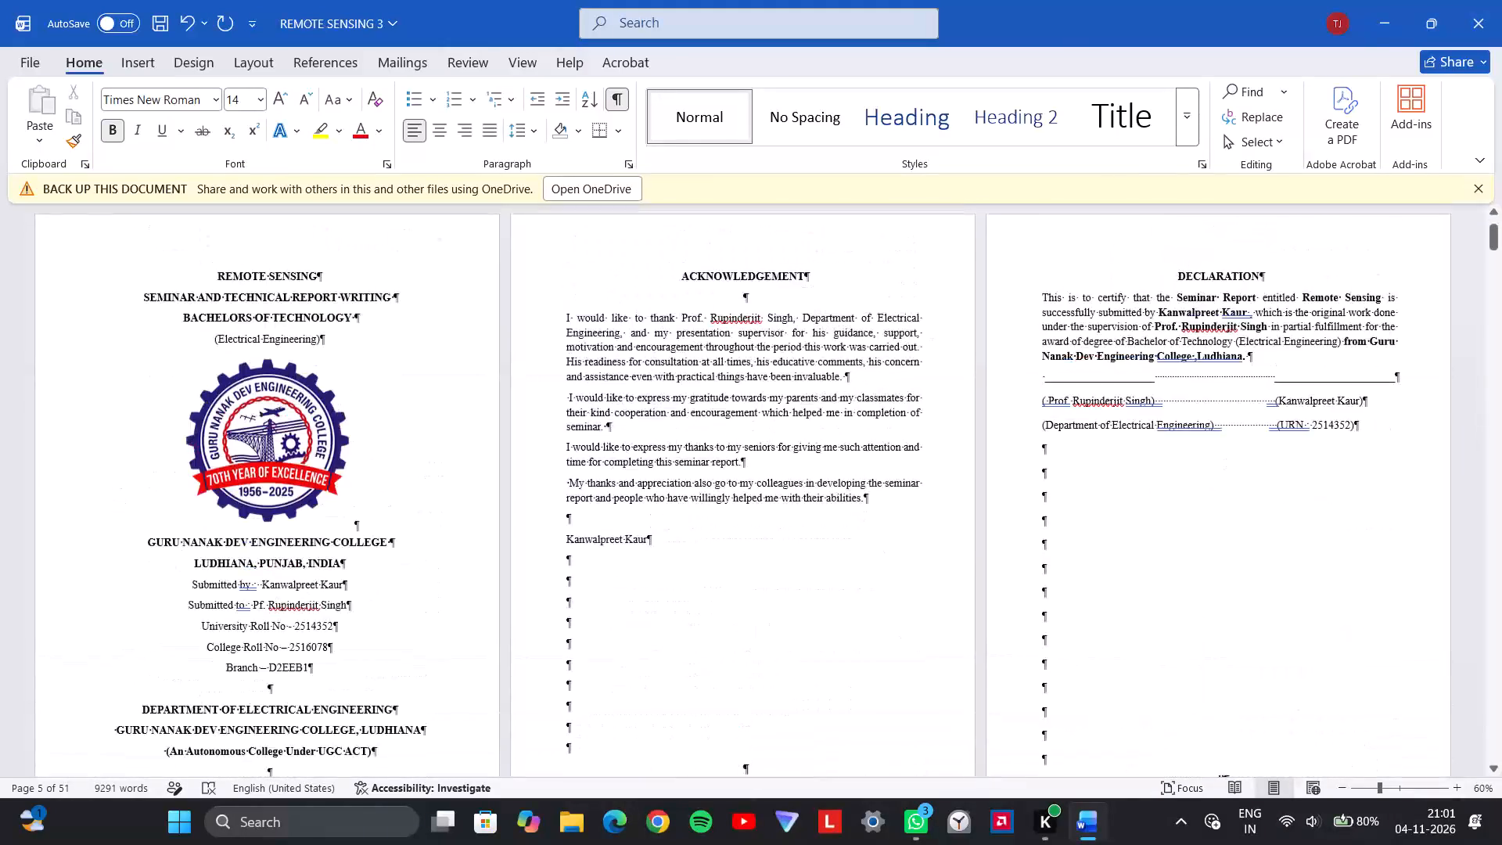
pyautogui.scroll(-3, 837, 609)
pyautogui.scroll(12, 837, 609)
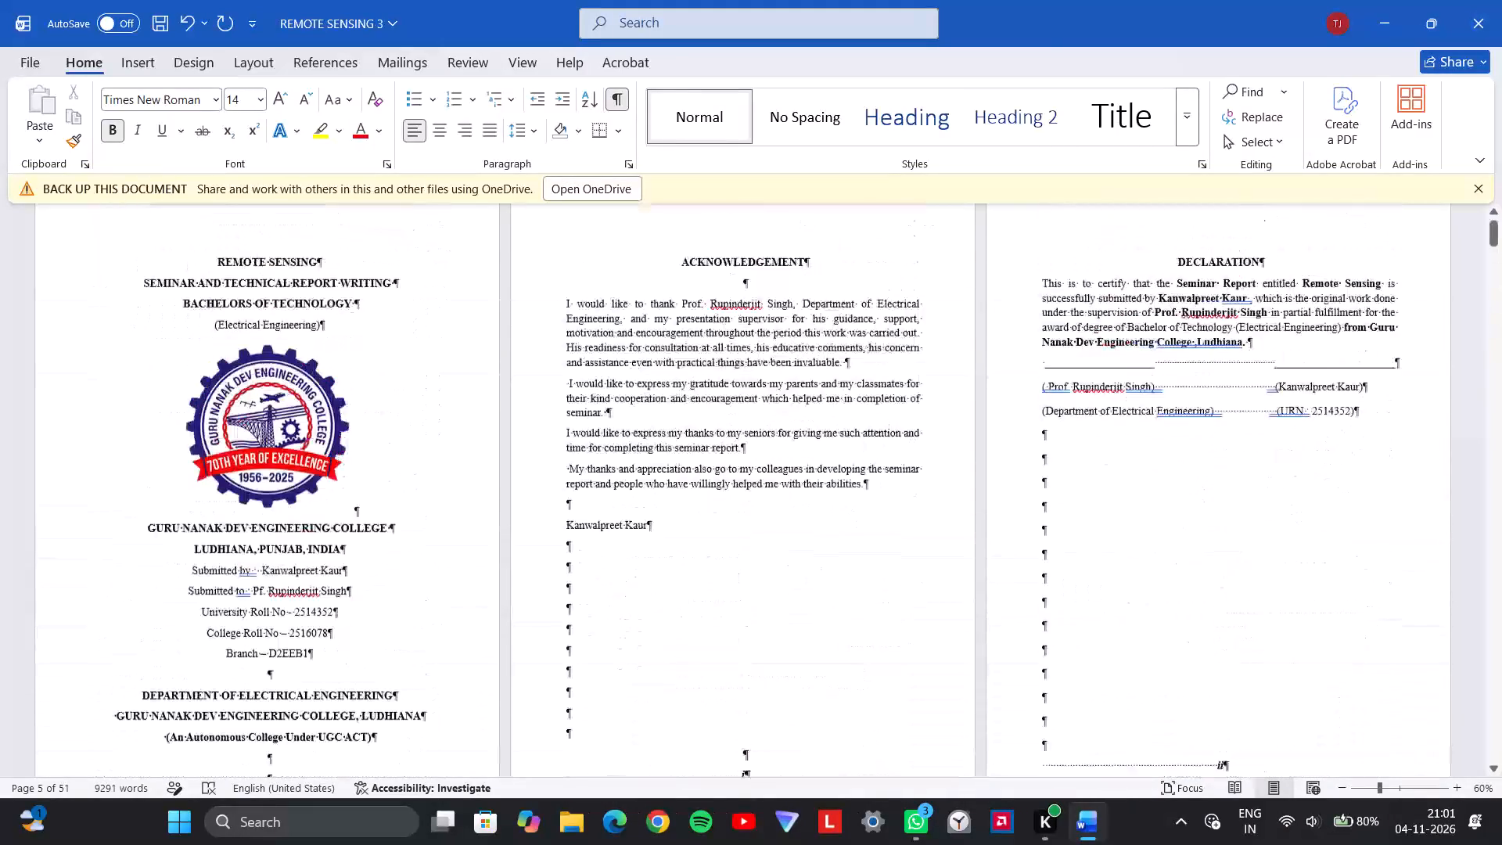
pyautogui.press('Down')
pyautogui.press('Down')
pyautogui.press('Down')
pyautogui.press('Down')
pyautogui.press('Down')
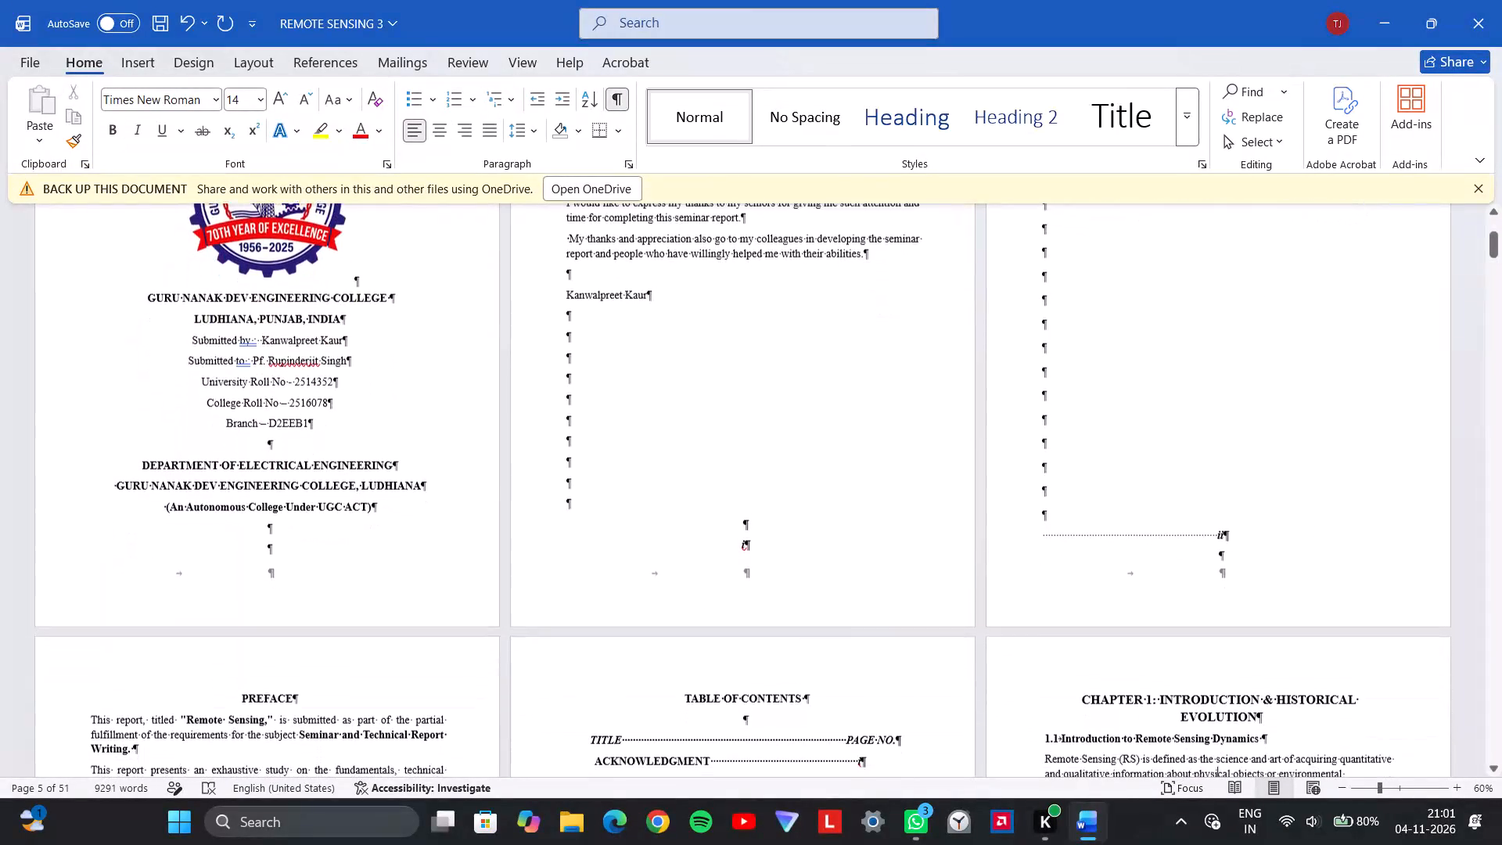
pyautogui.press('Down')
pyautogui.press('Down')
pyautogui.press('Down')
pyautogui.press('Down')
pyautogui.press('Down')
pyautogui.press('Down')
pyautogui.press('Down')
pyautogui.press('Down')
pyautogui.press('Down')
pyautogui.press('Down')
pyautogui.press('Down')
pyautogui.press('Down')
pyautogui.press('Down')
pyautogui.press('Down')
pyautogui.press('Down')
pyautogui.press('Down')
pyautogui.press('Down')
pyautogui.press('Down')
pyautogui.press('Down')
pyautogui.press('Down')
pyautogui.press('Down')
pyautogui.press('Down')
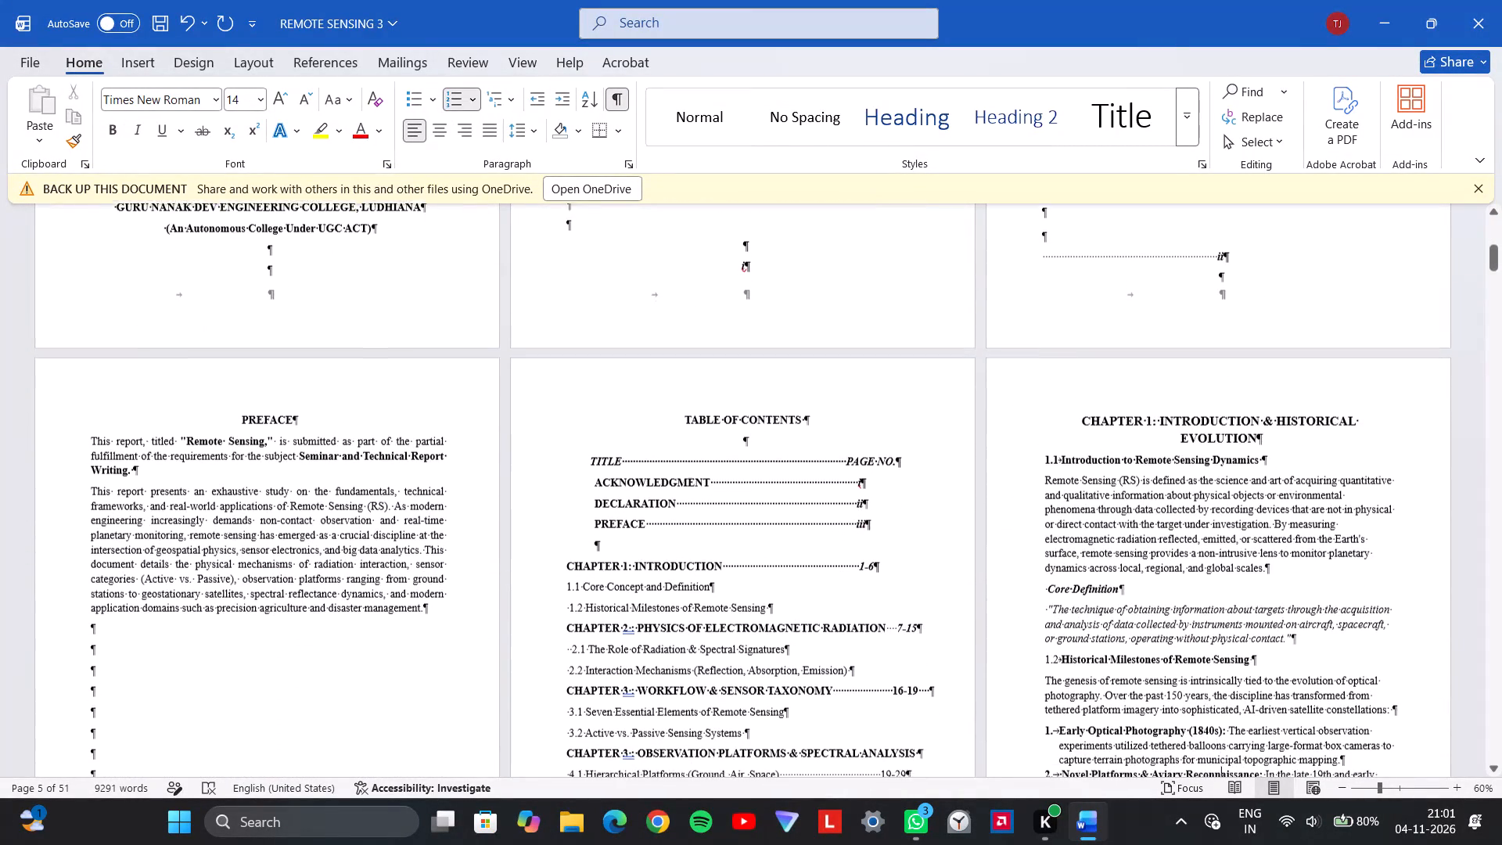
pyautogui.press('Down')
pyautogui.press('Down')
pyautogui.press('Down')
pyautogui.press('Down')
pyautogui.press('Down')
pyautogui.press('Down')
pyautogui.press('Down')
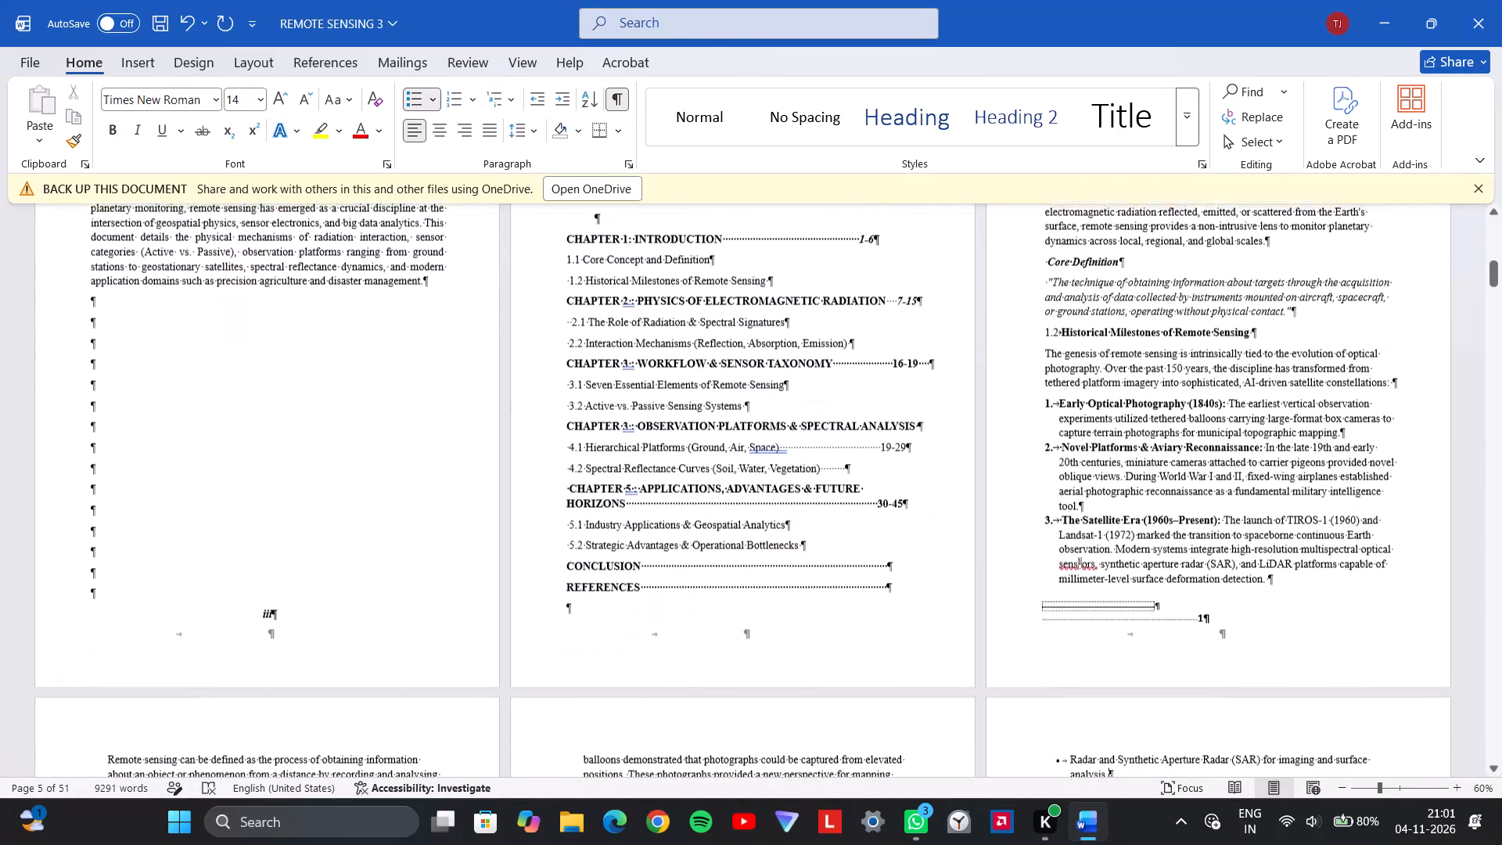
pyautogui.click(883, 560)
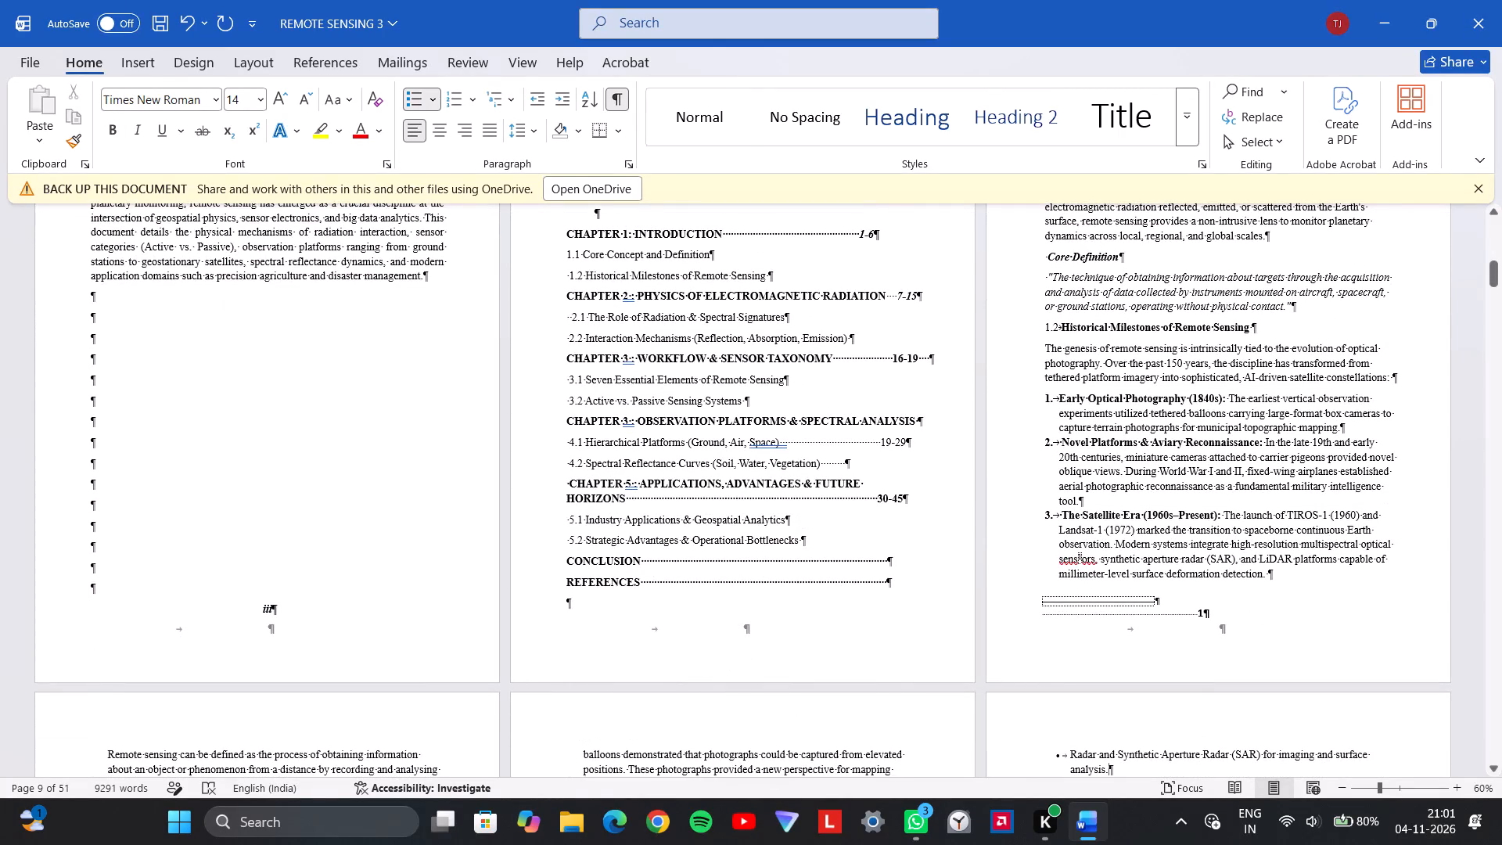
pyautogui.write('46')
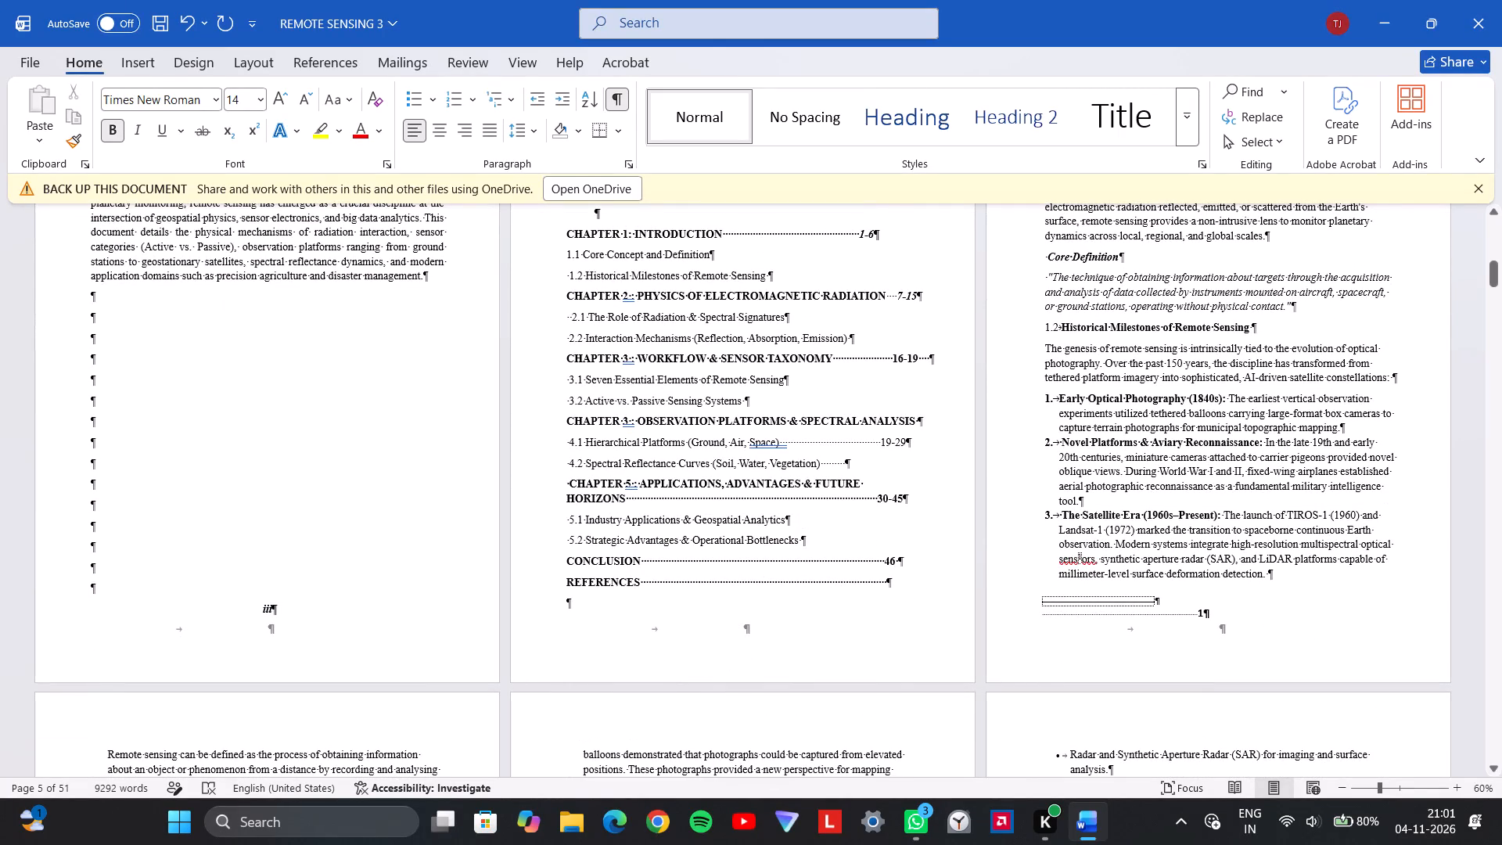
# Enter 47 as the page number in the References contents entry, spaced to line up with the Conclusion entry's number.
pyautogui.click(875, 577)
pyautogui.write('47')
pyautogui.press('space')
pyautogui.press('BackSpace')
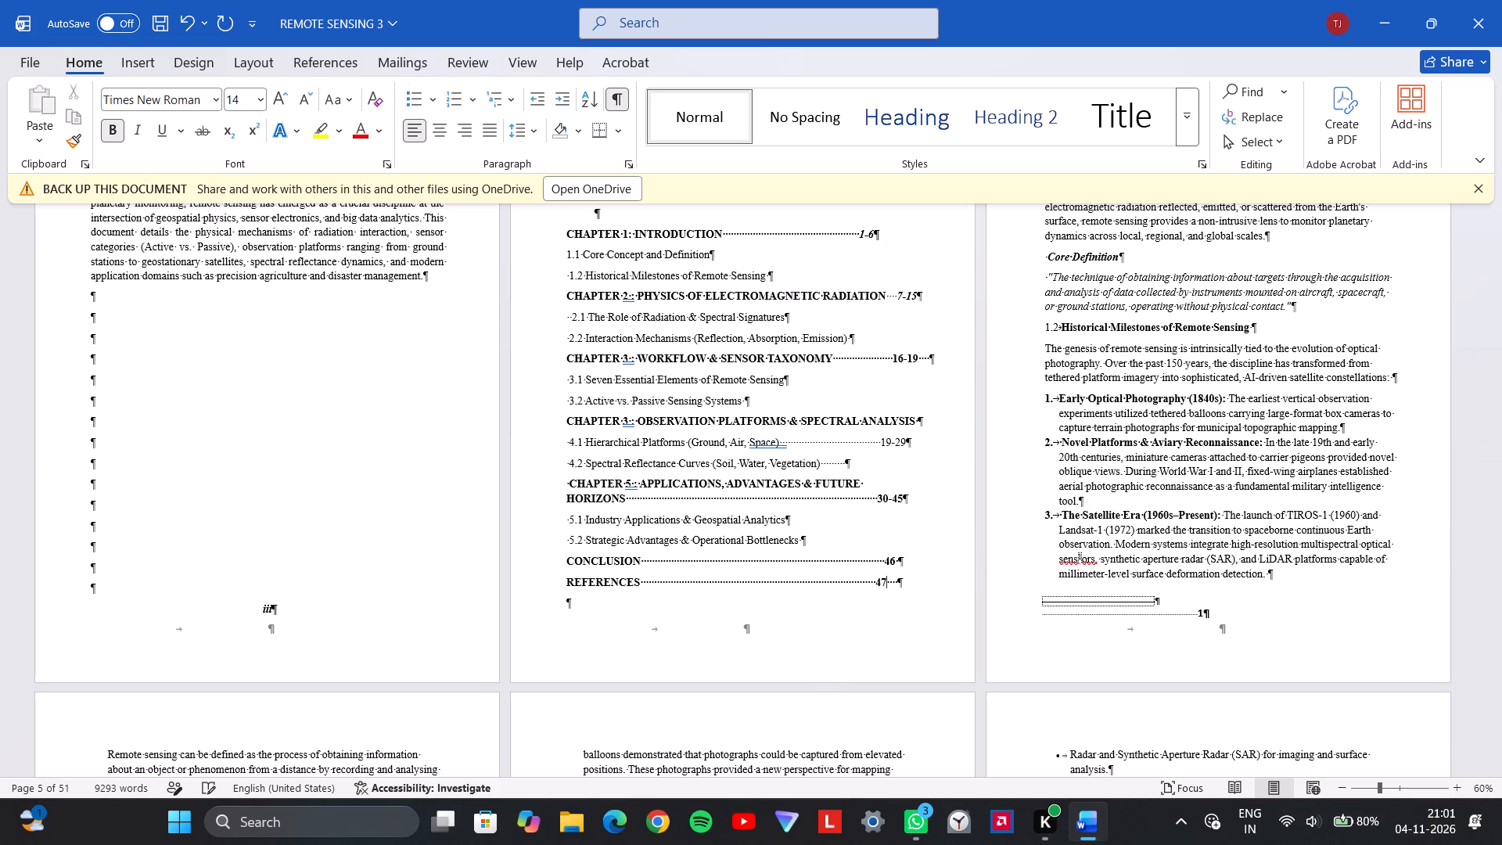
pyautogui.press('BackSpace')
pyautogui.press('BackSpace')
pyautogui.press('space')
pyautogui.press('space')
pyautogui.press('space')
pyautogui.press('space')
pyautogui.write('47')
pyautogui.press('BackSpace')
pyautogui.press('BackSpace')
pyautogui.press('BackSpace')
pyautogui.write('47')
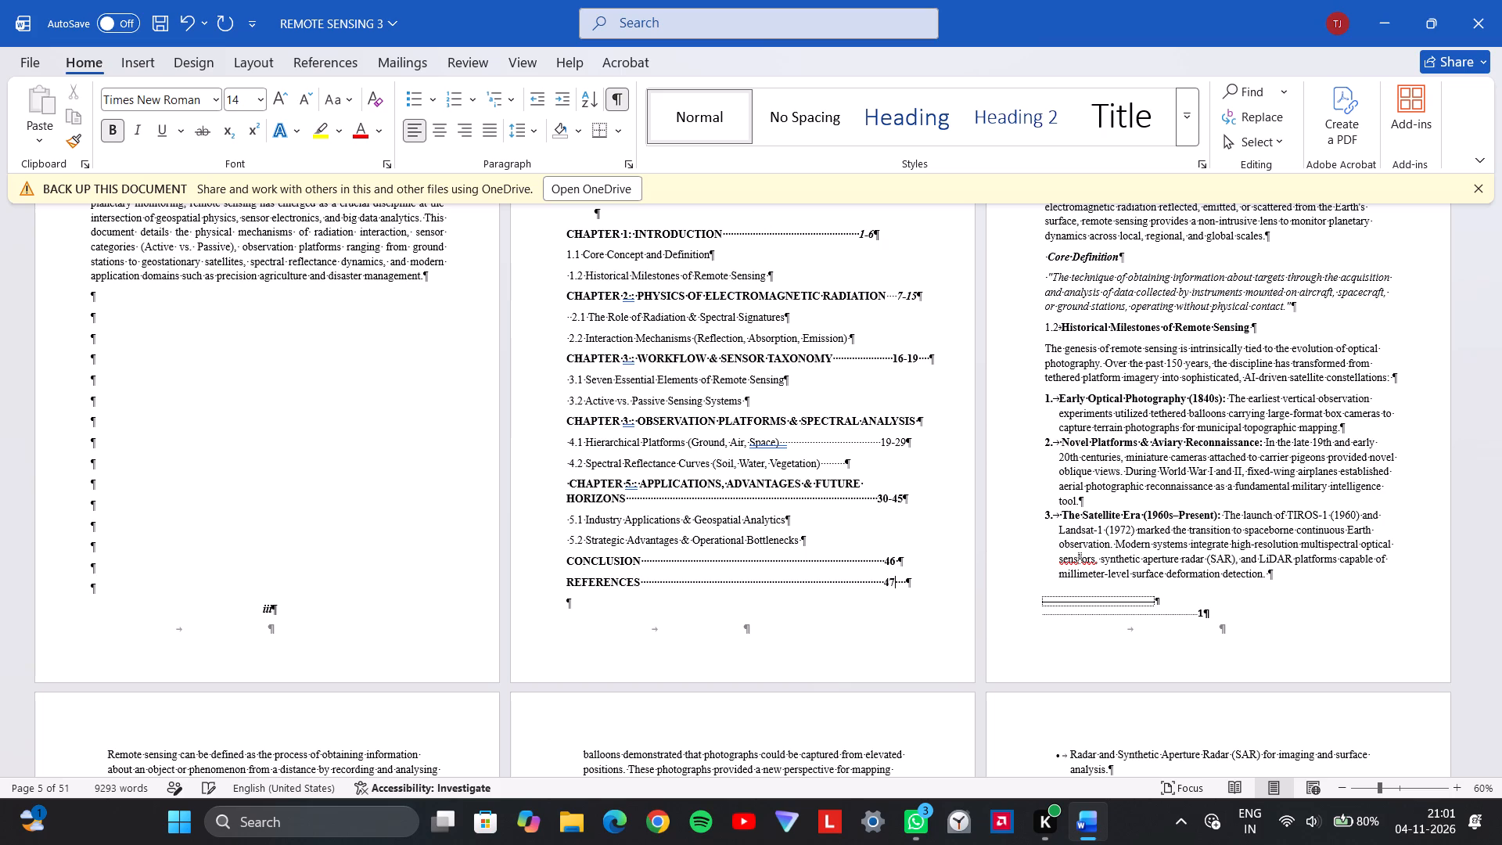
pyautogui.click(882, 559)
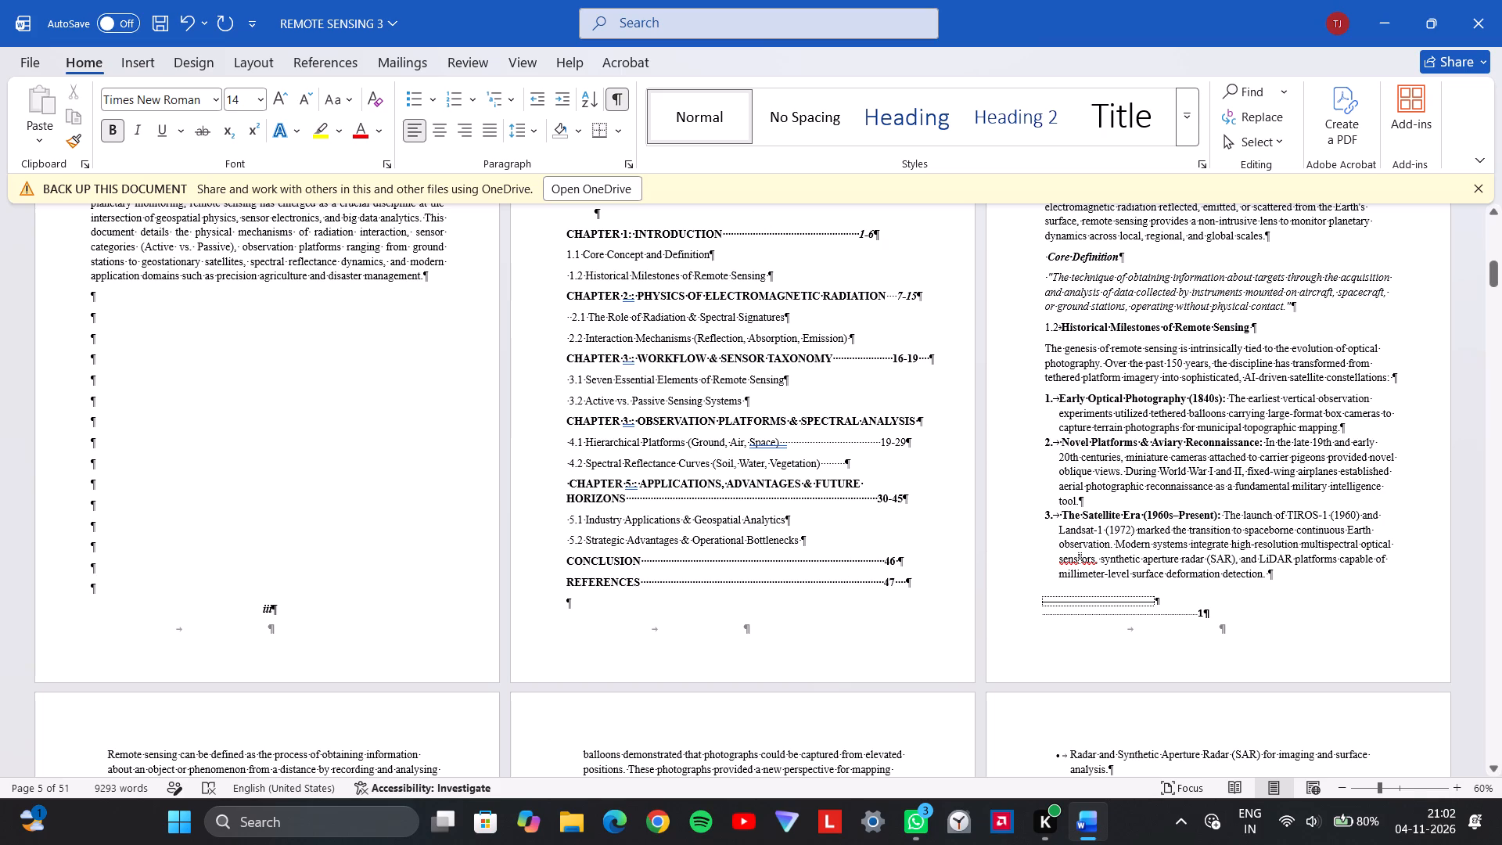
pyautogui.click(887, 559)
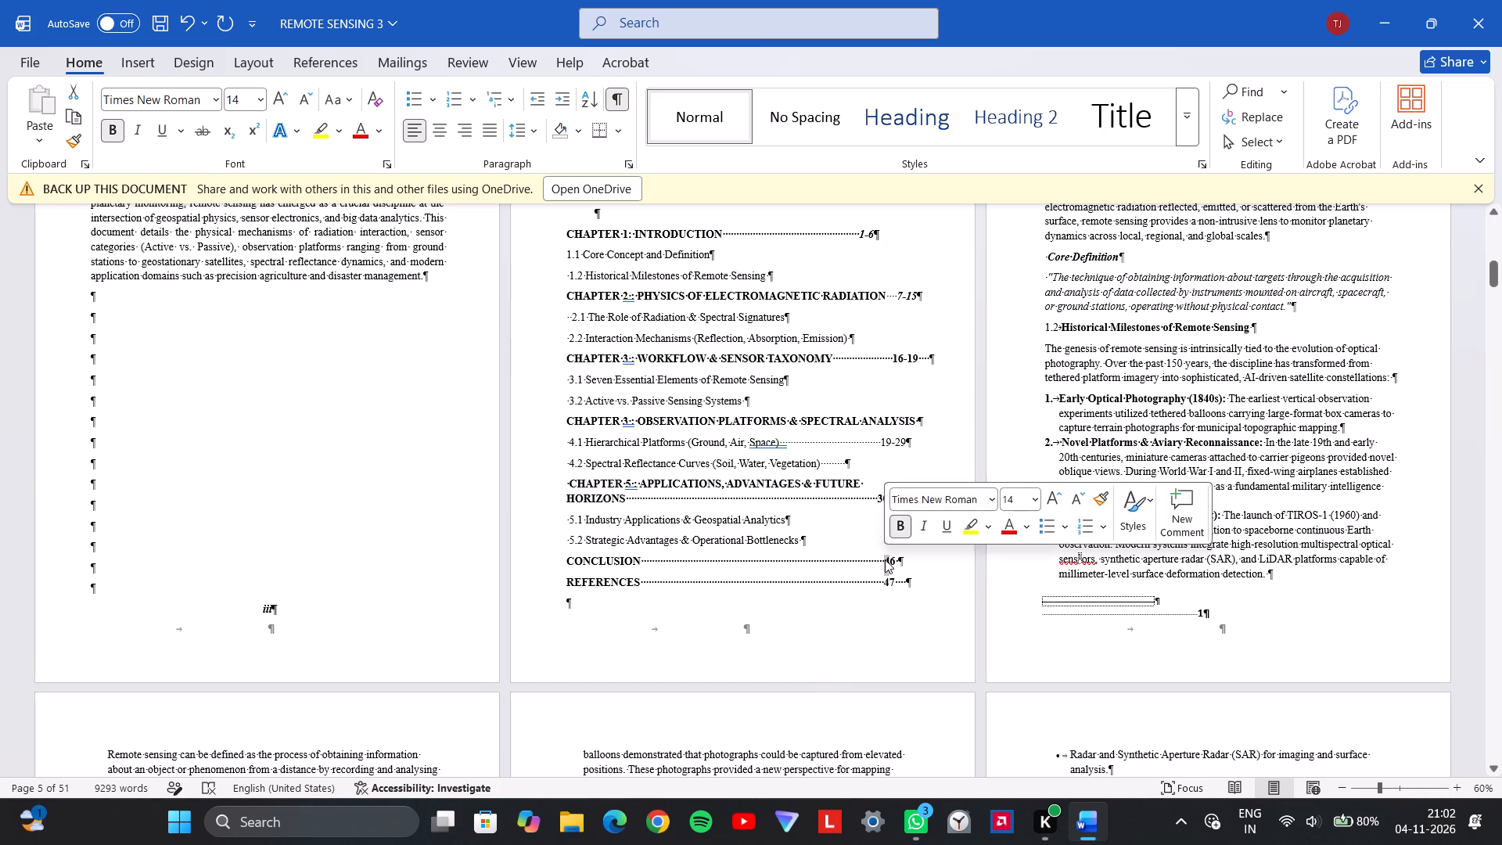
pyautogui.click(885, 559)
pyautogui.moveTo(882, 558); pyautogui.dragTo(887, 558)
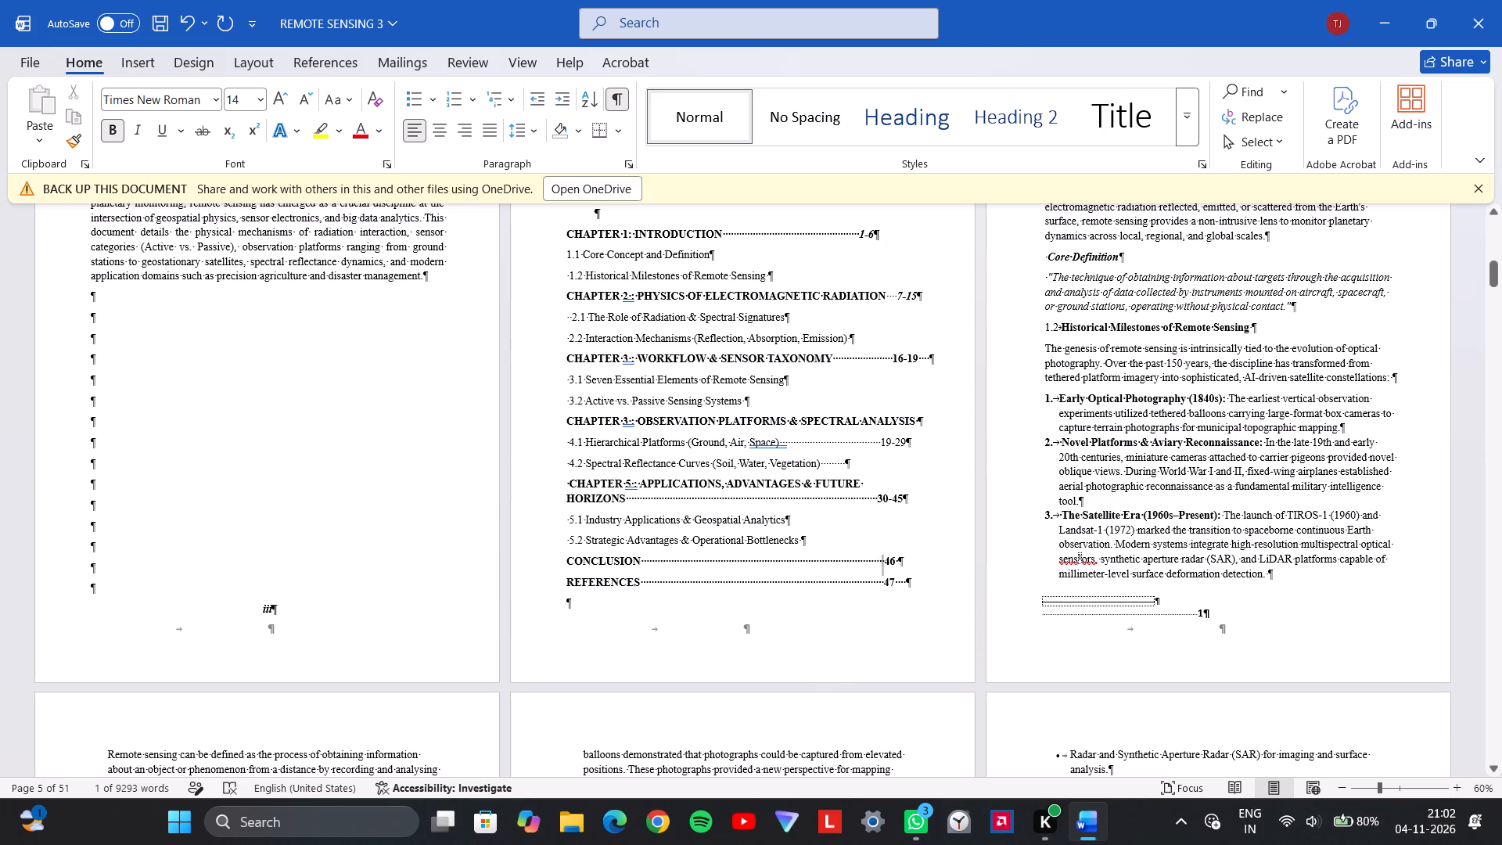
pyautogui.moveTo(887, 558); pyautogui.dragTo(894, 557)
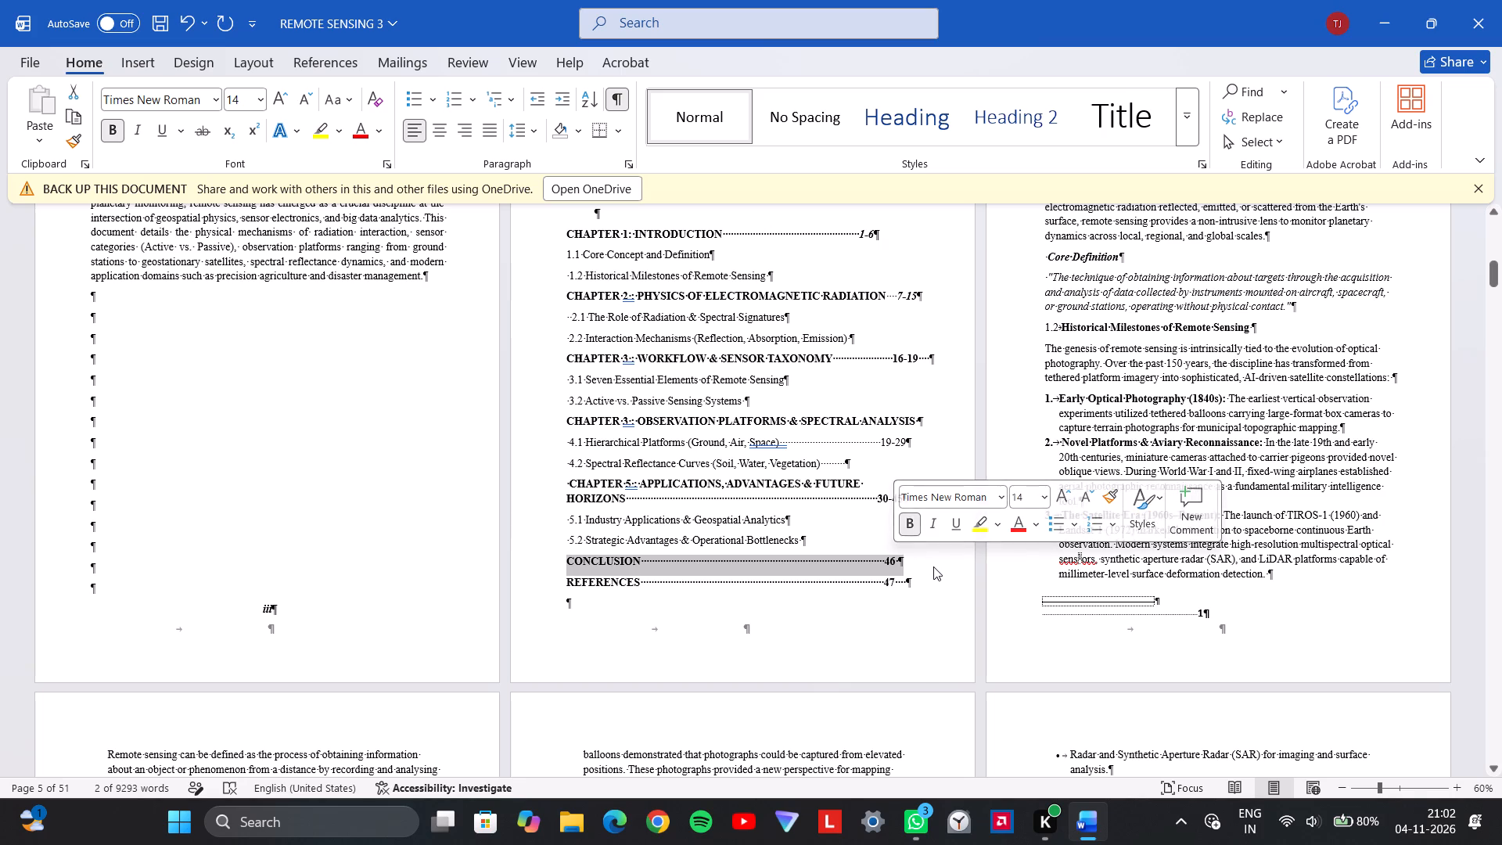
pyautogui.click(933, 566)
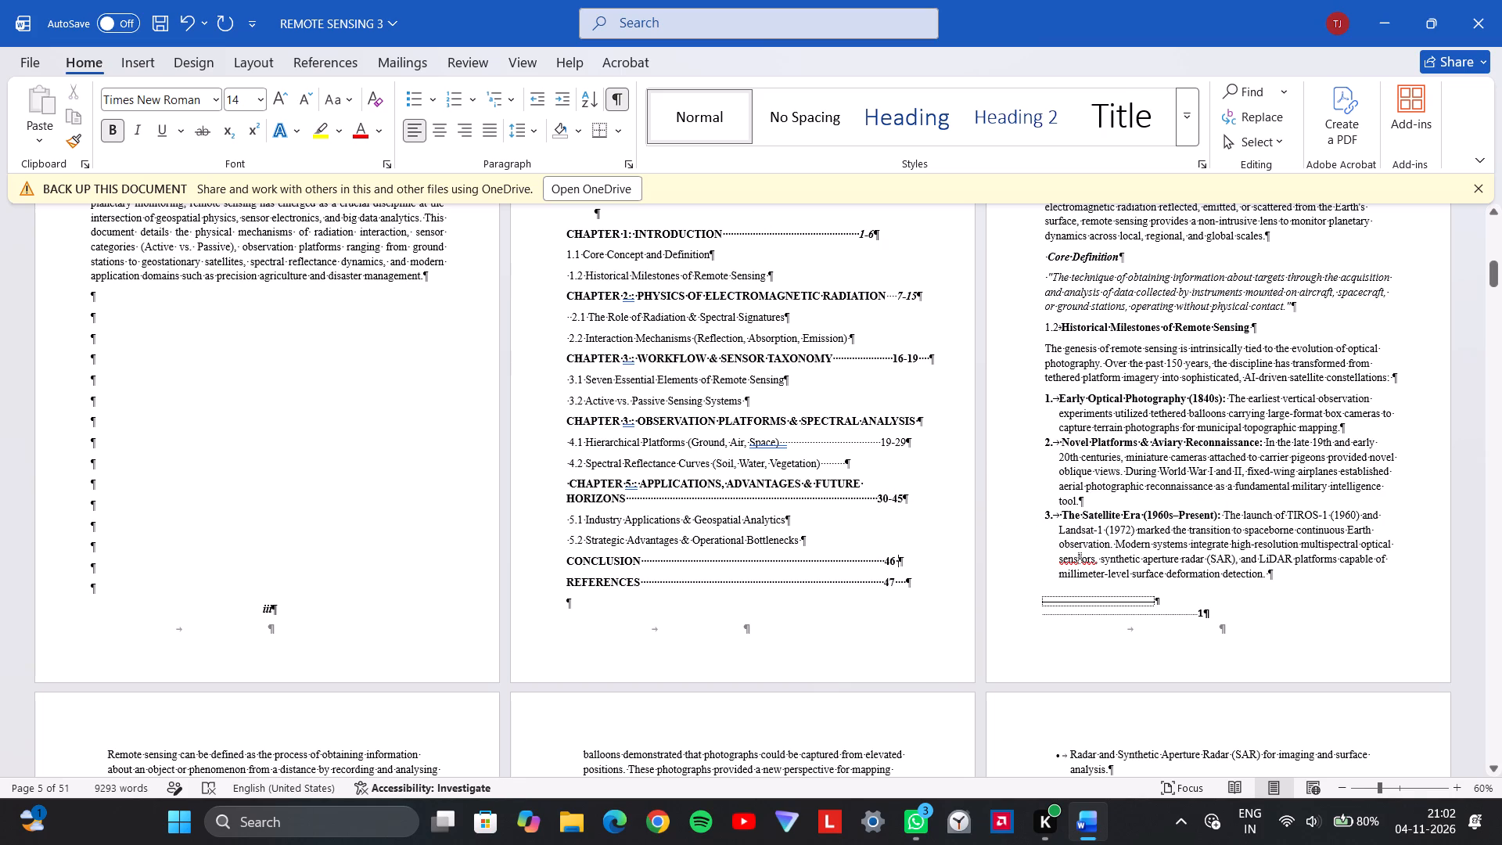
# Review the whole report from the front matter through the References page, checking the page numbers and layout of every chapter.
pyautogui.scroll(4, 915, 433)
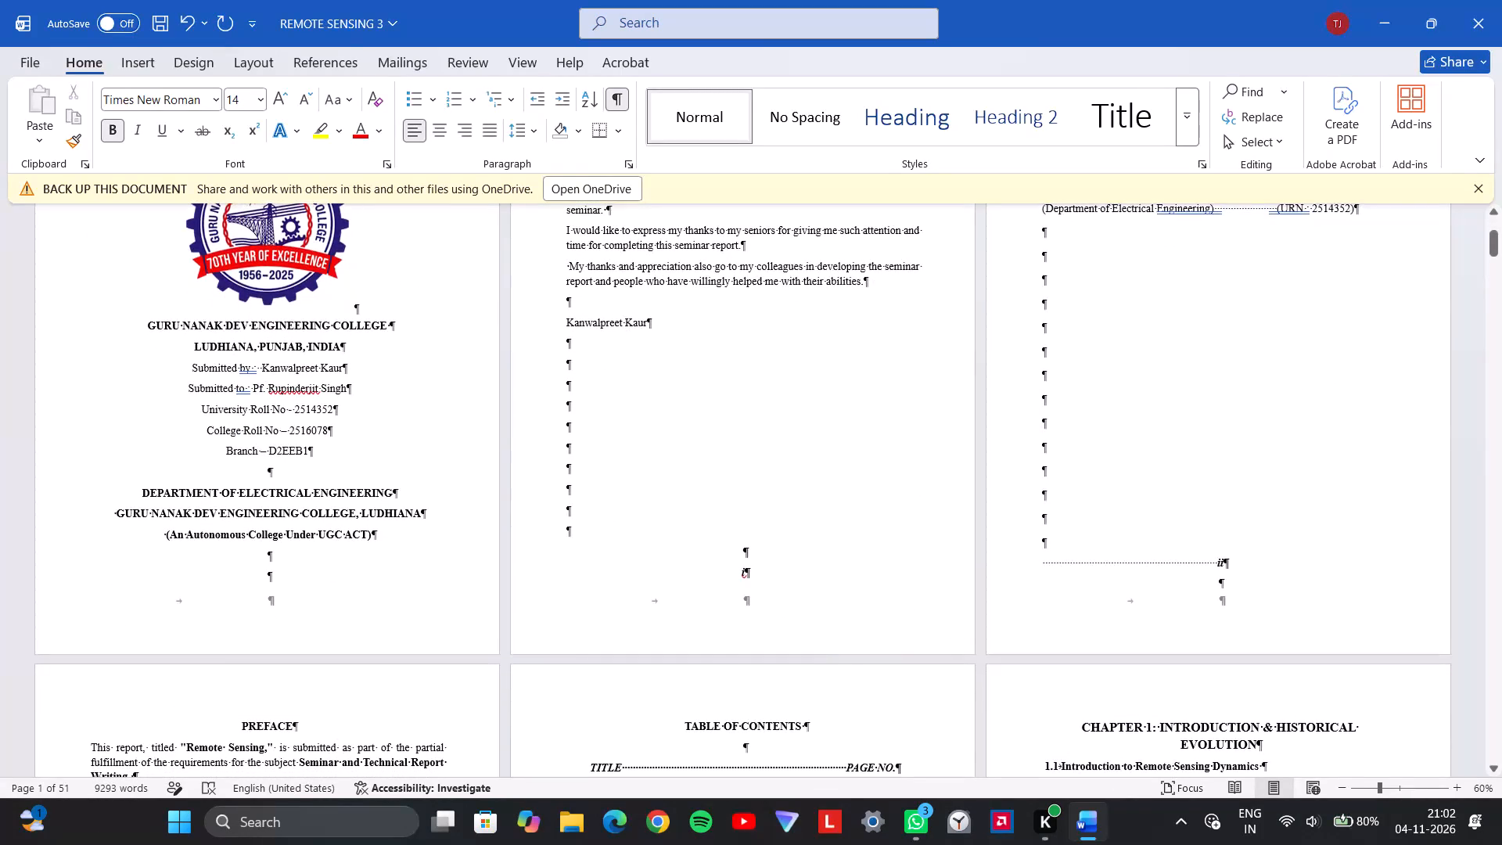
pyautogui.press('Down')
pyautogui.press('Down')
pyautogui.press('Down')
pyautogui.press('Down')
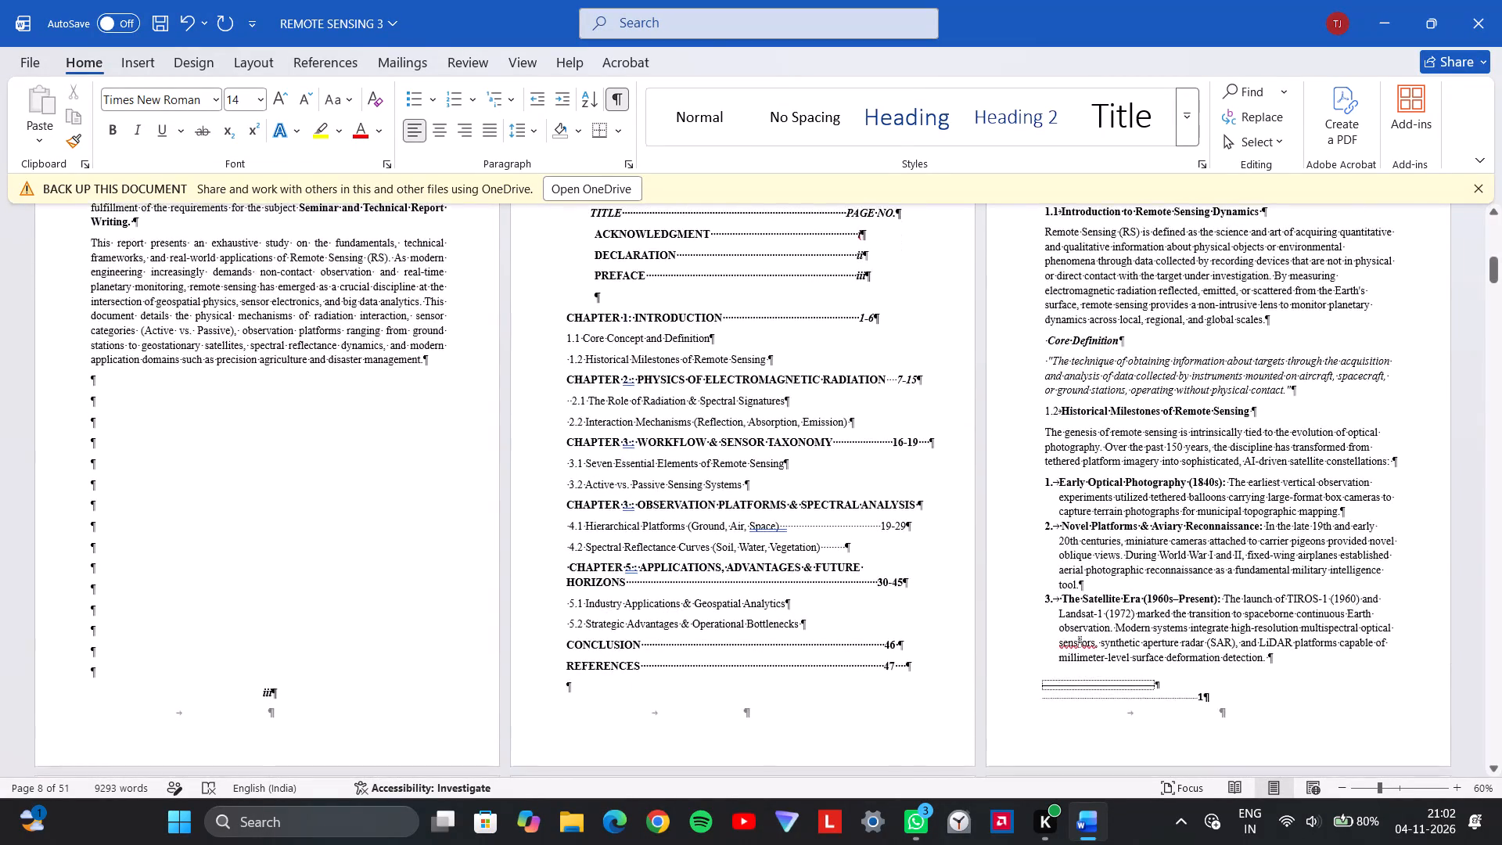
pyautogui.press('Down')
pyautogui.press('Down')
pyautogui.press('Down')
pyautogui.press('Down')
pyautogui.press('Down')
pyautogui.press('Down')
pyautogui.press('Down')
pyautogui.press('Down')
pyautogui.press('Down')
pyautogui.press('Down')
pyautogui.press('Down')
pyautogui.press('Down')
pyautogui.press('Down')
pyautogui.press('Down')
pyautogui.press('Down')
pyautogui.press('Down')
pyautogui.press('Down')
pyautogui.press('Down')
pyautogui.press('Down')
pyautogui.press('Down')
pyautogui.press('Down')
pyautogui.press('Down')
pyautogui.press('Down')
pyautogui.press('Down')
pyautogui.press('Down')
pyautogui.press('Down')
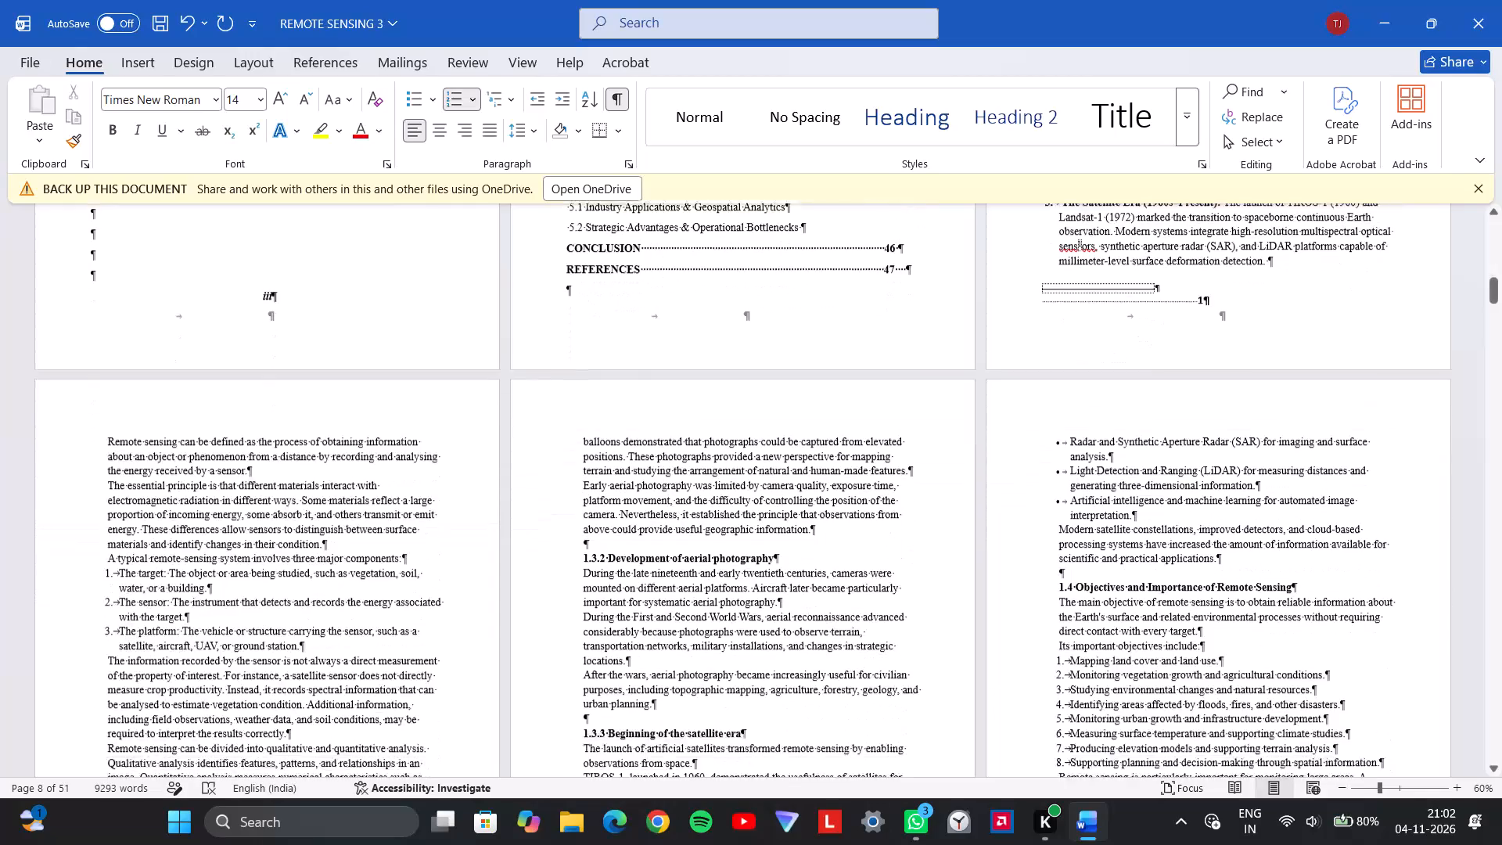
pyautogui.press('Down')
pyautogui.press('Down')
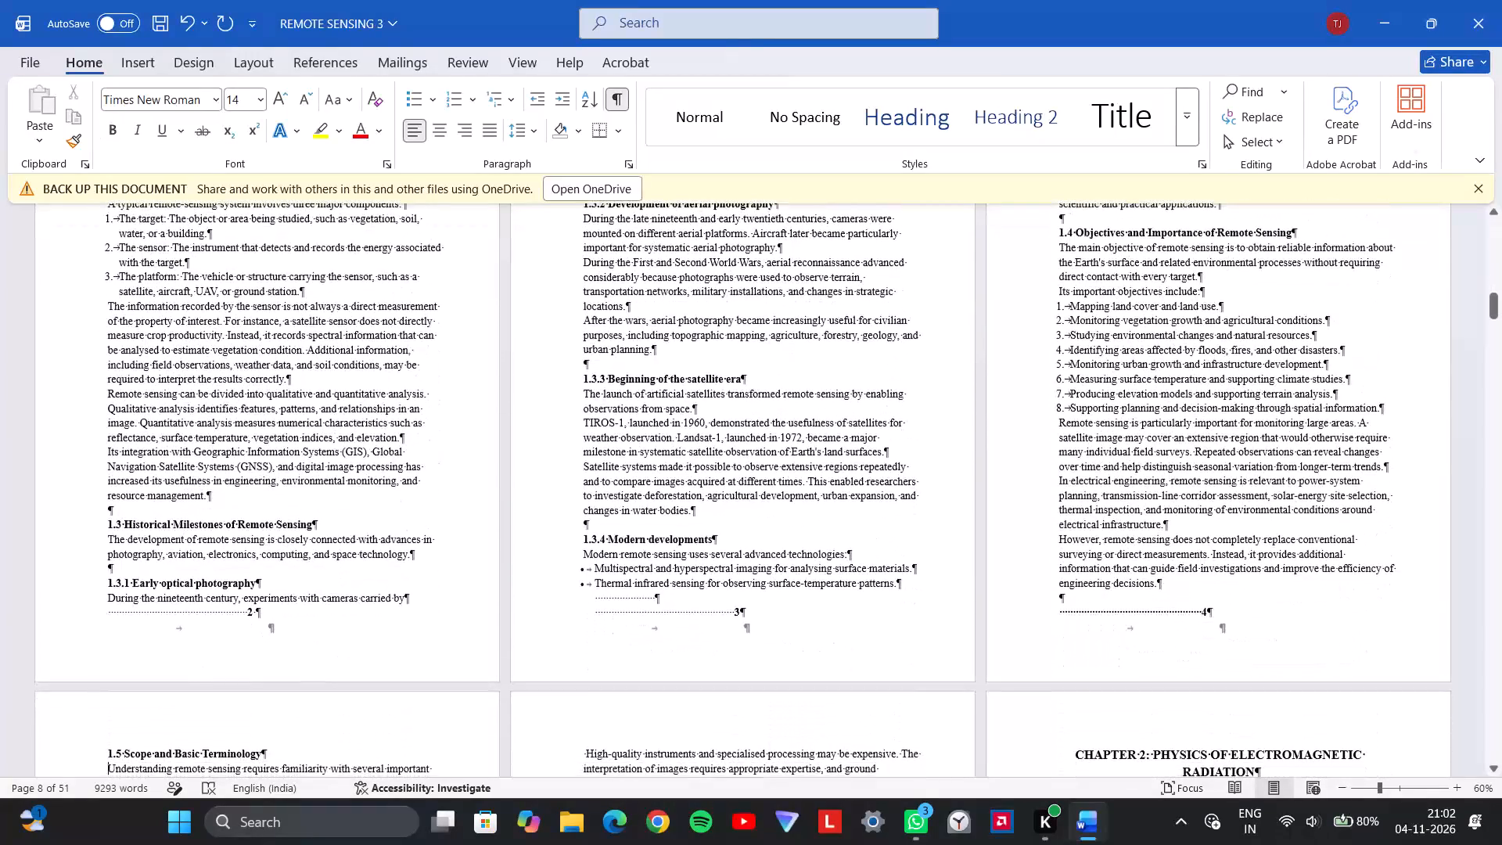
pyautogui.press('Down')
pyautogui.press('Down')
pyautogui.press('Down')
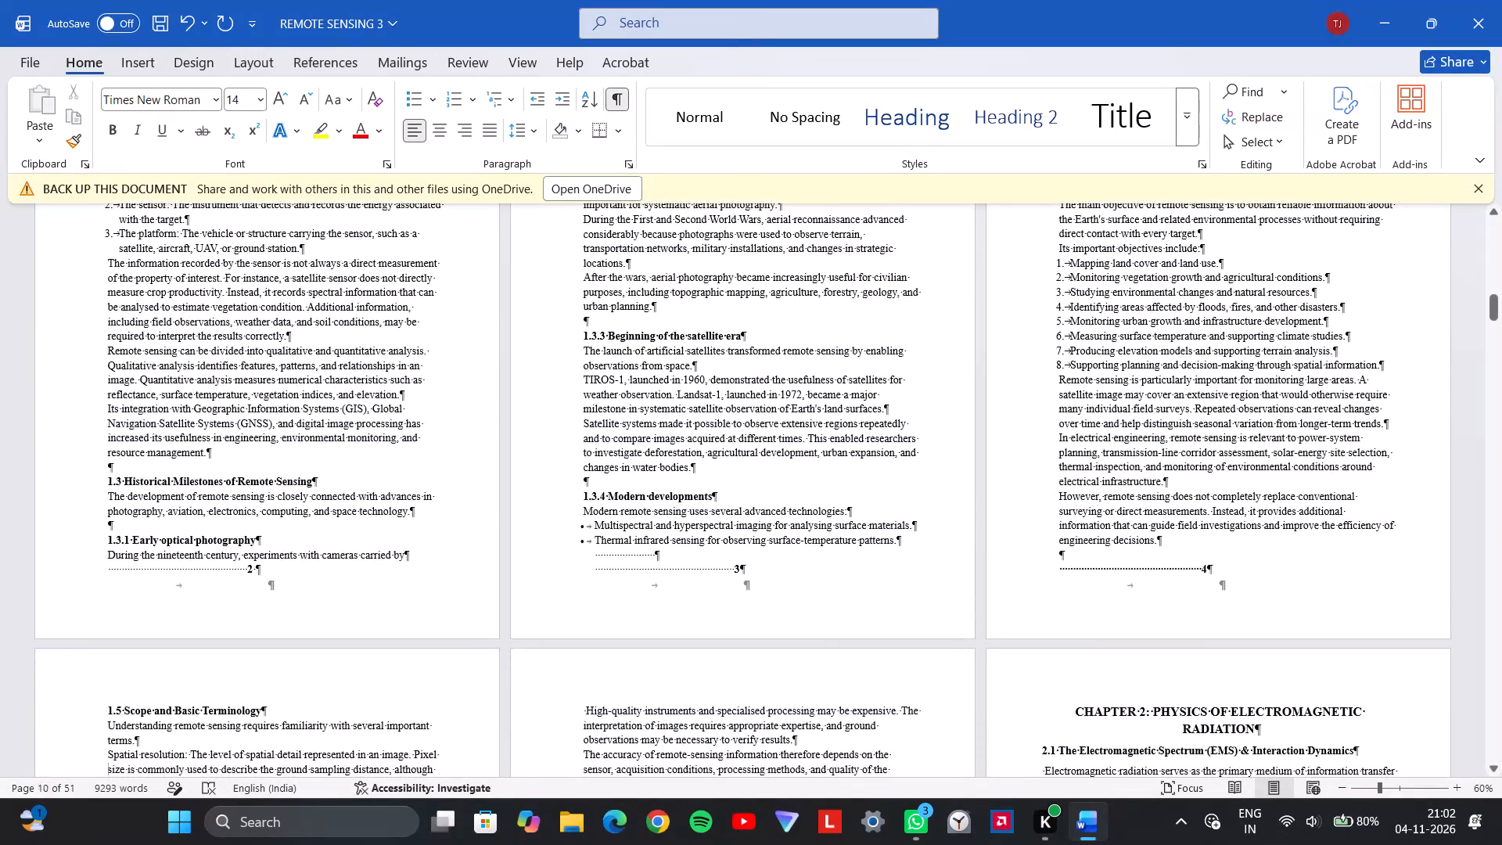
pyautogui.press('Down')
pyautogui.press('Down')
pyautogui.press('Down')
pyautogui.press('Down')
pyautogui.press('Down')
pyautogui.press('Down')
pyautogui.press('Down')
pyautogui.press('Down')
pyautogui.press('Down')
pyautogui.press('Down')
pyautogui.press('Down')
pyautogui.press('Down')
pyautogui.press('Down')
pyautogui.press('Down')
pyautogui.press('Down')
pyautogui.press('Down')
pyautogui.press('Down')
pyautogui.press('Down')
pyautogui.press('Down')
pyautogui.press('Down')
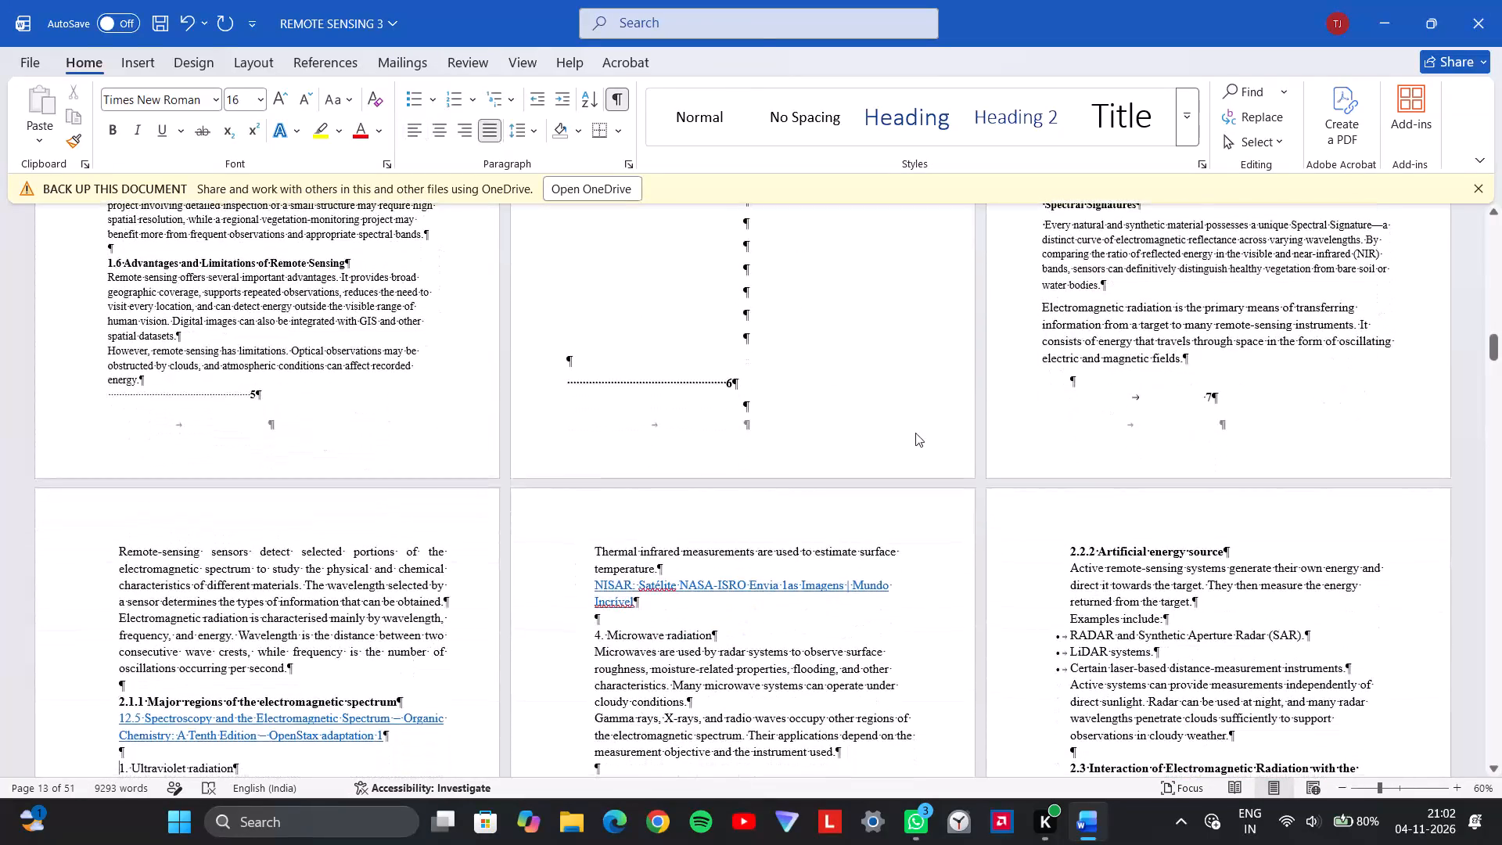
pyautogui.scroll(-7, 915, 433)
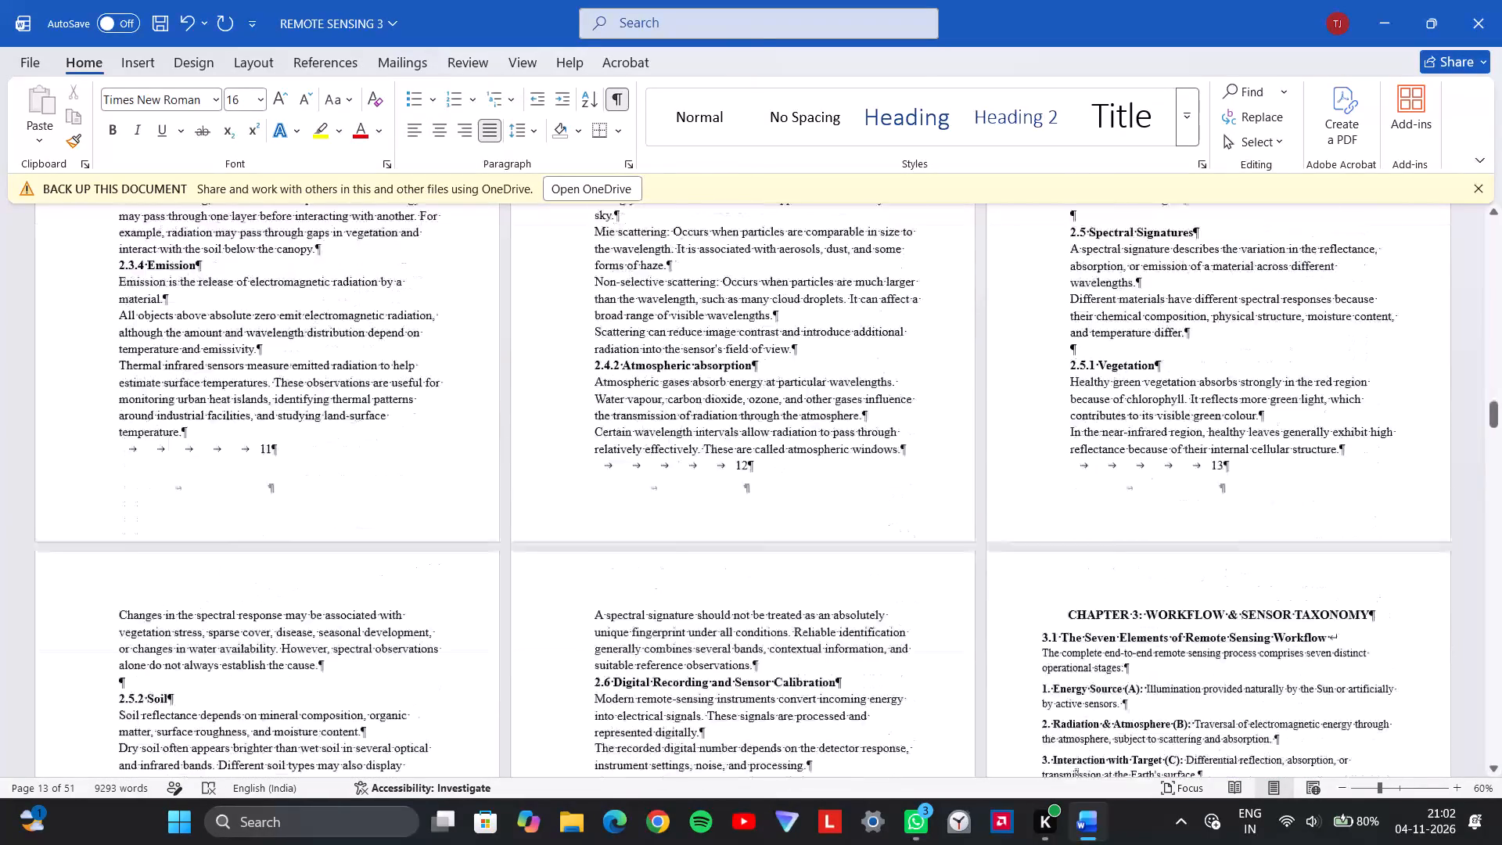
pyautogui.scroll(-3, 915, 433)
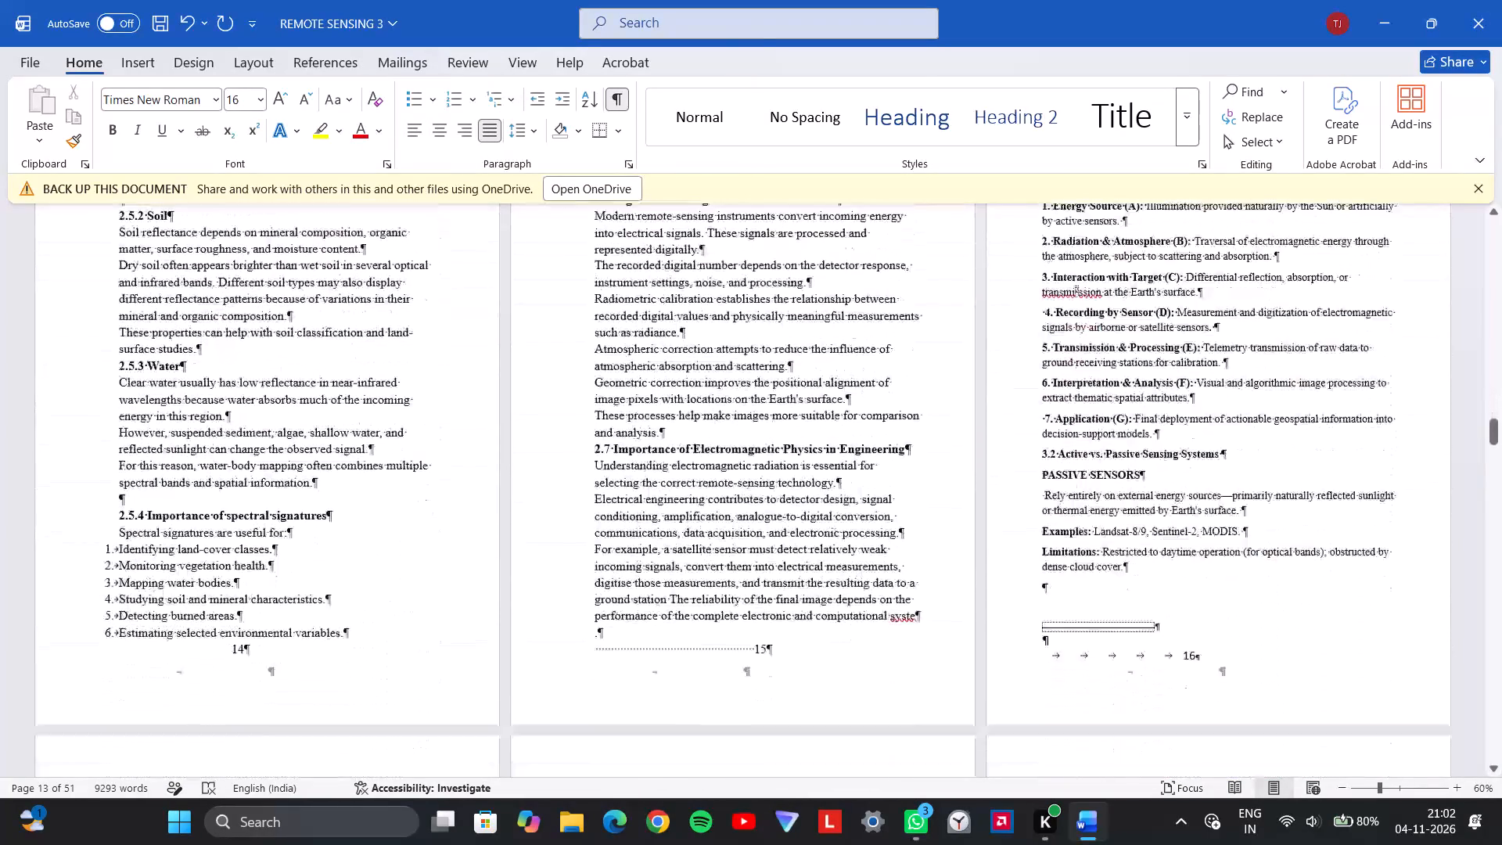
pyautogui.scroll(-7, 915, 433)
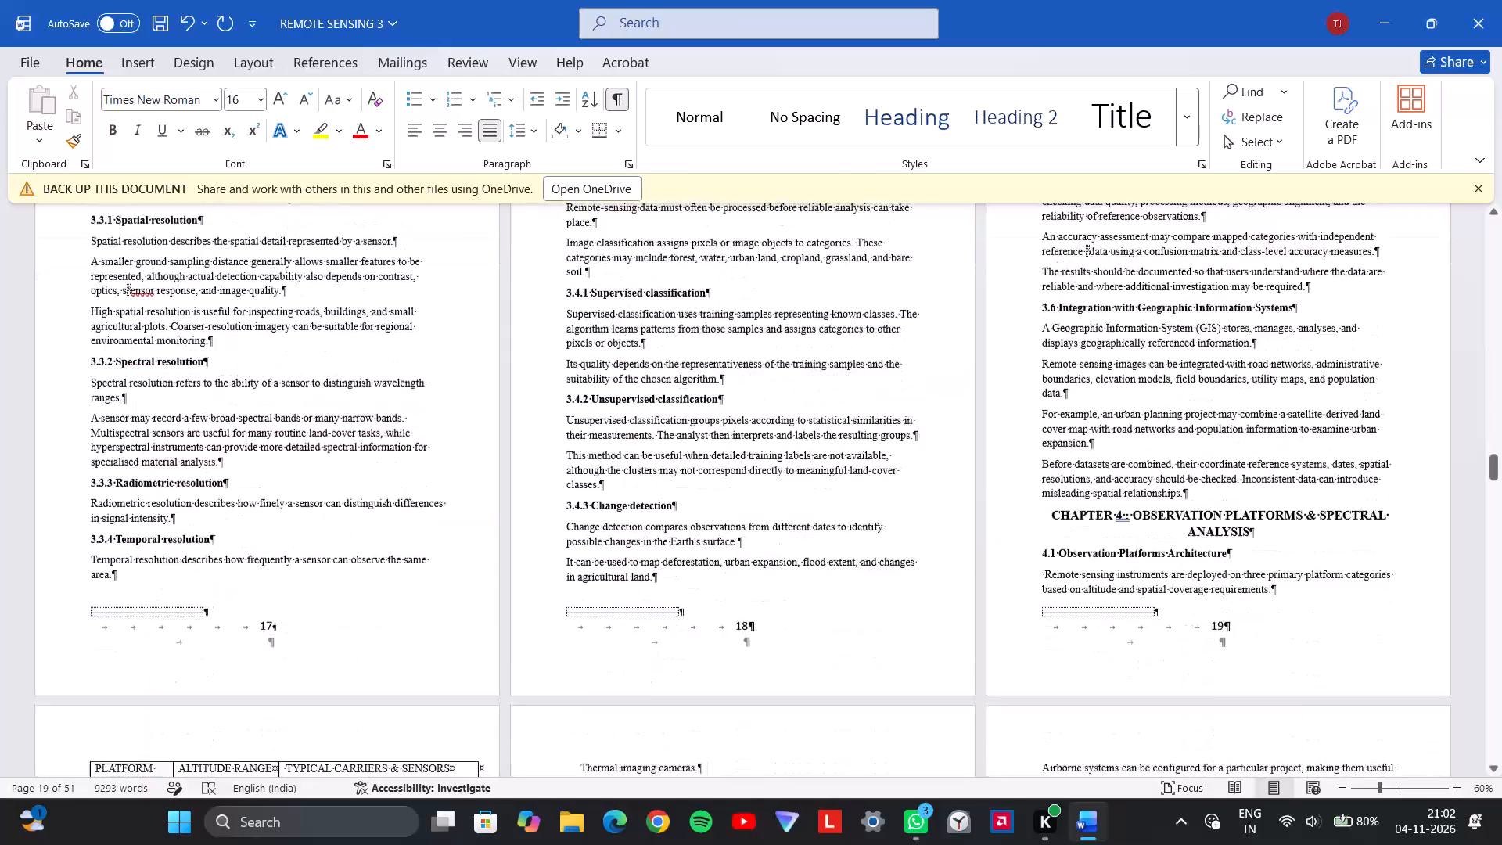
pyautogui.scroll(-5, 915, 433)
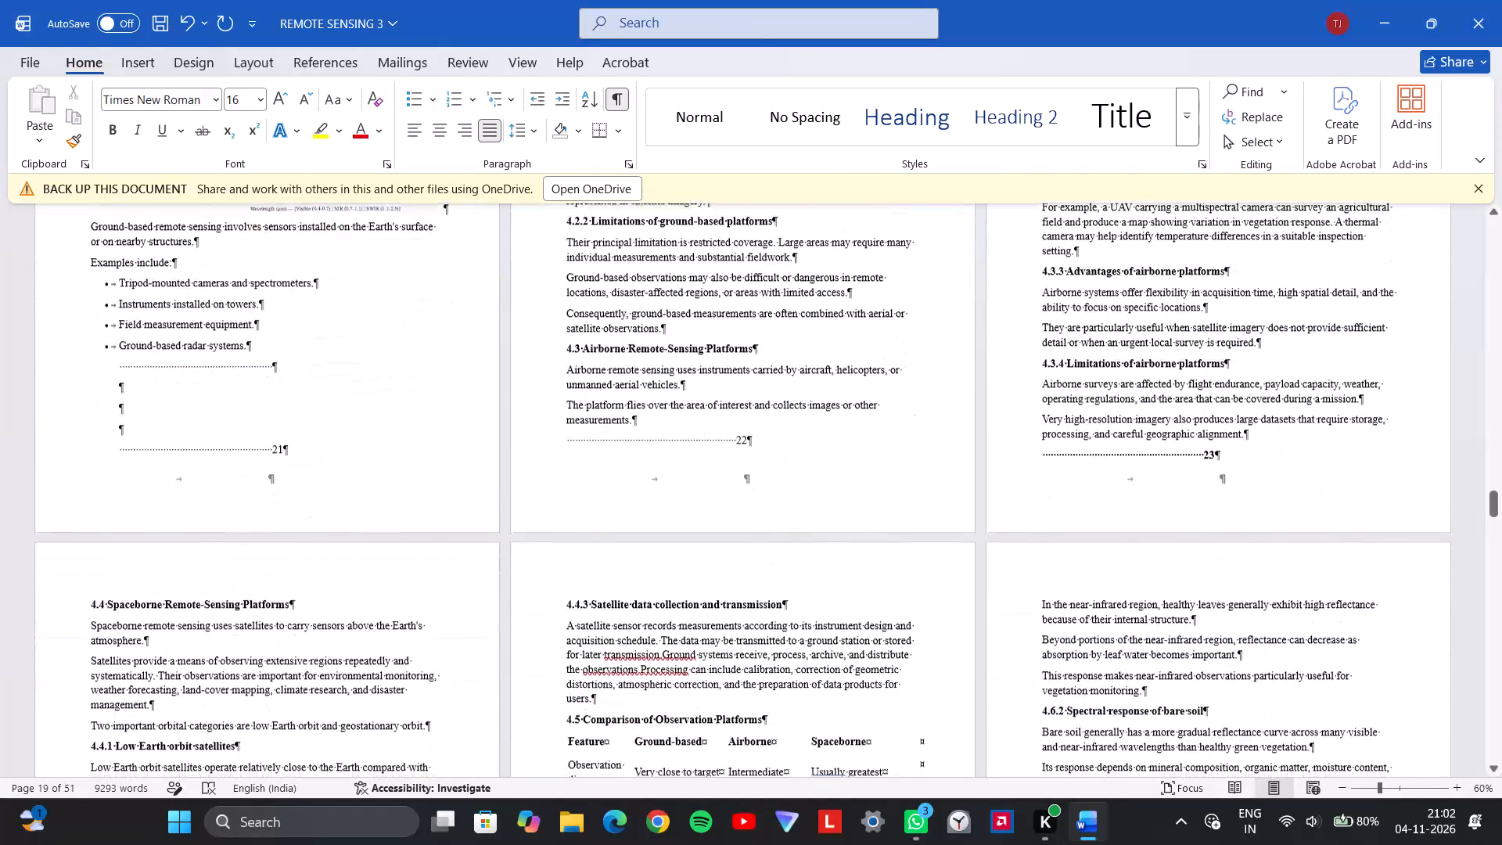
pyautogui.scroll(-2, 915, 433)
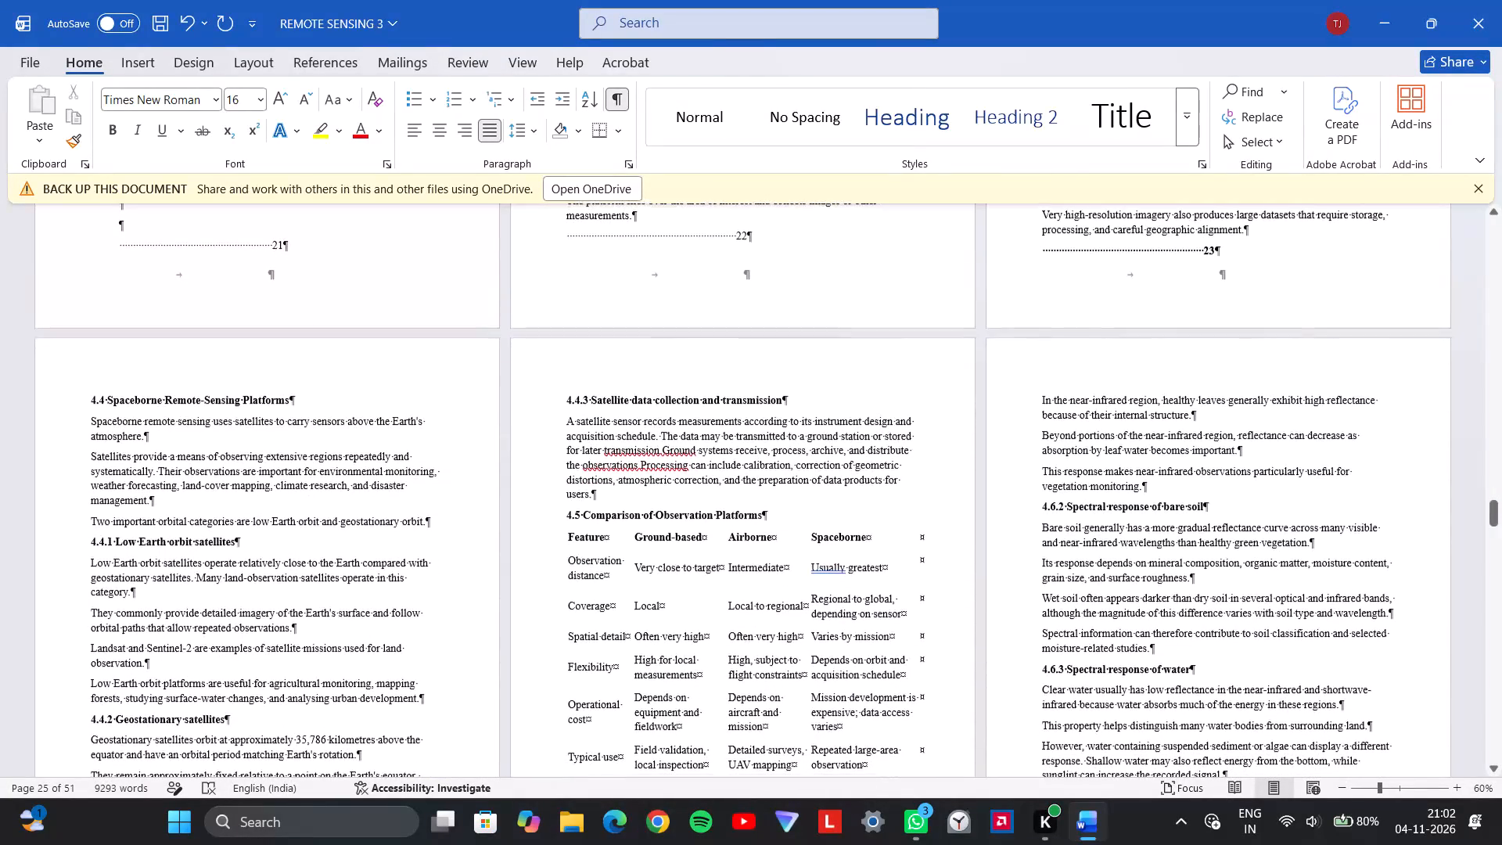
pyautogui.scroll(4, 915, 433)
pyautogui.scroll(-7, 915, 433)
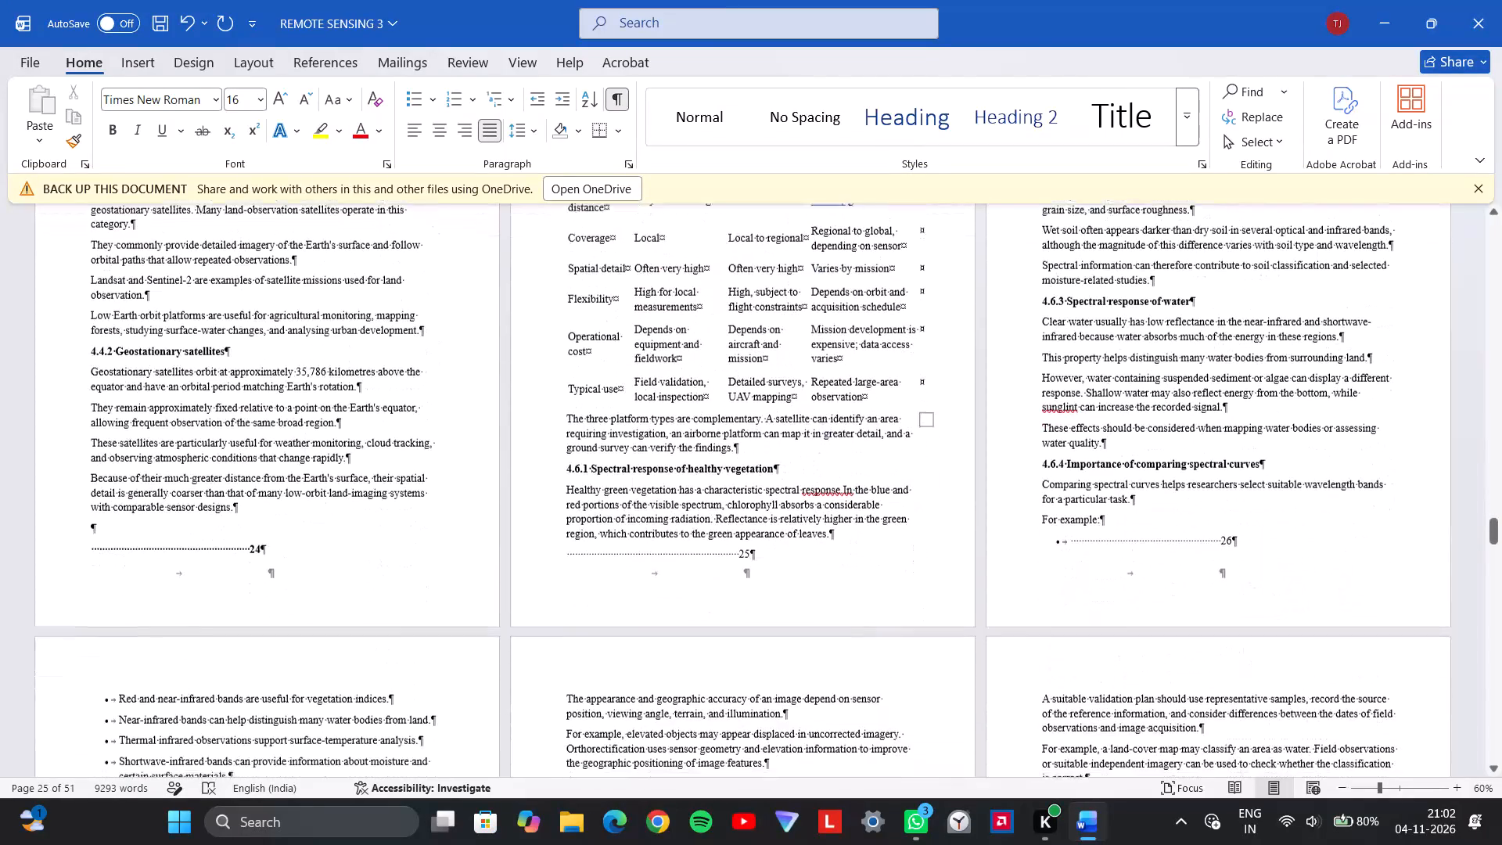
pyautogui.scroll(-4, 915, 433)
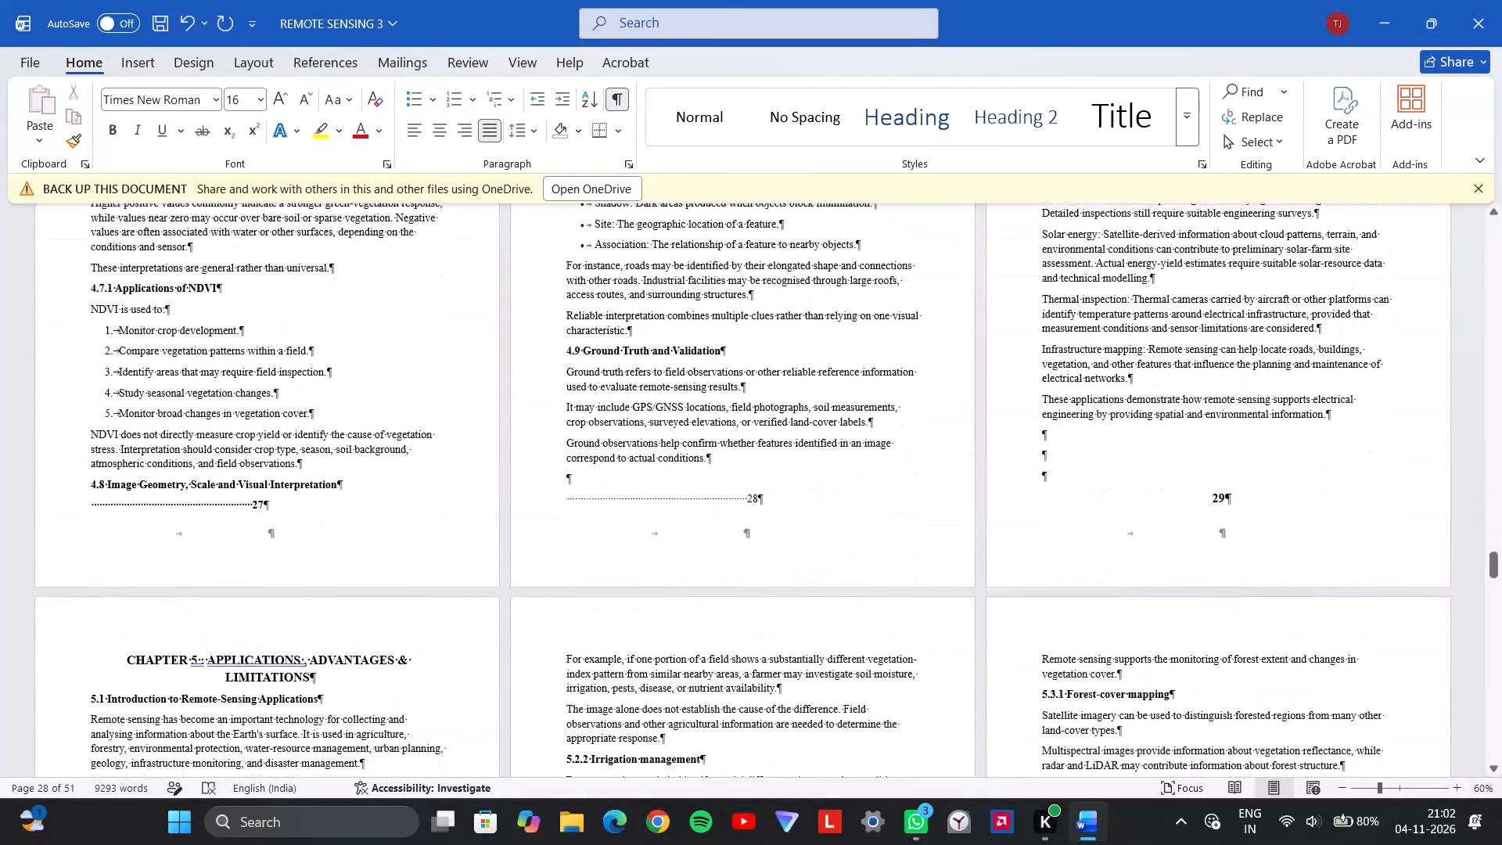
pyautogui.scroll(-3, 915, 433)
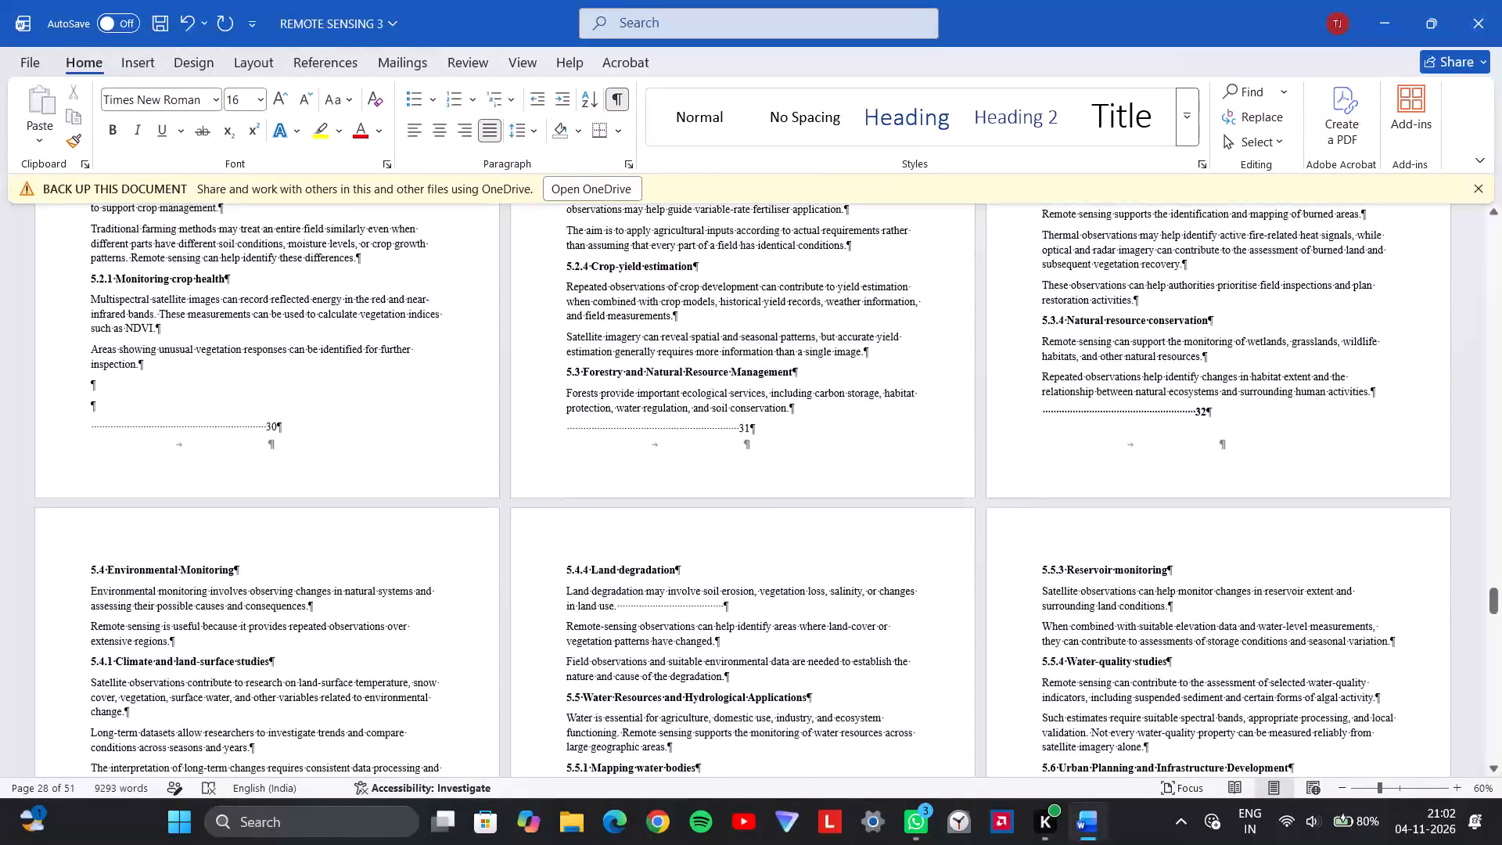
pyautogui.scroll(-4, 915, 433)
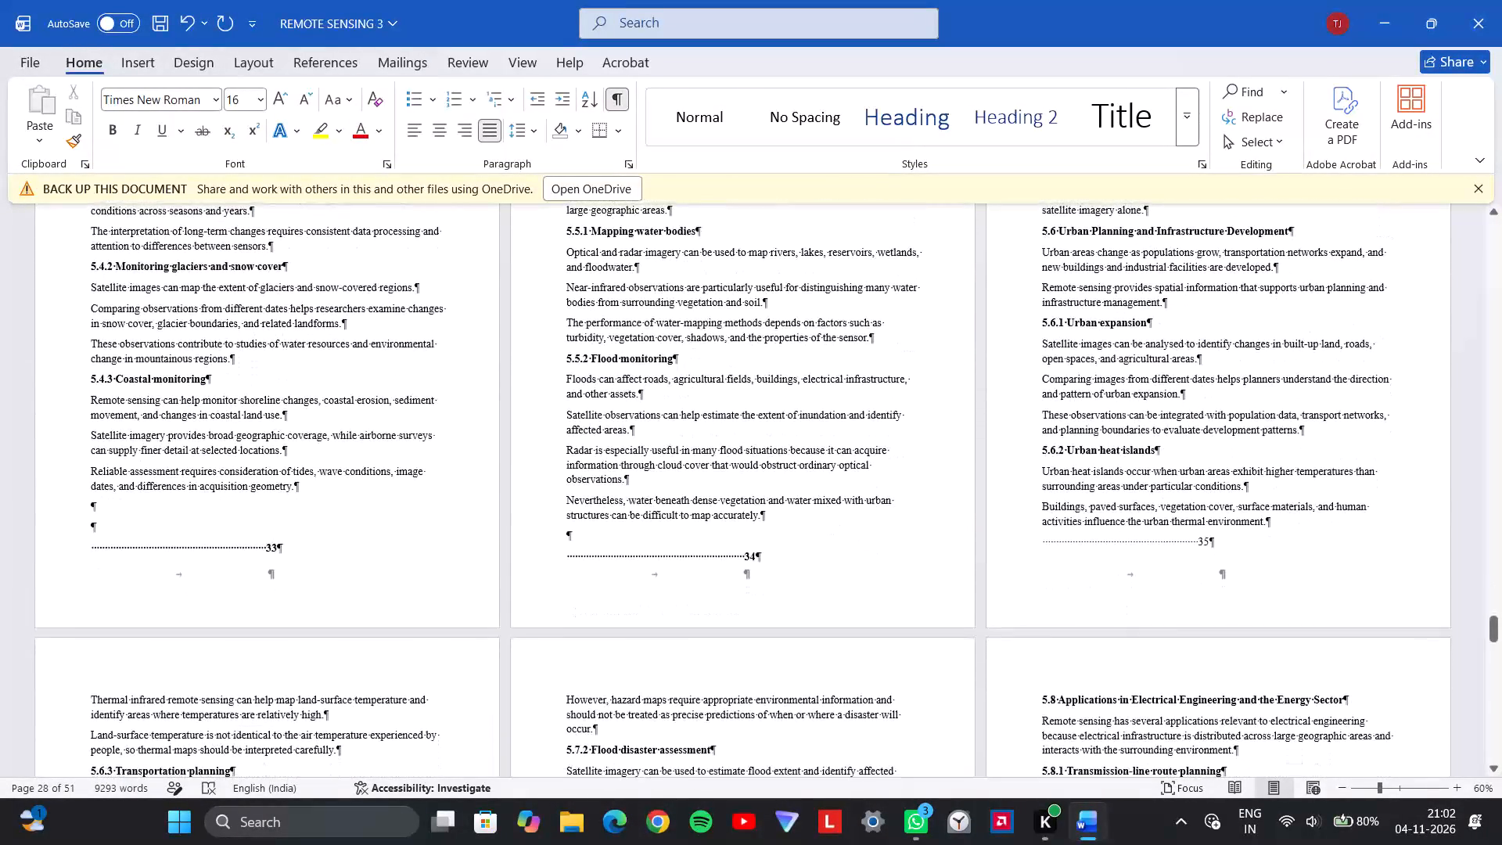
pyautogui.scroll(-4, 915, 433)
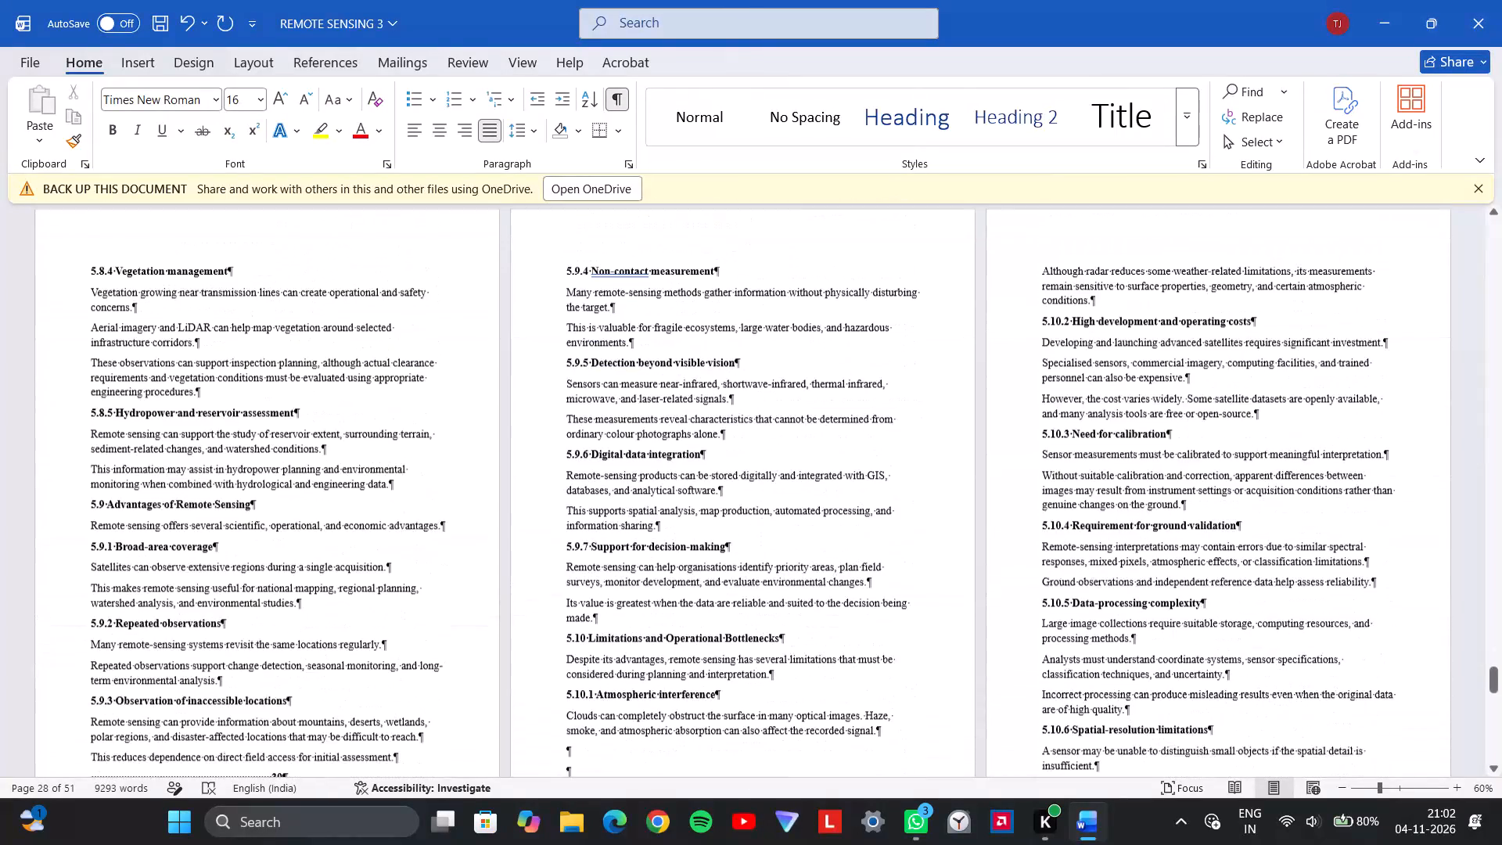
pyautogui.scroll(-3, 915, 433)
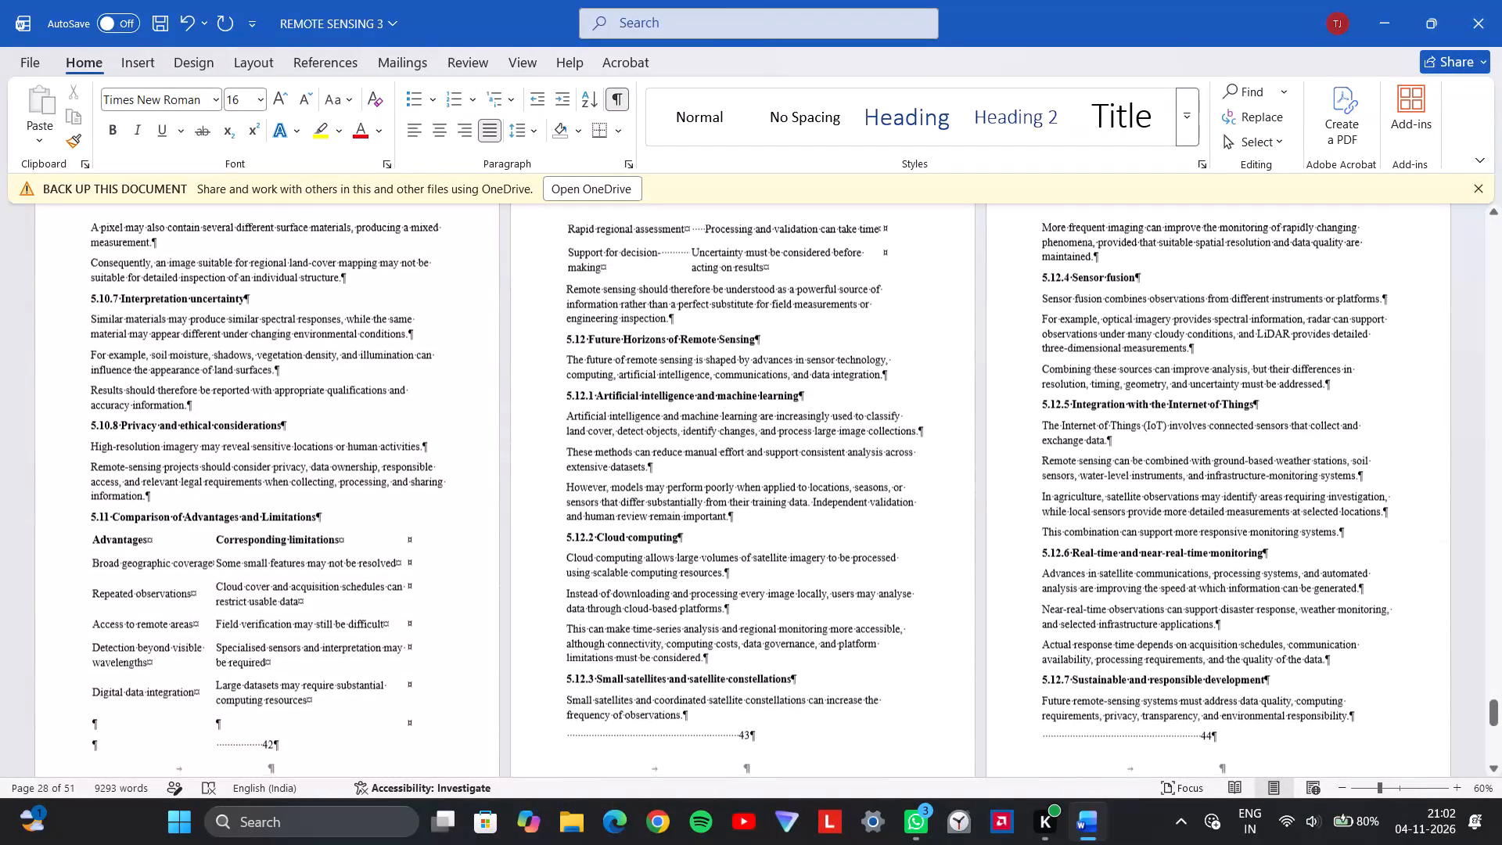
pyautogui.scroll(-2, 915, 433)
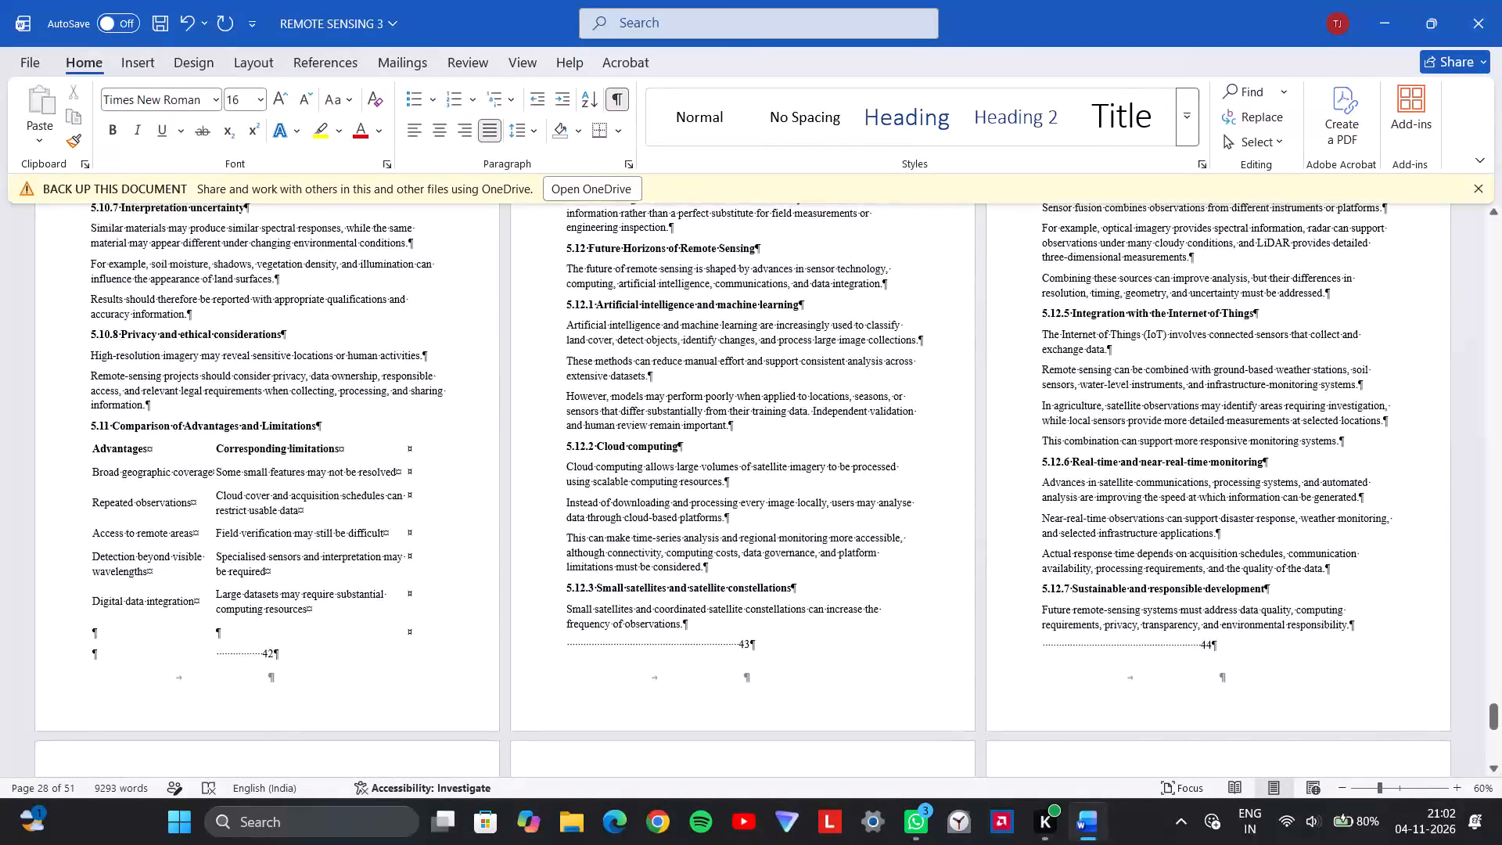
pyautogui.scroll(-4, 915, 433)
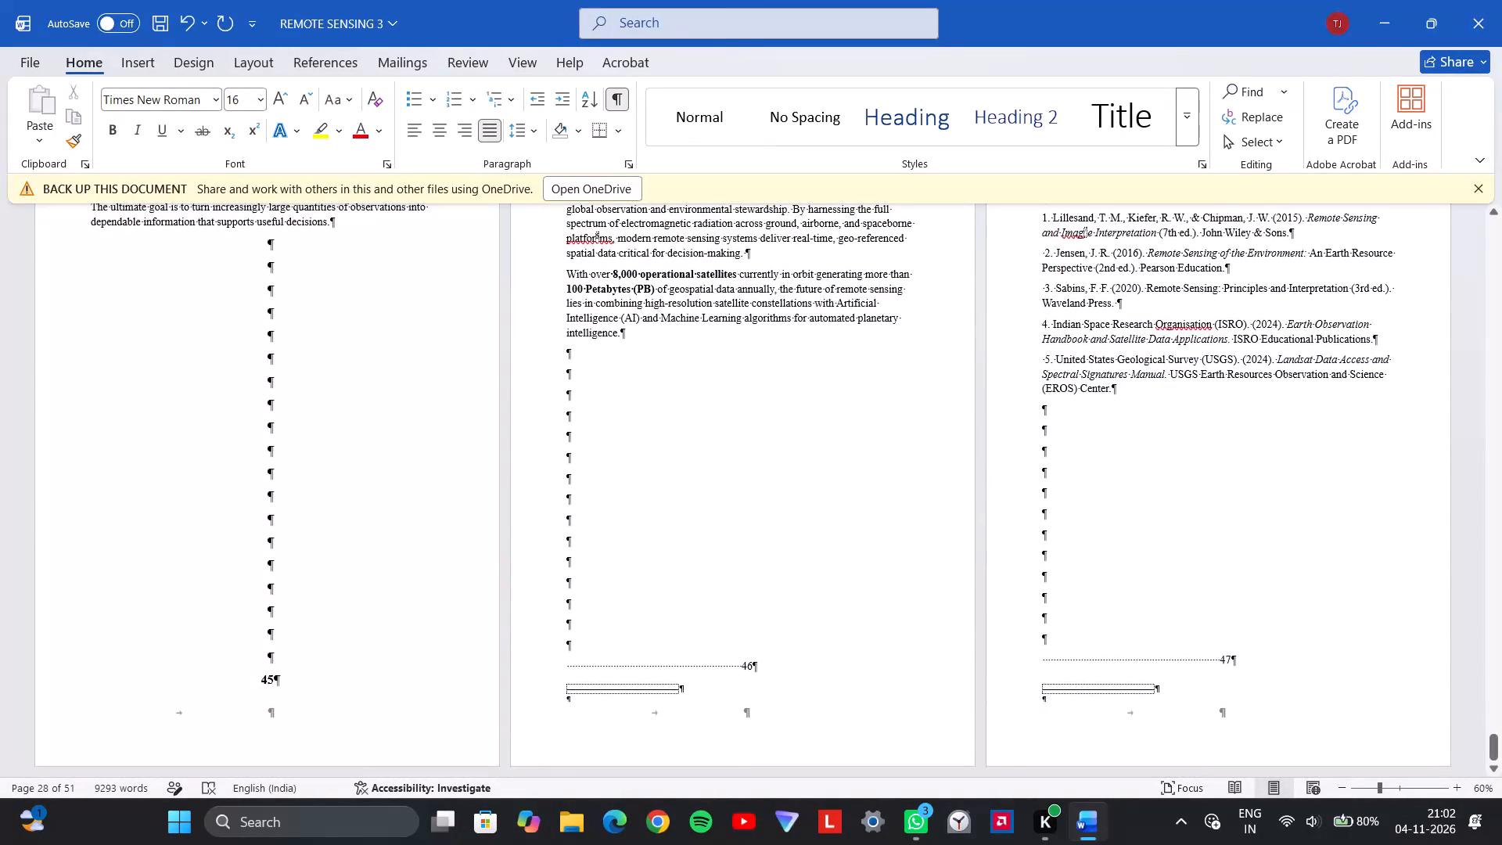
pyautogui.scroll(-1, 915, 433)
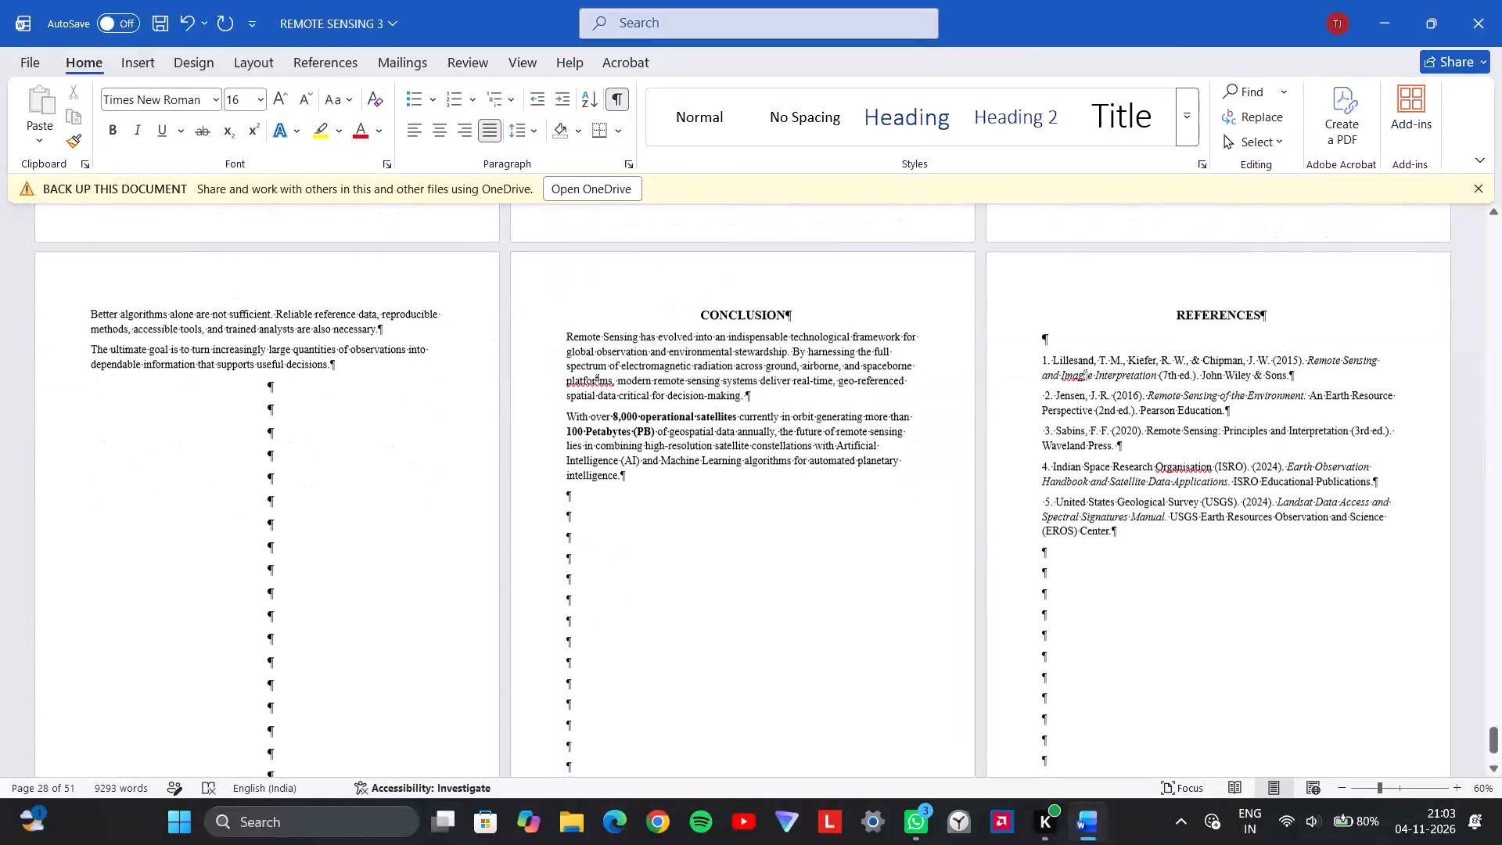
pyautogui.scroll(6, 915, 433)
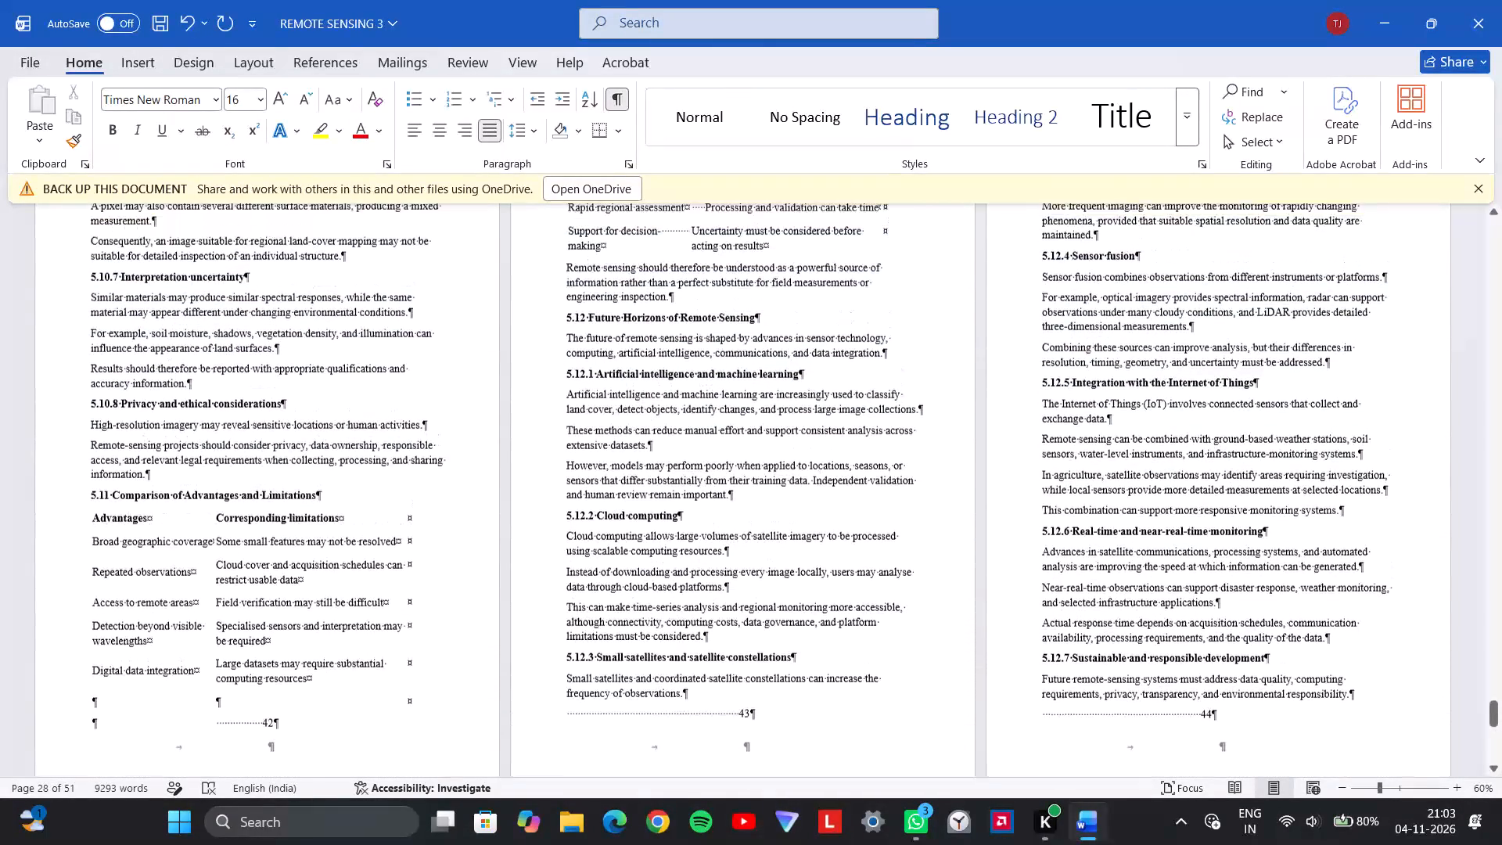
pyautogui.scroll(-3, 915, 433)
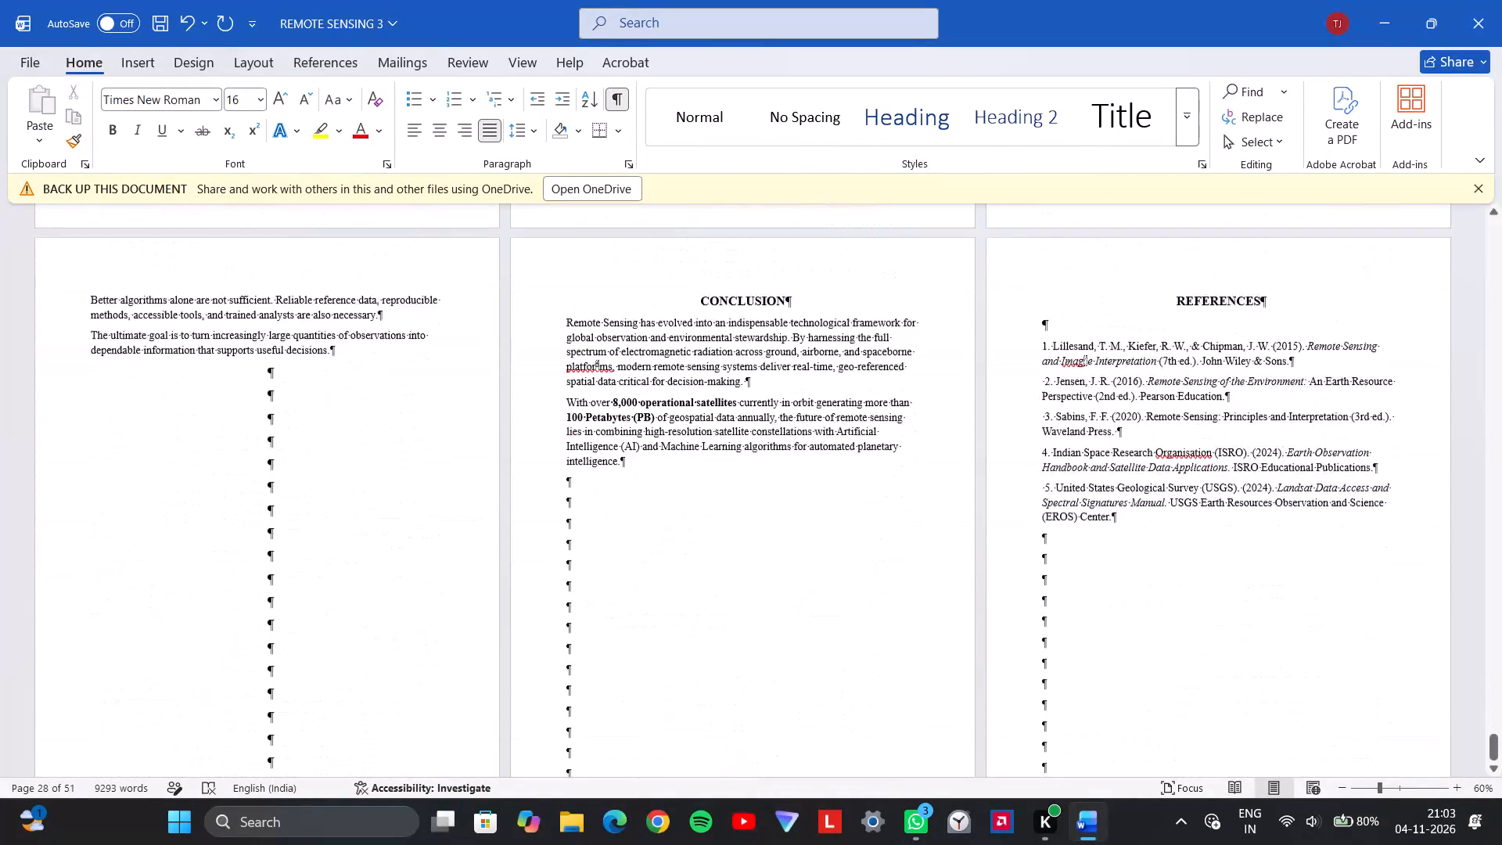
pyautogui.scroll(-1, 915, 433)
pyautogui.scroll(20, 915, 433)
pyautogui.scroll(20, 915, 433)
pyautogui.scroll(20, 915, 433)
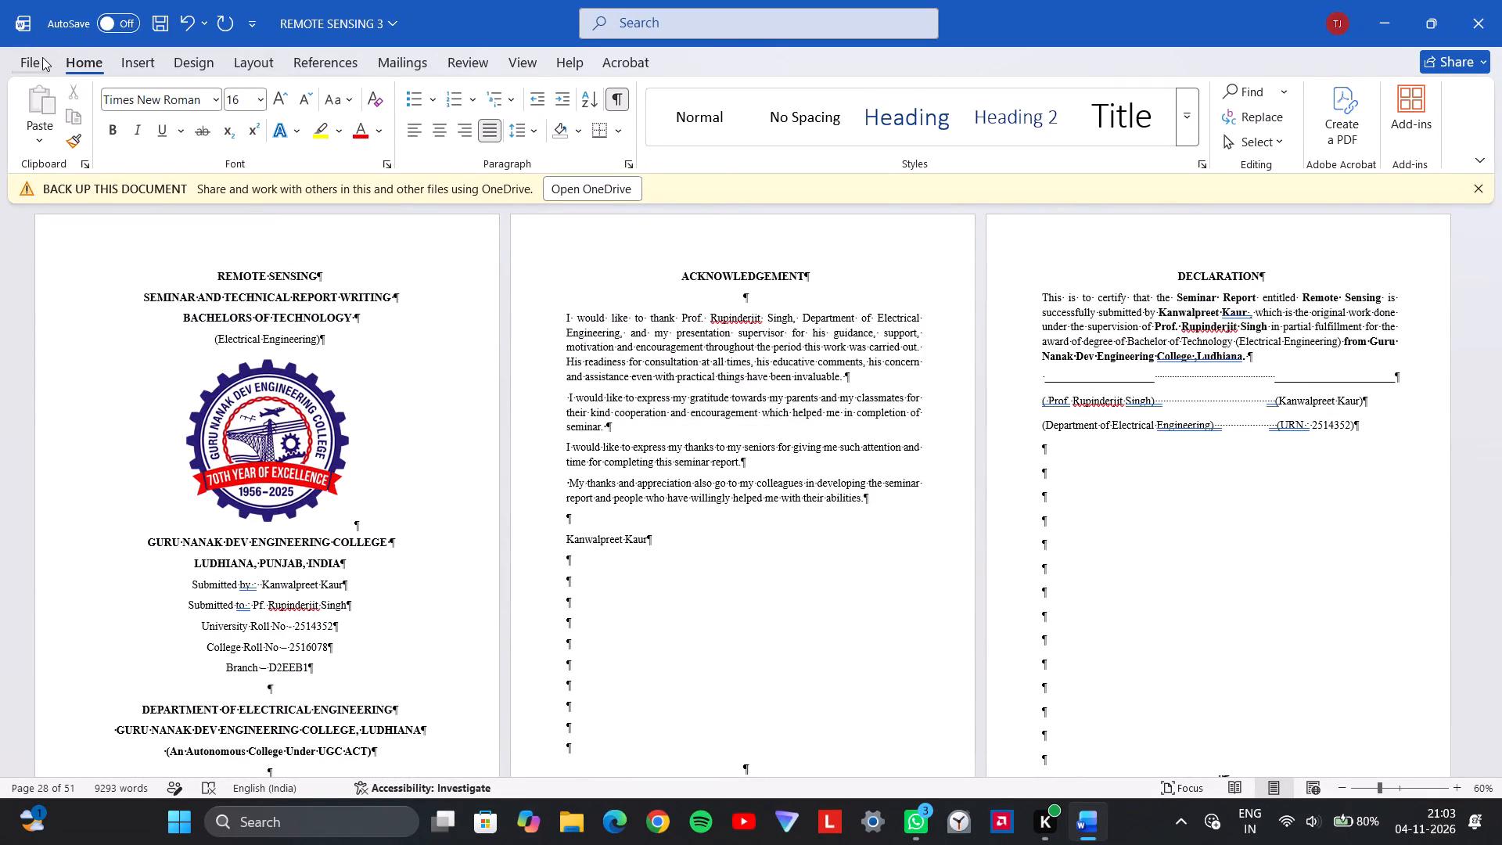
# Save the report document.
pyautogui.hotkey('ctrl', 's')
# Save the REMOTE SENSING 3 report again under its existing name.
pyautogui.click(20, 60)
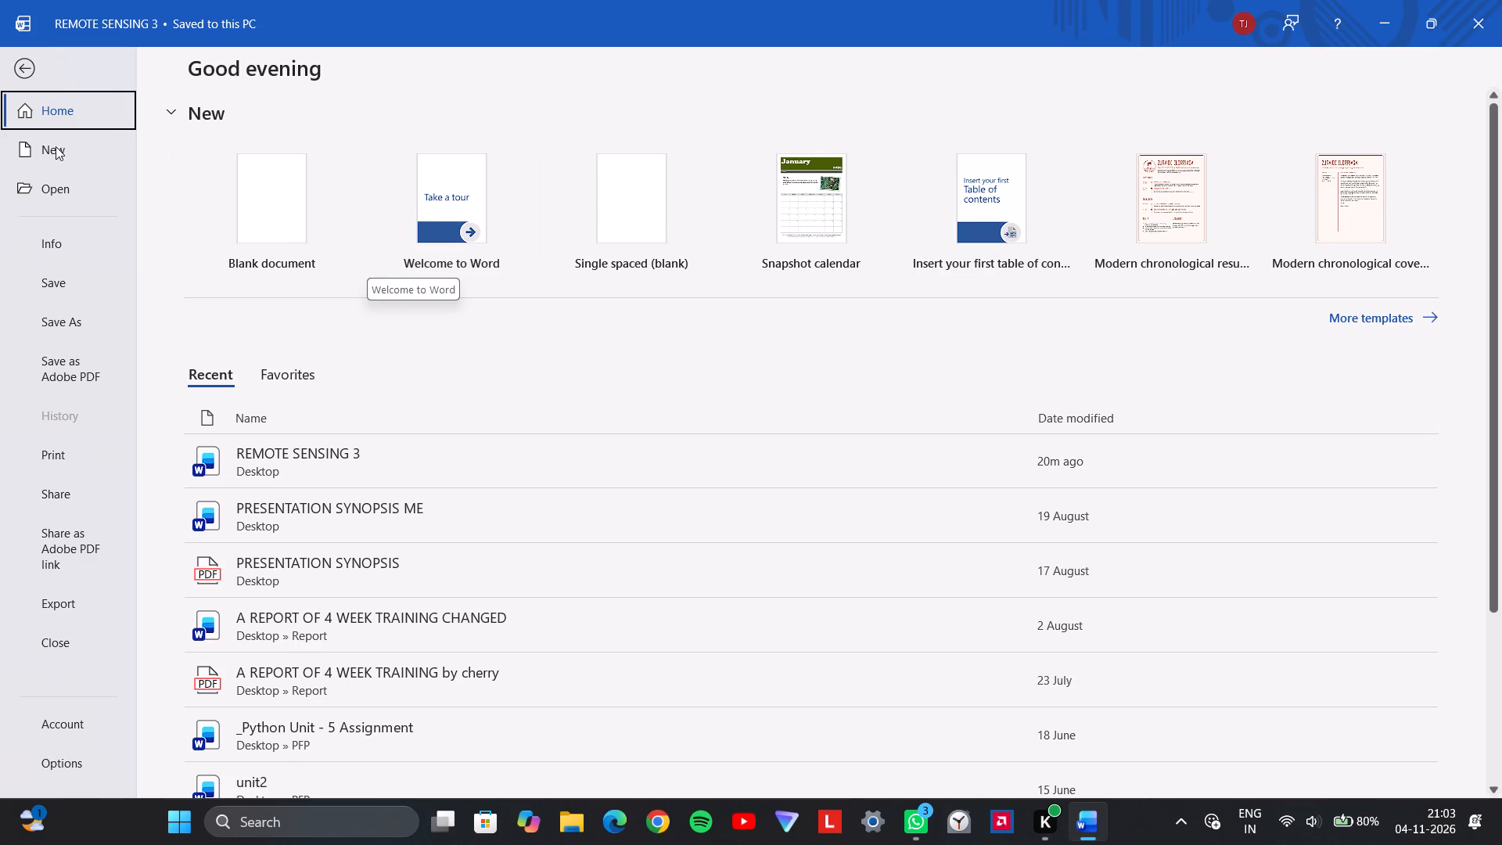
pyautogui.click(60, 284)
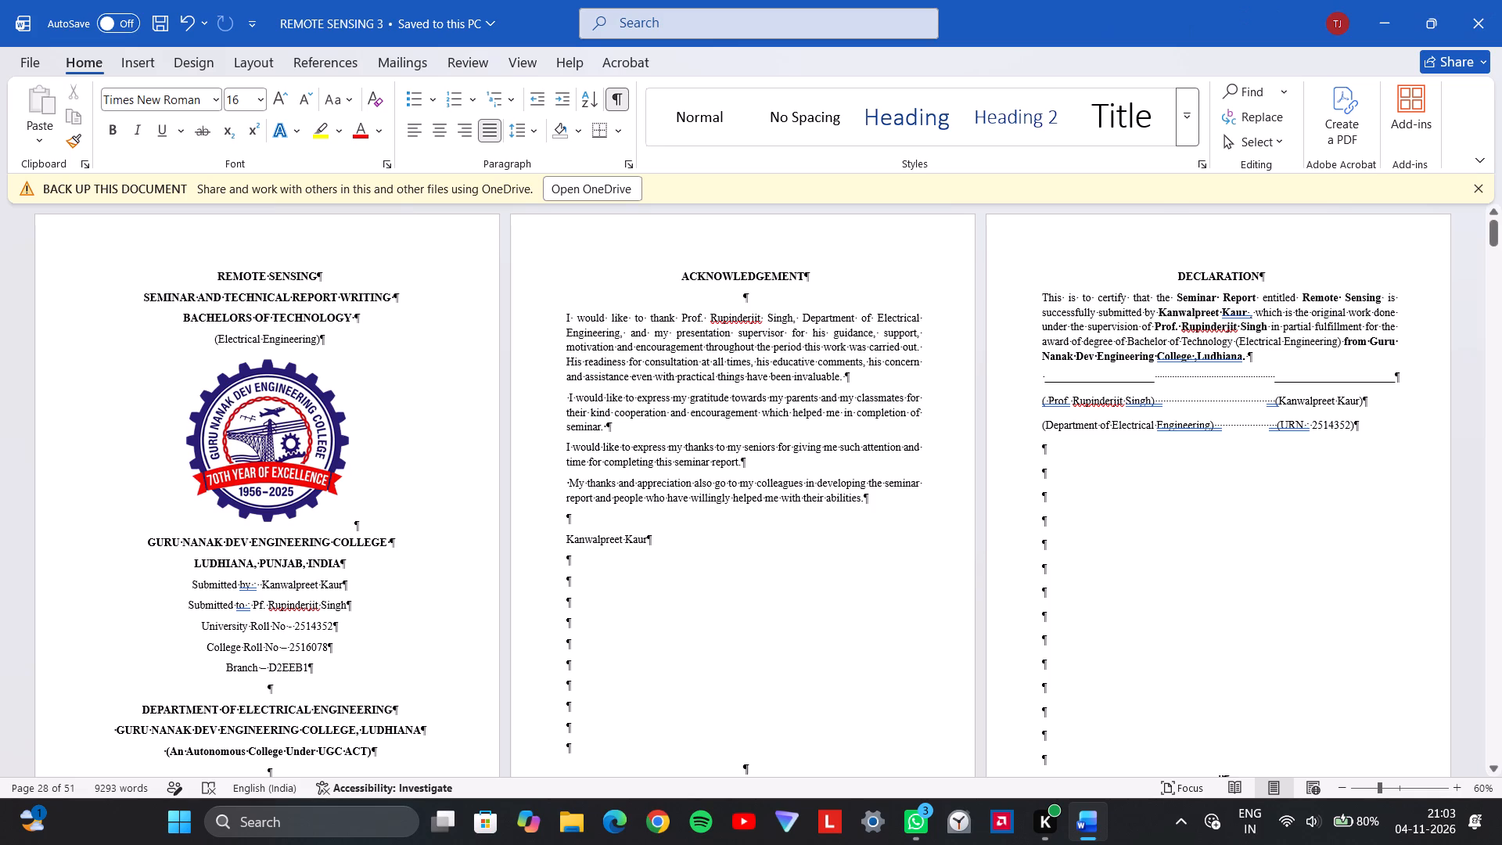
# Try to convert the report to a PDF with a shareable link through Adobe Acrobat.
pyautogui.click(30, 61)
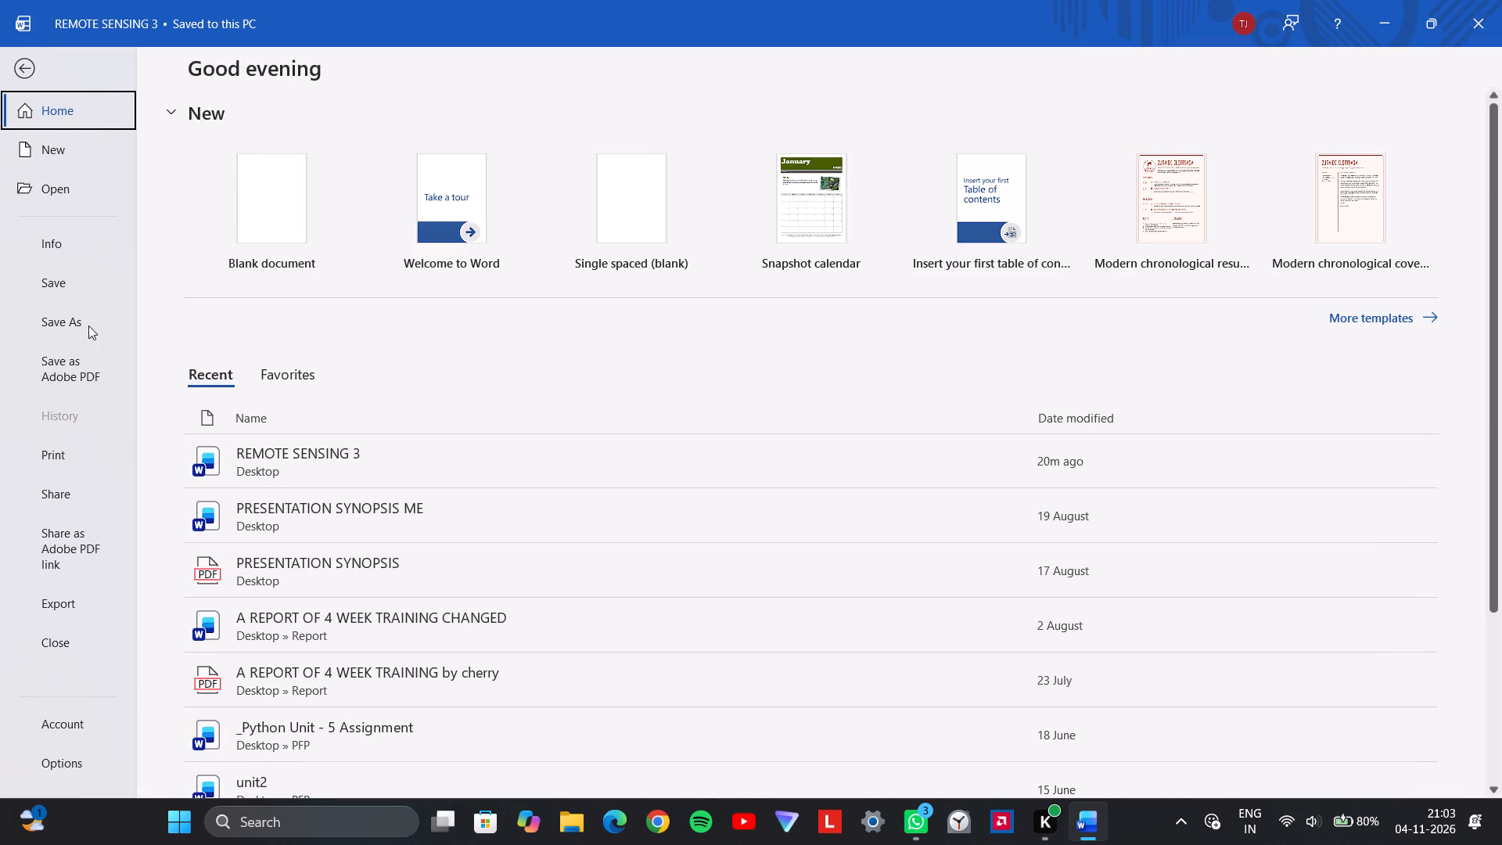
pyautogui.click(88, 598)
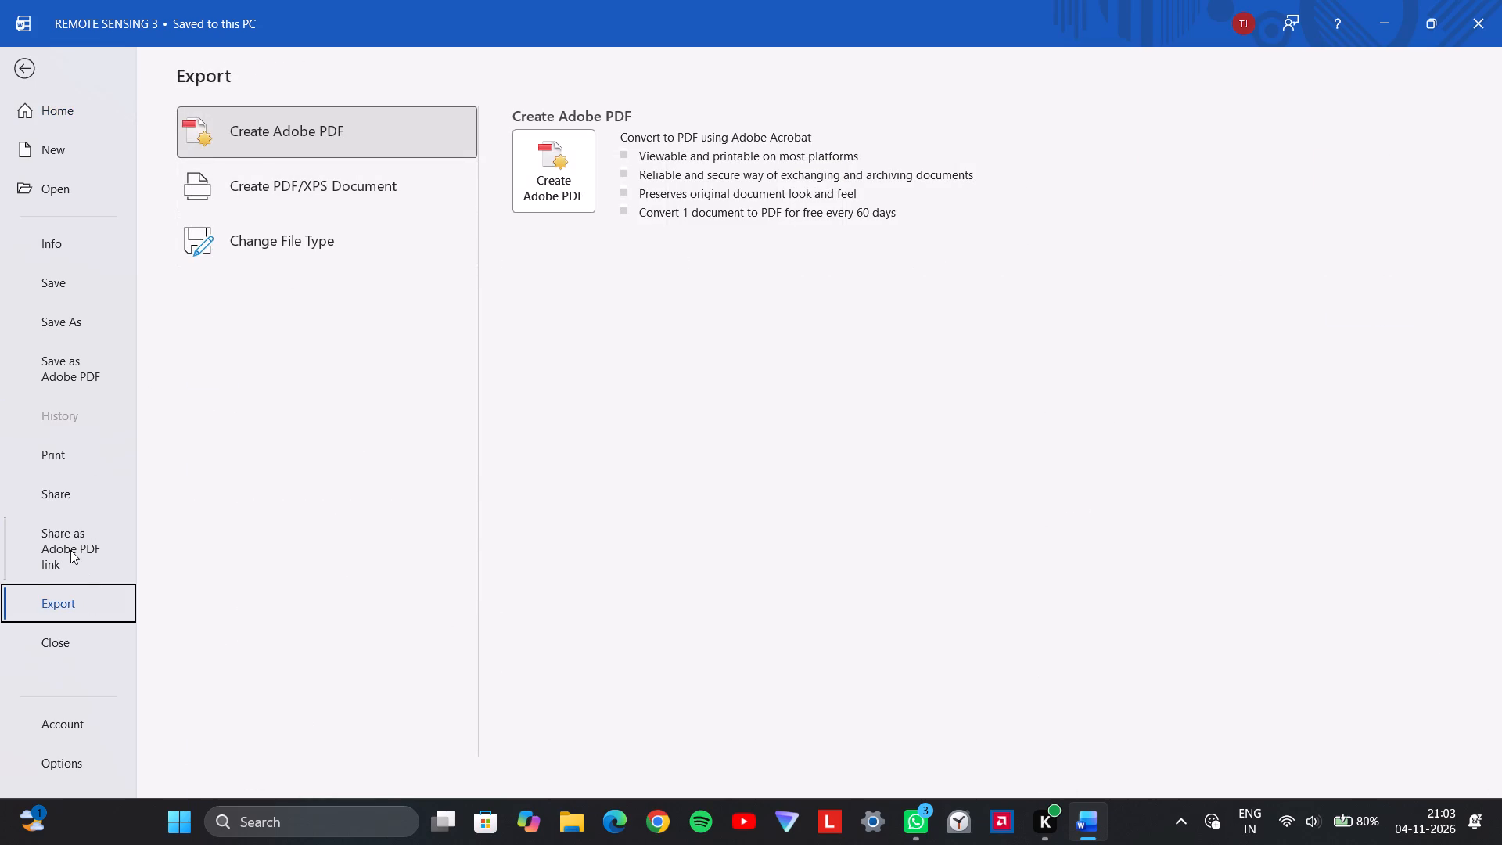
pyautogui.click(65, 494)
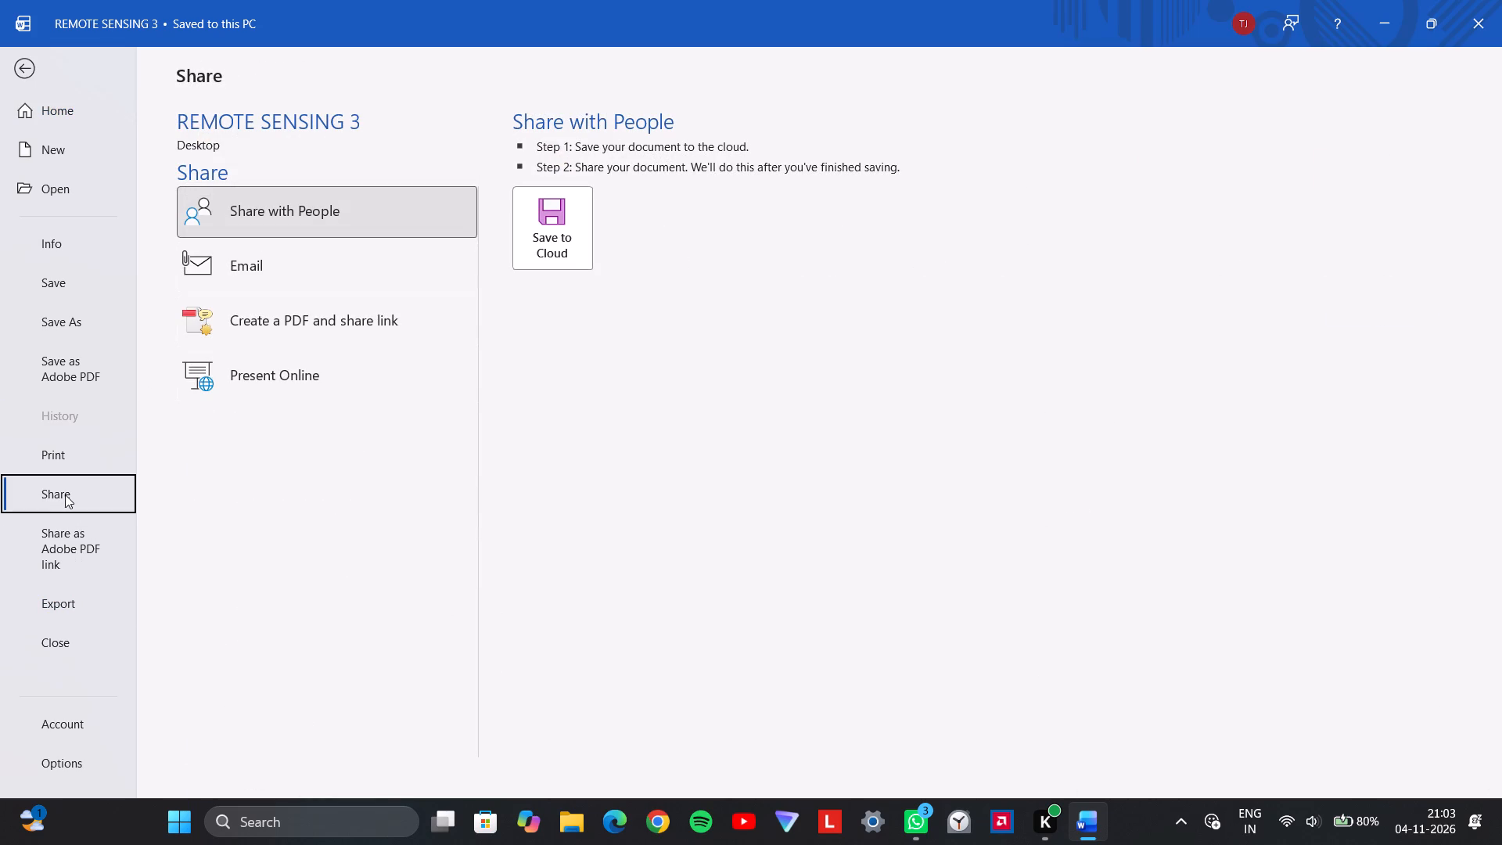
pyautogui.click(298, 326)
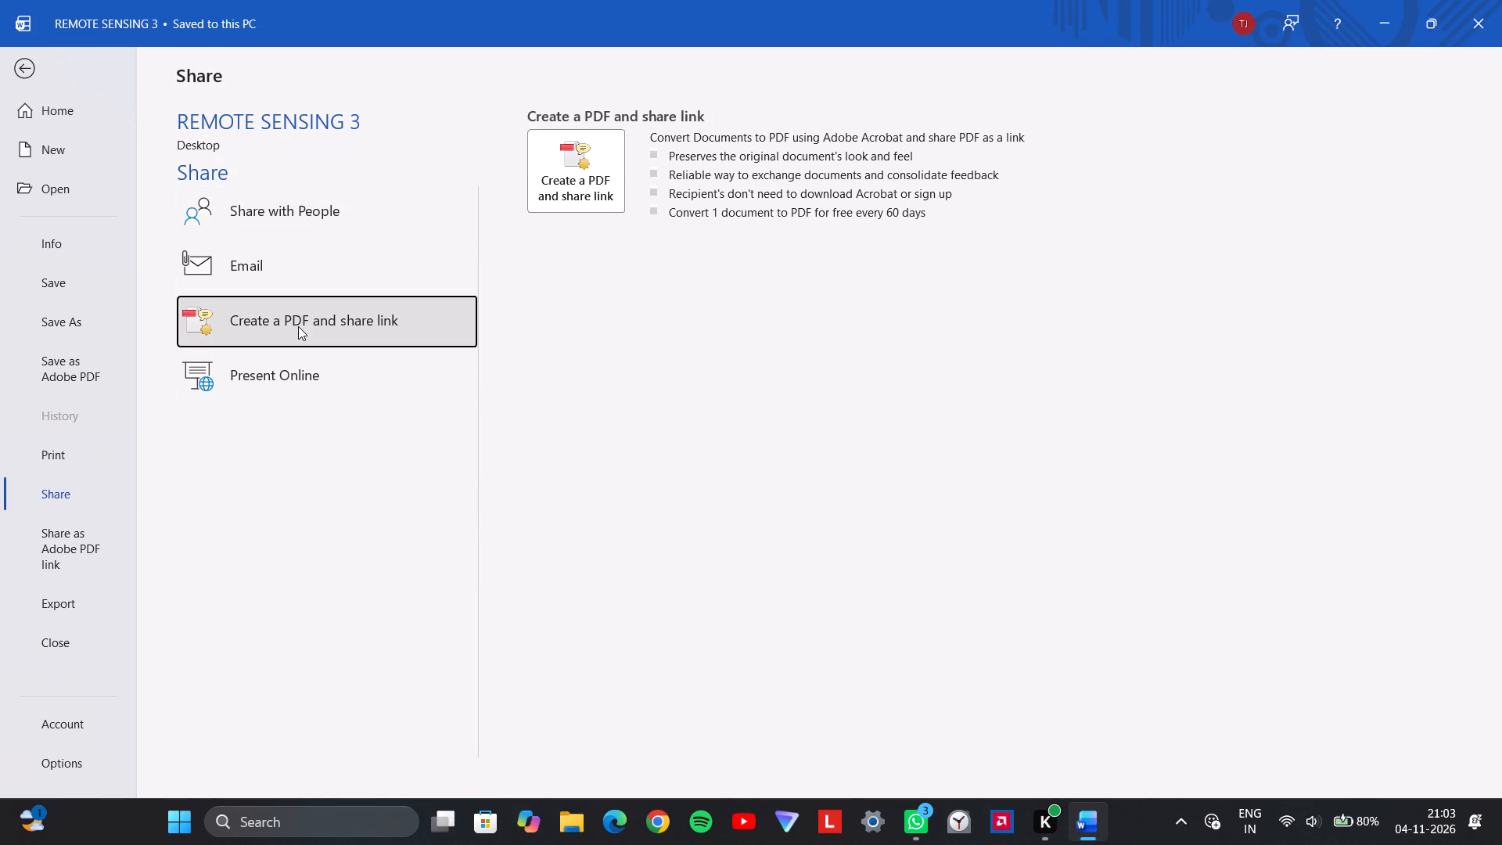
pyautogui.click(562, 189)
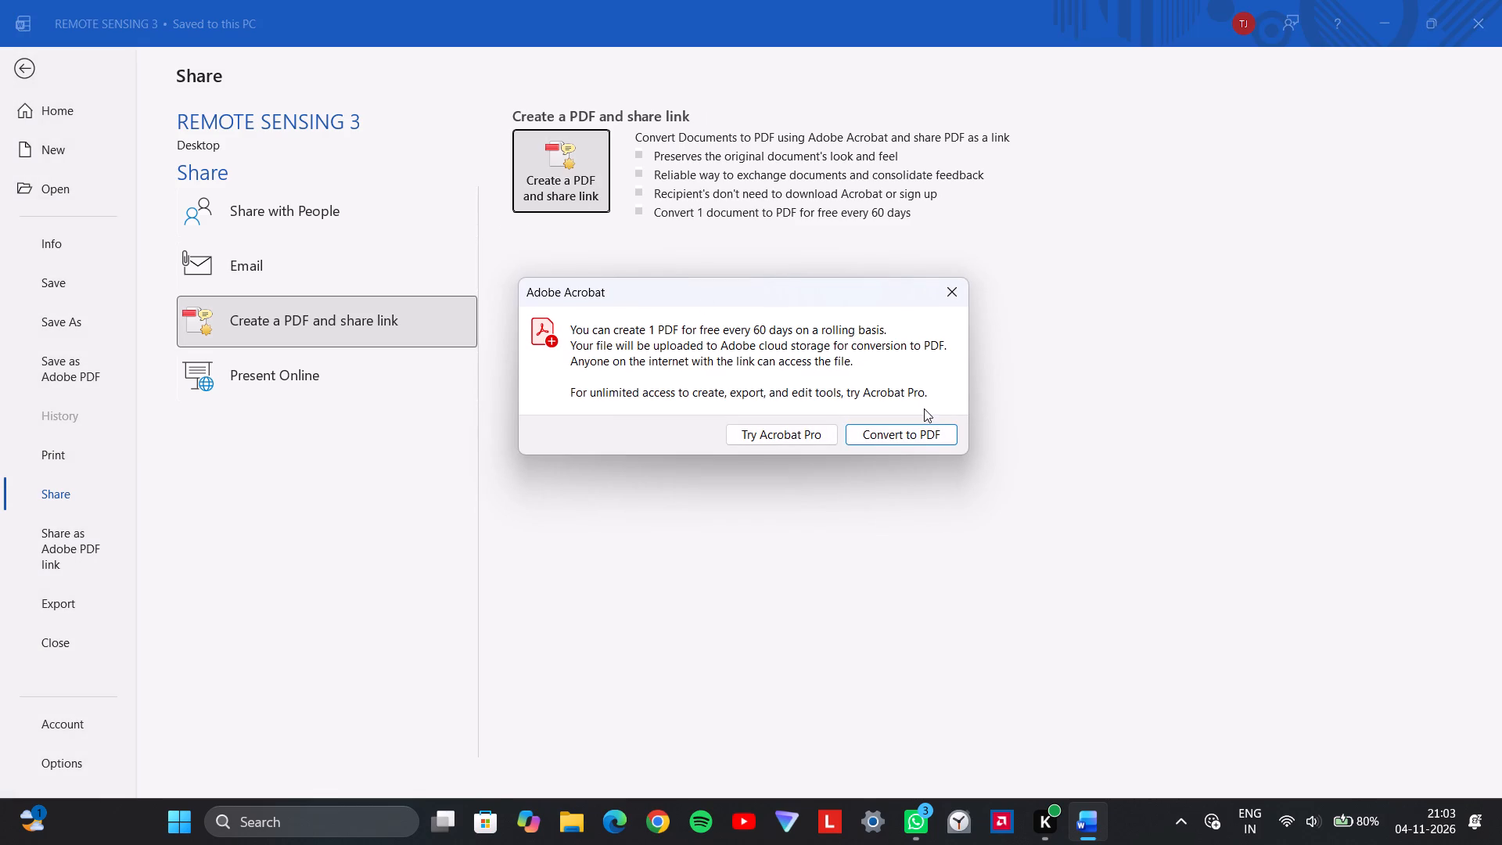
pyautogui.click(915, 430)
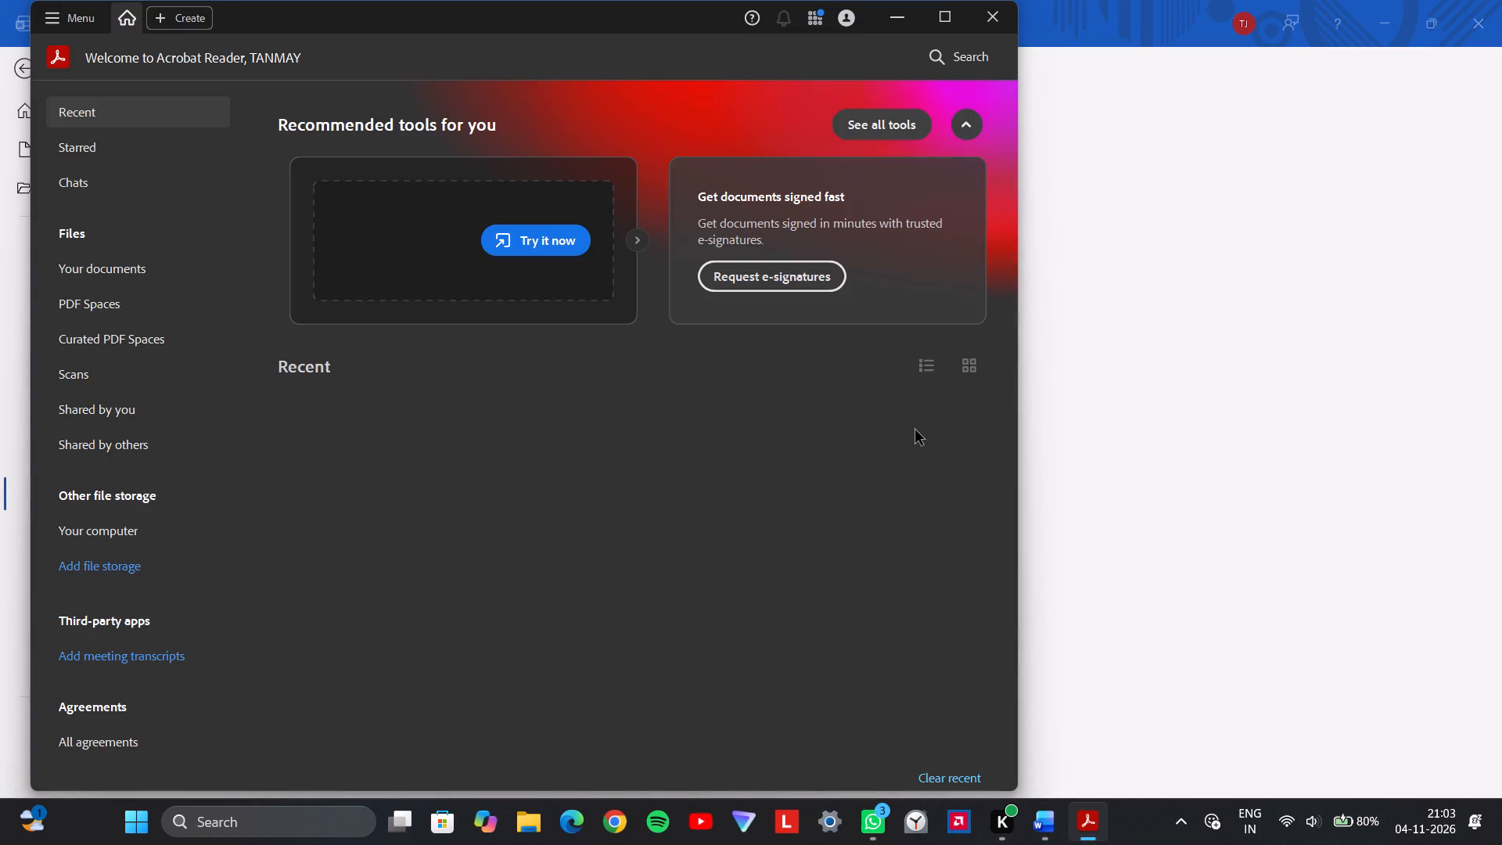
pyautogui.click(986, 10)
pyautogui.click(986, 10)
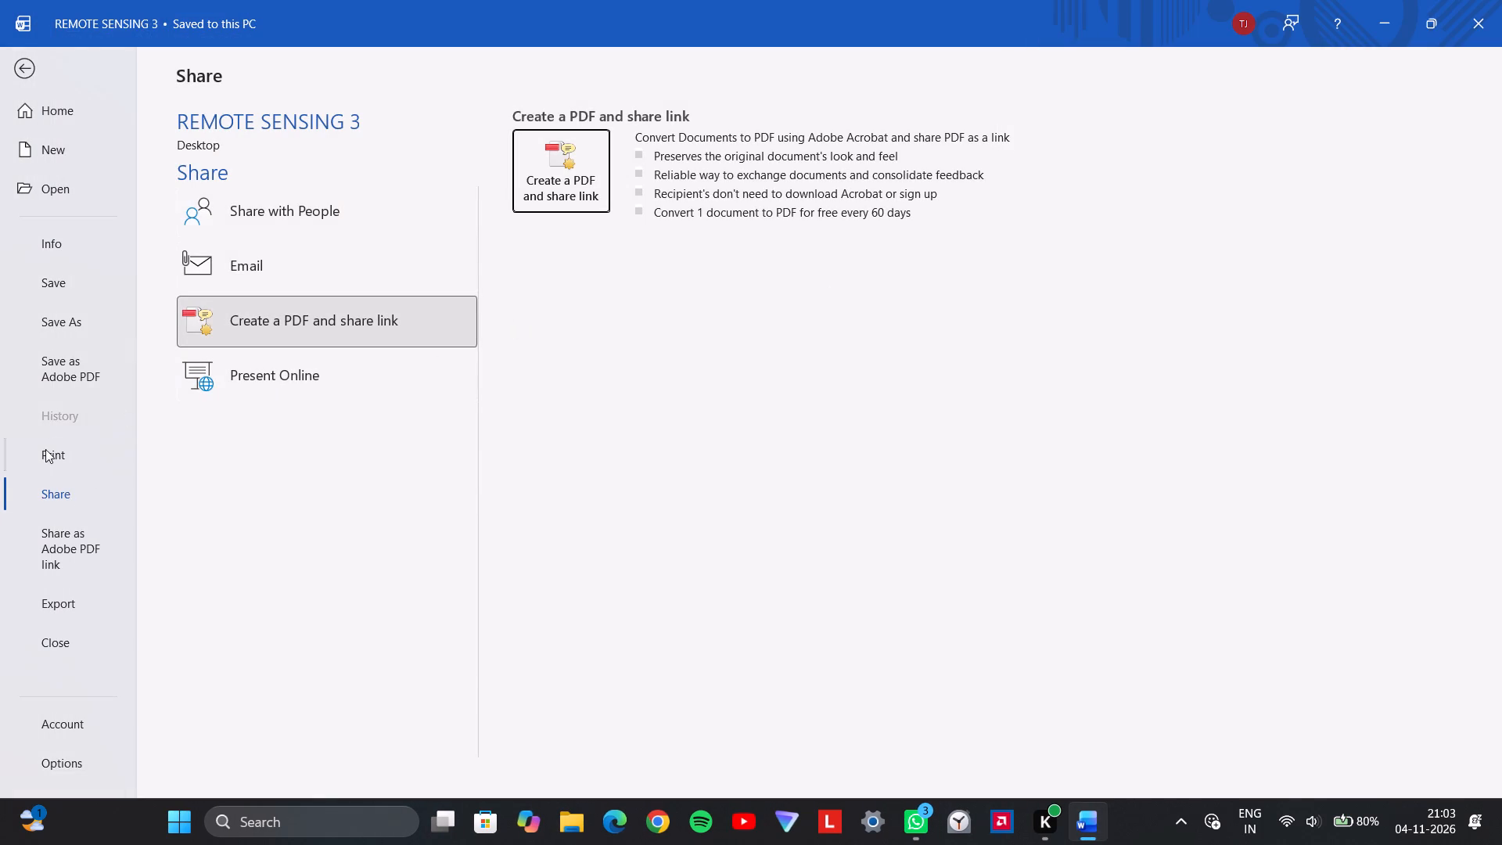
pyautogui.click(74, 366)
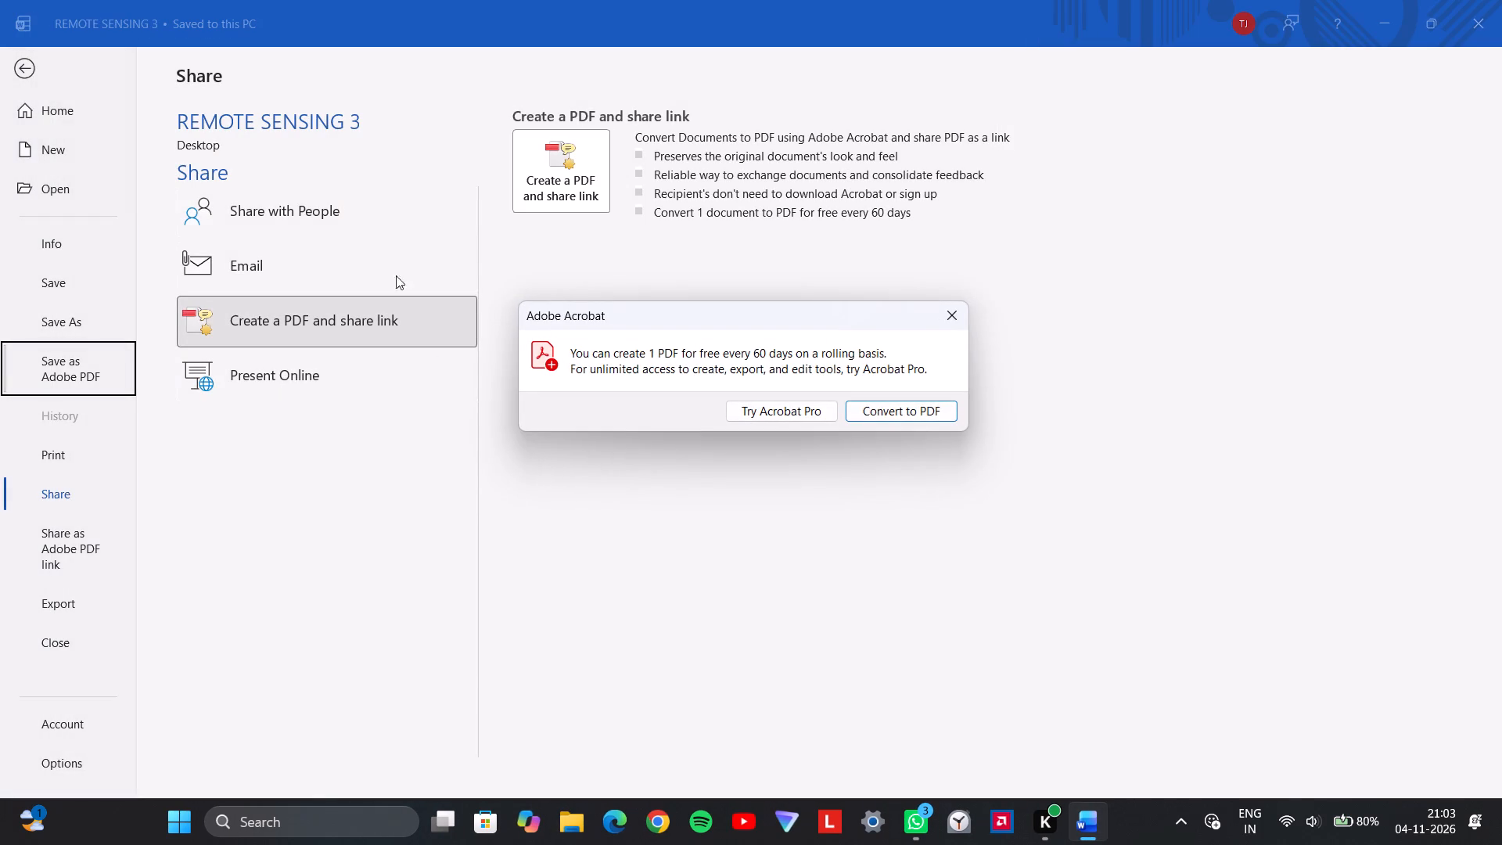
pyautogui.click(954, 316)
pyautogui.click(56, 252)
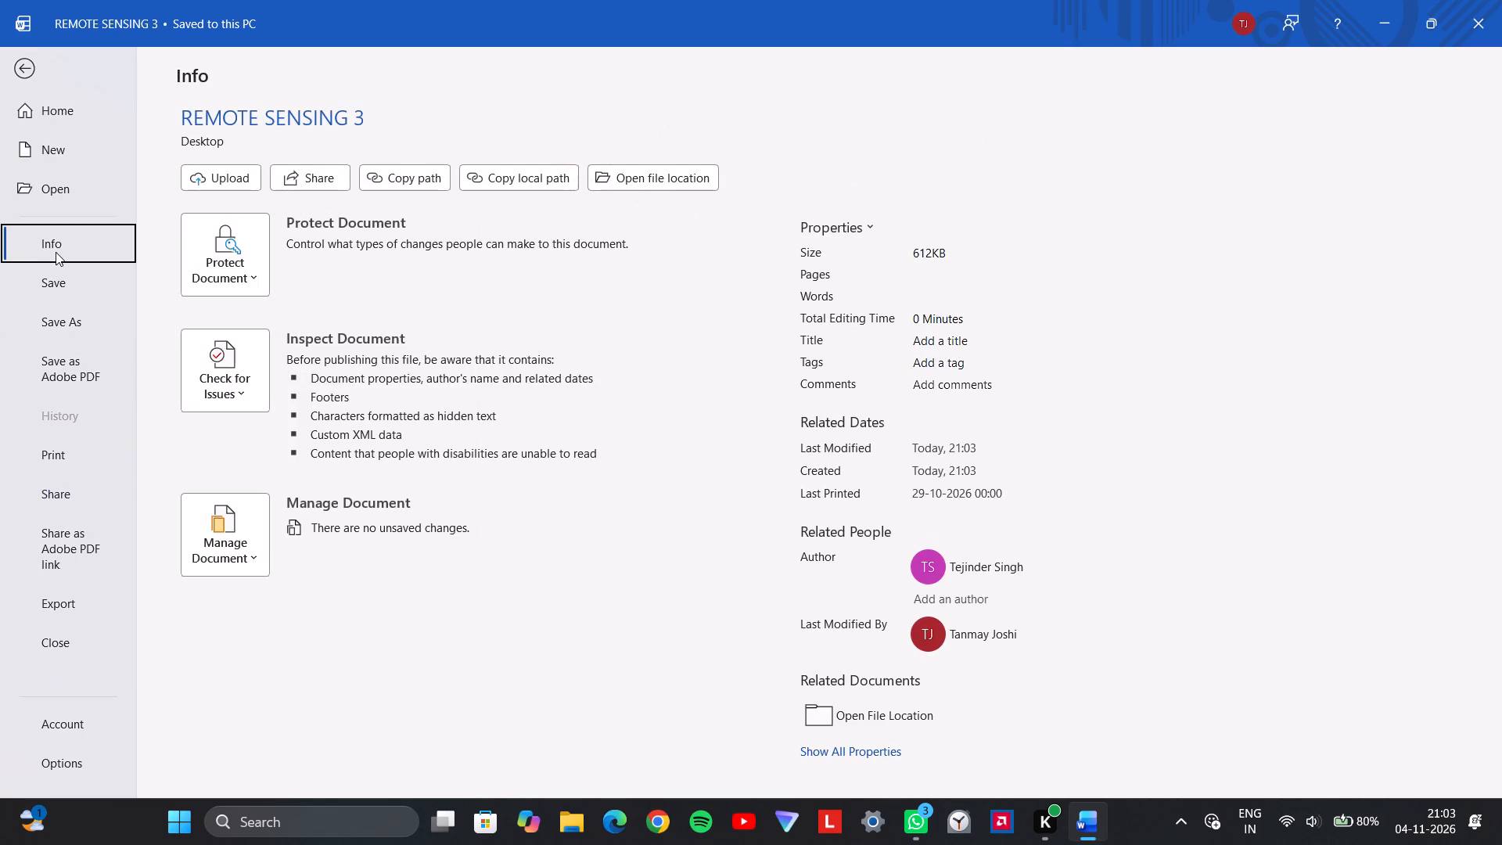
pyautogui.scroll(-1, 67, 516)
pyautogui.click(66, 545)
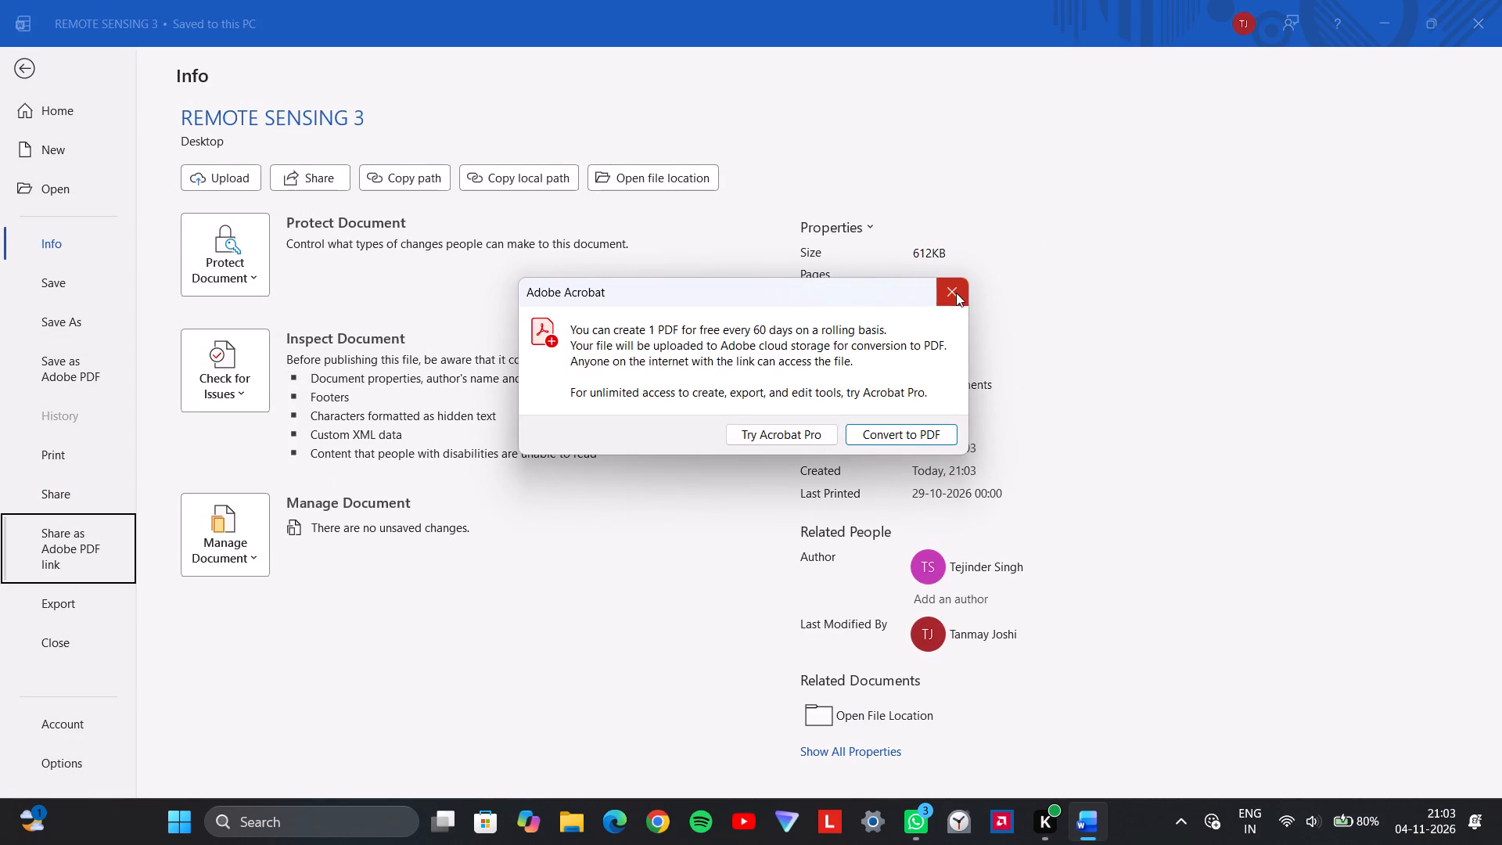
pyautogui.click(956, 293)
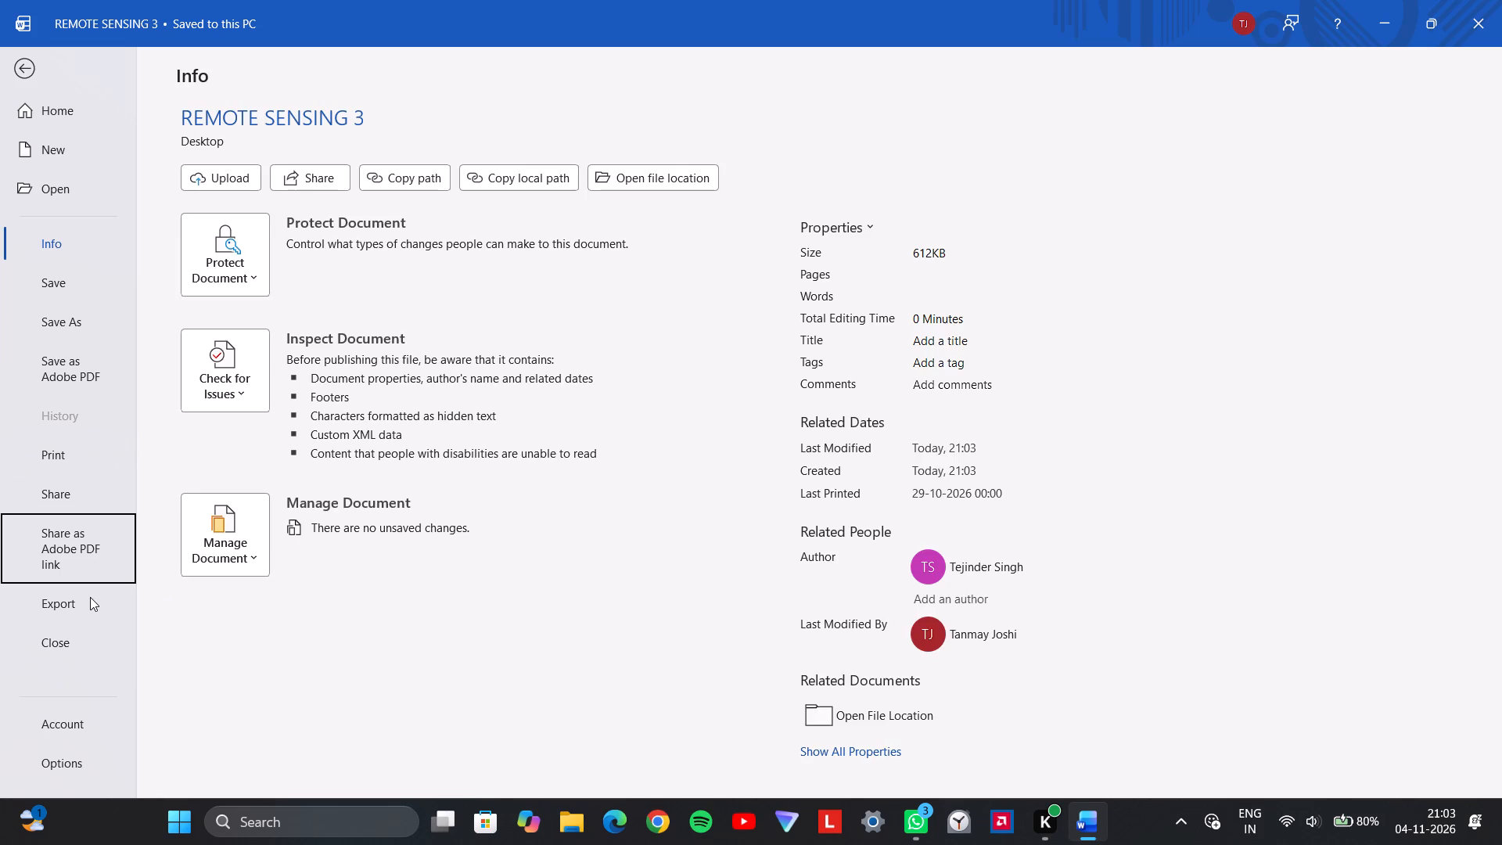
# Close the REMOTE SENSING 3 report document, leaving the word processor open.
pyautogui.click(90, 597)
pyautogui.click(74, 655)
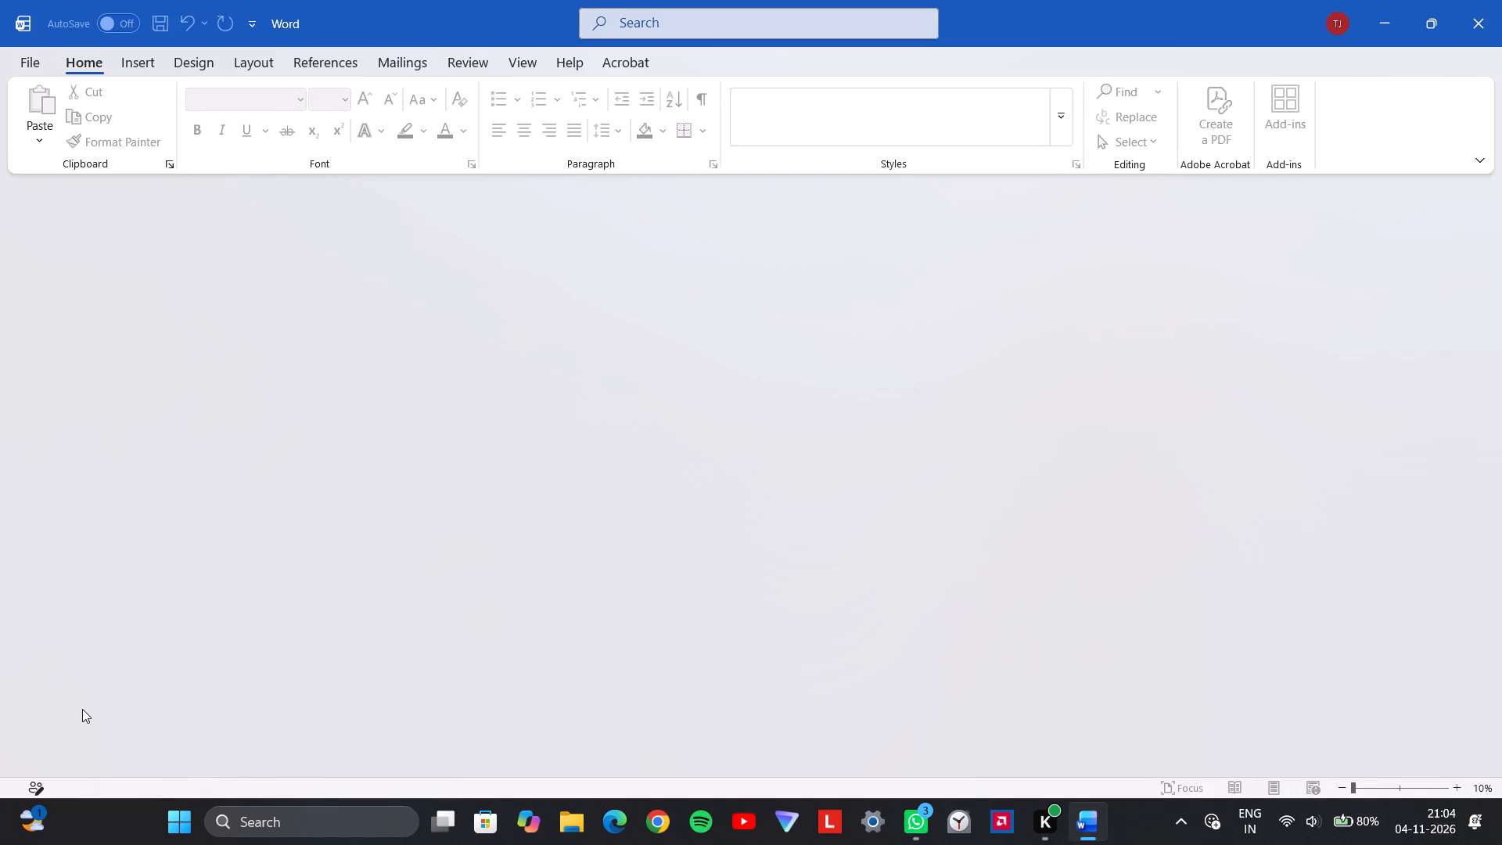
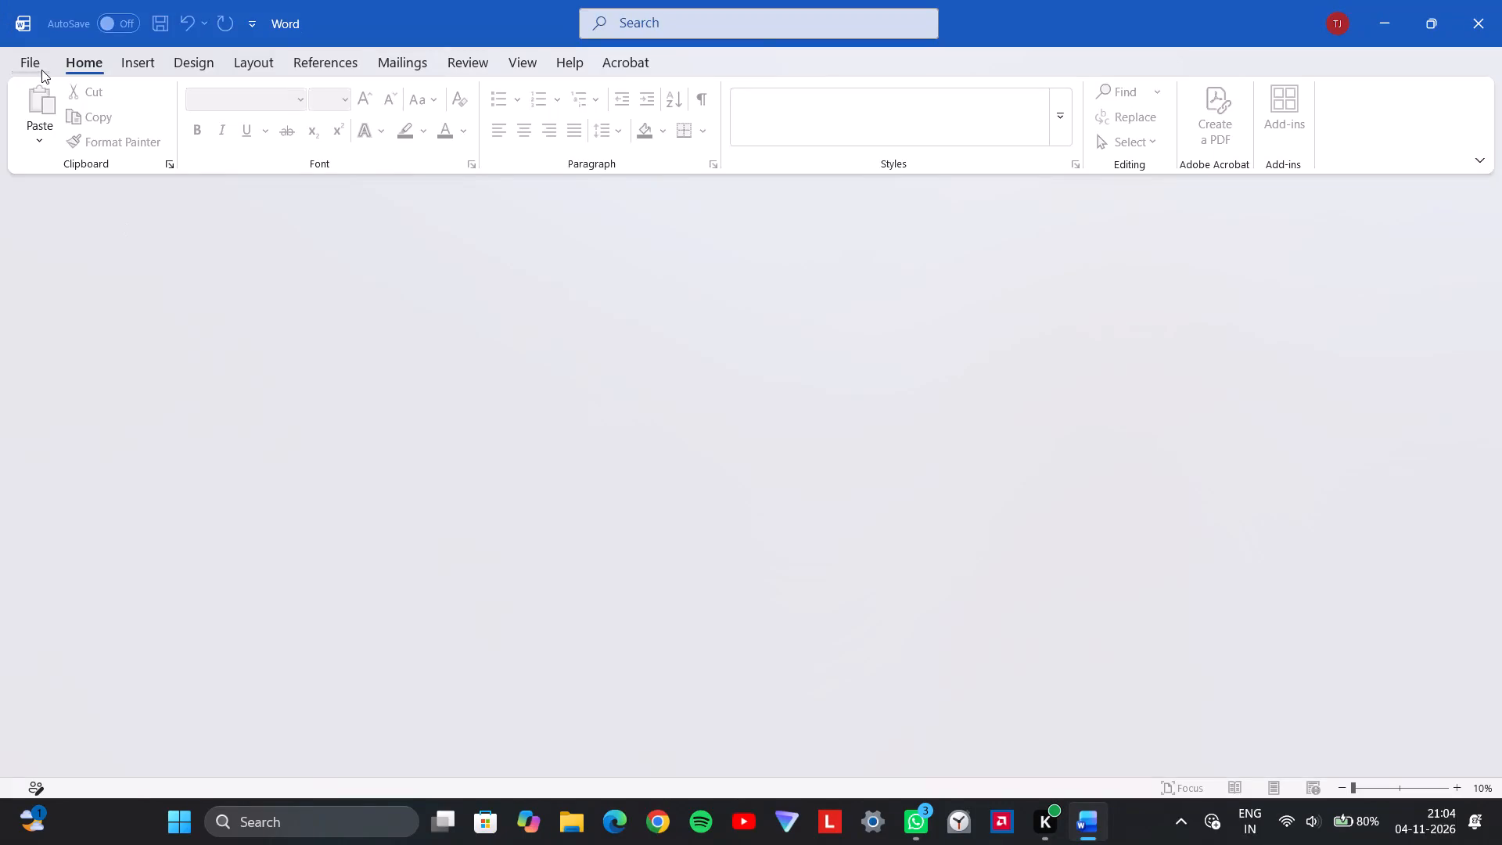
# Reopen the REMOTE SENSING 3 report from the recent documents and check its opening pages and table of contents.
pyautogui.click(41, 70)
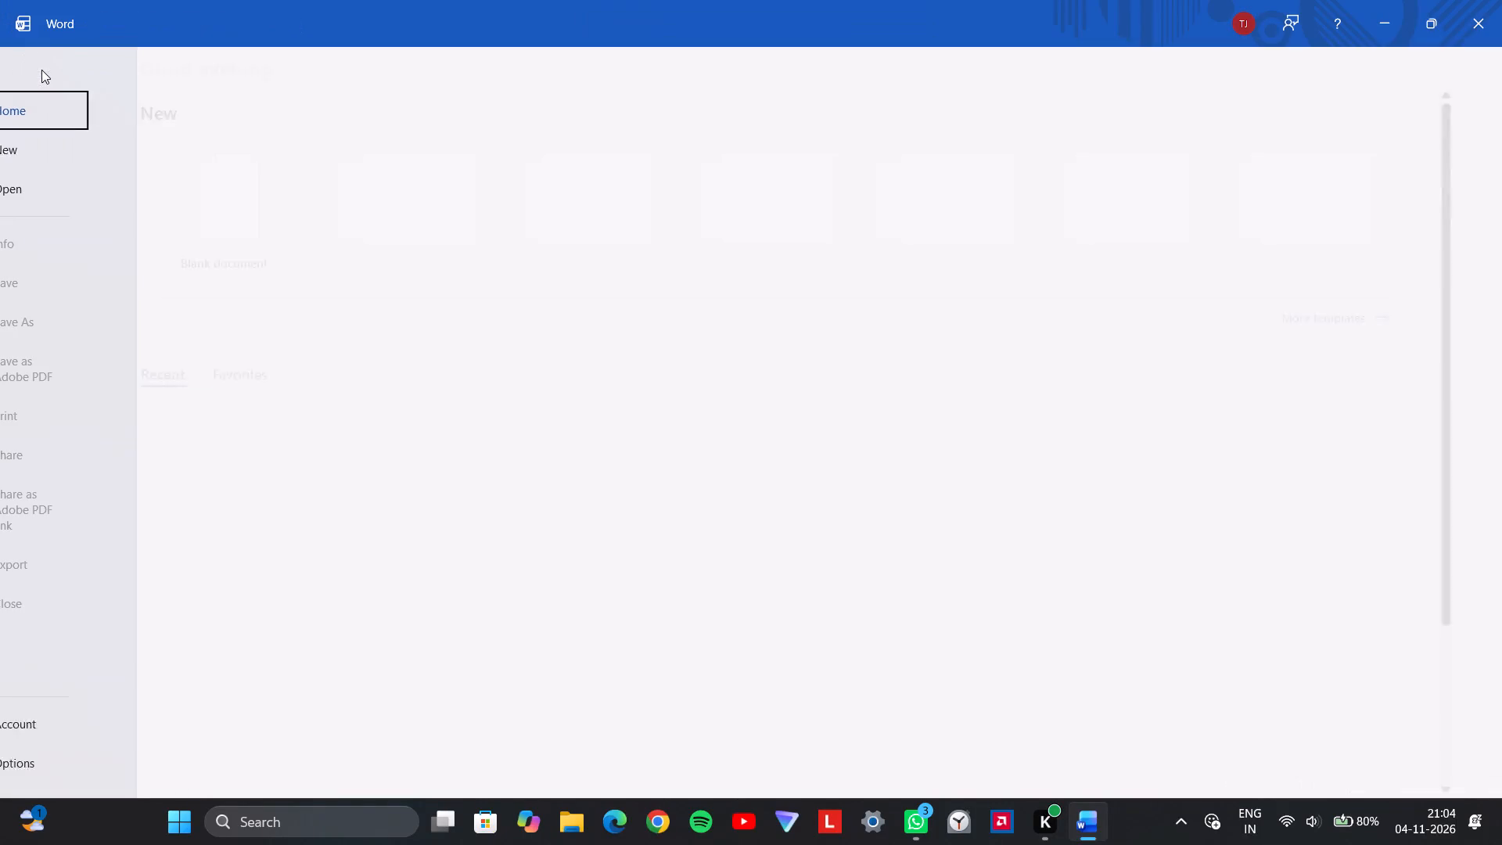
pyautogui.click(455, 476)
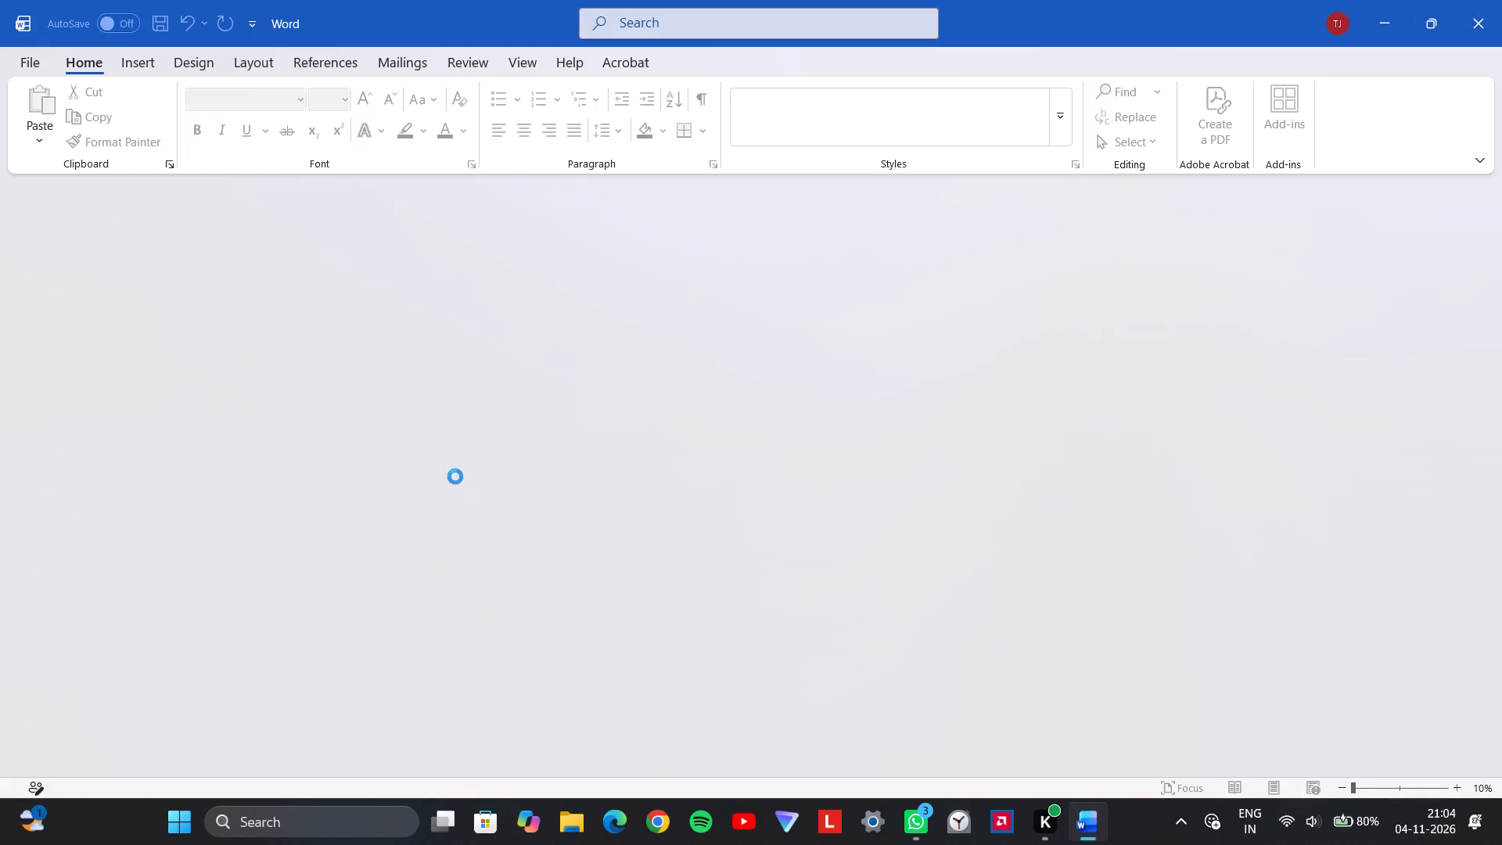
pyautogui.scroll(-2, 455, 476)
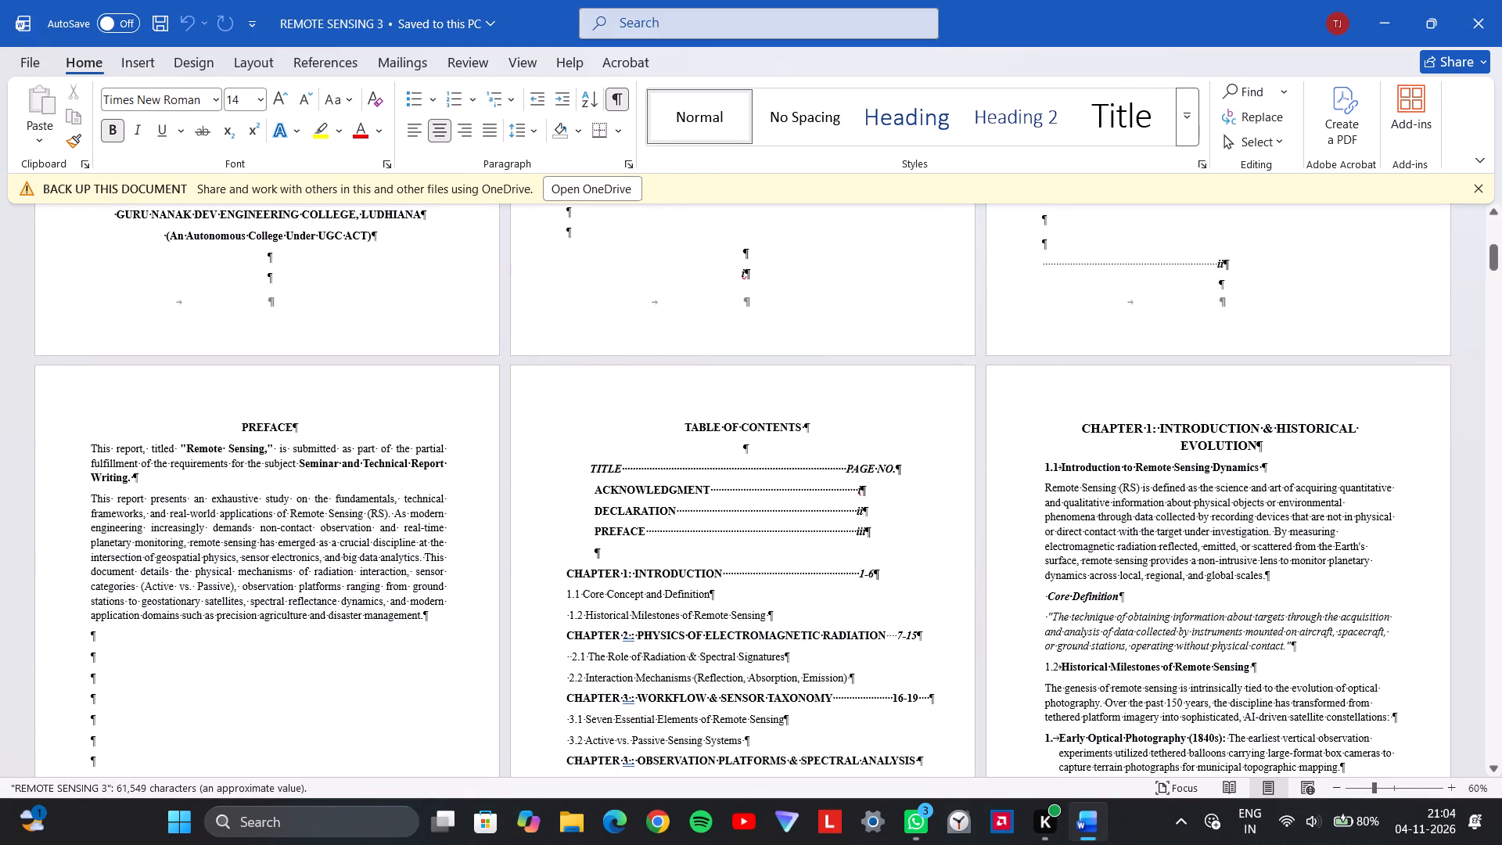
pyautogui.scroll(-3, 455, 476)
pyautogui.scroll(7, 455, 476)
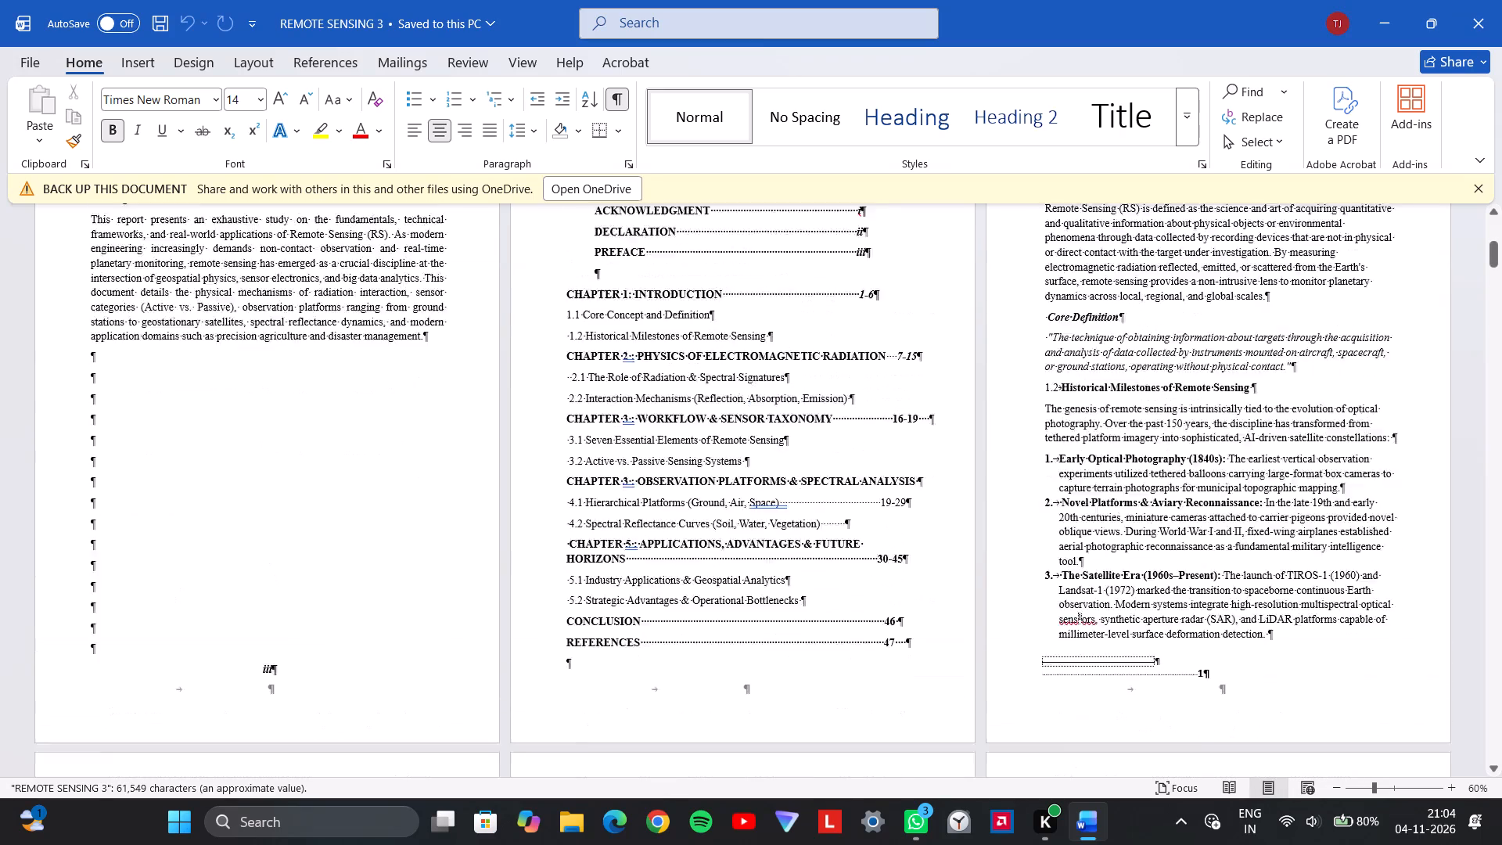
pyautogui.scroll(4, 455, 476)
pyautogui.scroll(4, 80, 109)
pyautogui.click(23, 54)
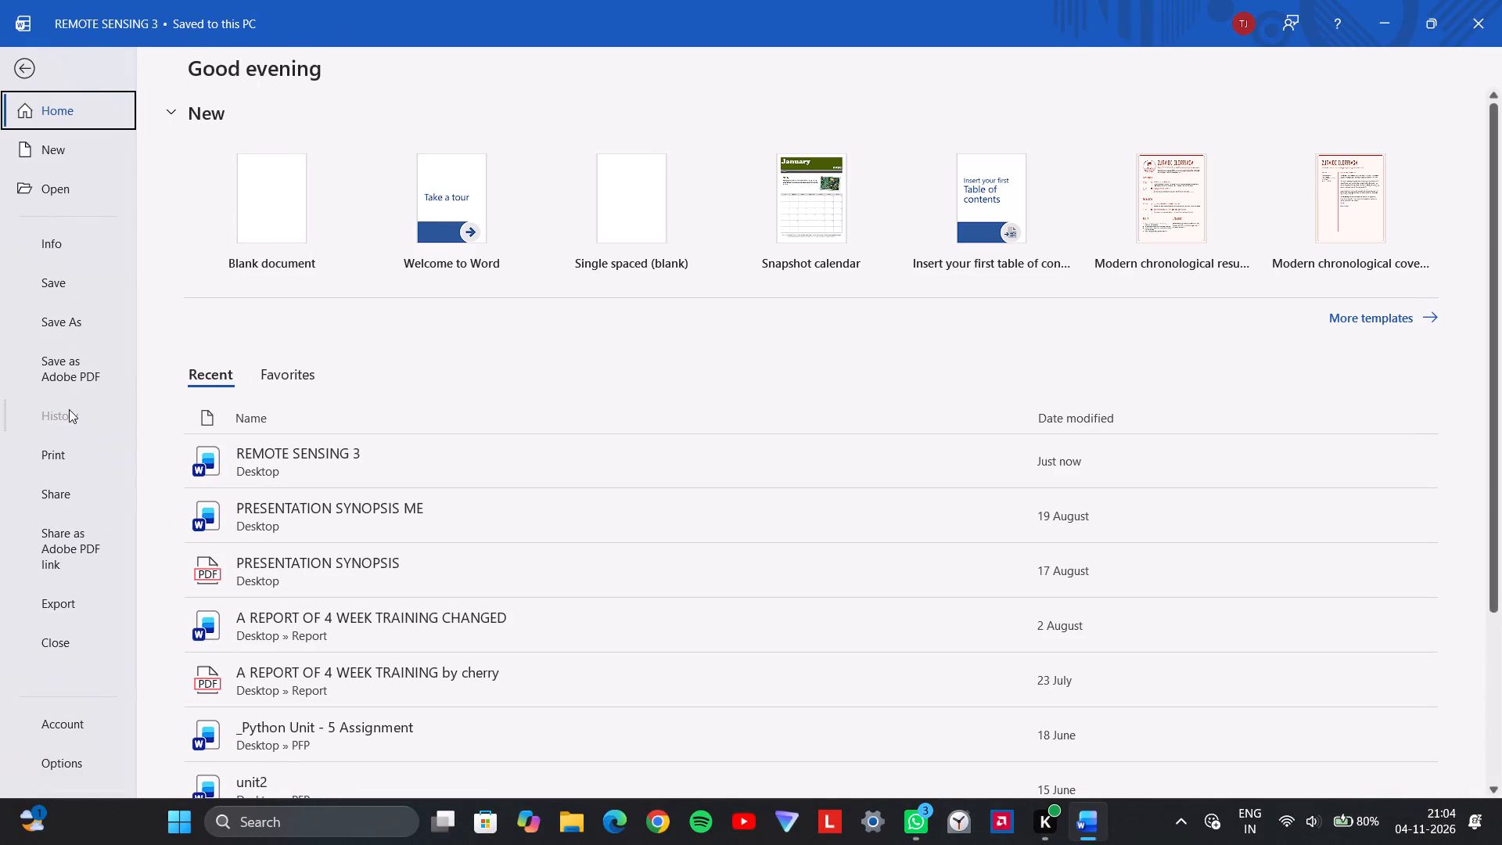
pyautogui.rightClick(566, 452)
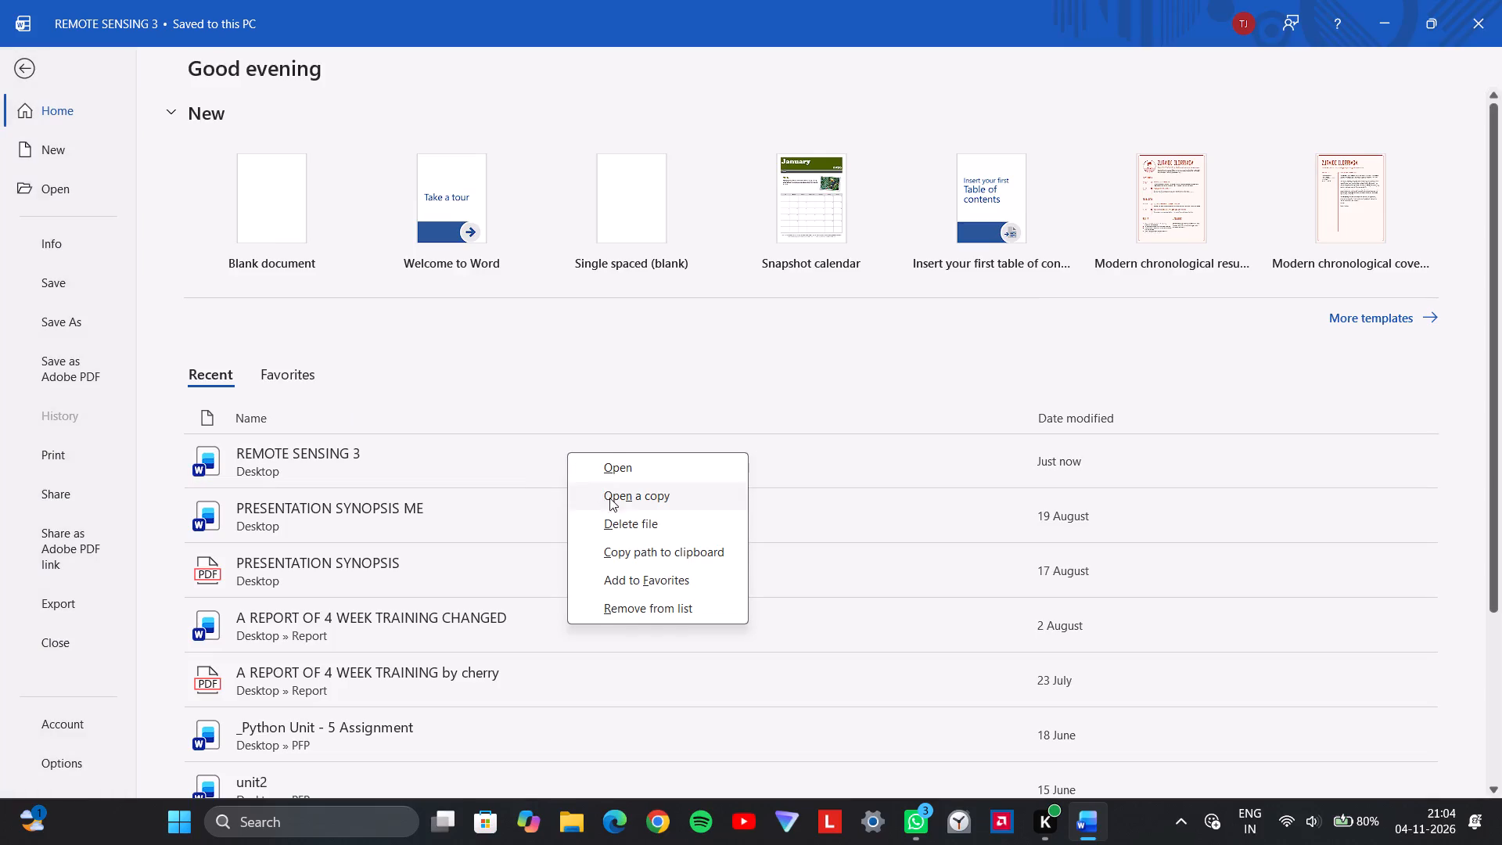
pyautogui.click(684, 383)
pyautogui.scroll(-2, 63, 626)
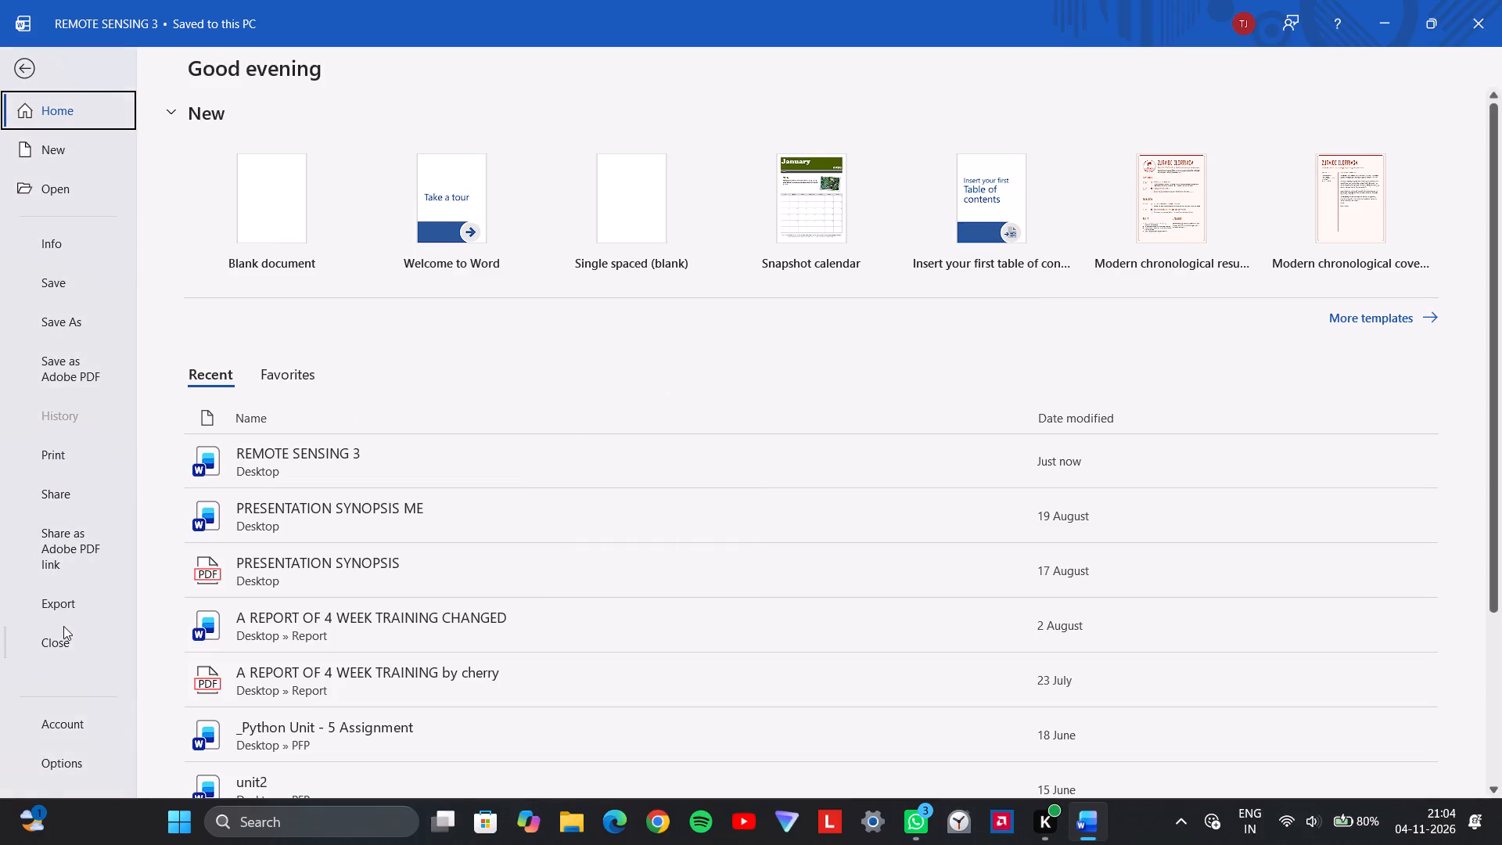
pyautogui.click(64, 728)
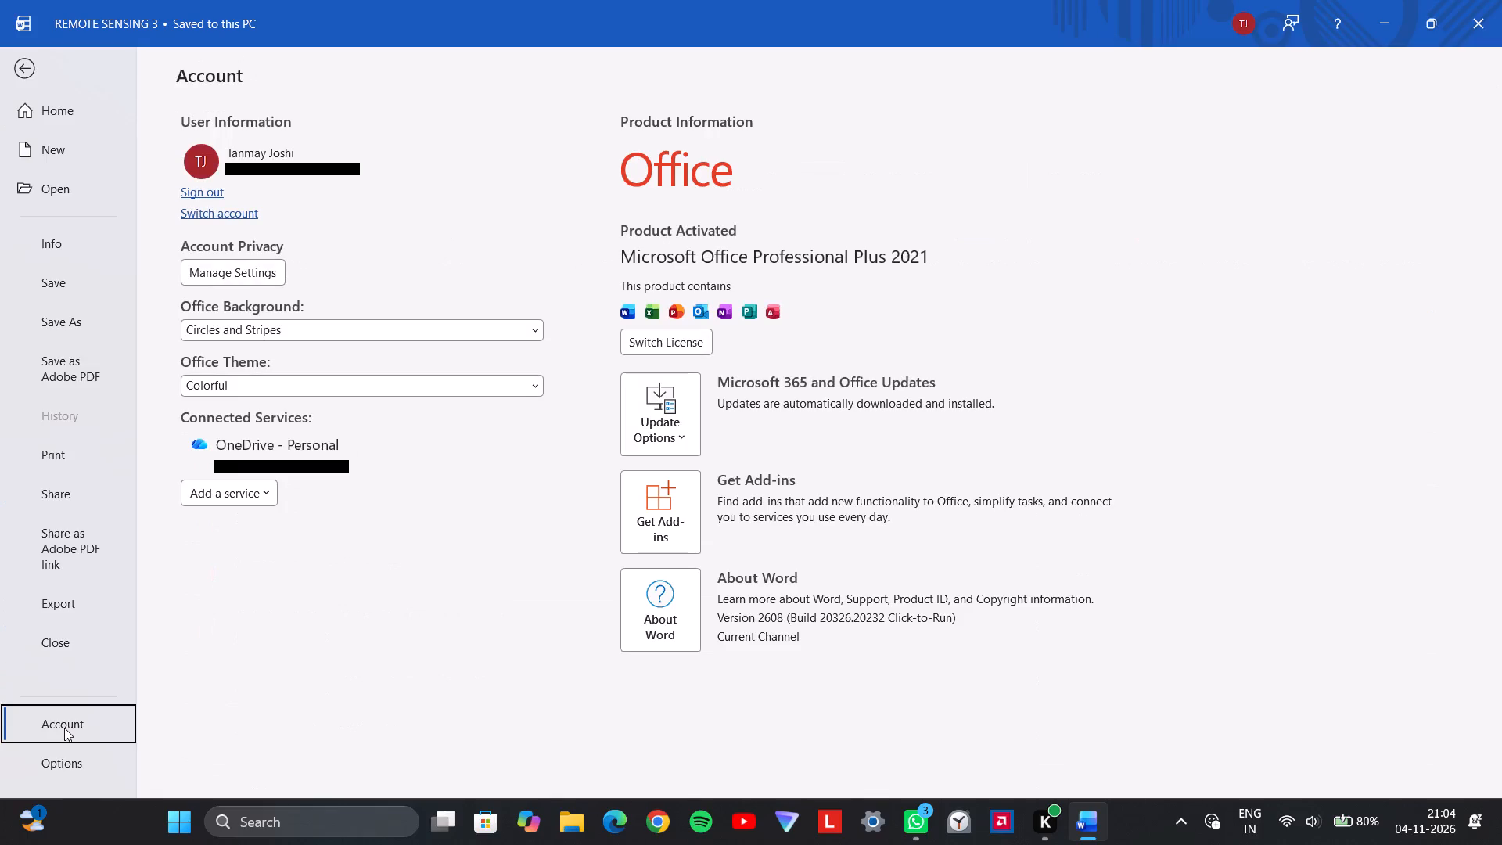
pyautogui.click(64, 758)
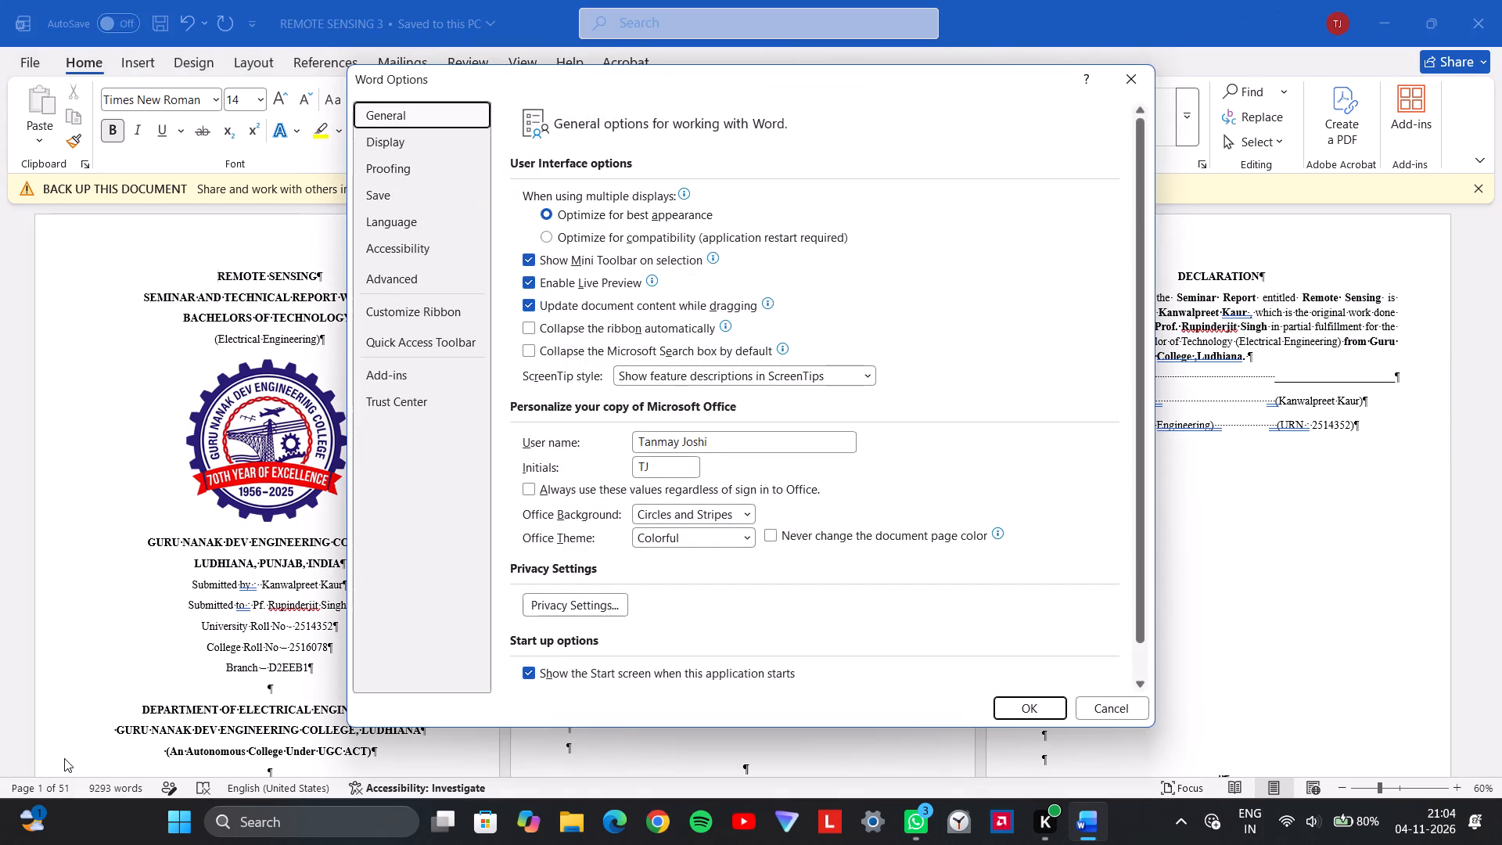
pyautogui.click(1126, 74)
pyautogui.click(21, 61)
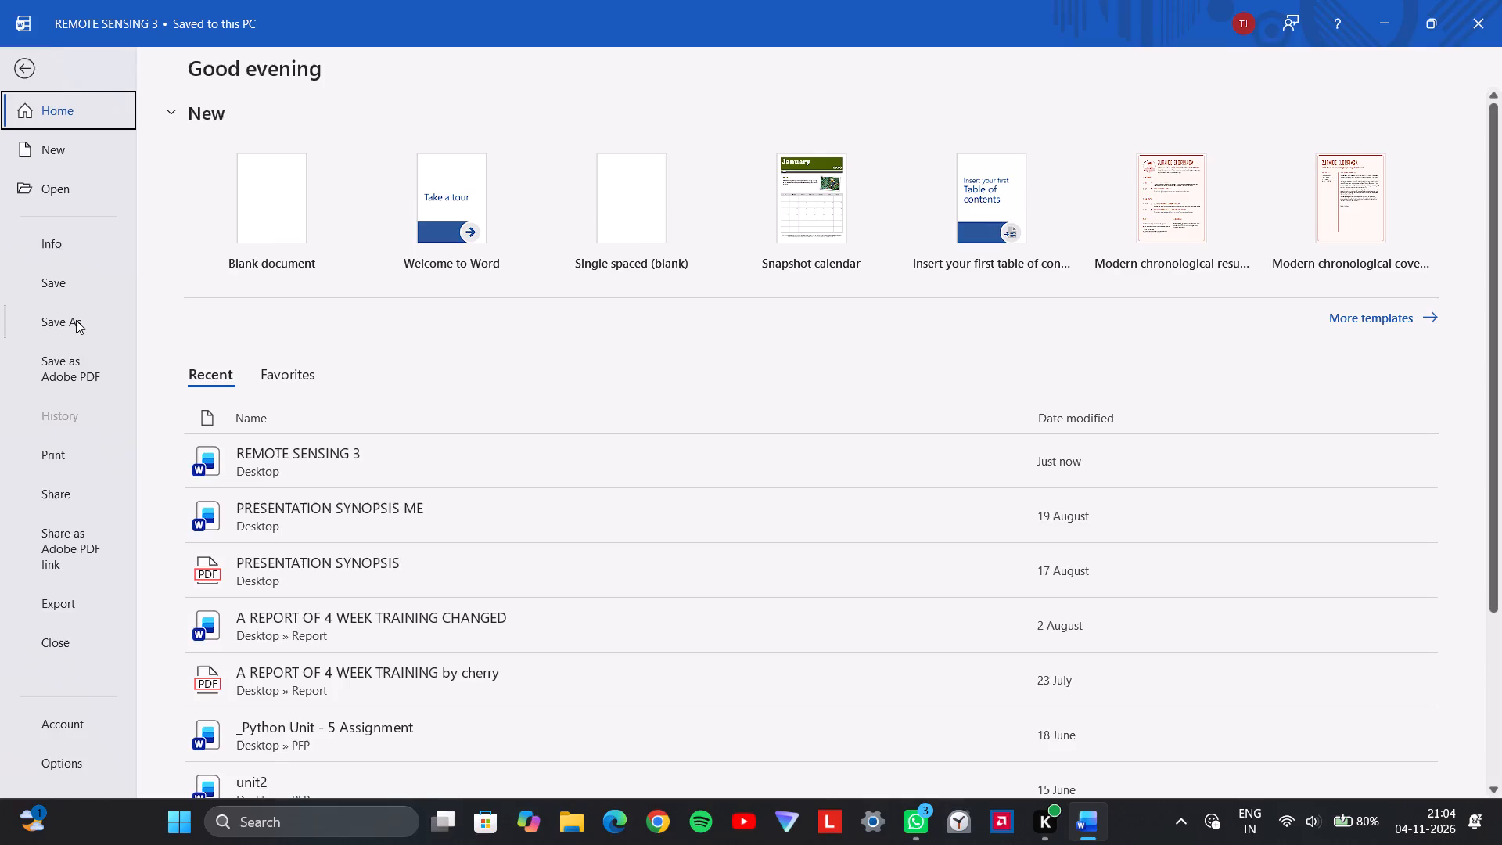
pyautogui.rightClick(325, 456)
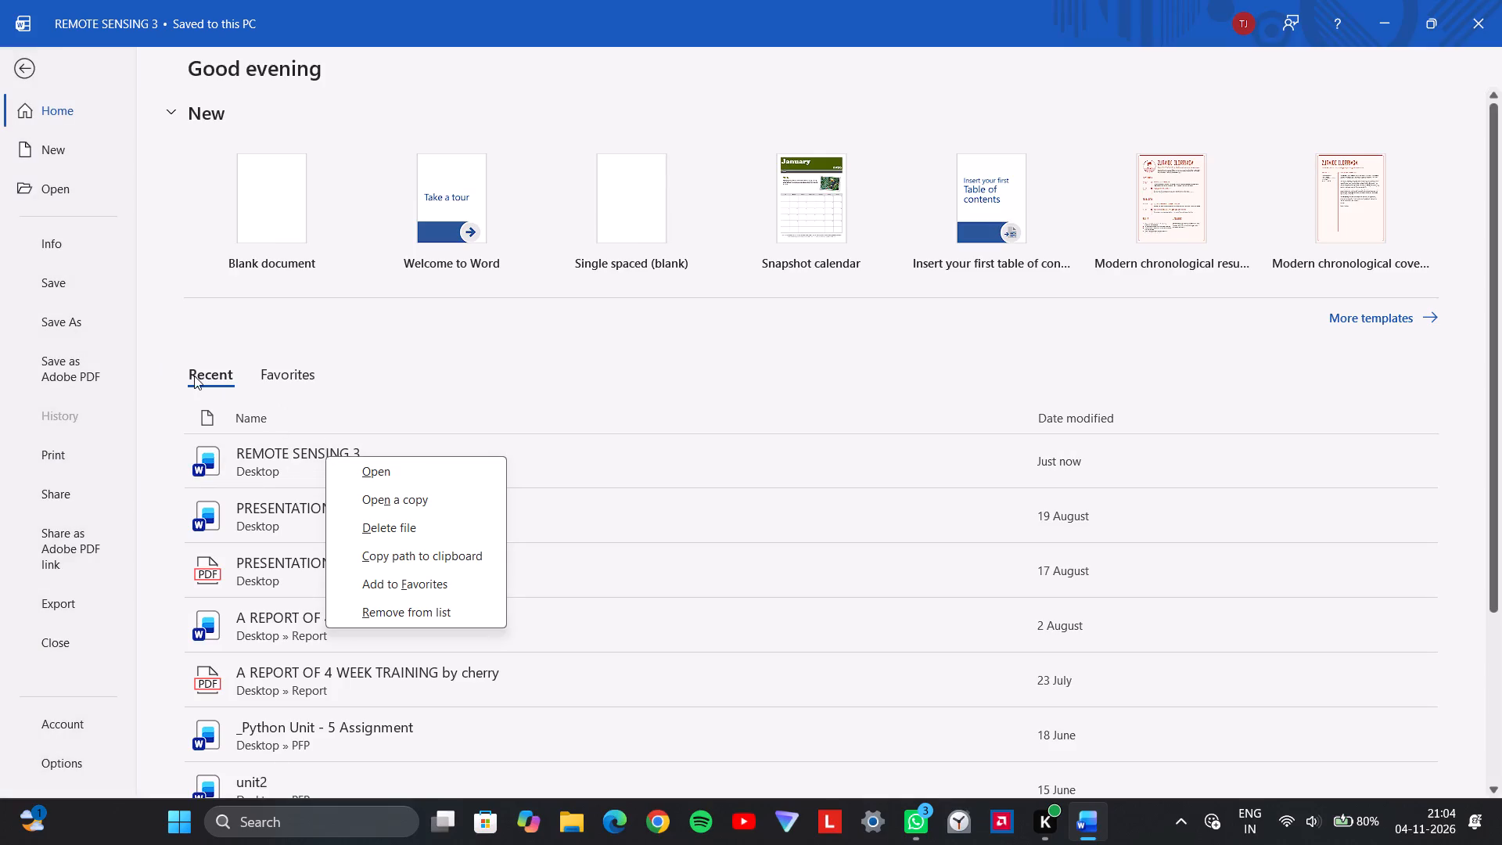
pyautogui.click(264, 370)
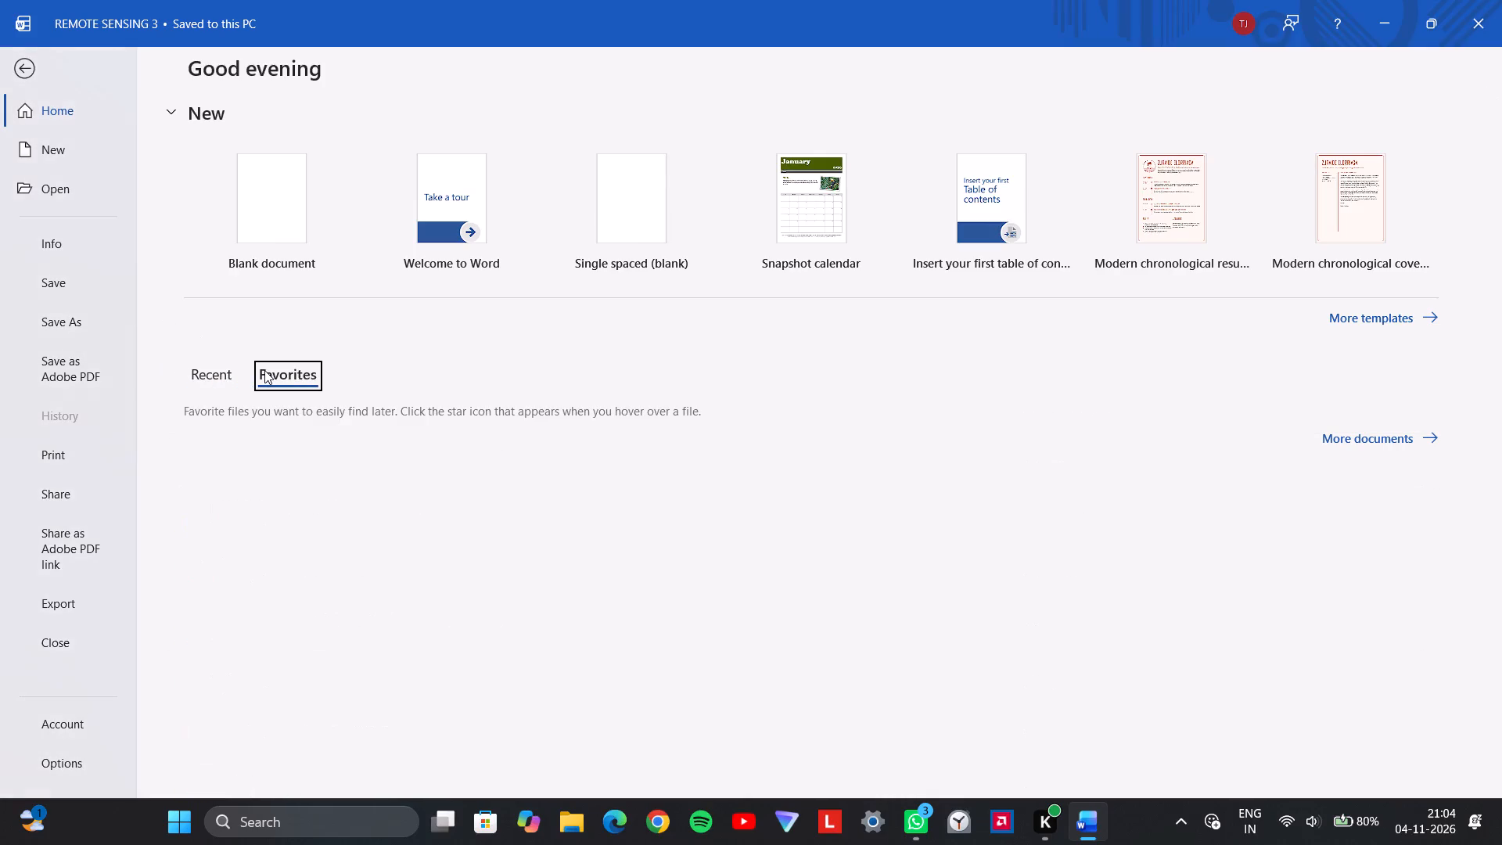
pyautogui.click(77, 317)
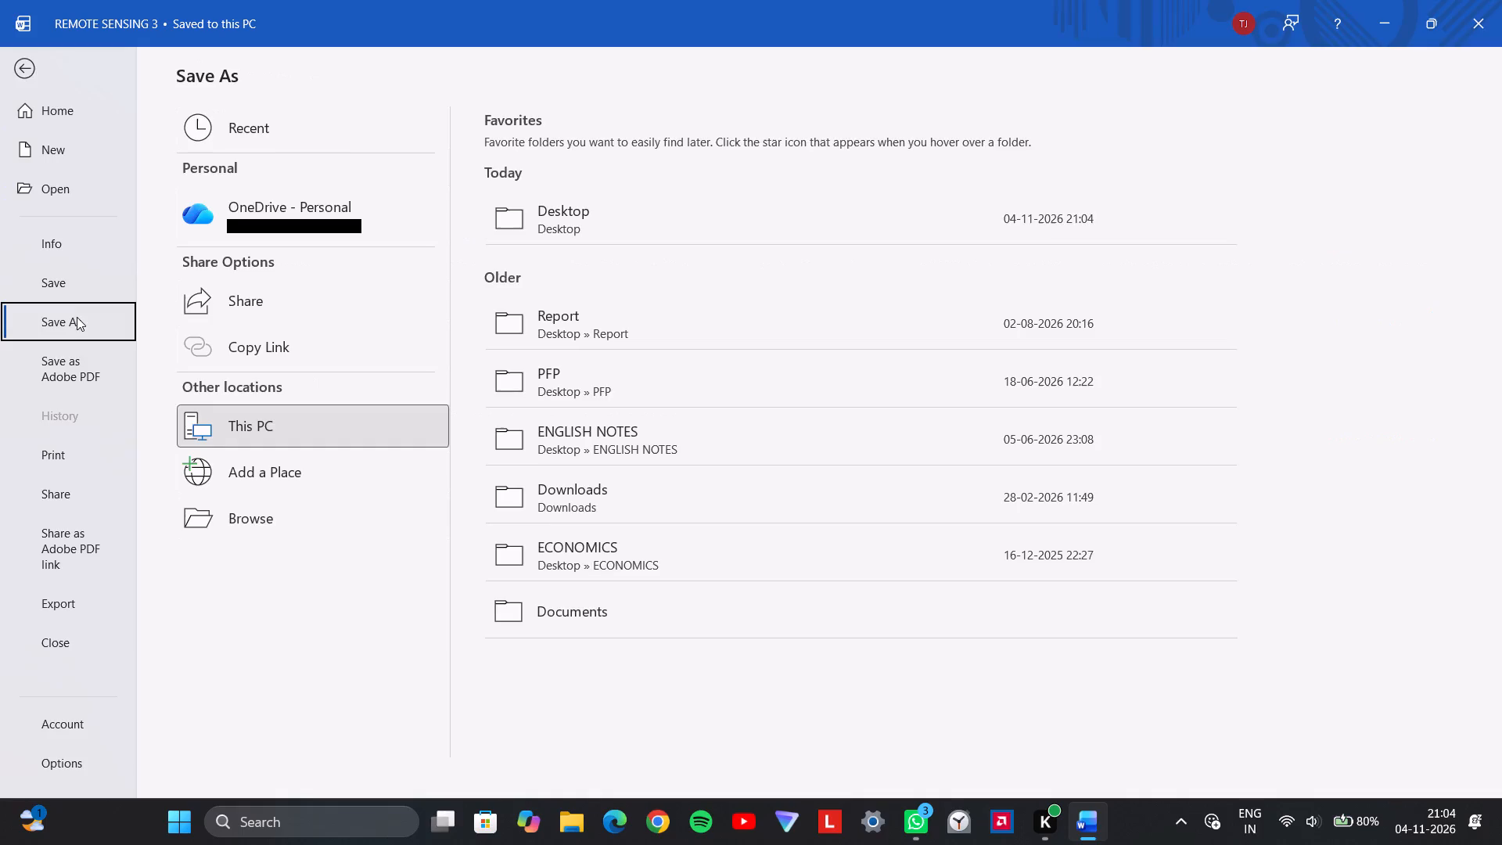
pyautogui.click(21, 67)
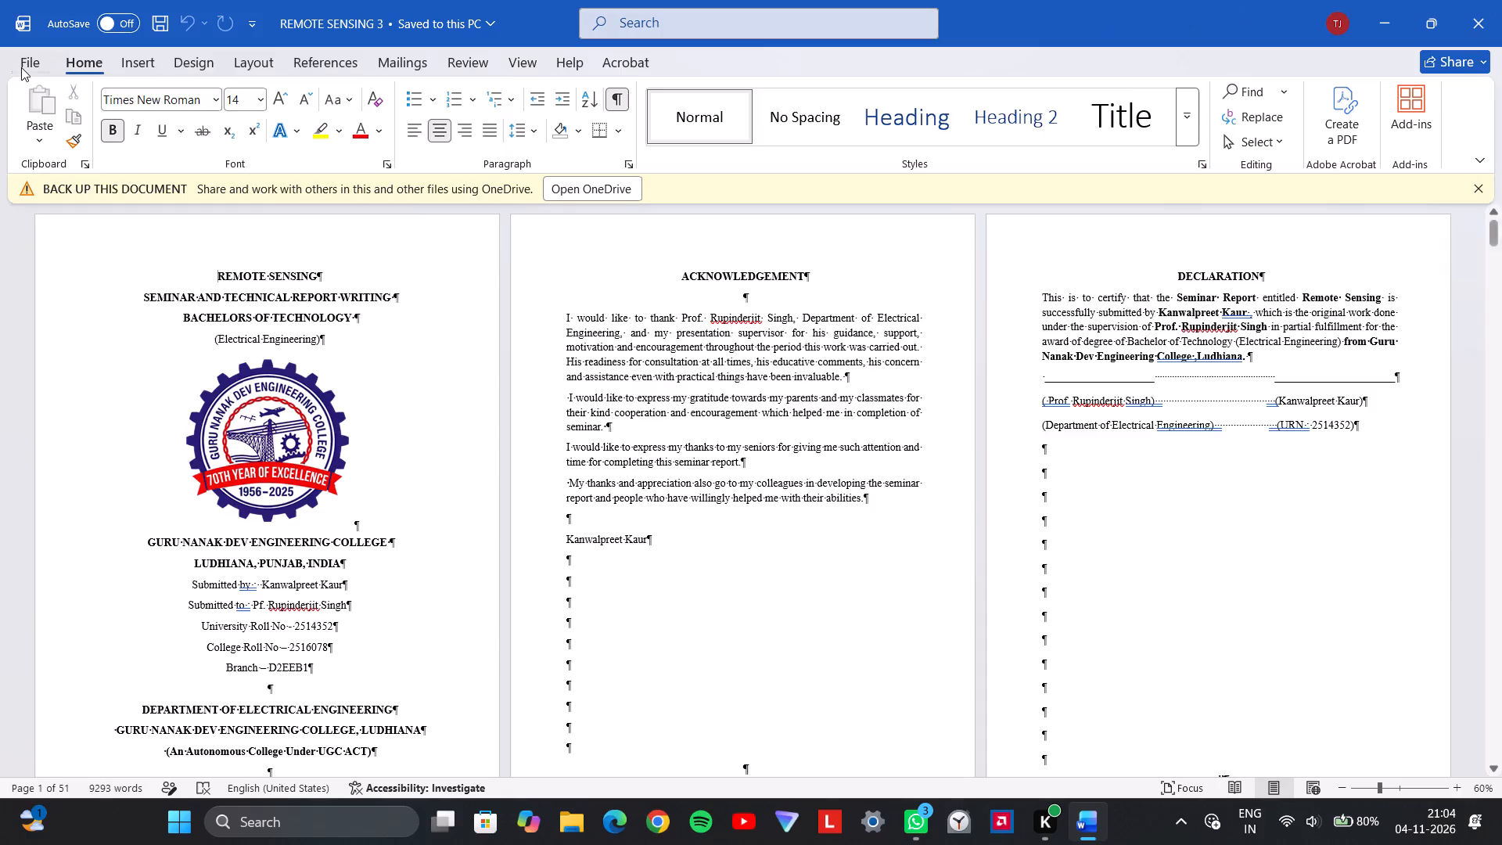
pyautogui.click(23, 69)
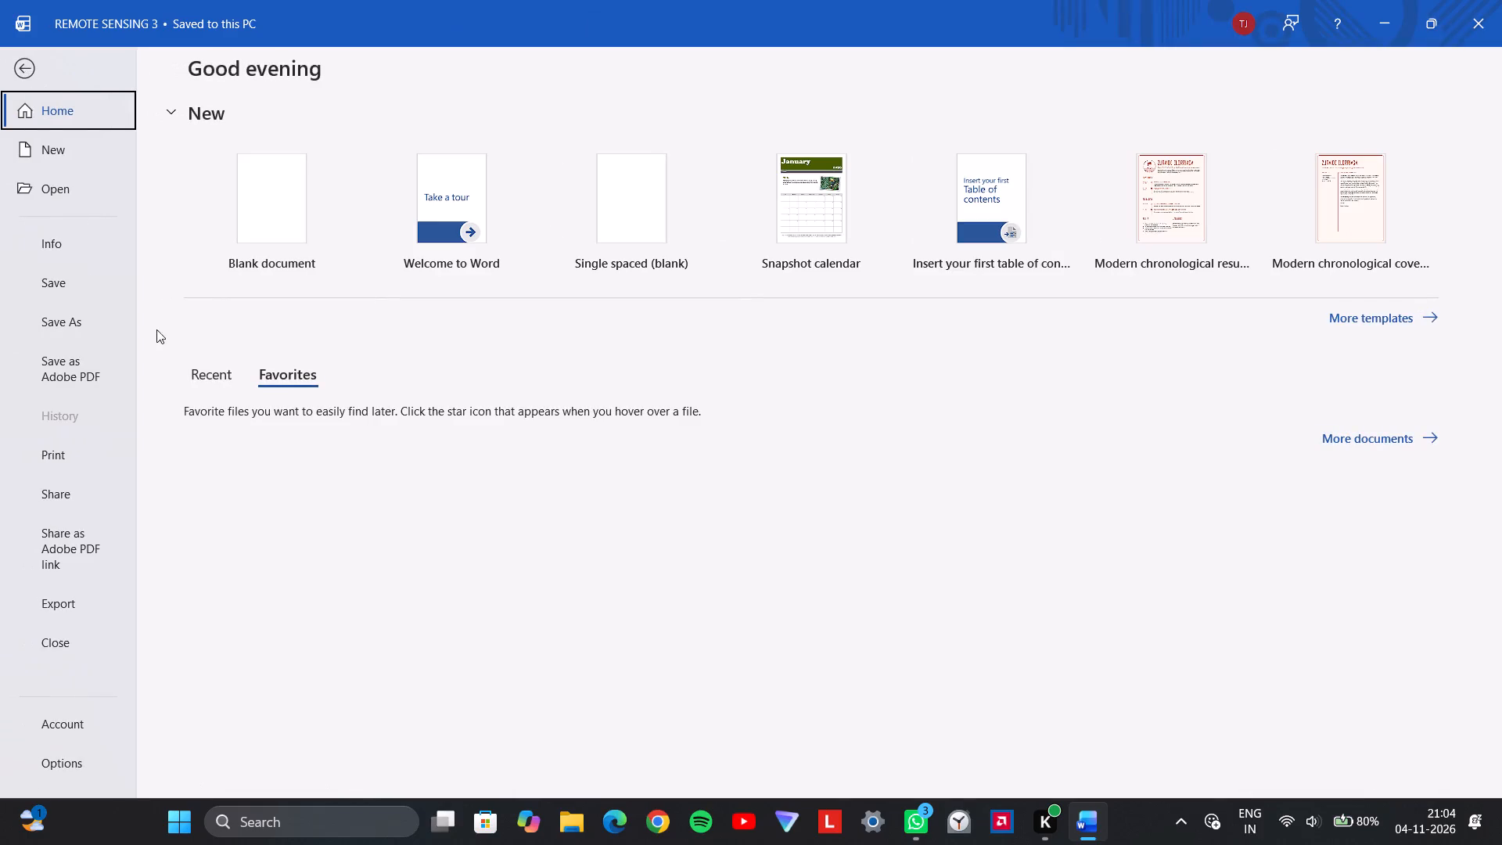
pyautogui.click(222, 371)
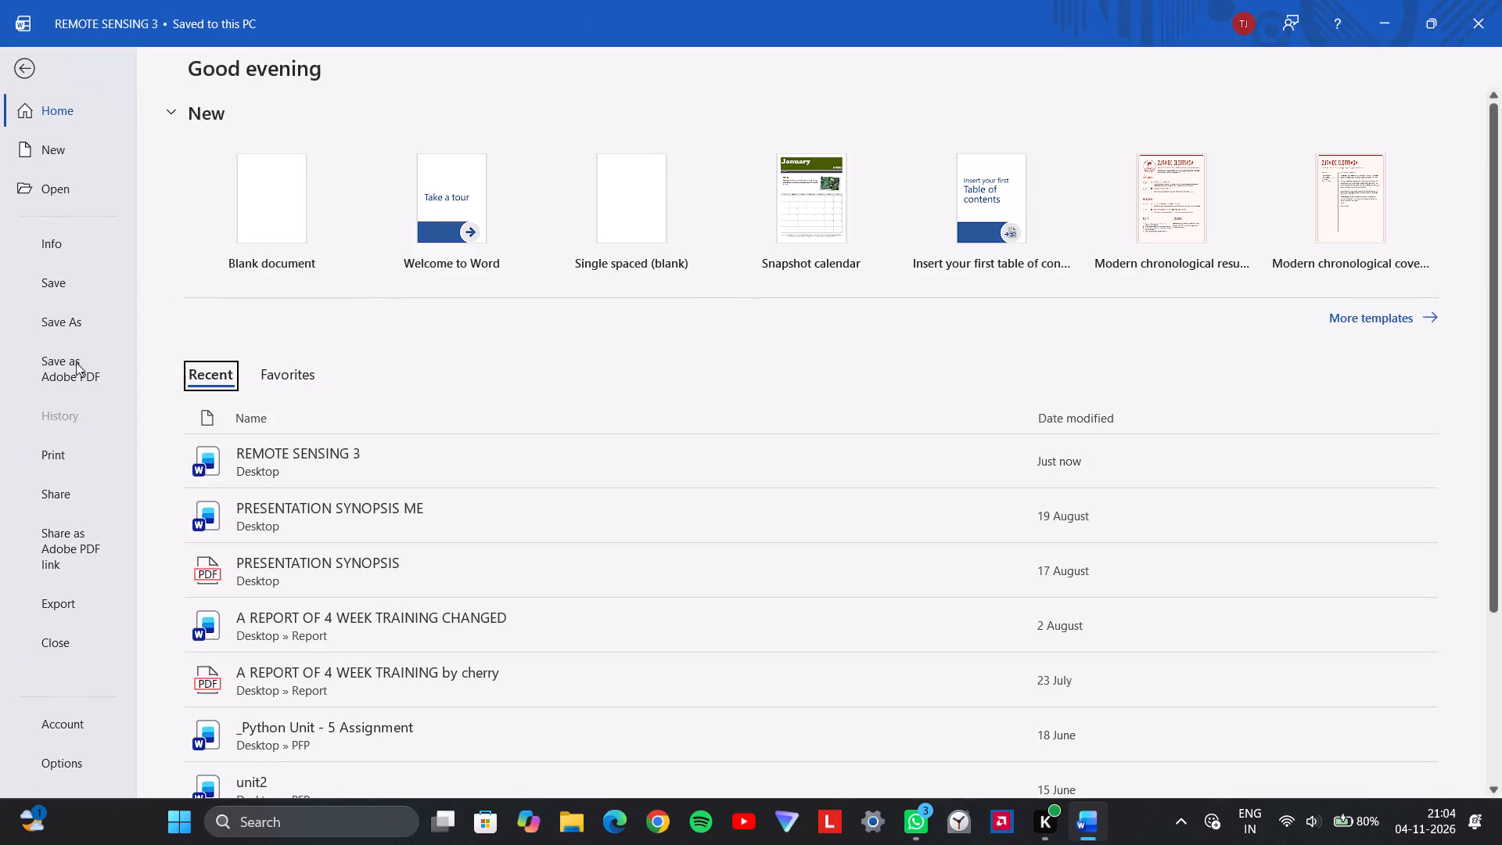
# Save a copy of the report to the Desktop as a Word document named REMOTE SENSING 3 done.
pyautogui.click(79, 326)
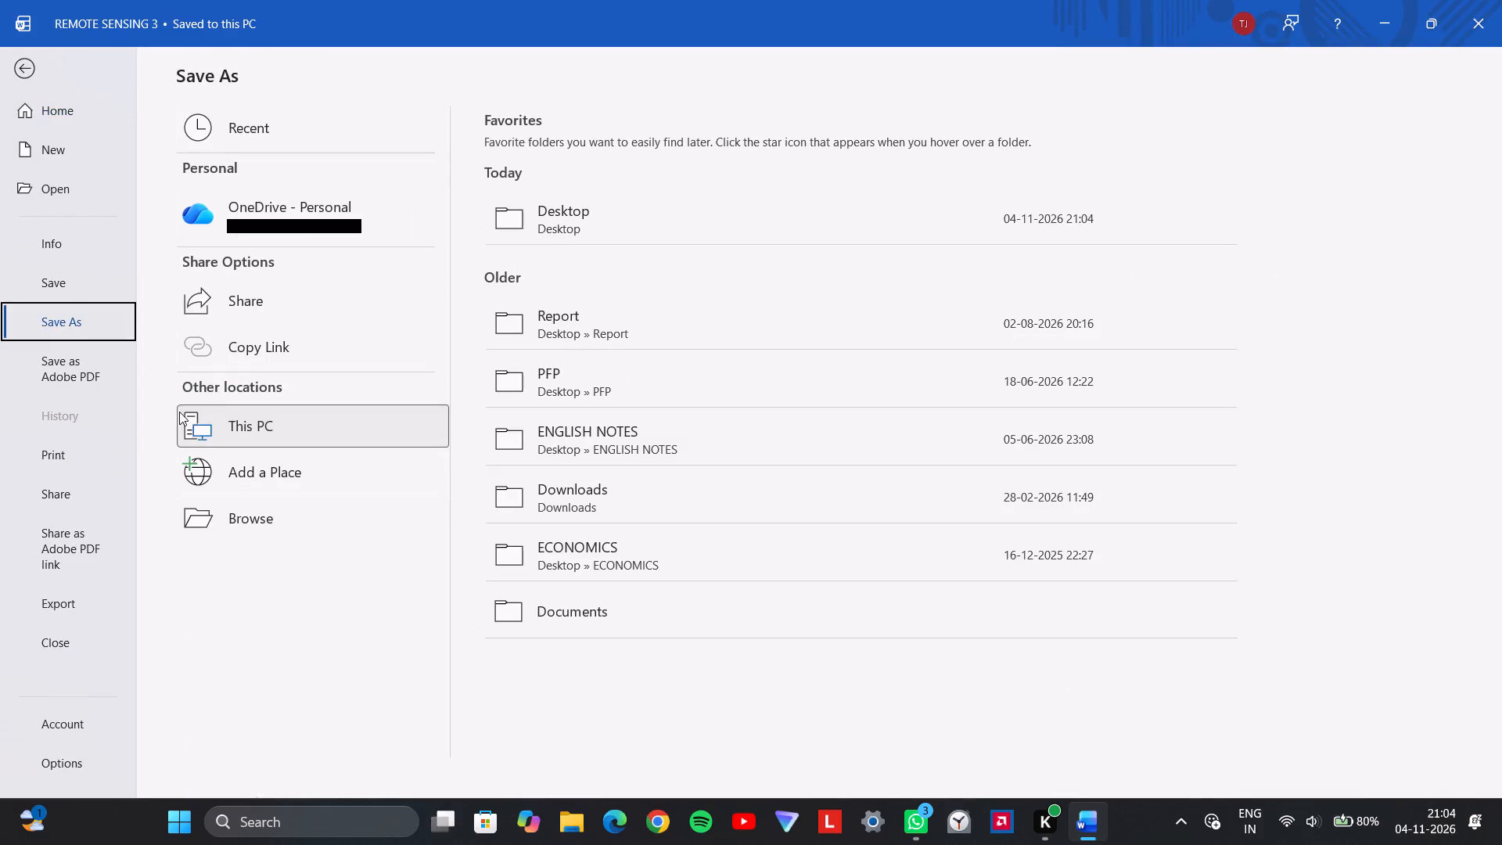
pyautogui.click(571, 236)
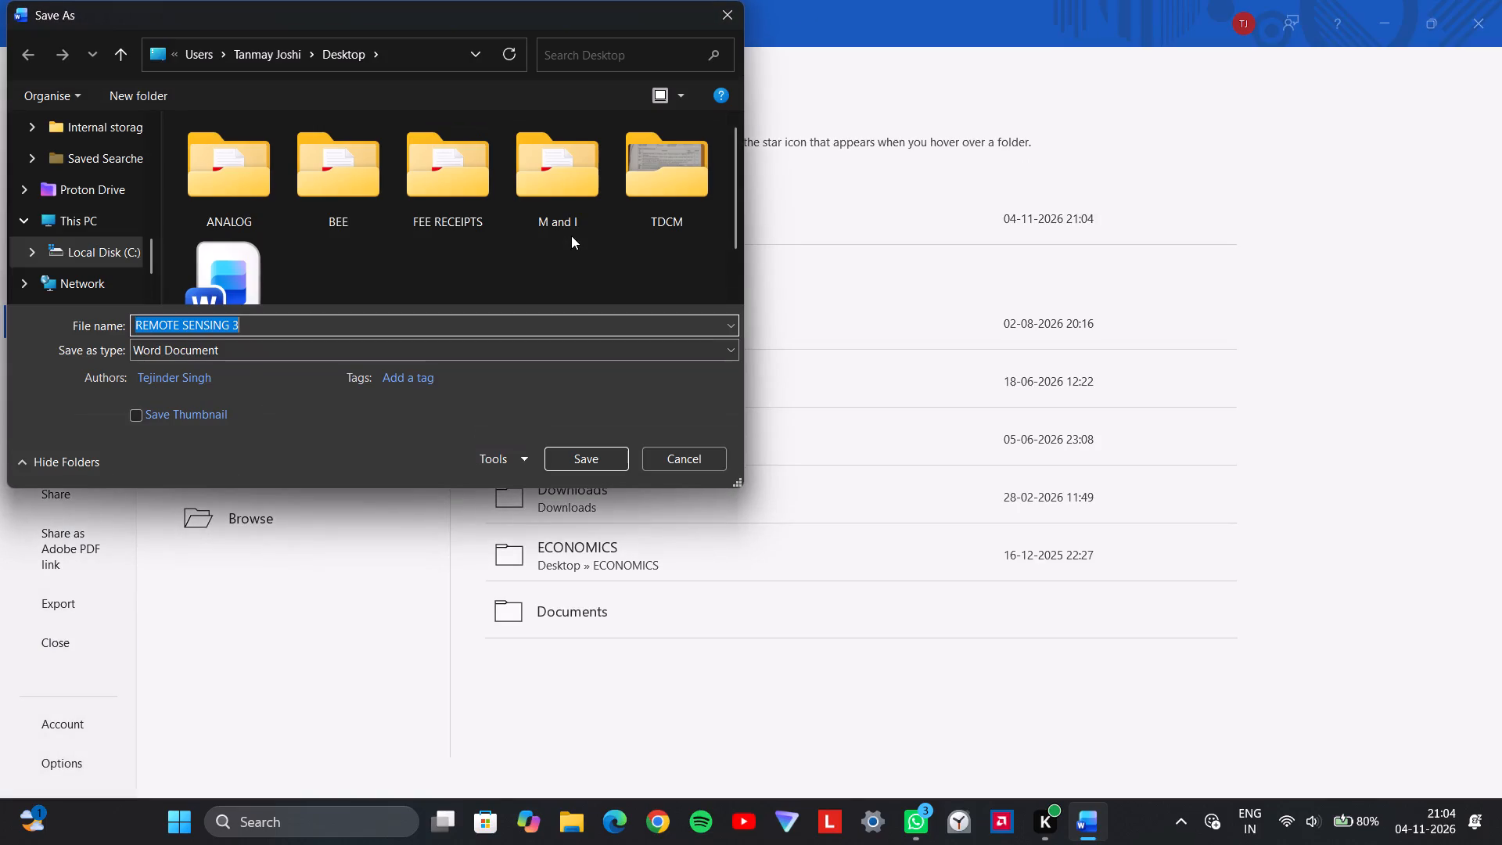
pyautogui.click(394, 319)
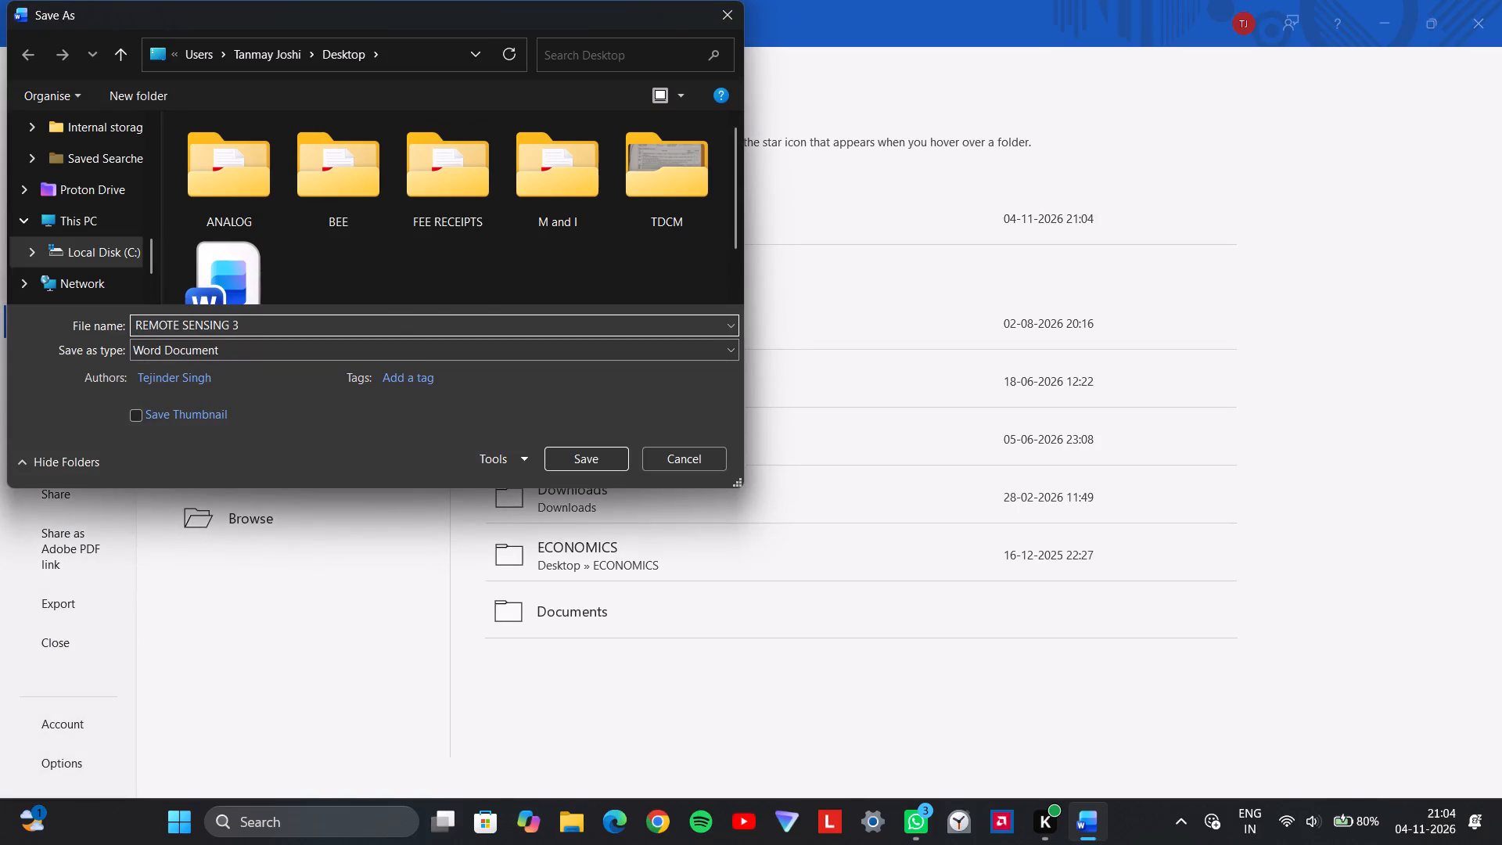
pyautogui.press('space')
pyautogui.write('done')
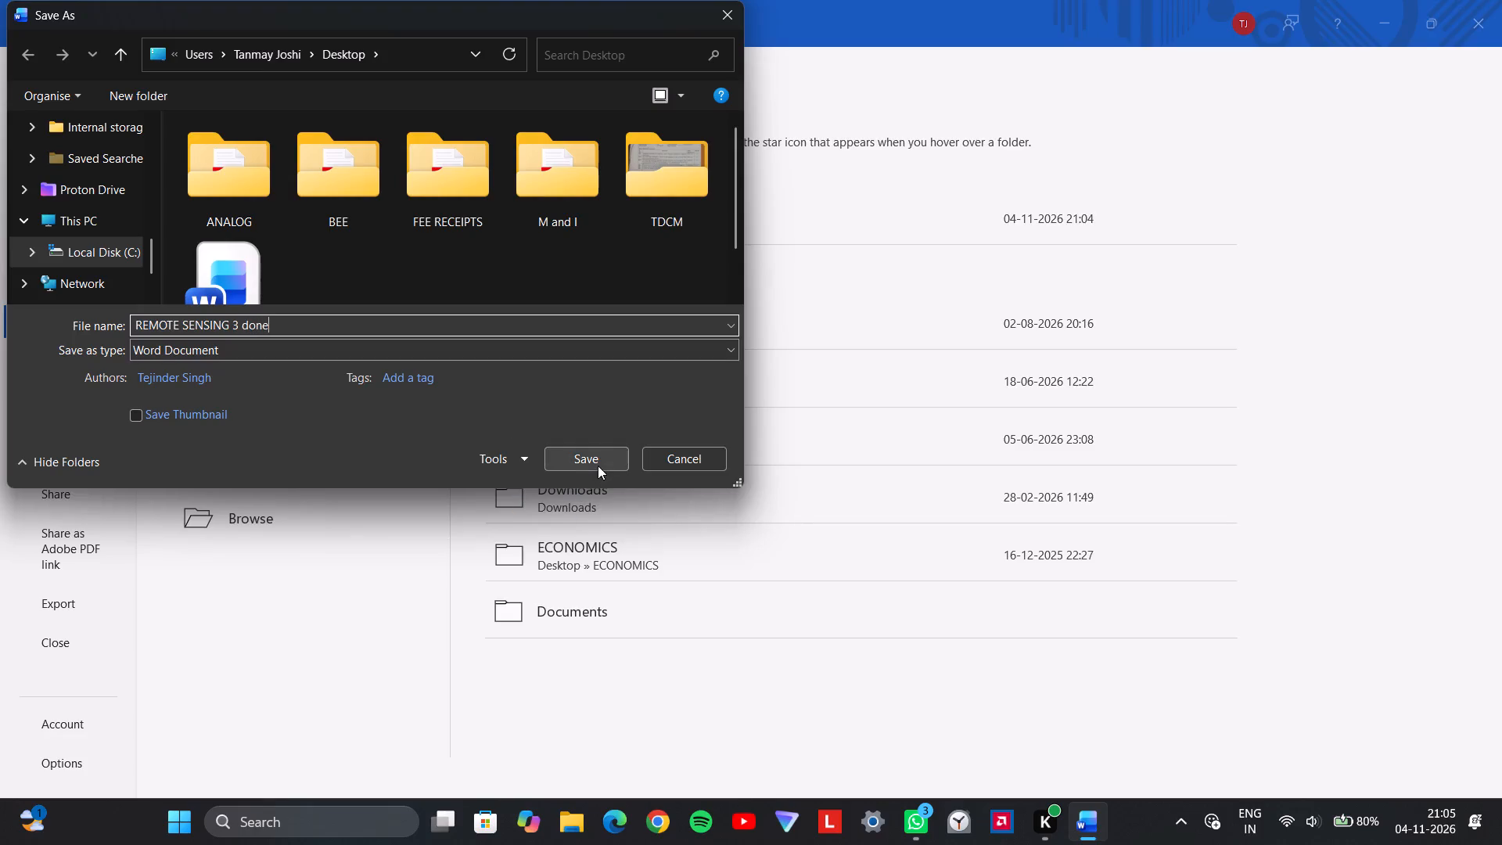
pyautogui.click(598, 462)
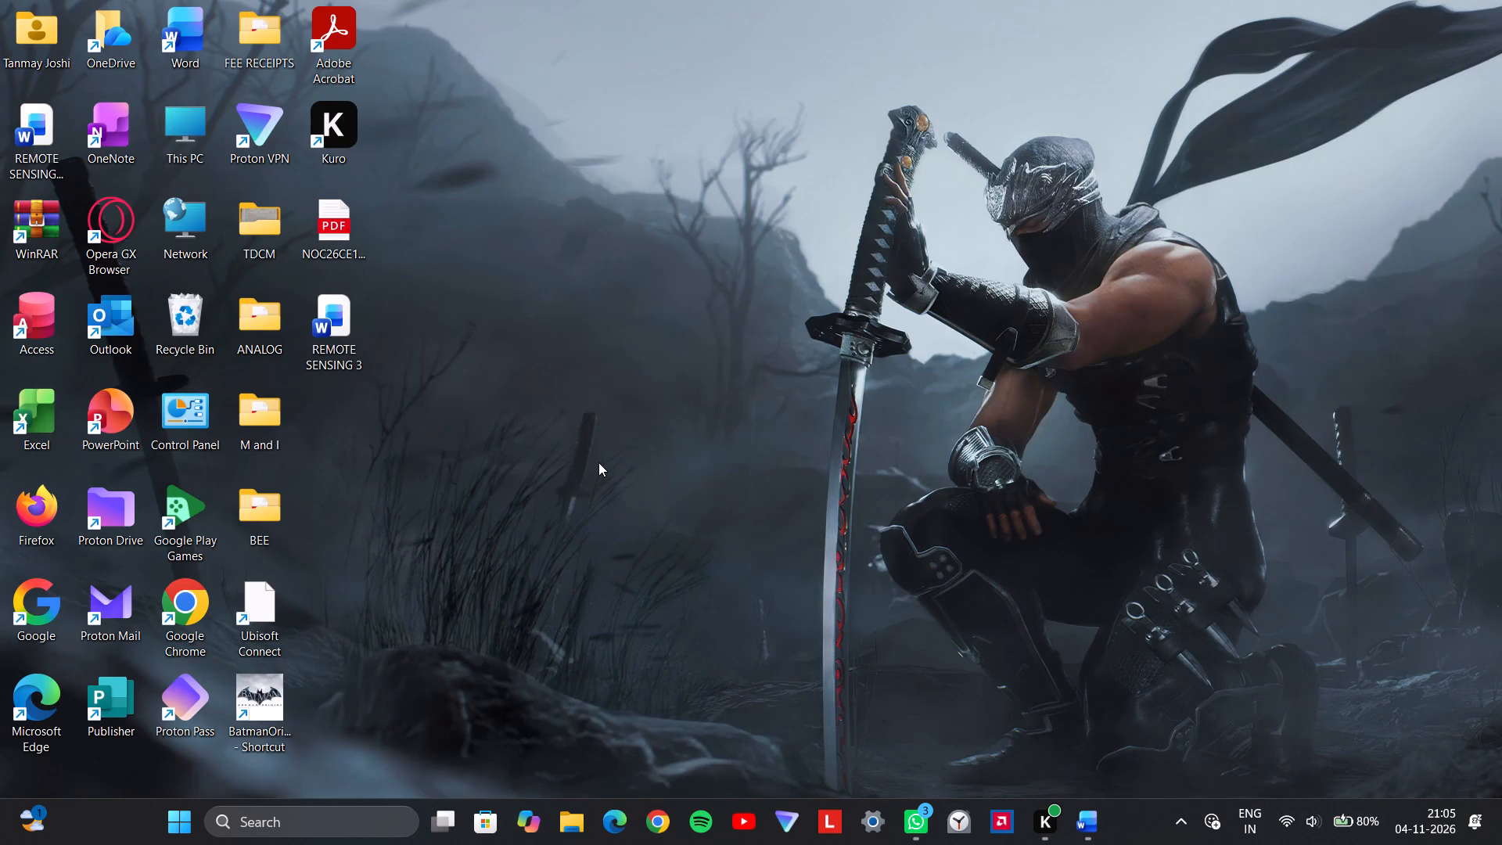
# On the Windows desktop, move the REMOTE SENSING 3 done file directly beneath the REMOTE SENSING 3 file.
pyautogui.moveTo(38, 140); pyautogui.dragTo(341, 437)
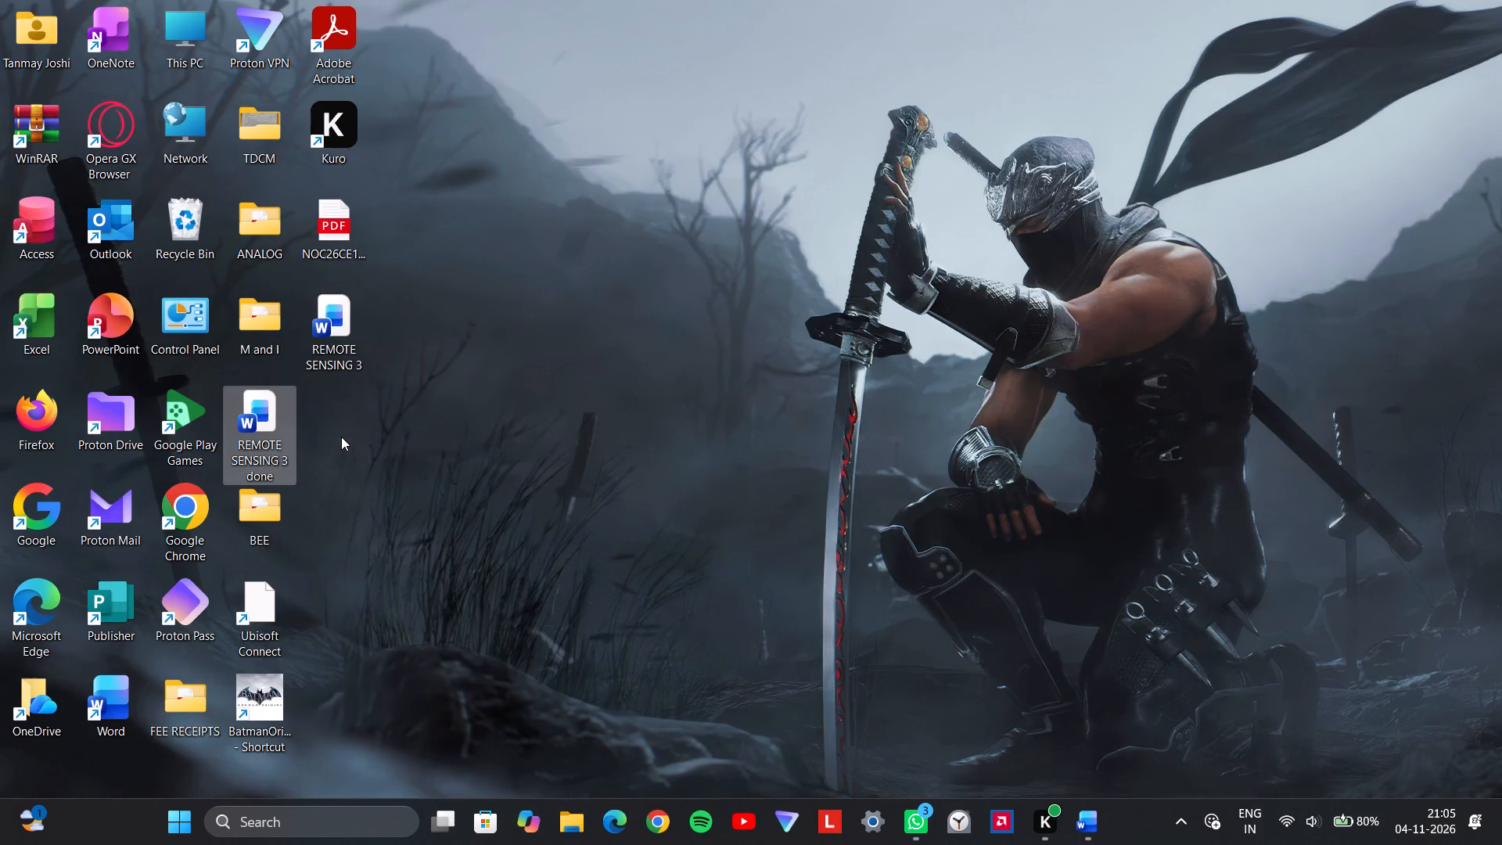
pyautogui.moveTo(275, 433); pyautogui.dragTo(384, 426)
# Open the REMOTE SENSING 3 done document from the desktop and look through its pages from the cover to Chapter 5.
pyautogui.doubleClick(327, 329)
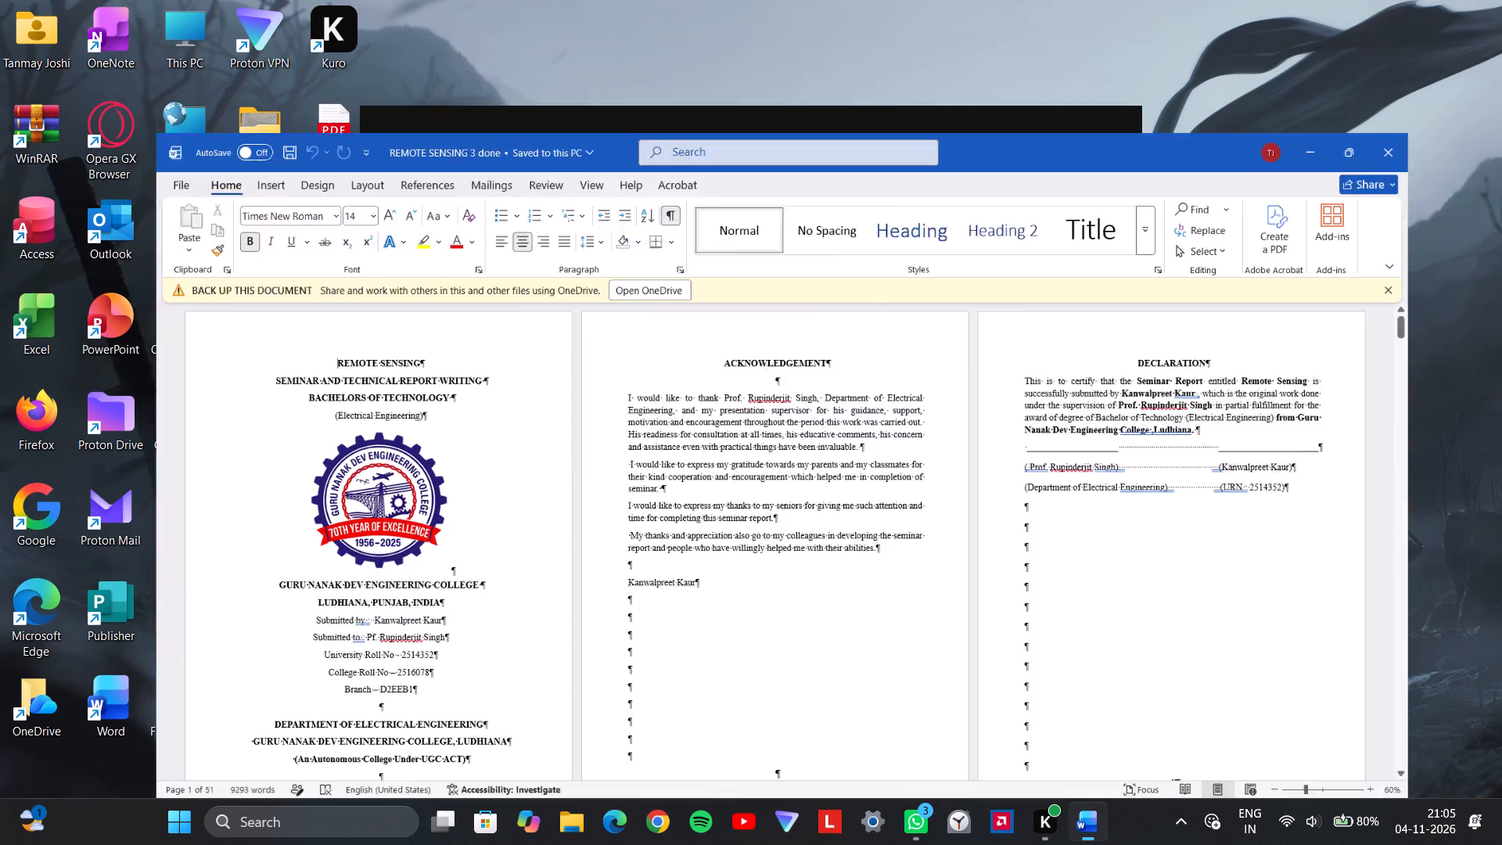
pyautogui.scroll(-2, 327, 329)
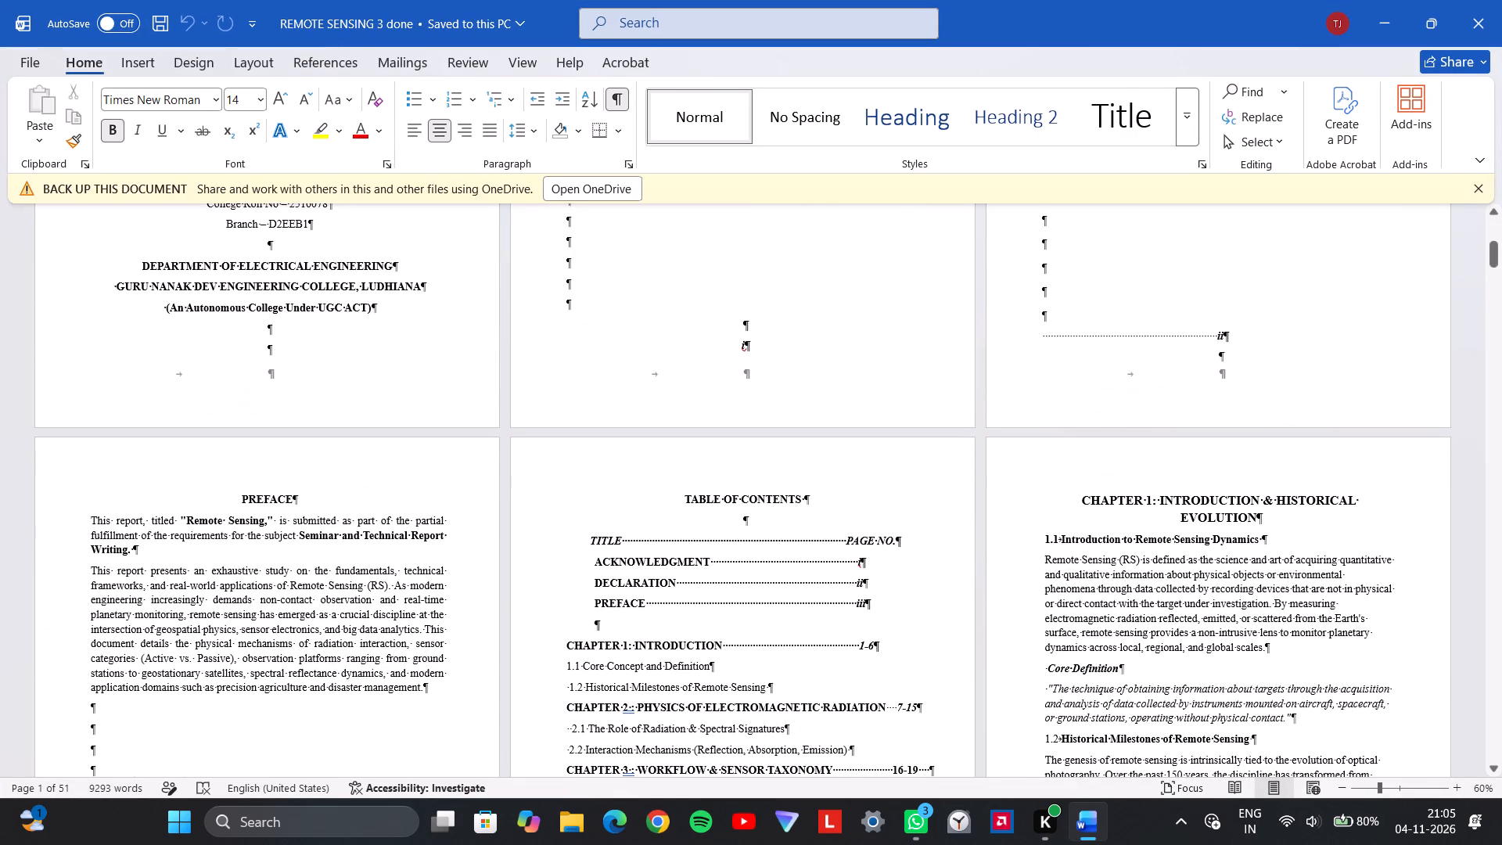
pyautogui.scroll(-3, 327, 329)
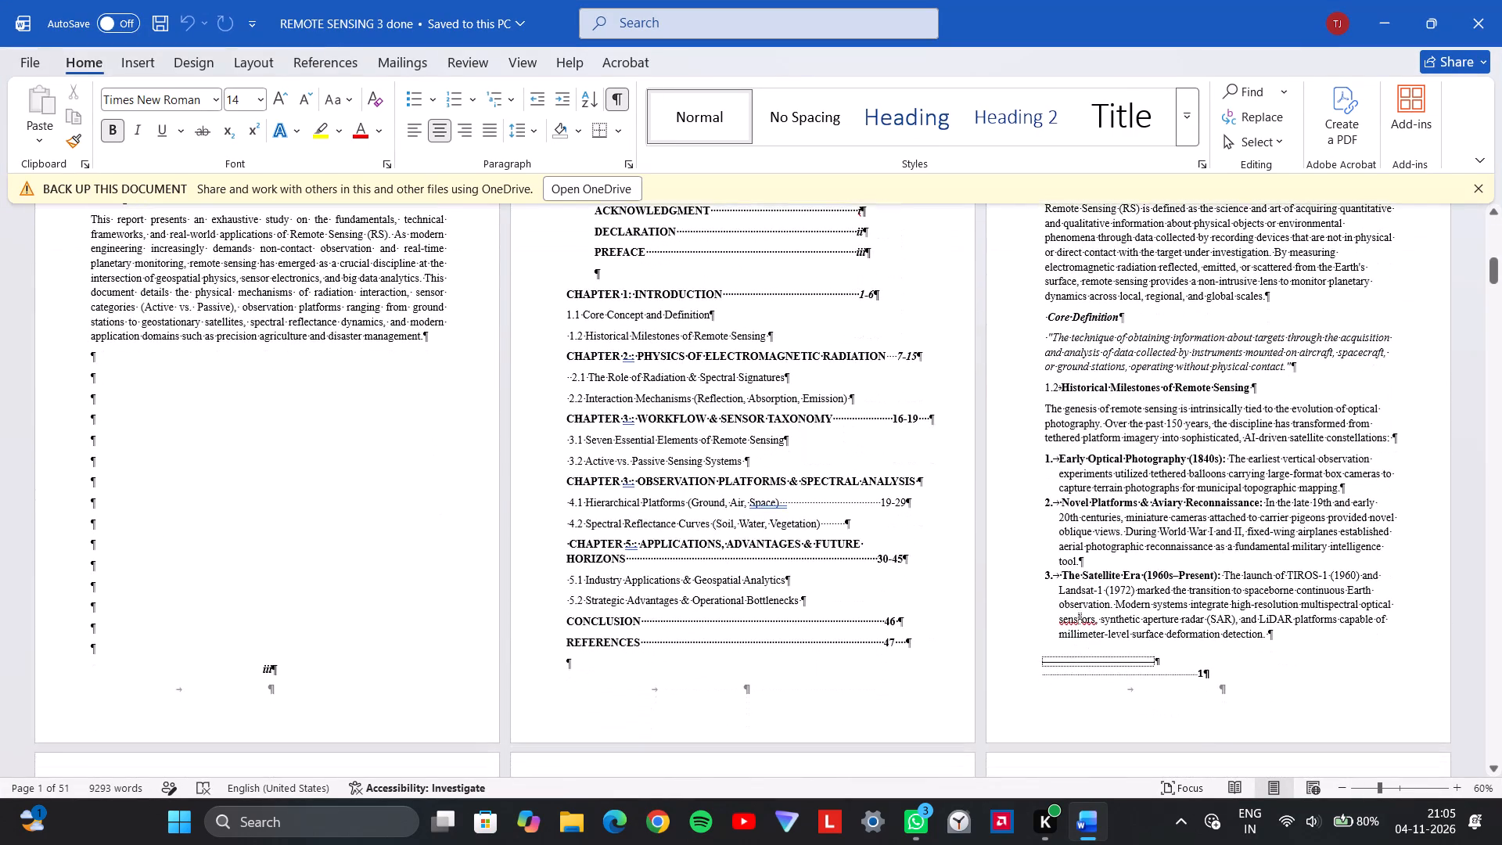
pyautogui.scroll(-7, 327, 329)
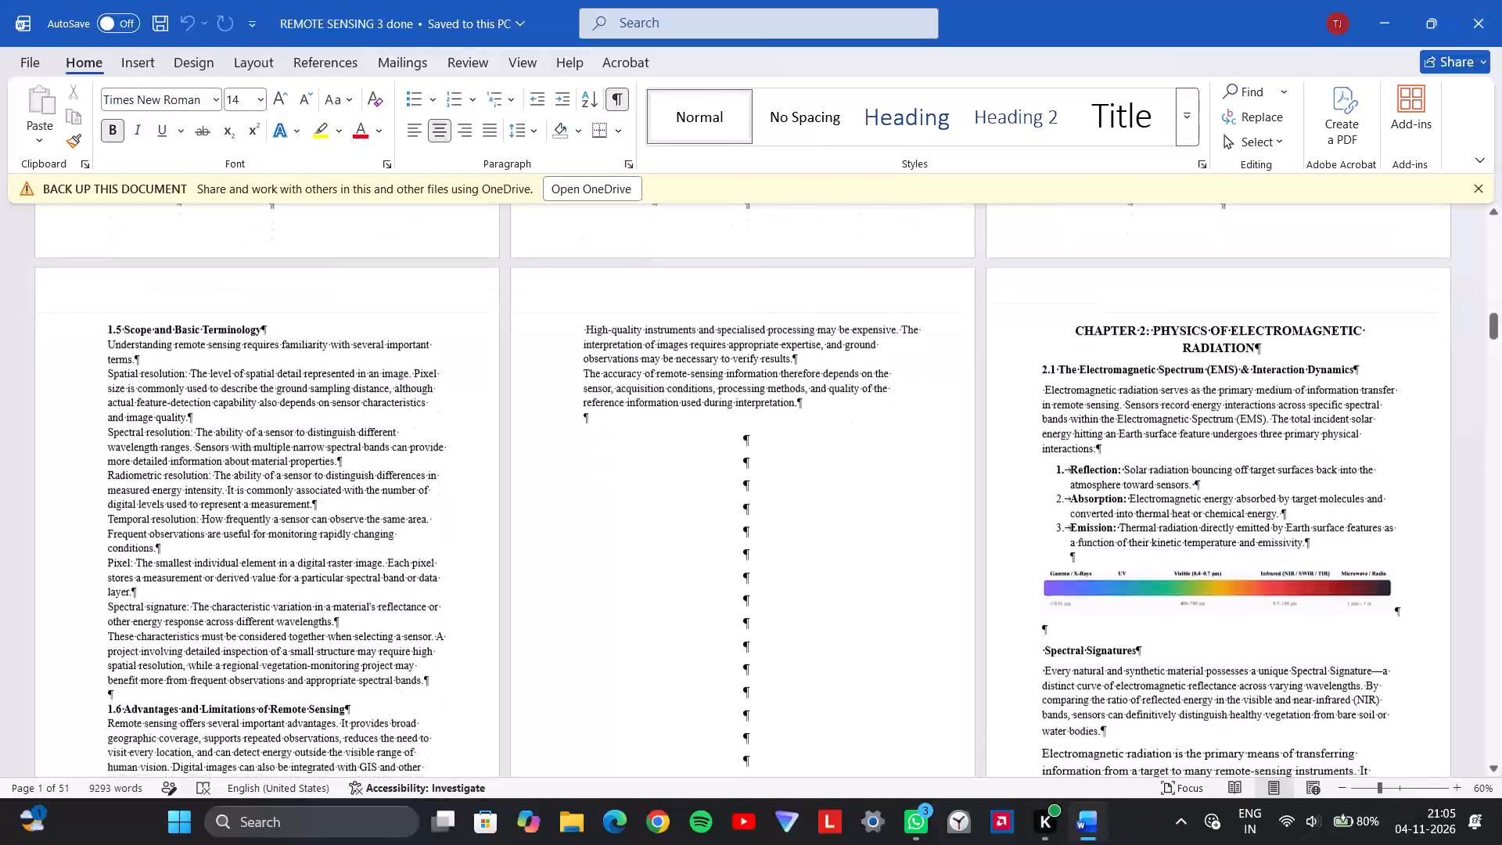
pyautogui.scroll(-5, 327, 329)
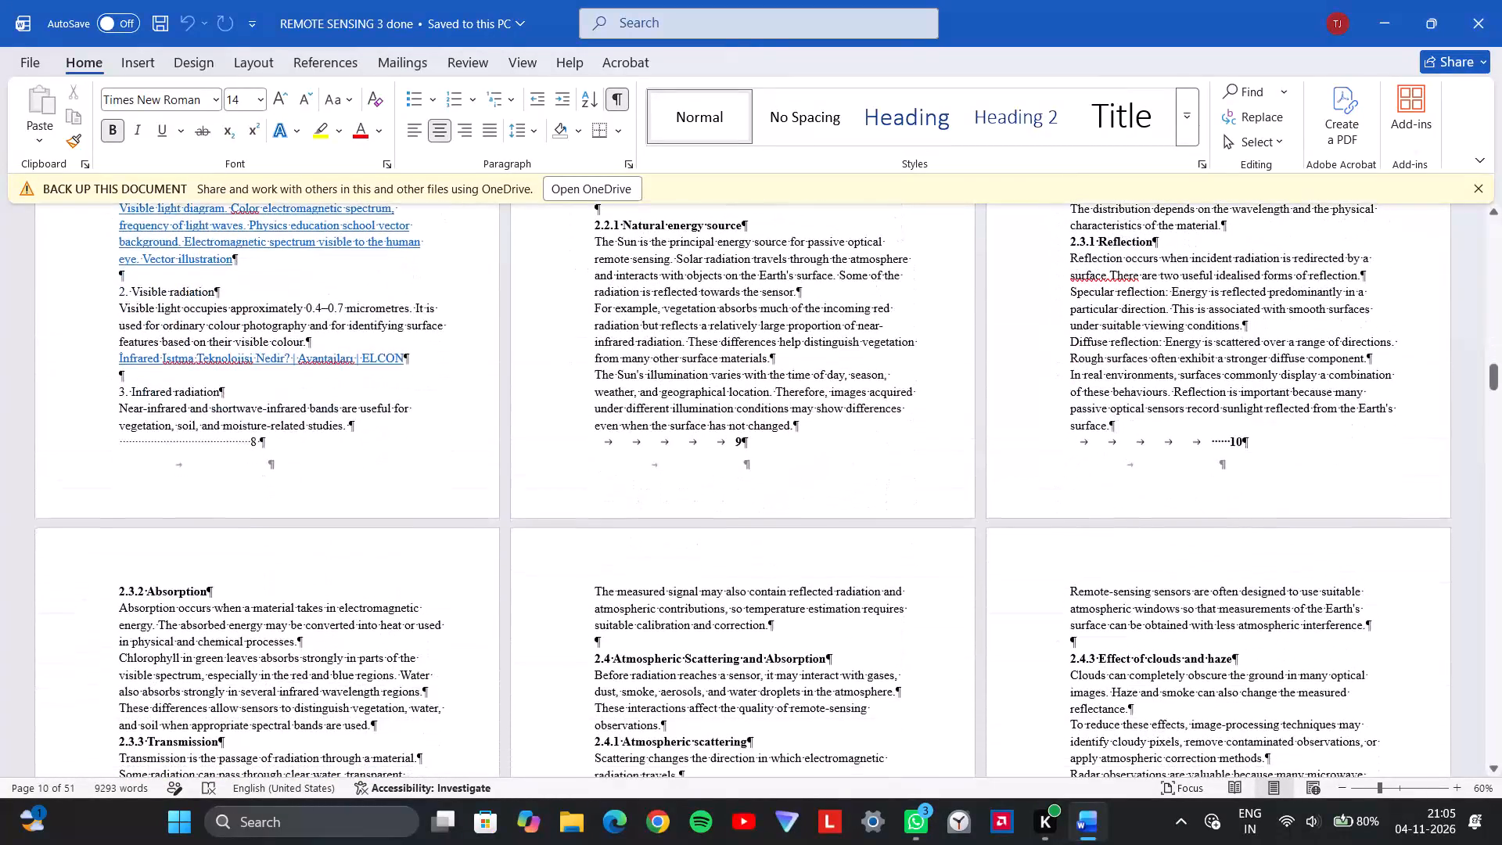
pyautogui.scroll(-14, 327, 329)
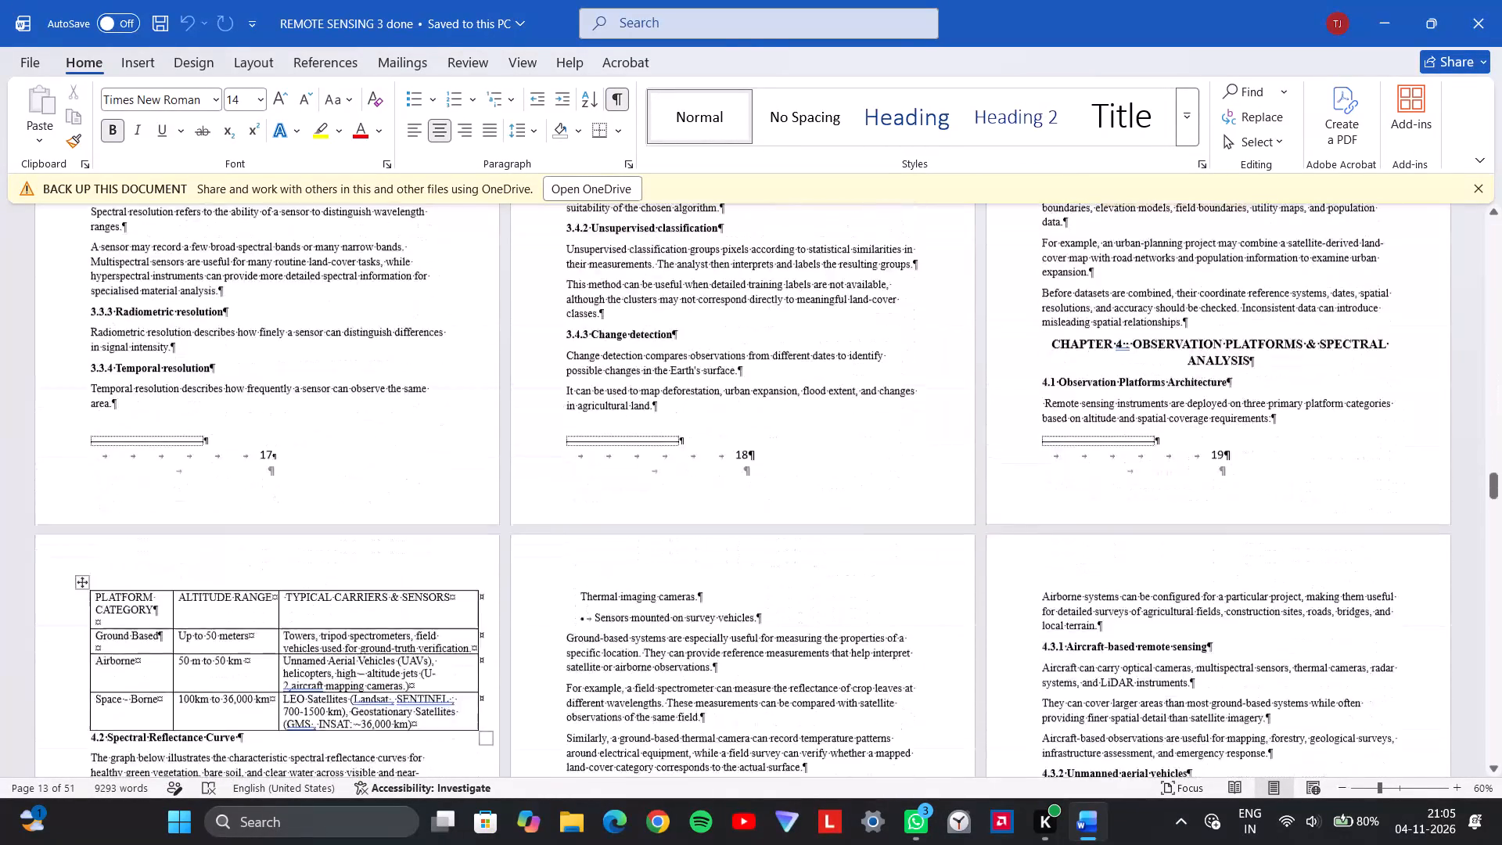
pyautogui.scroll(-1, 327, 329)
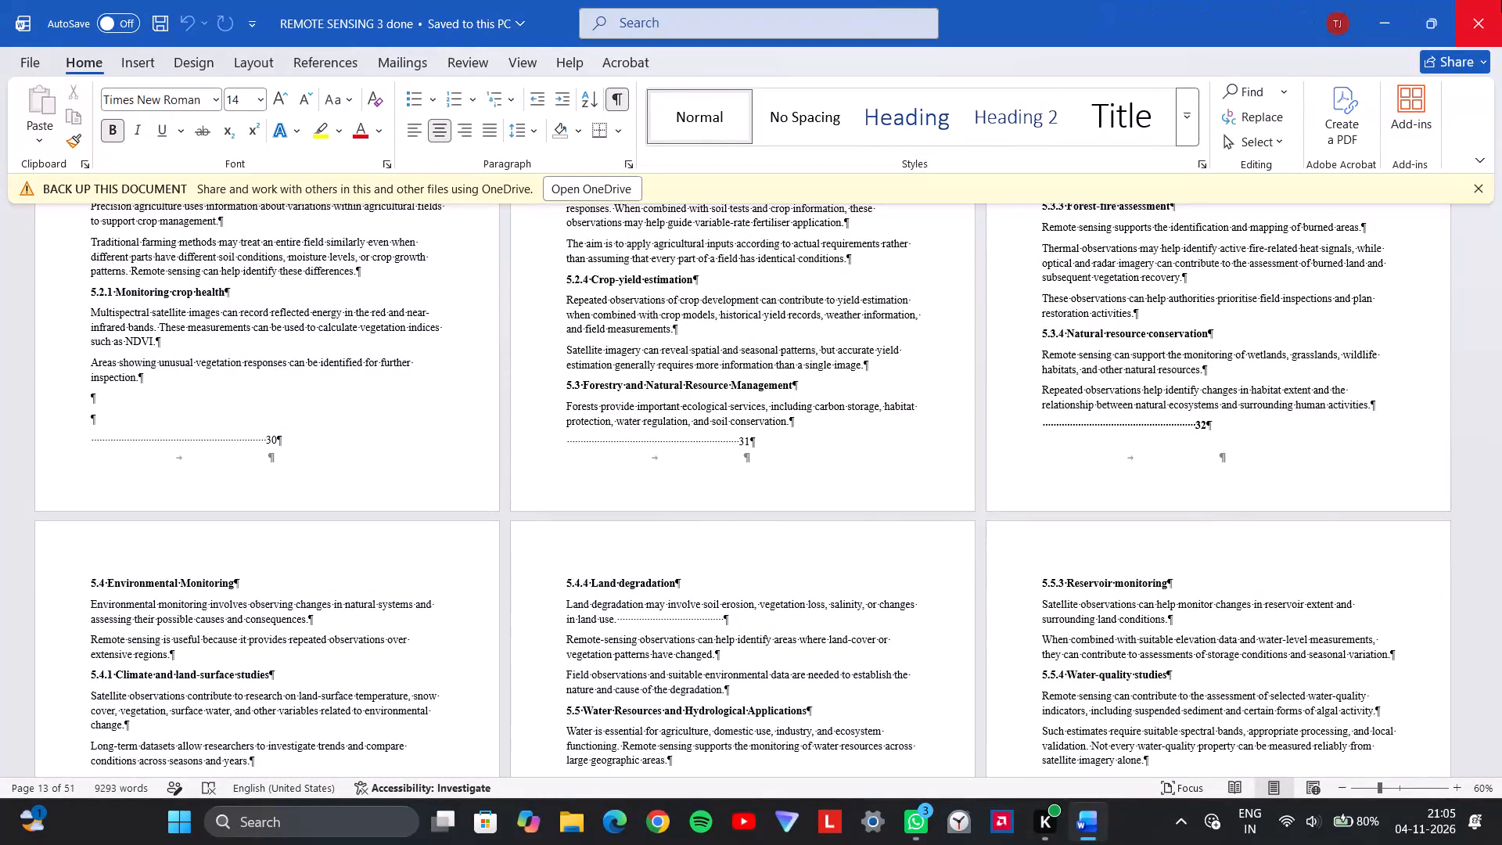